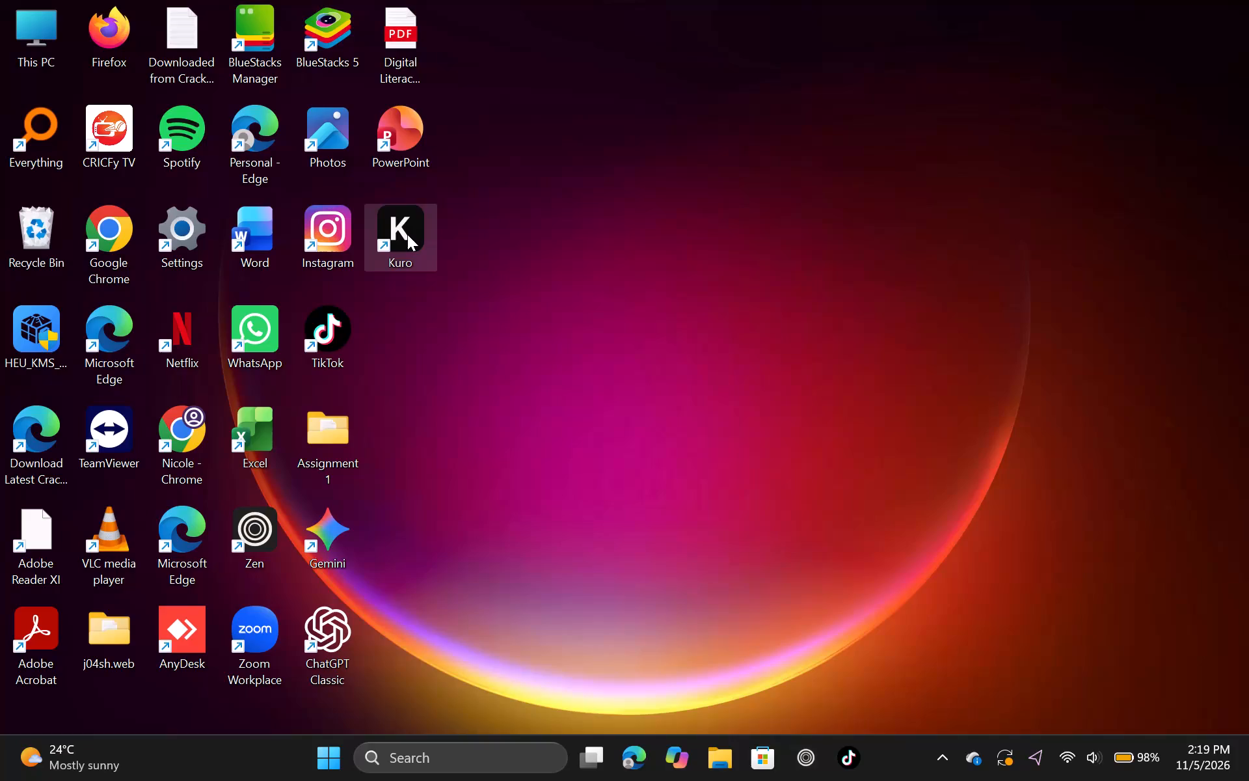
Launch the Kuro application from the desktop.
{"action": "left_click", "coordinate": [407, 234]}
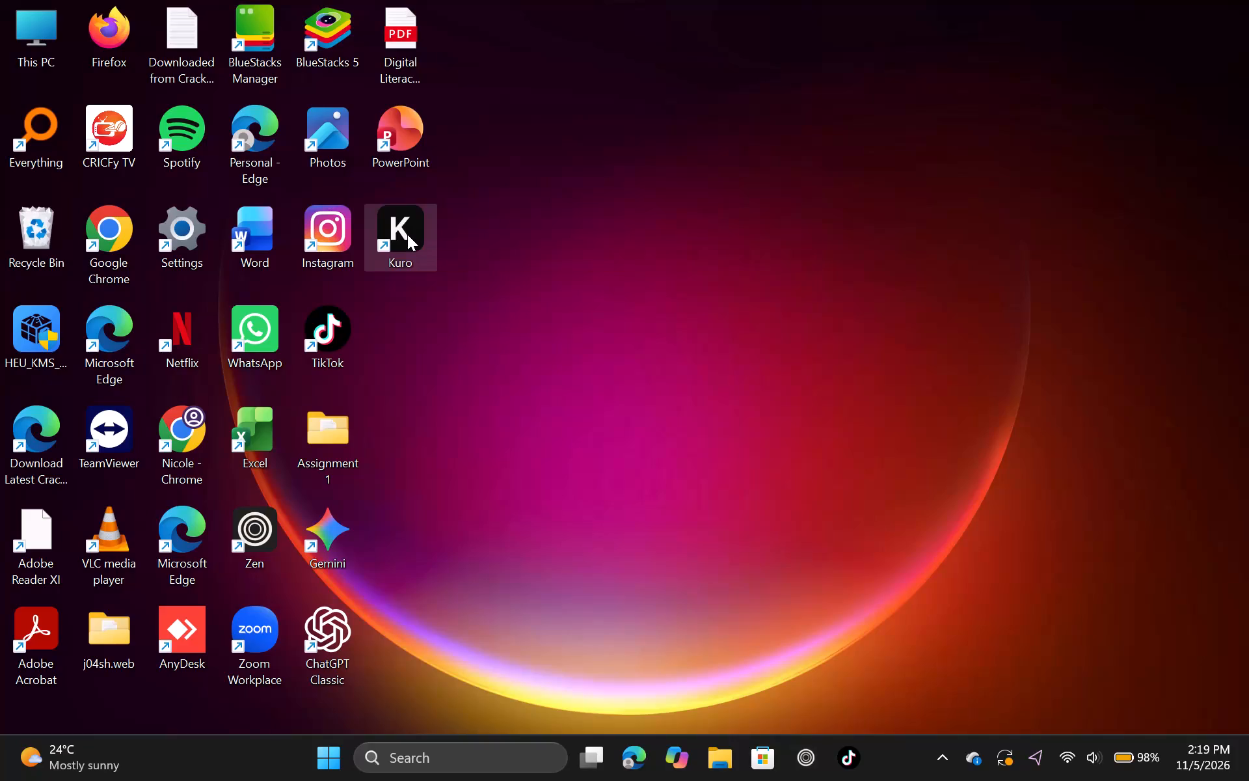
{"action": "double_click", "coordinate": [407, 234]}
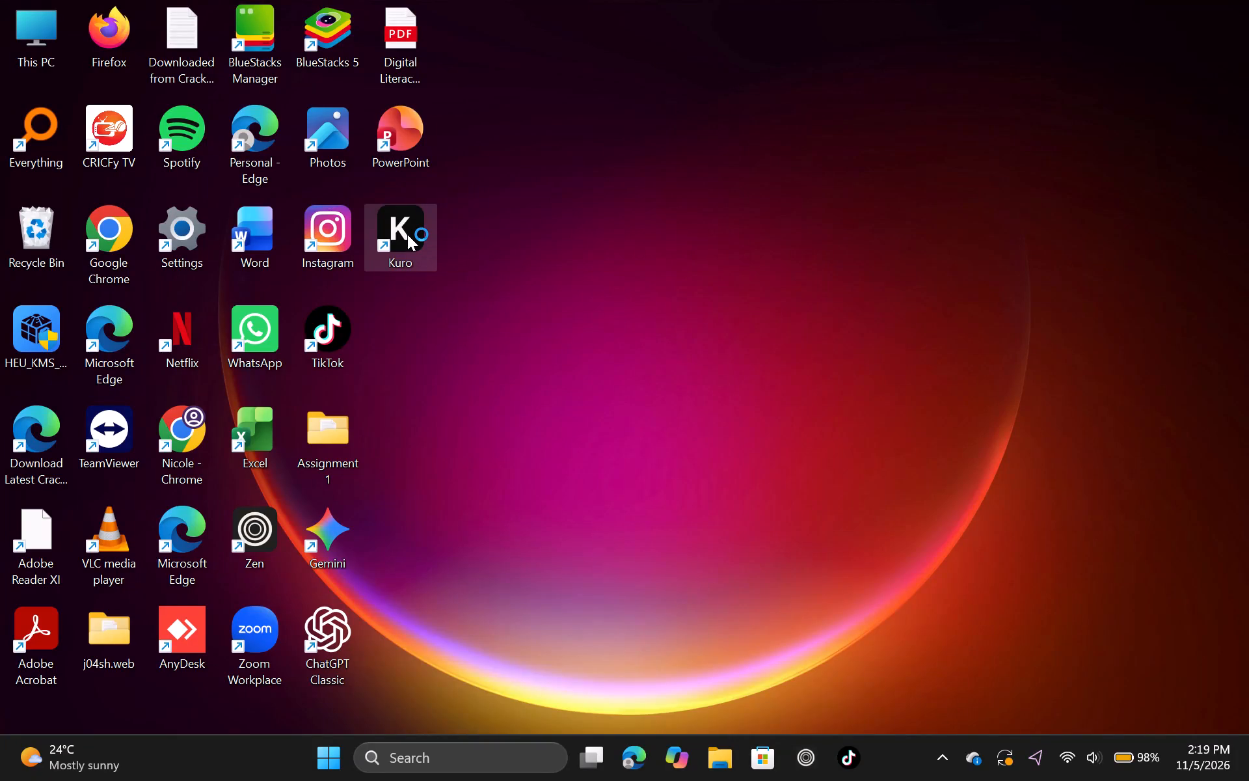
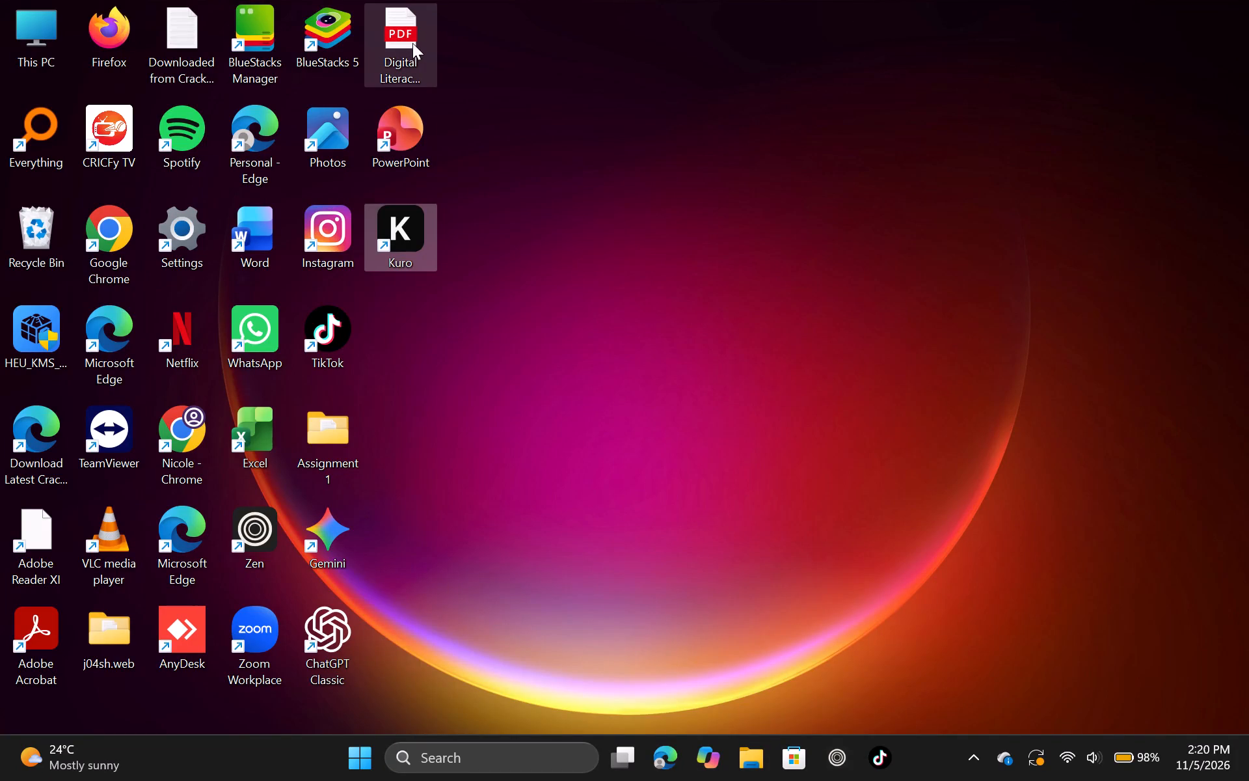
Launch PowerPoint from the desktop and open the recent presentation "group 6 assignment-1".
{"action": "left_click", "coordinate": [406, 126]}
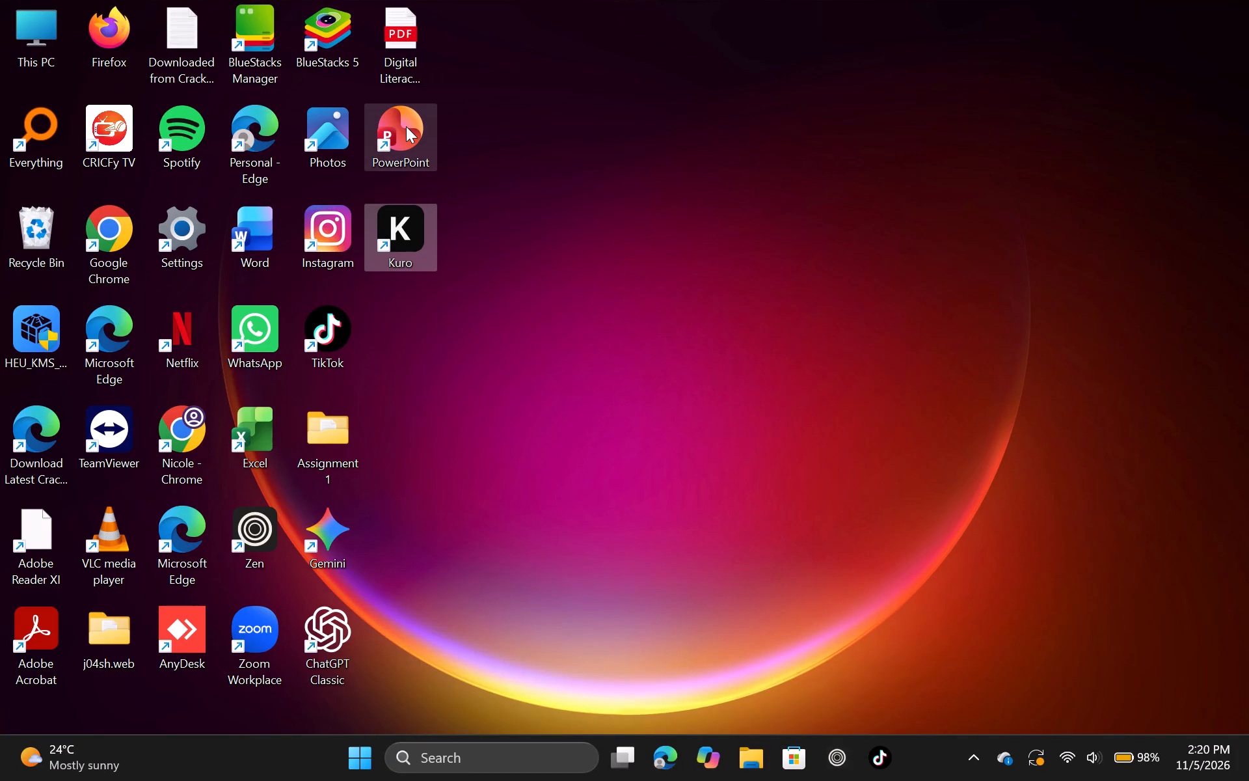
{"action": "triple_click", "coordinate": [406, 126]}
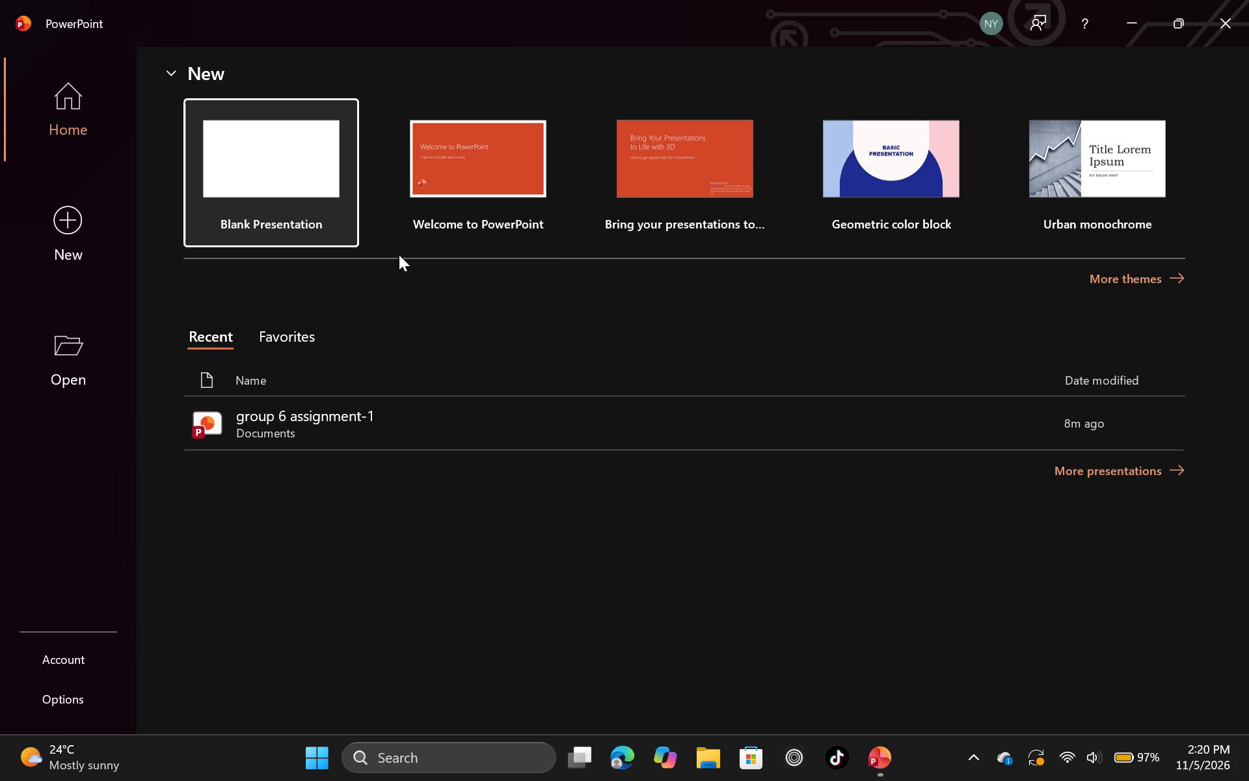
{"action": "left_click", "coordinate": [427, 432]}
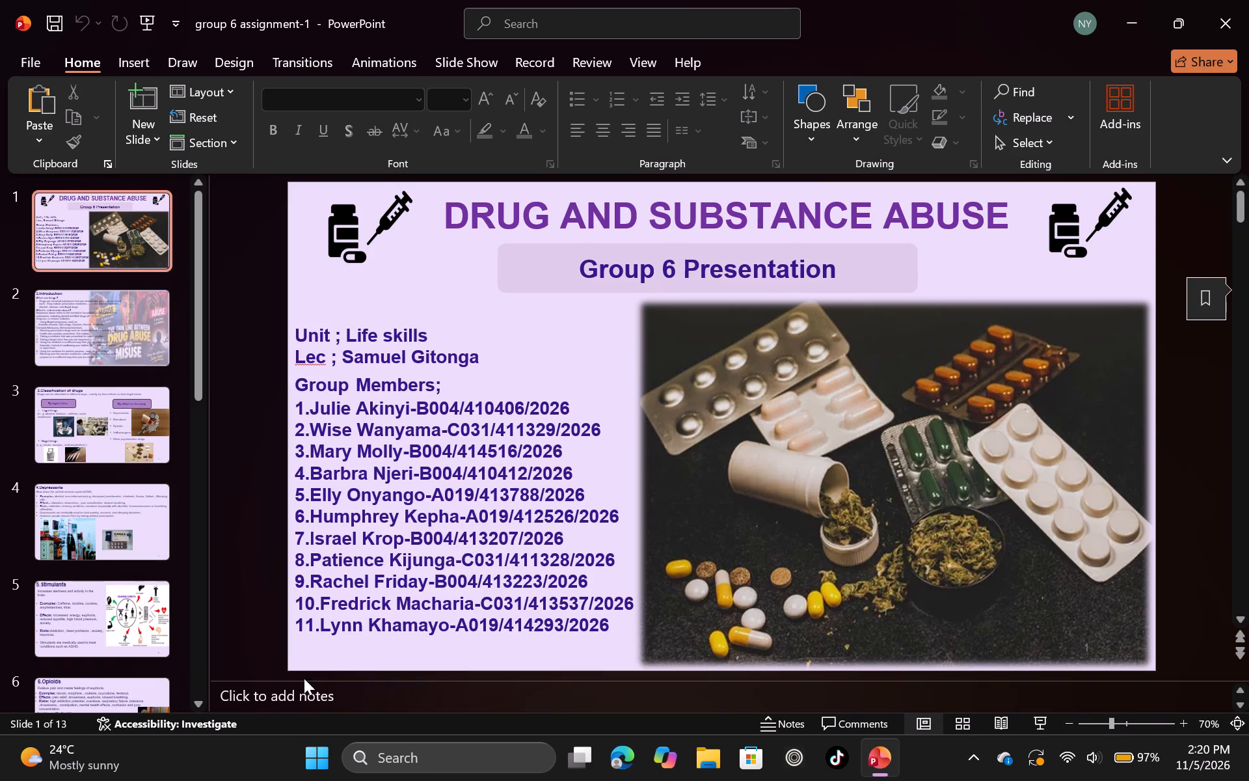
On slide 4, "Depressants", make the word "anxiety" bold in the bullet about medical use.
{"action": "left_click", "coordinate": [133, 418]}
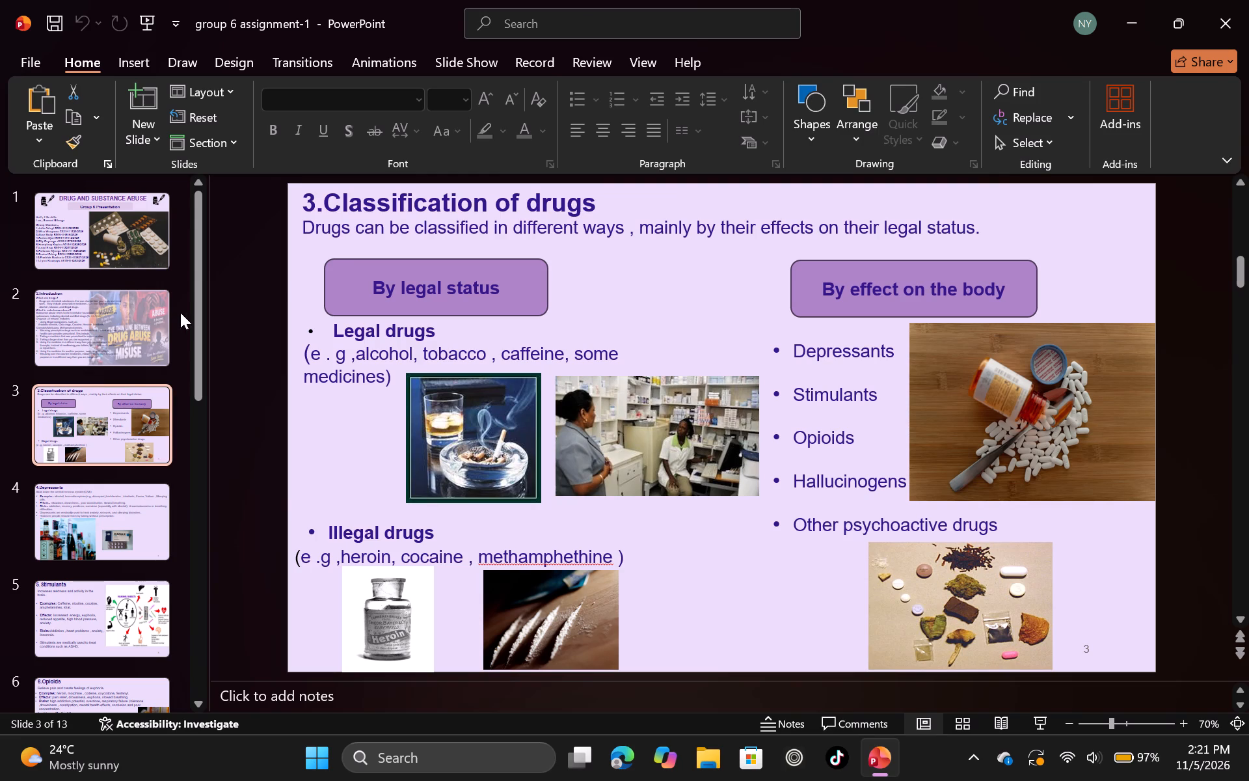
{"action": "left_click", "coordinate": [152, 323]}
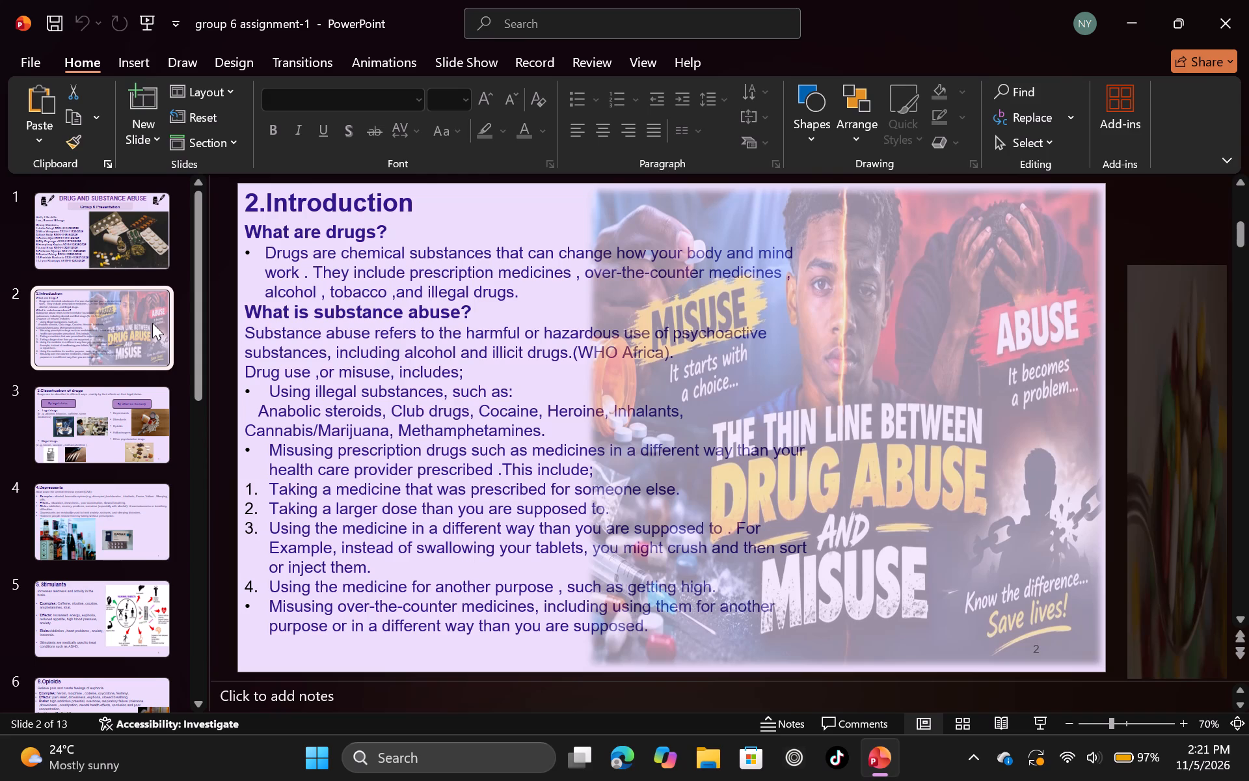
{"action": "left_click", "coordinate": [87, 407]}
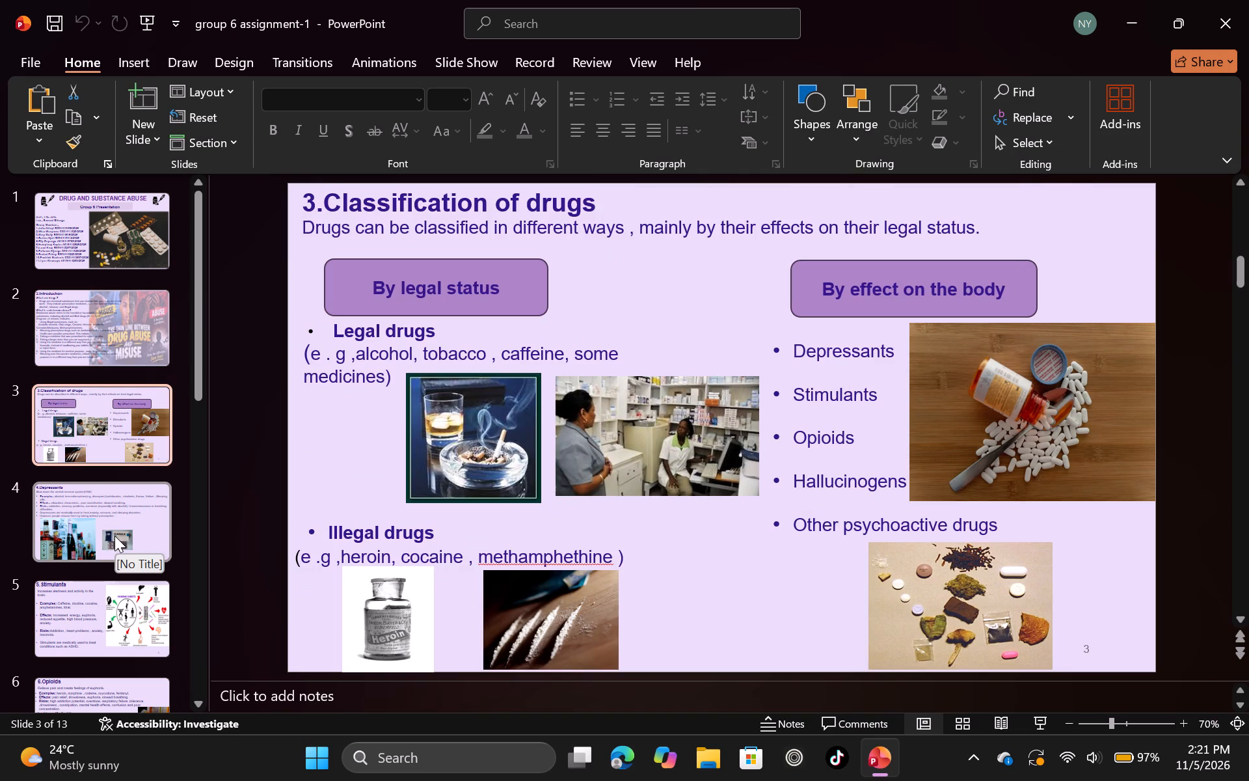
{"action": "left_click", "coordinate": [81, 540]}
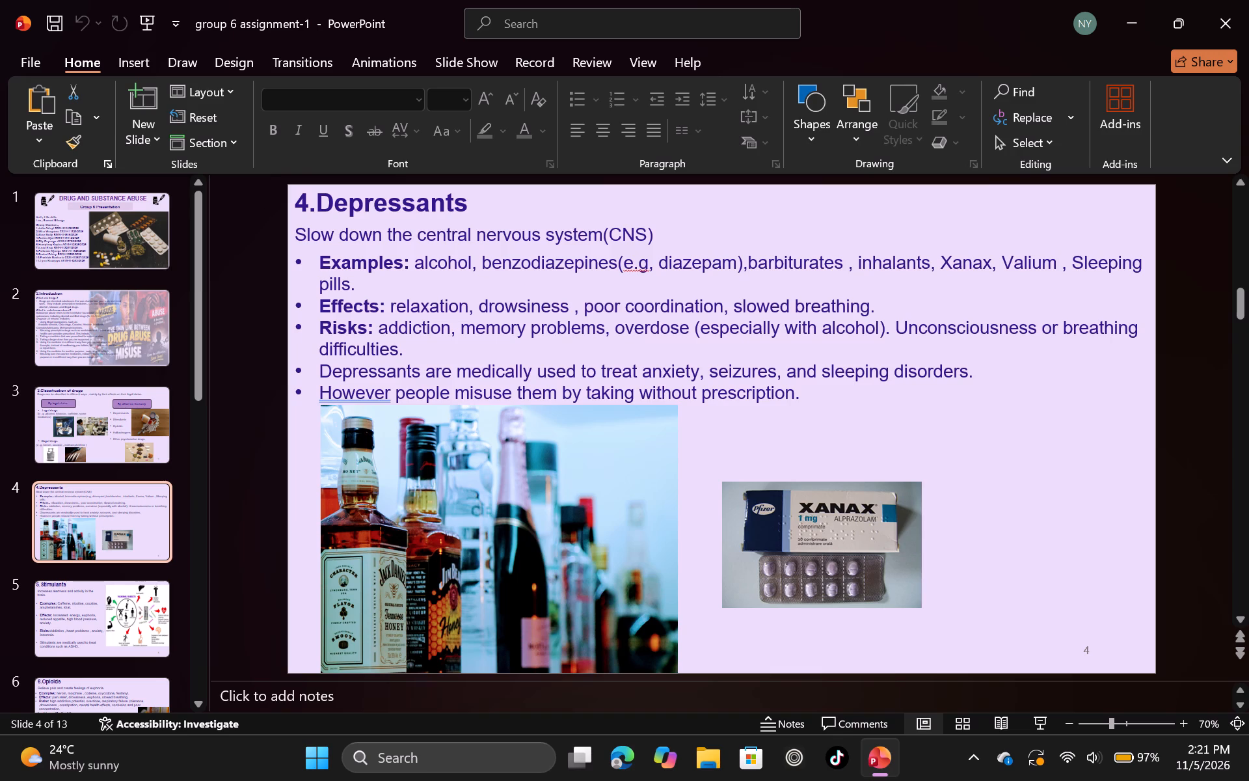
{"action": "left_click", "coordinate": [641, 374]}
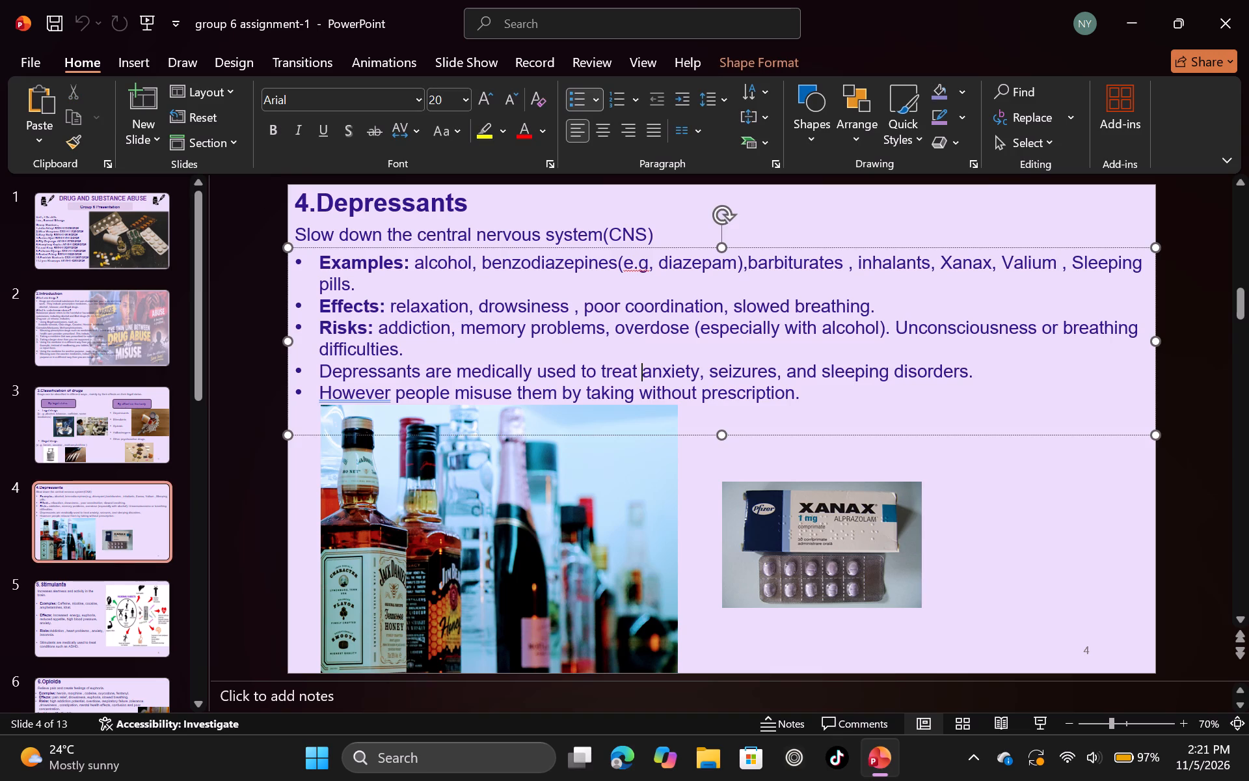
{"action": "left_click_drag", "start_coordinate": [641, 374], "coordinate": [677, 385]}
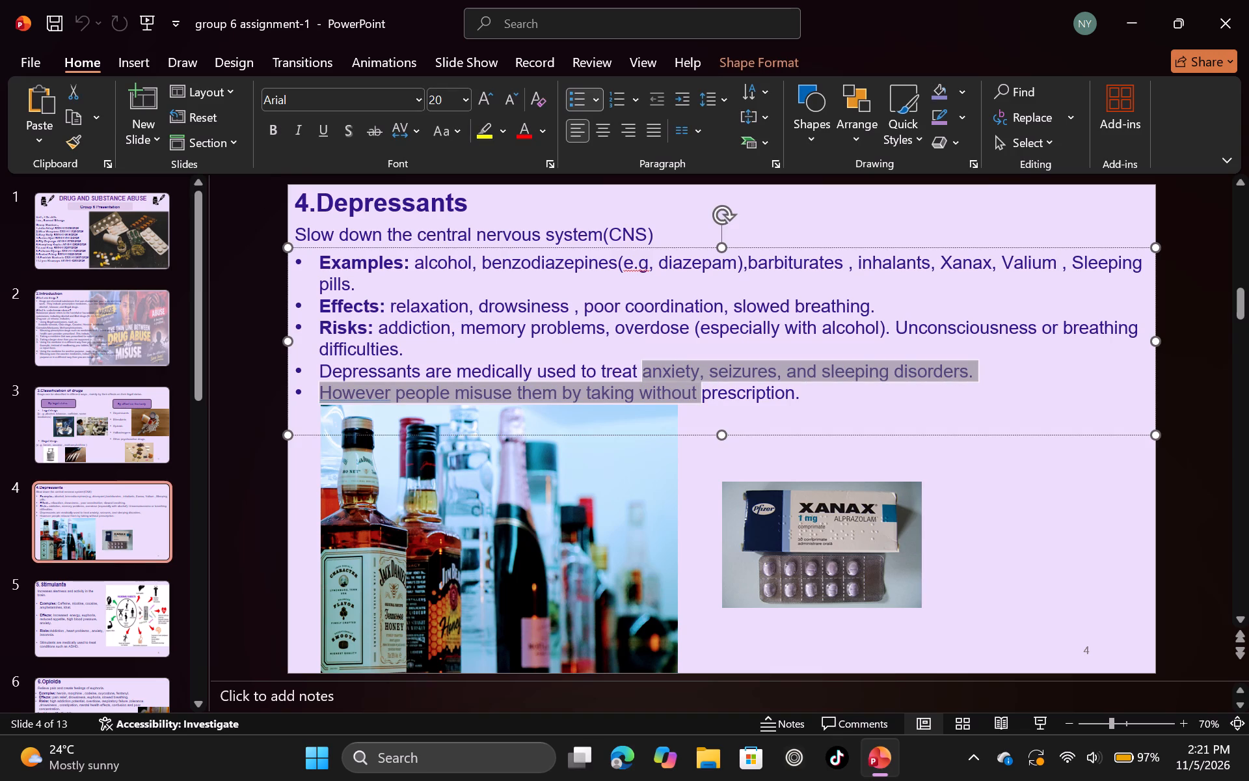
{"action": "left_click_drag", "start_coordinate": [677, 385], "coordinate": [390, 409]}
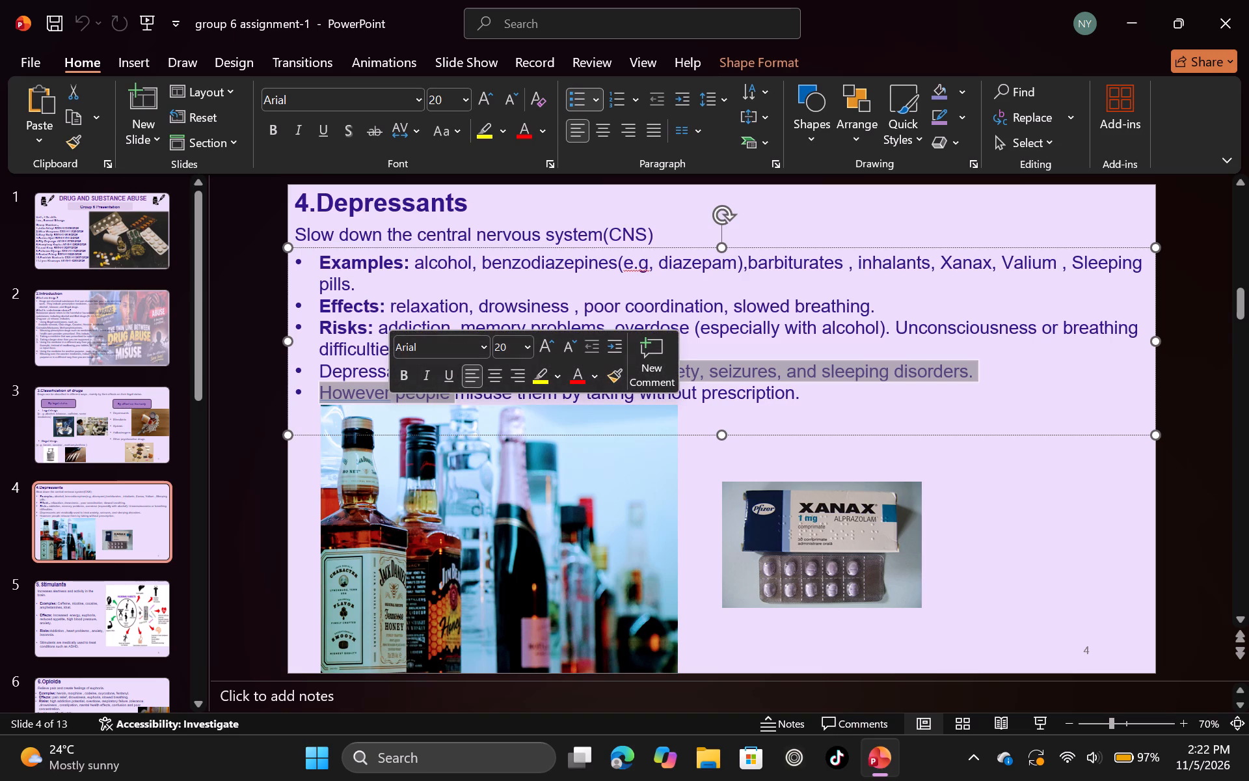
{"action": "left_click_drag", "start_coordinate": [453, 401], "coordinate": [416, 394]}
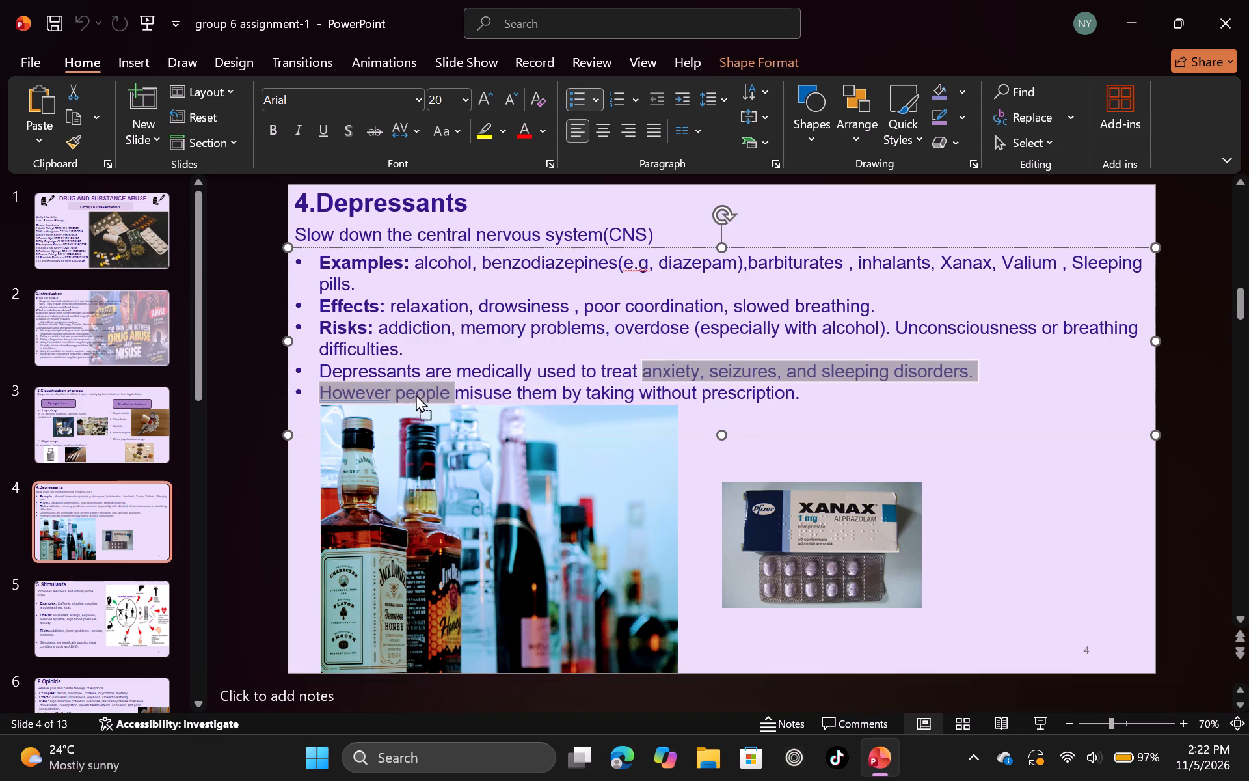
{"action": "left_click_drag", "start_coordinate": [416, 394], "coordinate": [429, 399]}
{"action": "left_click_drag", "start_coordinate": [429, 399], "coordinate": [833, 523]}
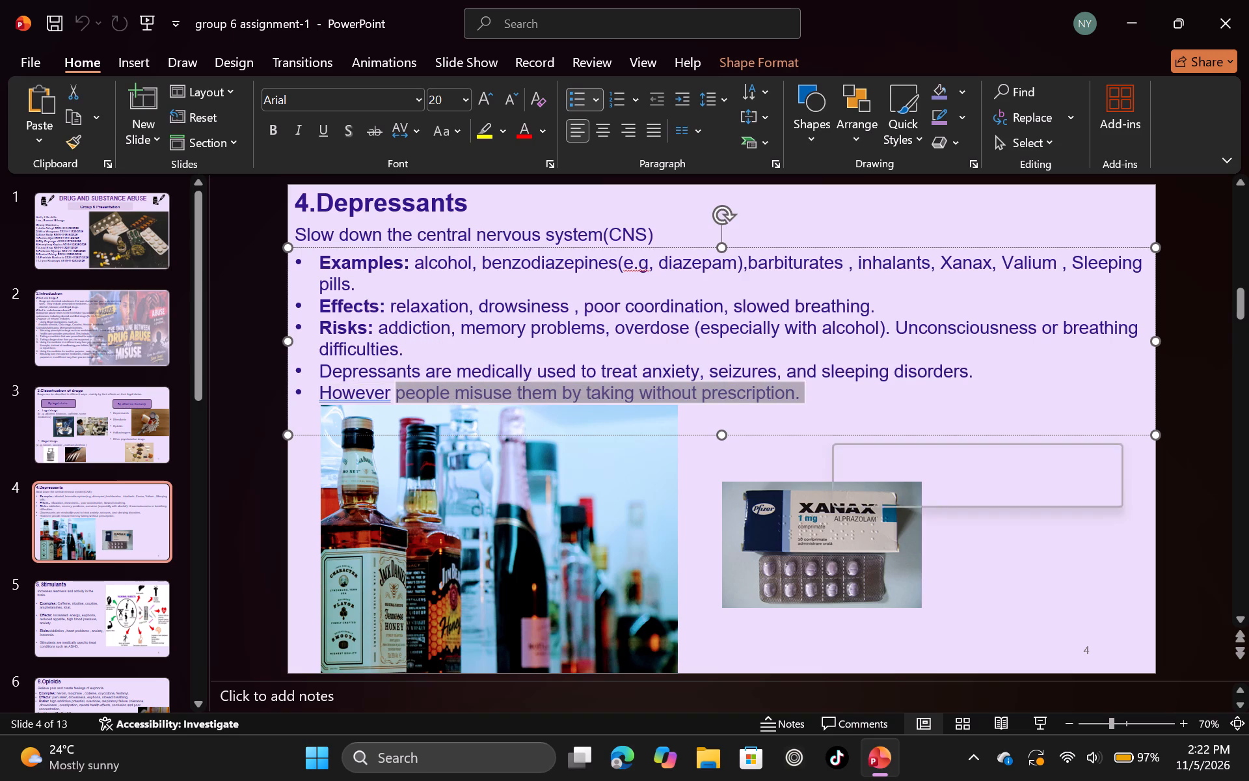
{"action": "left_click_drag", "start_coordinate": [918, 422], "coordinate": [750, 378]}
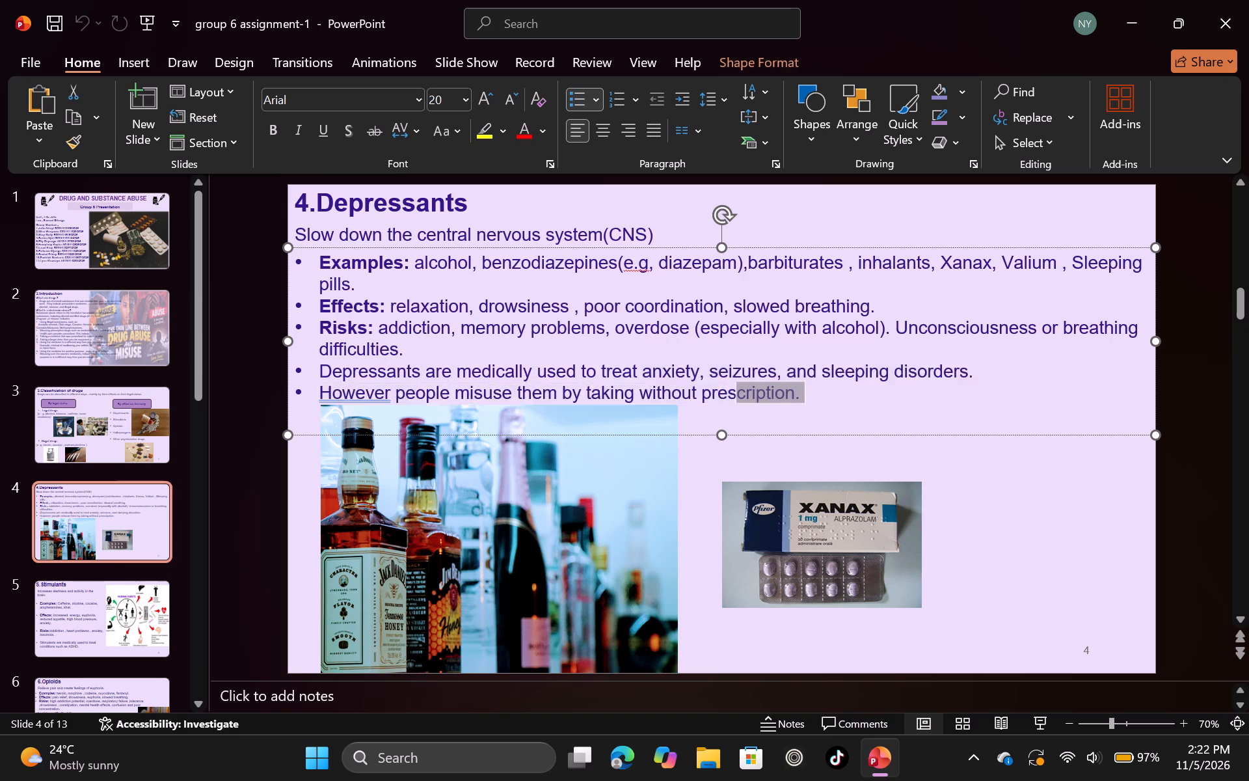
{"action": "left_click_drag", "start_coordinate": [750, 378], "coordinate": [1172, 632]}
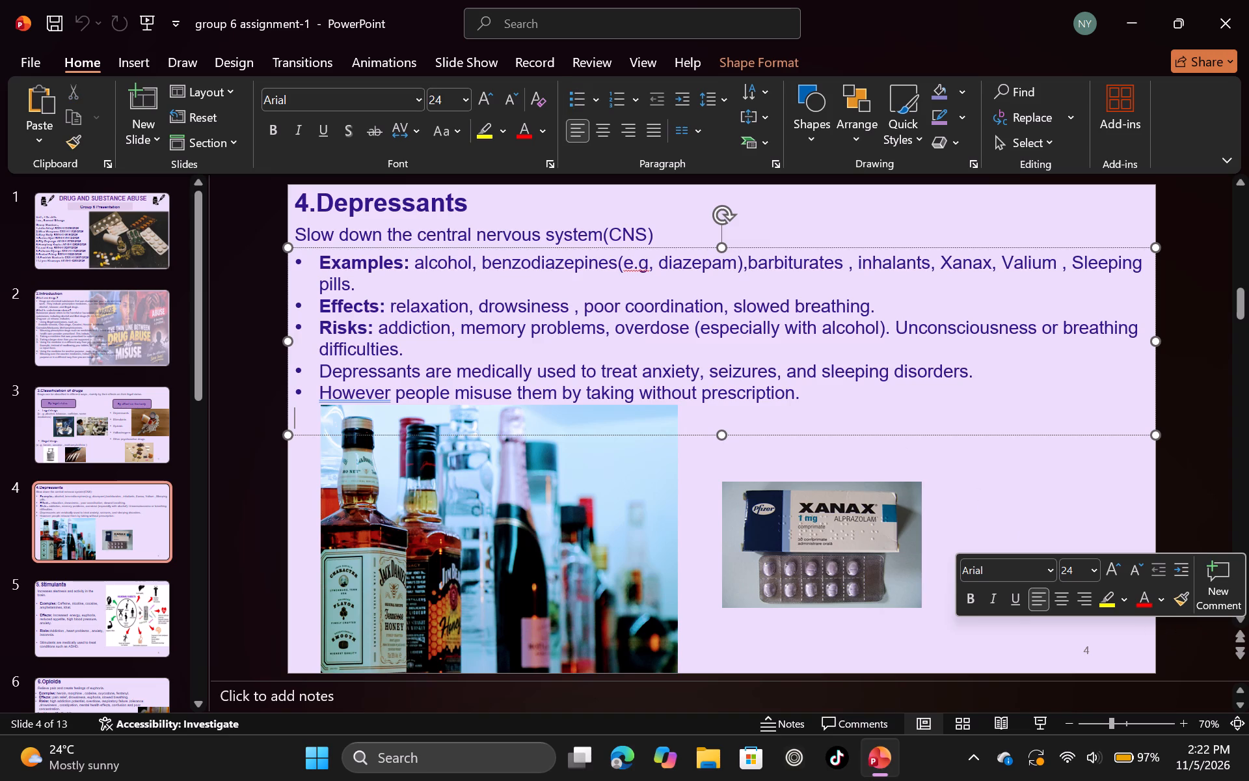
{"action": "double_click", "coordinate": [647, 368]}
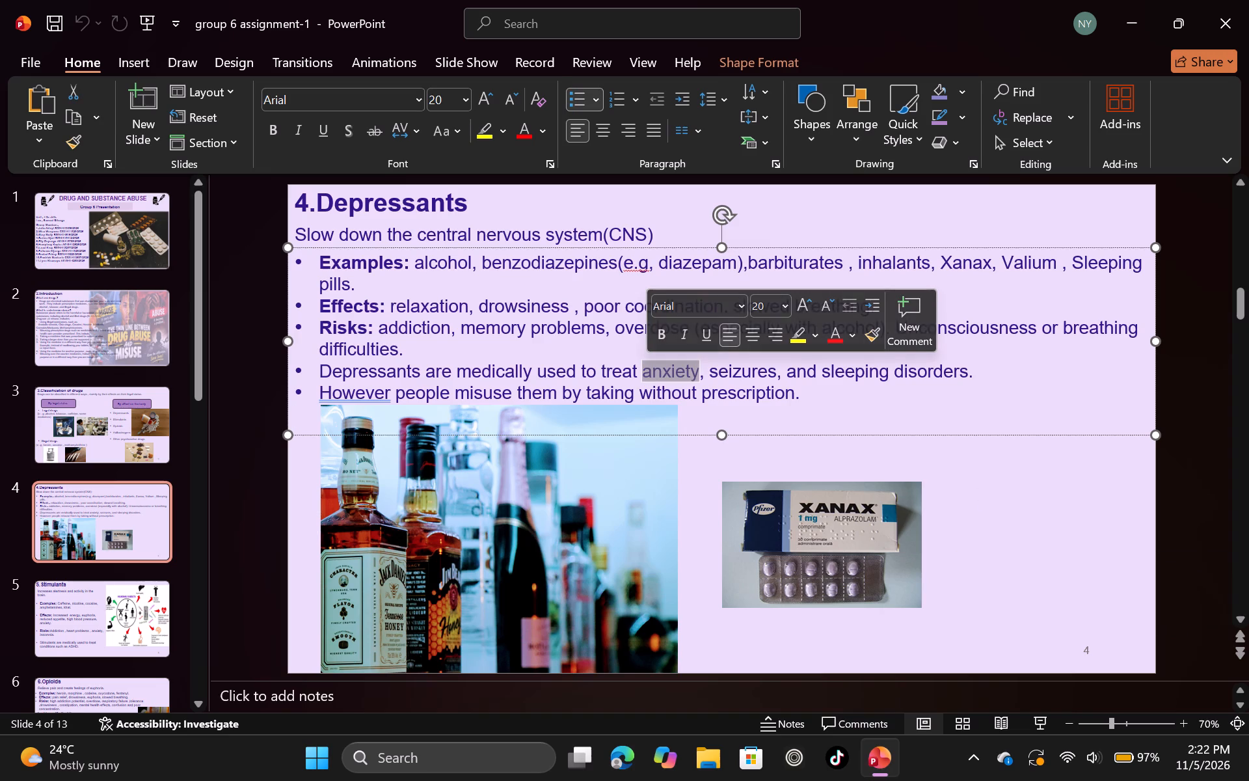
{"action": "left_click", "coordinate": [665, 338]}
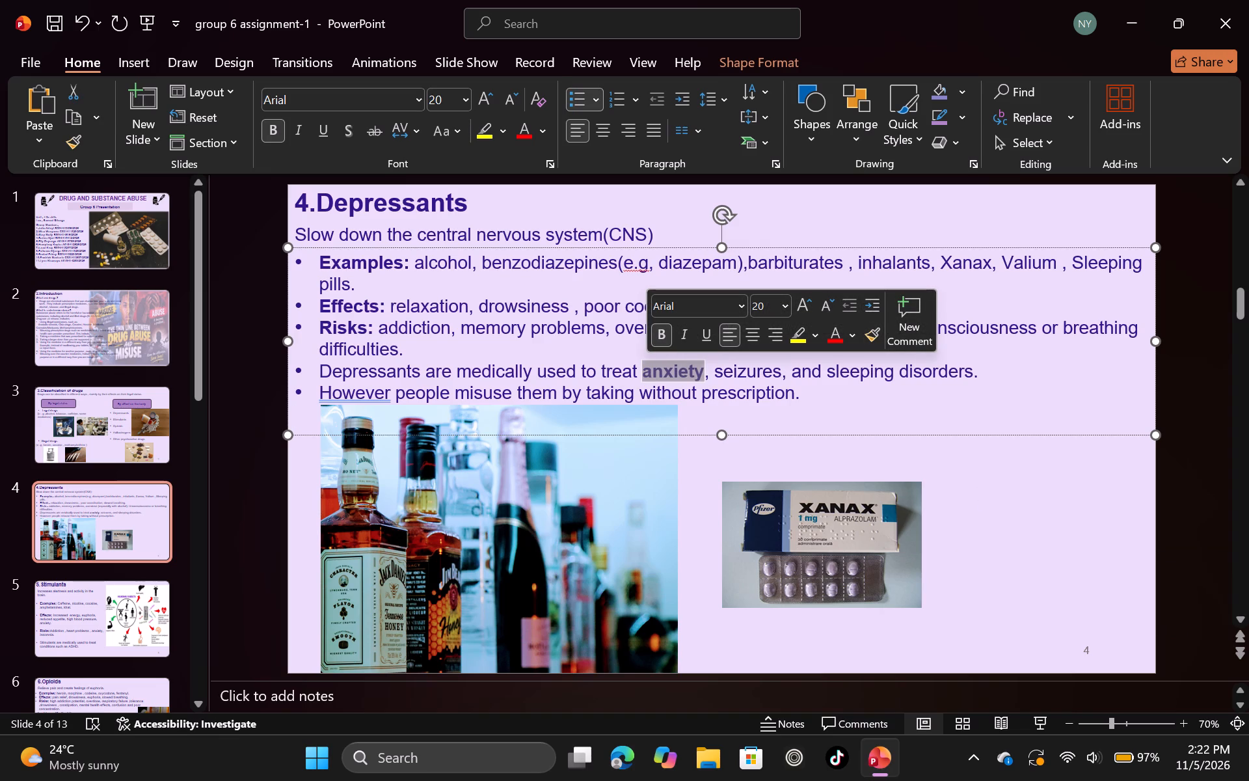
Make "seizures," and "sleeping disorders." bold in the same medical-use bullet.
{"action": "left_click", "coordinate": [715, 372]}
{"action": "left_click_drag", "start_coordinate": [715, 372], "coordinate": [719, 372]}
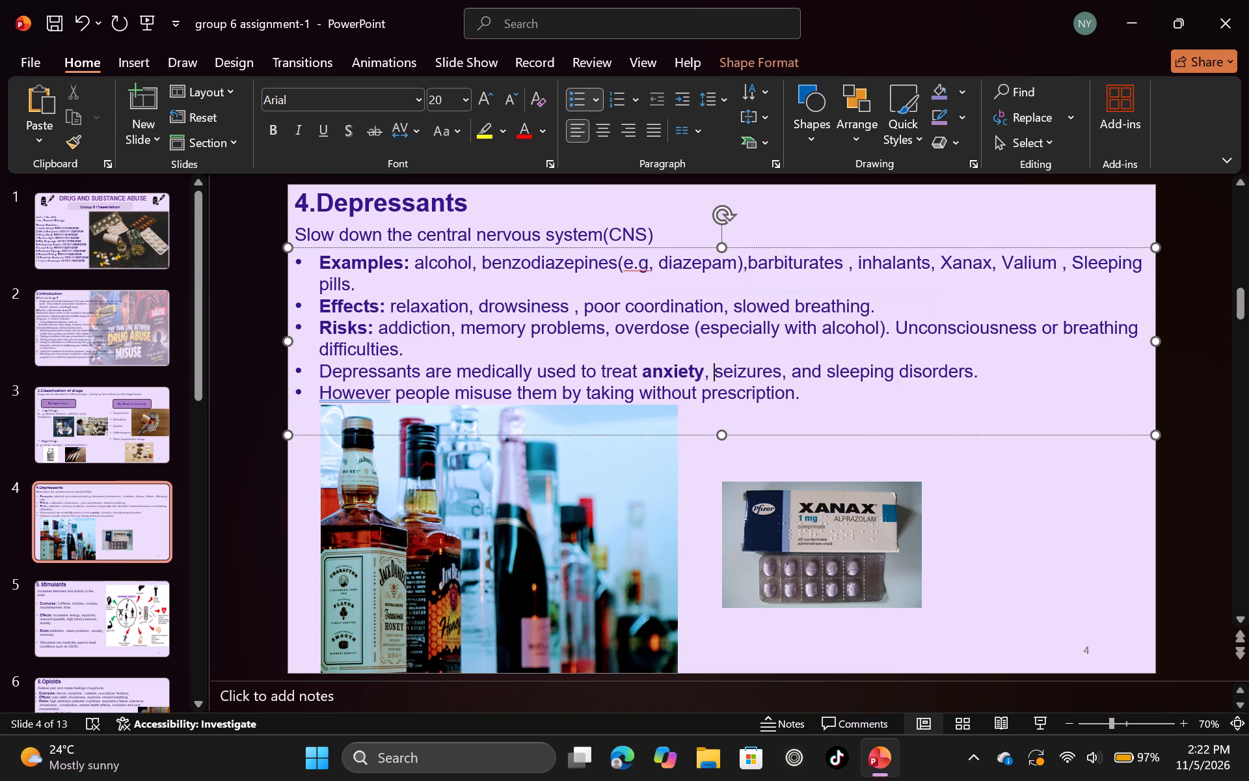
{"action": "left_click_drag", "start_coordinate": [719, 372], "coordinate": [809, 394]}
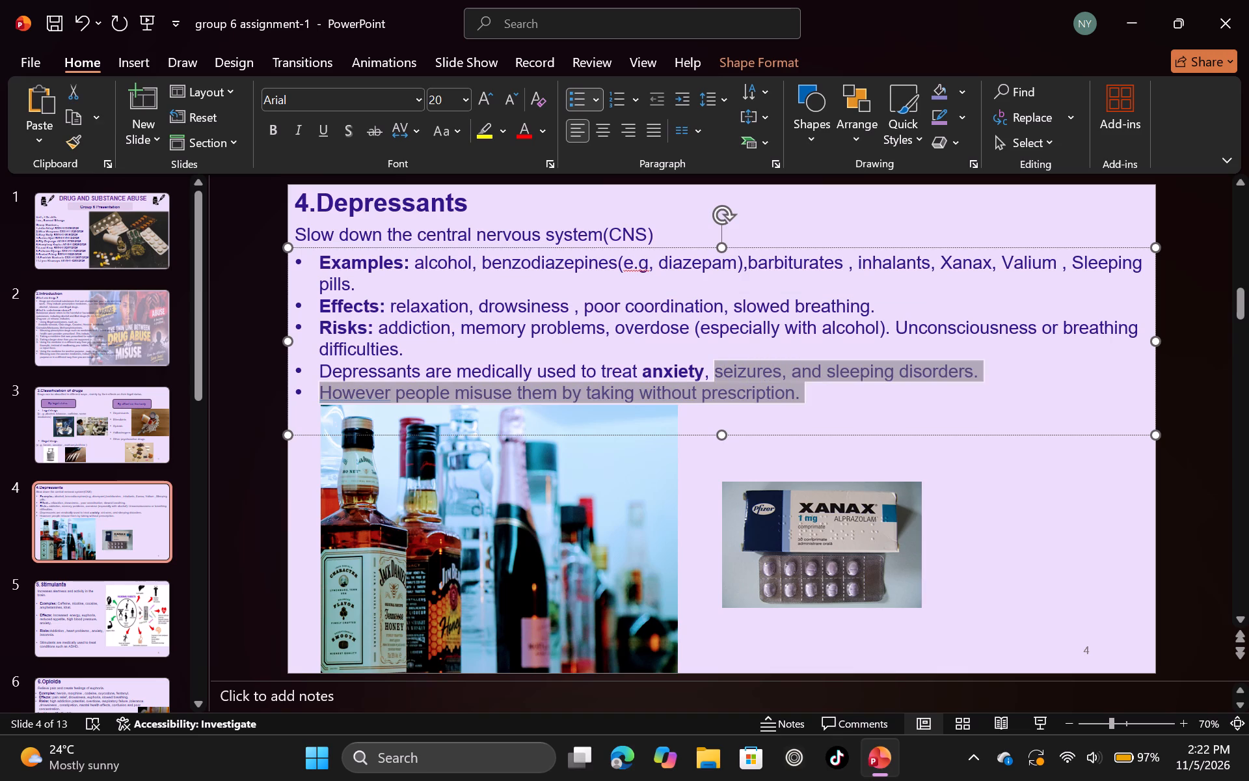
{"action": "left_click_drag", "start_coordinate": [809, 394], "coordinate": [788, 363]}
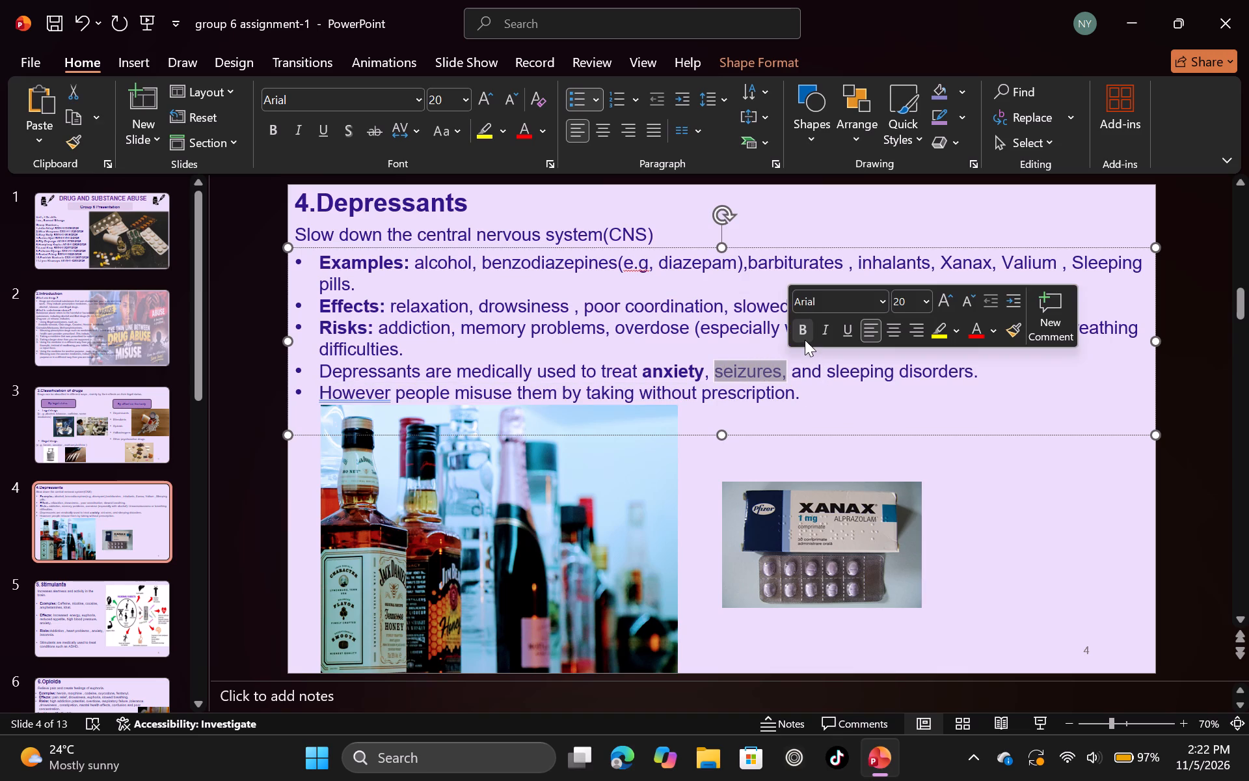
{"action": "left_click", "coordinate": [805, 340]}
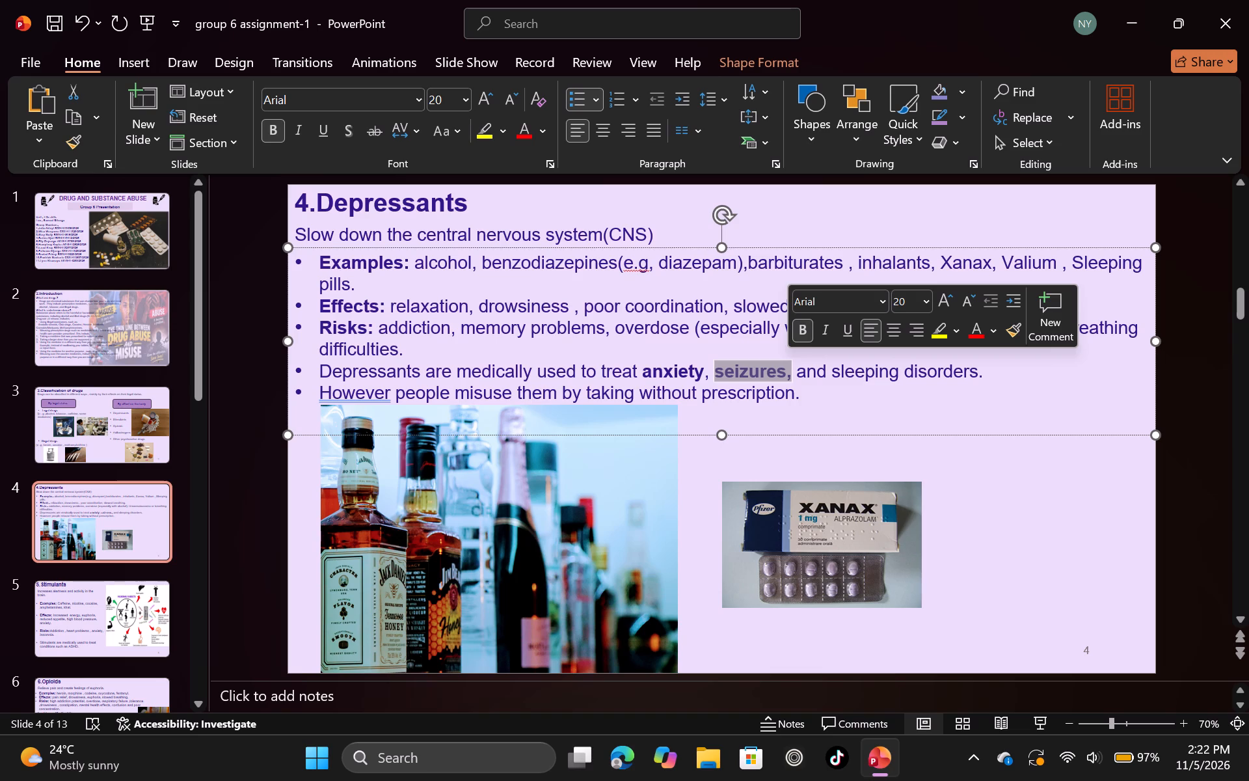
{"action": "left_click", "coordinate": [837, 368]}
{"action": "left_click_drag", "start_coordinate": [830, 368], "coordinate": [1102, 377]}
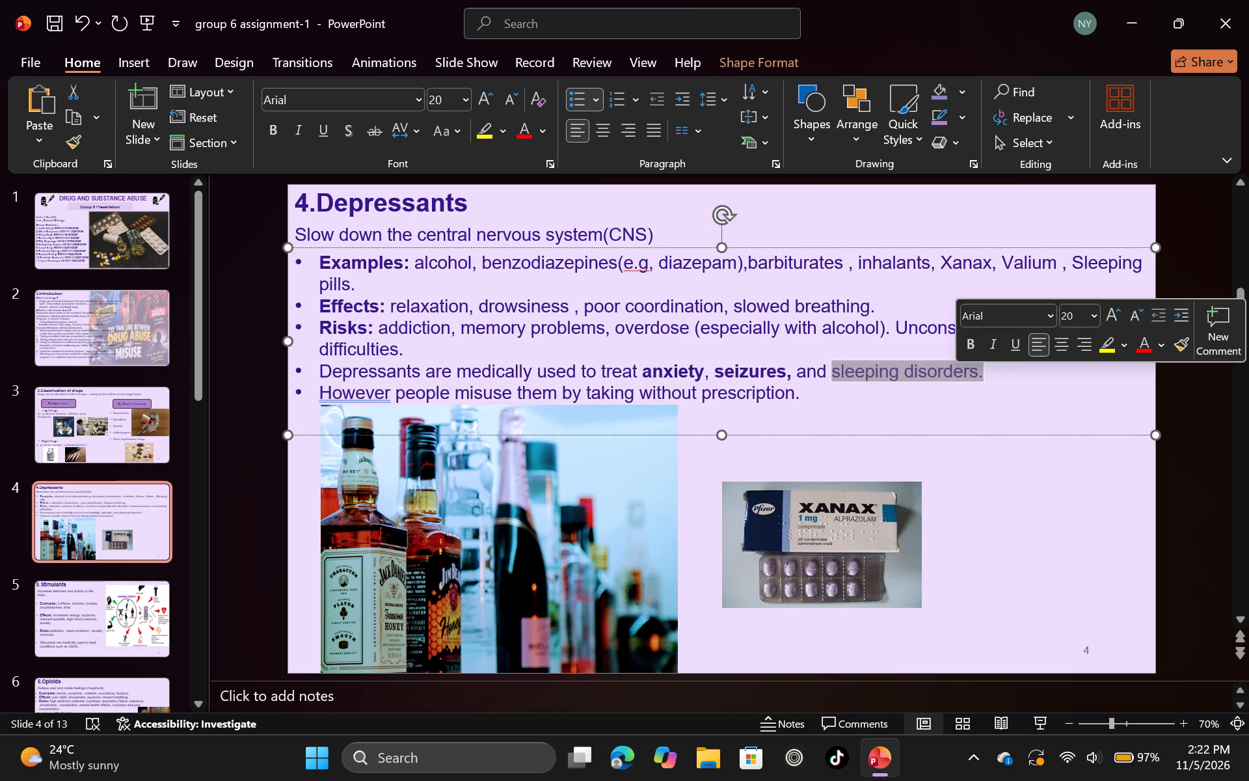
{"action": "left_click", "coordinate": [978, 348]}
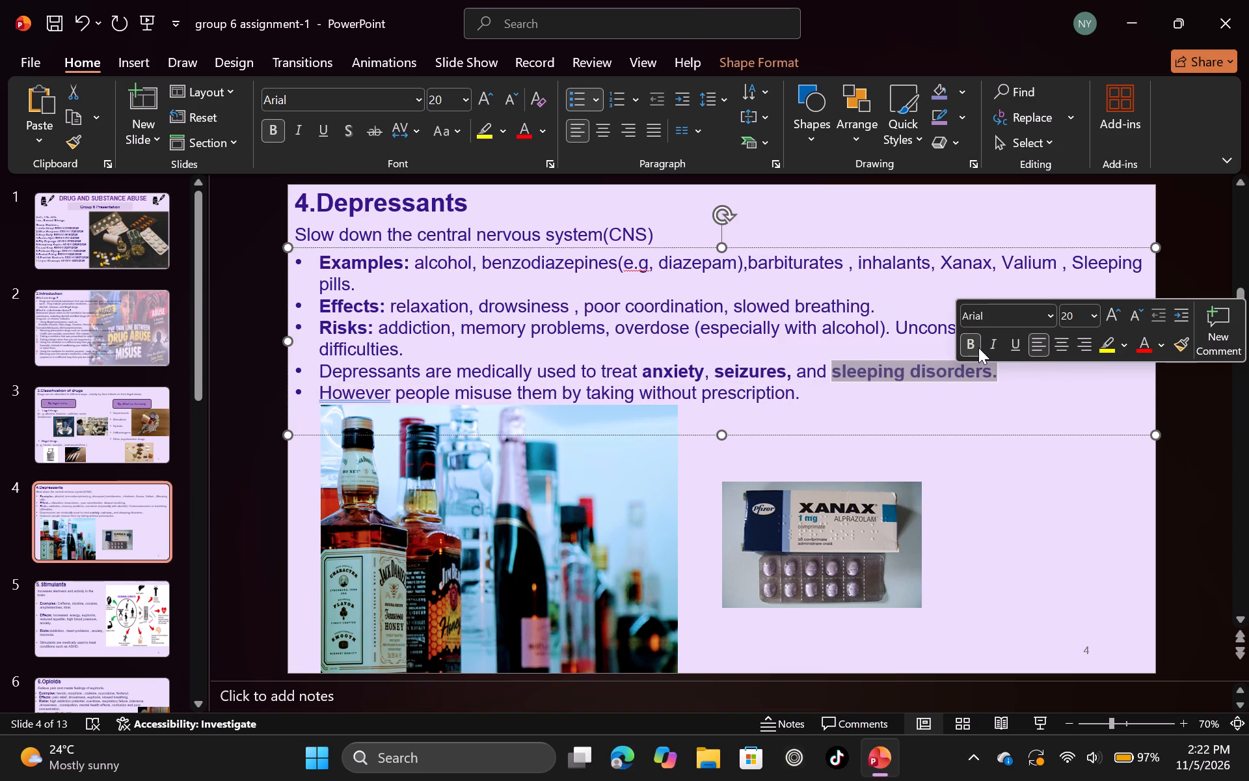
{"action": "left_click", "coordinate": [970, 386]}
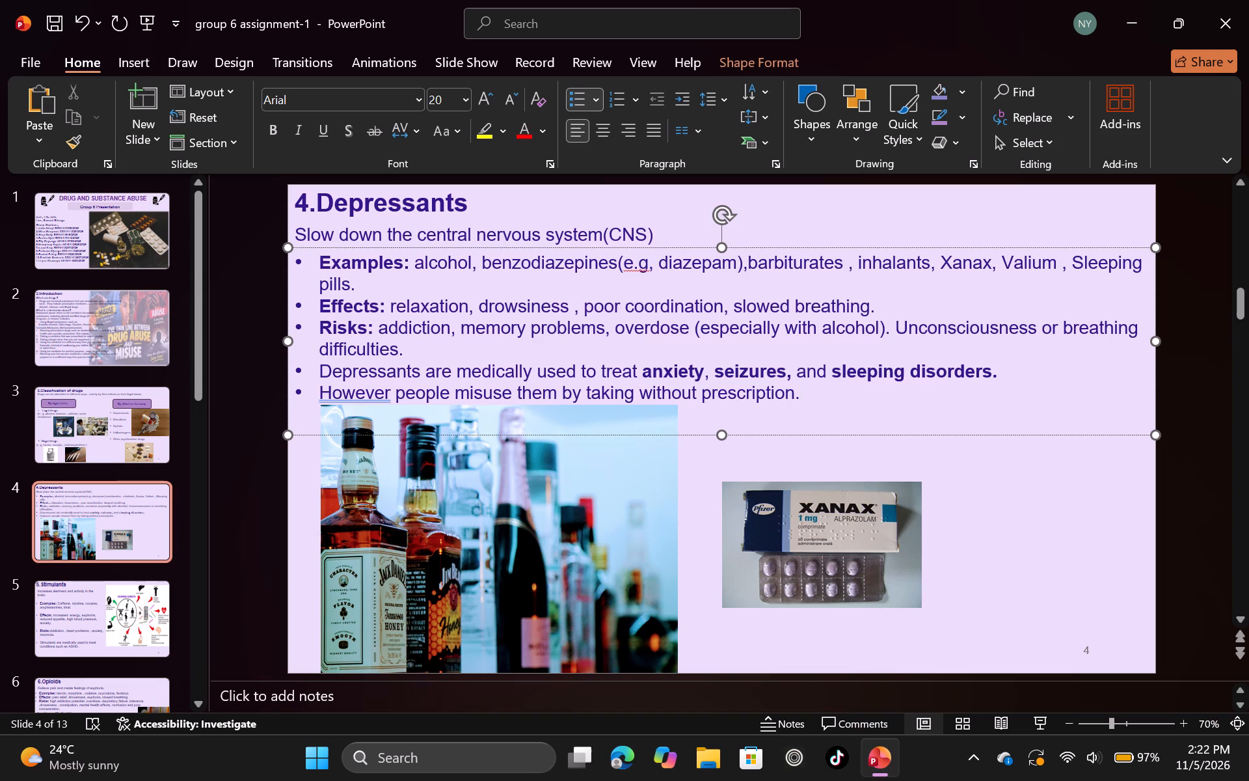
{"action": "left_click", "coordinate": [880, 413]}
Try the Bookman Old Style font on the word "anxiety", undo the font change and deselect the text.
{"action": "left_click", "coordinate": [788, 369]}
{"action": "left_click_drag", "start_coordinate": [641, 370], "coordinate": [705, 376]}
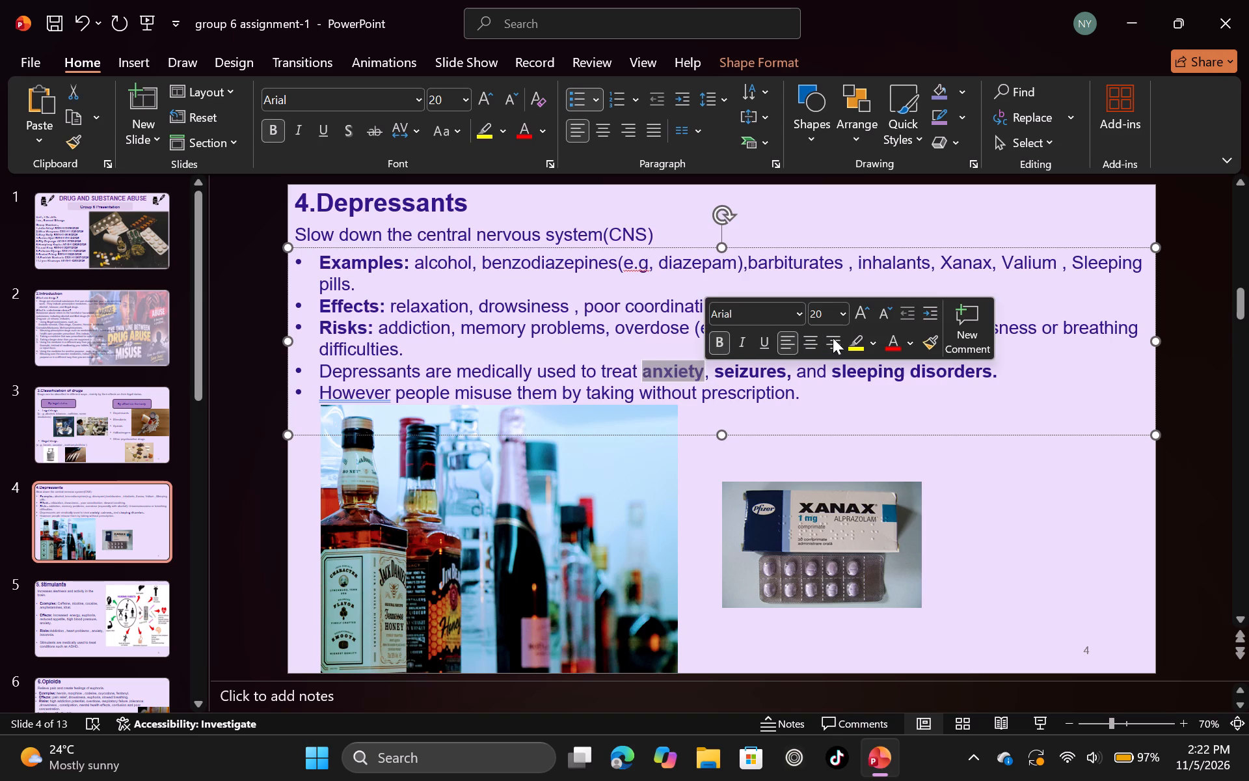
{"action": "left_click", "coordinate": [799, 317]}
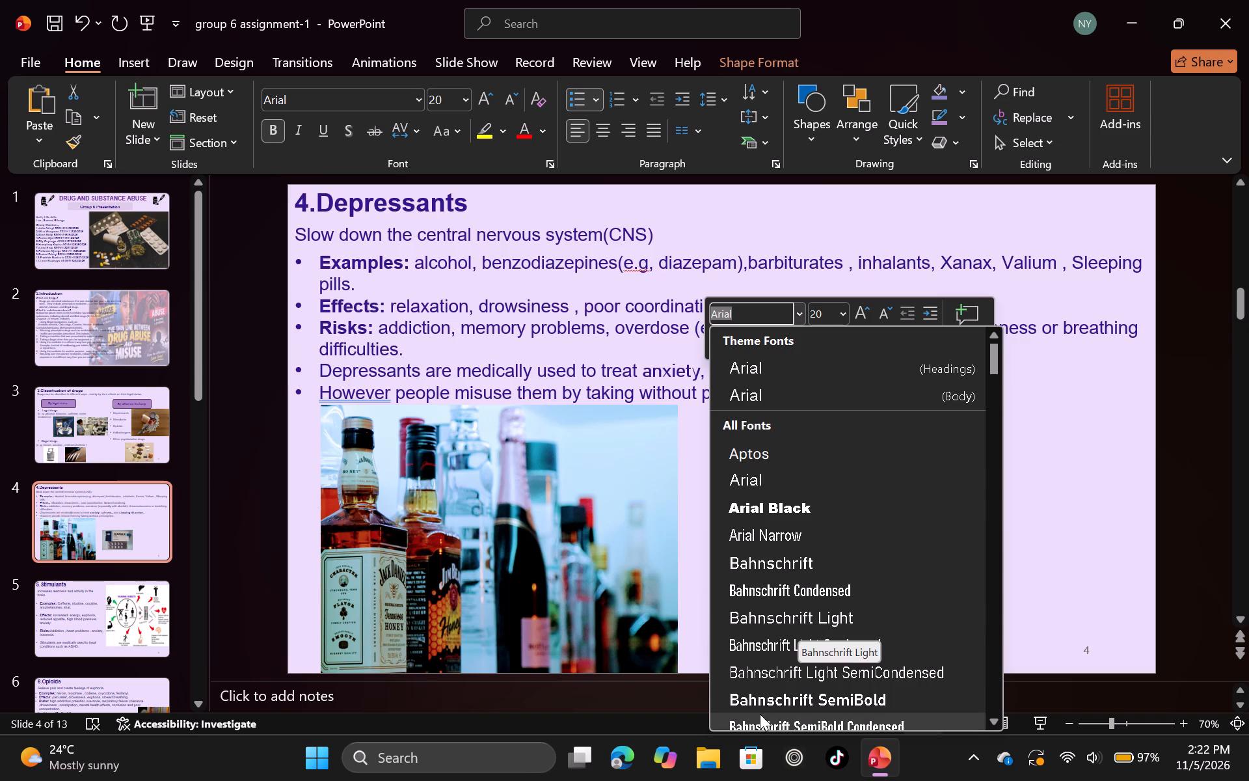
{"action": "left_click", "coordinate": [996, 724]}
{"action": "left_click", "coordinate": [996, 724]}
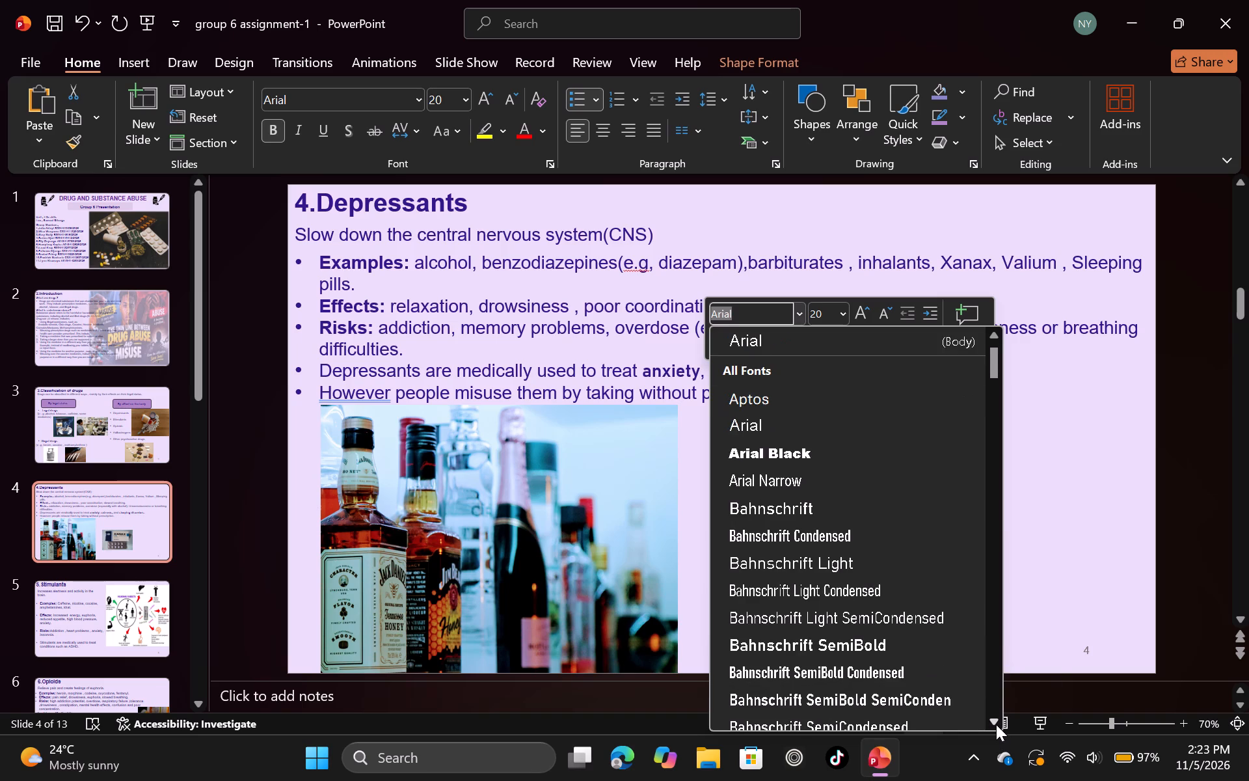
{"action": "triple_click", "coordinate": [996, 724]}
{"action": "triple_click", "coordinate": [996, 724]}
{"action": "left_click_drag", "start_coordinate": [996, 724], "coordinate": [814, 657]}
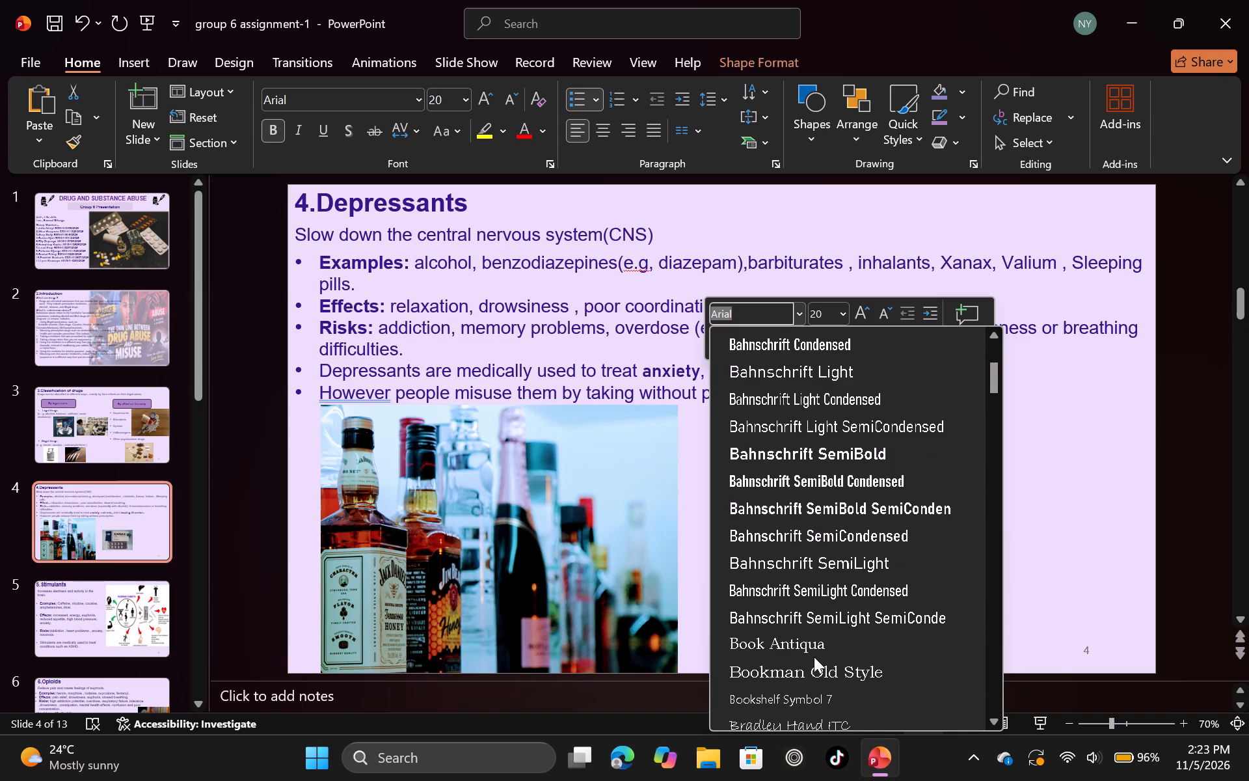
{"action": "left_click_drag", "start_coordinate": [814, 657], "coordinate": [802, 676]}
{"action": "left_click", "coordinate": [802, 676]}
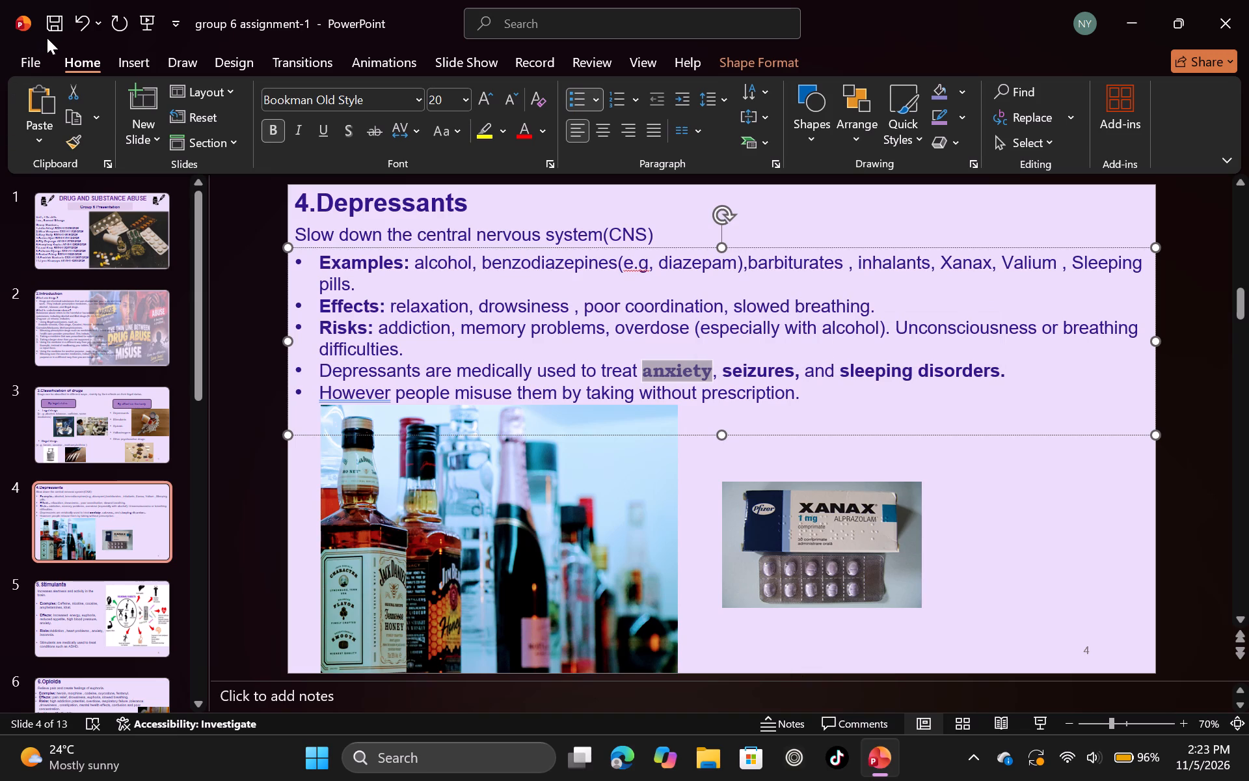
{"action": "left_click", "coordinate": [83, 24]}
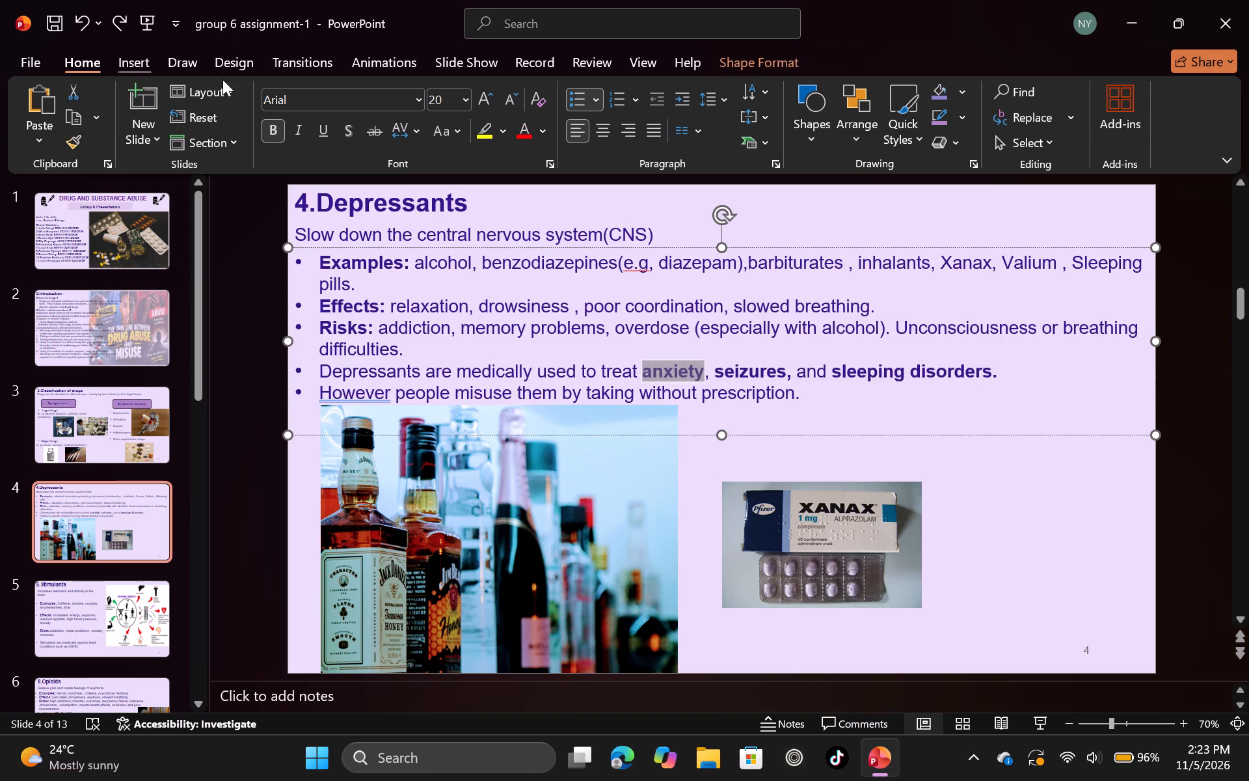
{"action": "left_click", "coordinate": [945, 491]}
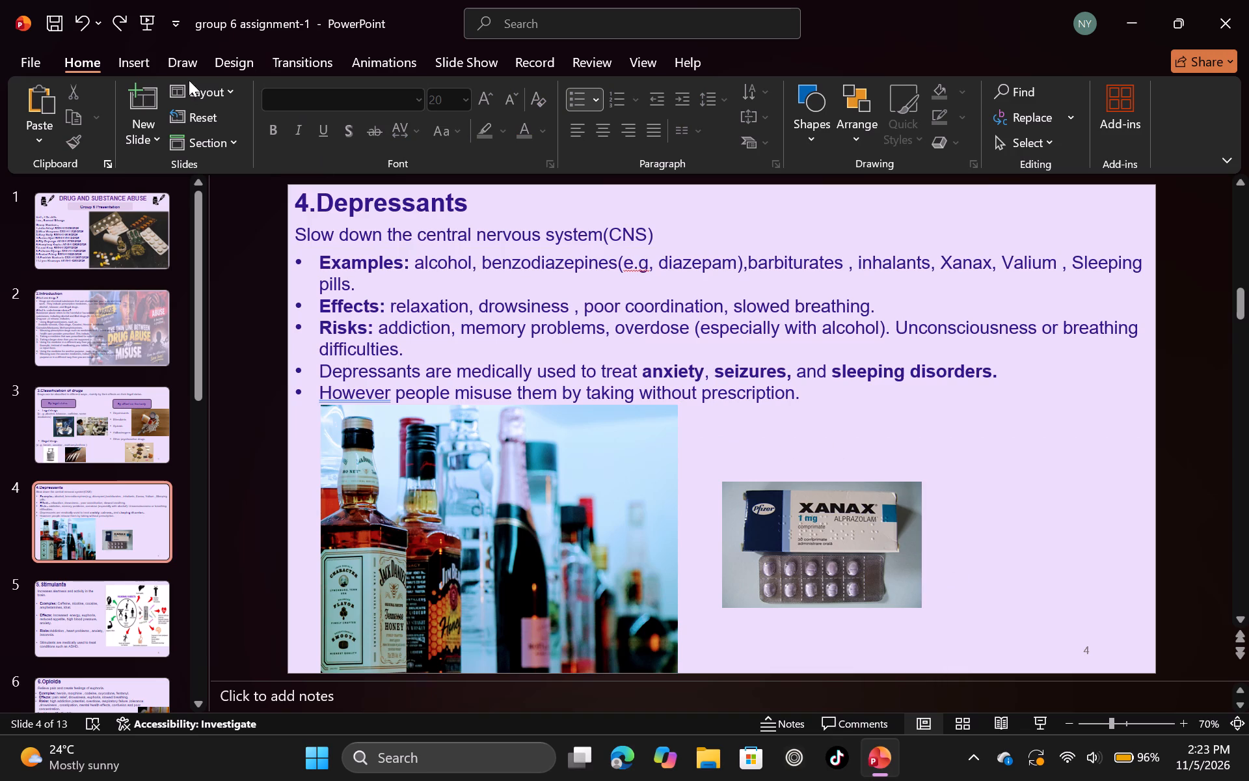
Search online pictures for "INHALANTS" to find an image for the Depressants slide.
{"action": "left_click", "coordinate": [128, 61]}
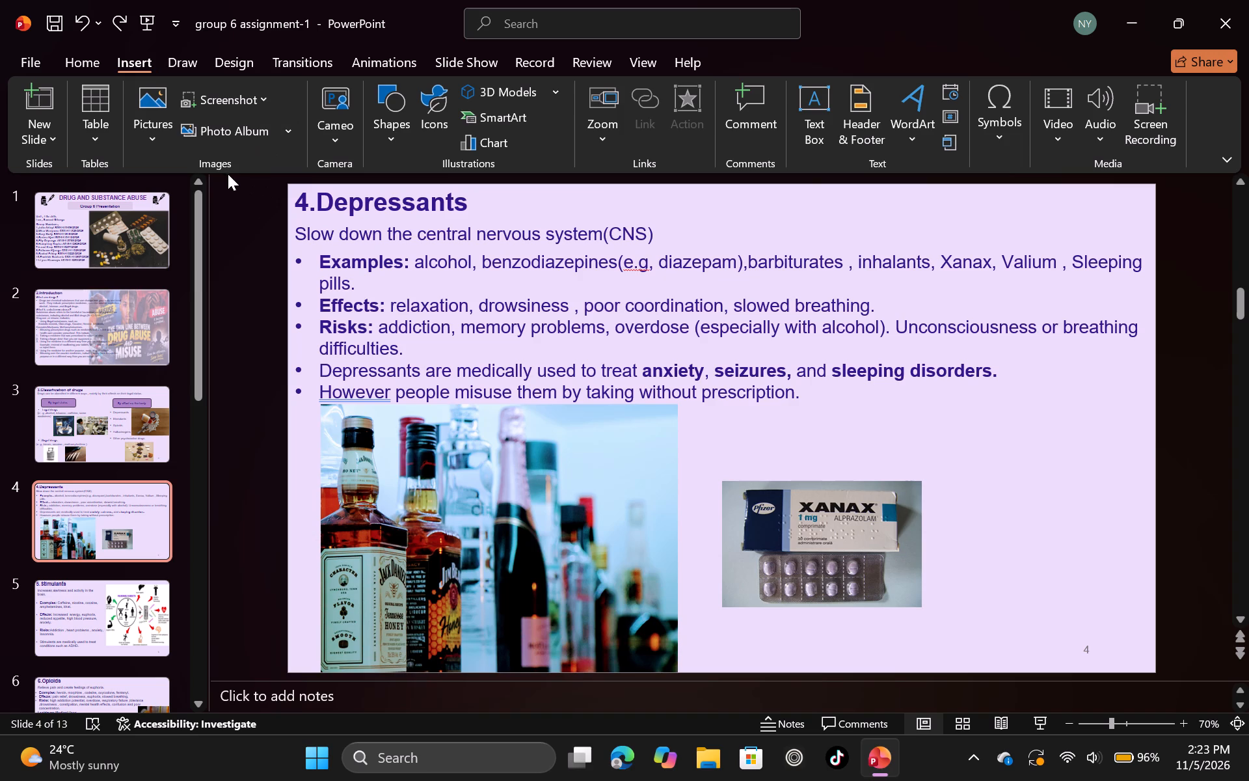
{"action": "left_click", "coordinate": [155, 134]}
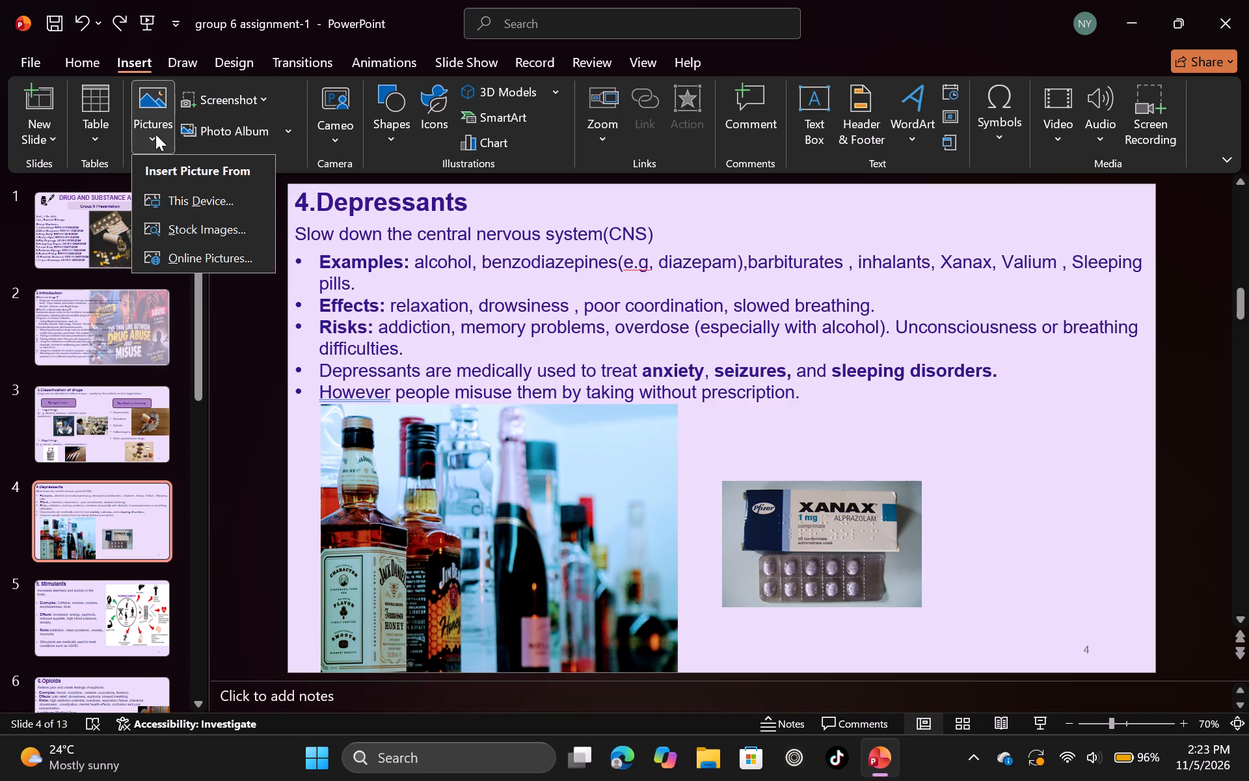
{"action": "left_click", "coordinate": [222, 266]}
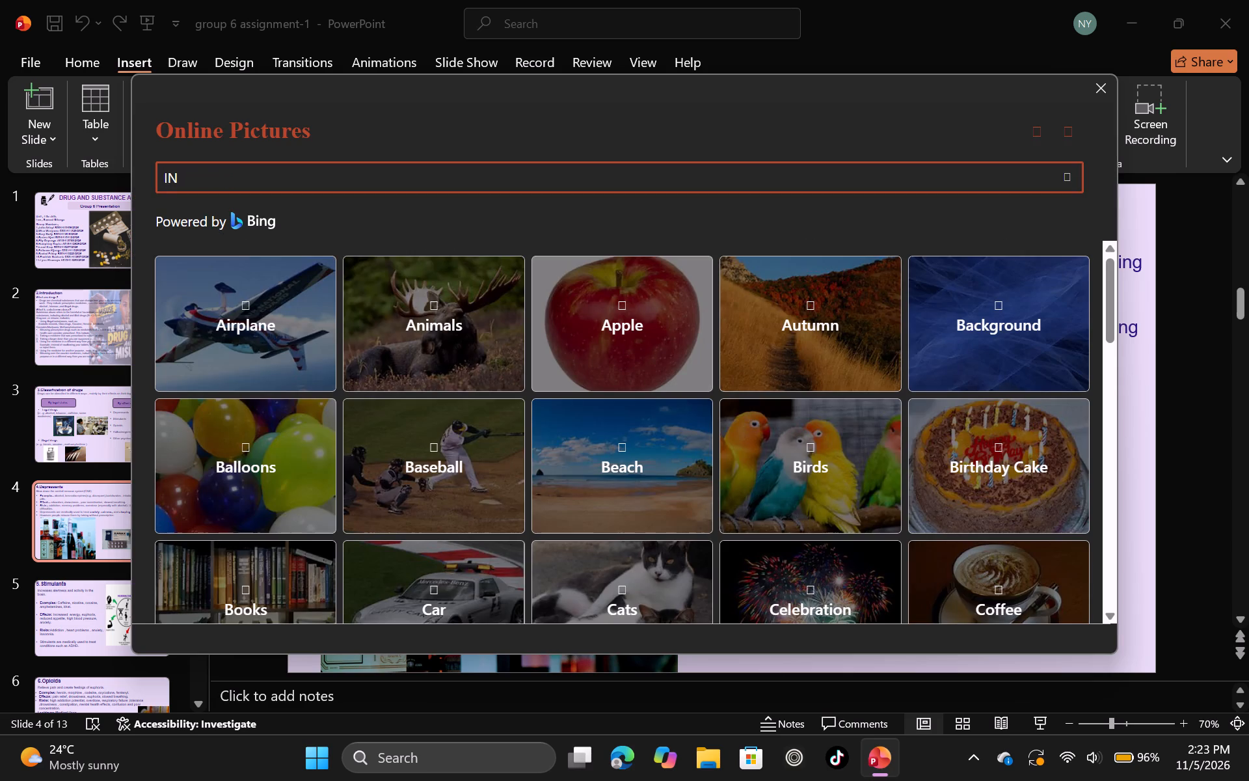
{"action": "type", "text": "HALANTS"}
{"action": "key", "text": "Return"}
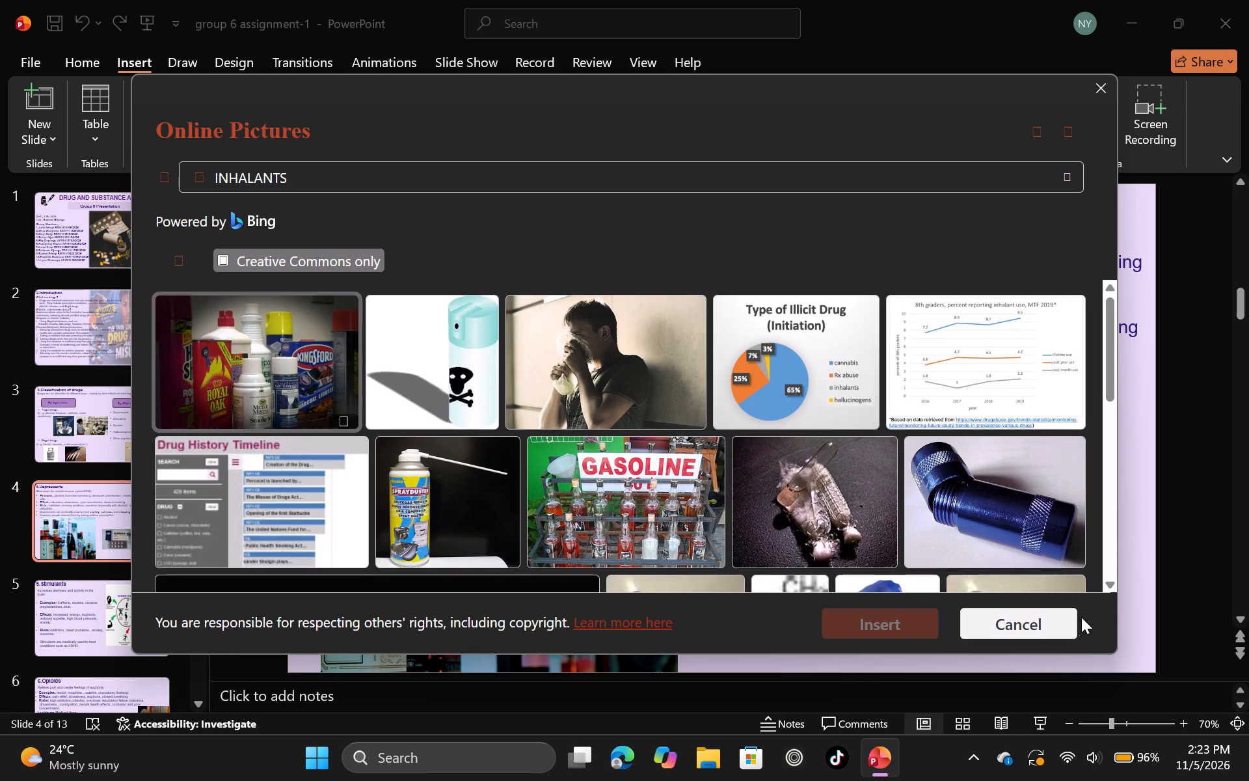
Look through all the inhalants picture results down to the last row and back up to the first.
{"action": "triple_click", "coordinate": [1107, 584]}
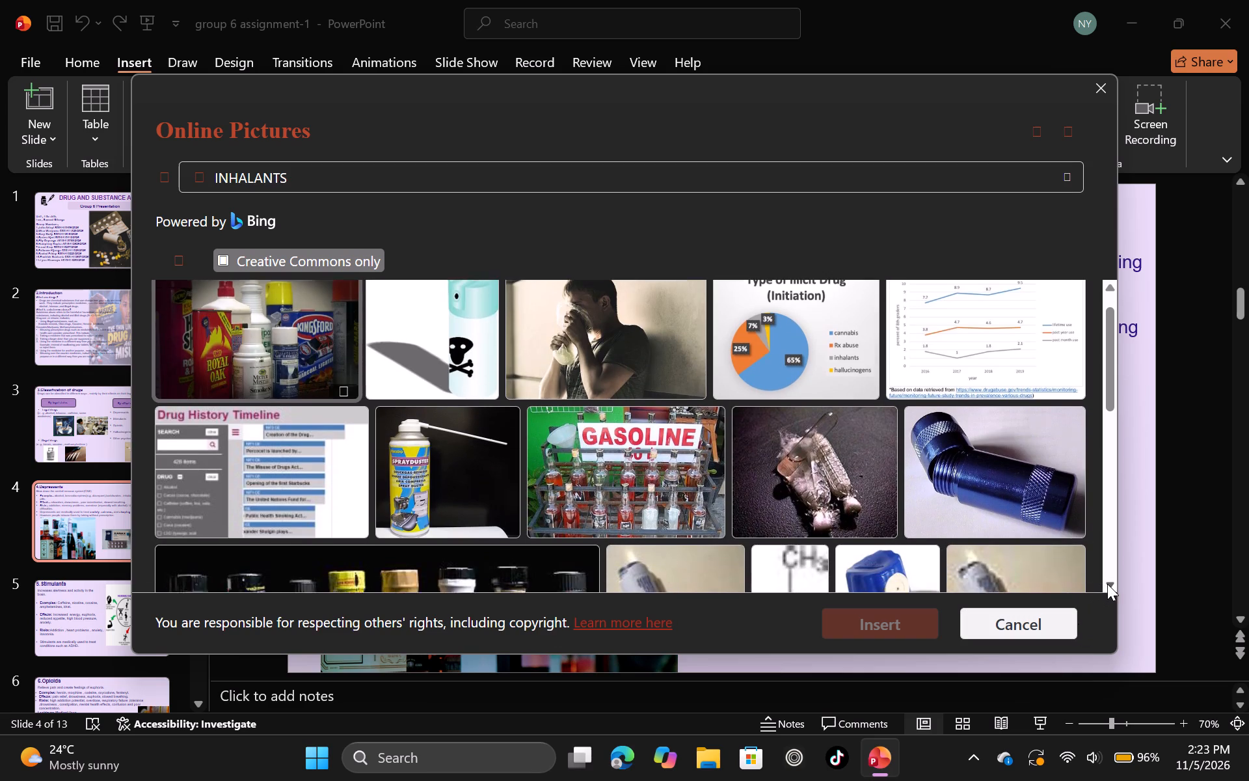
{"action": "triple_click", "coordinate": [1107, 584]}
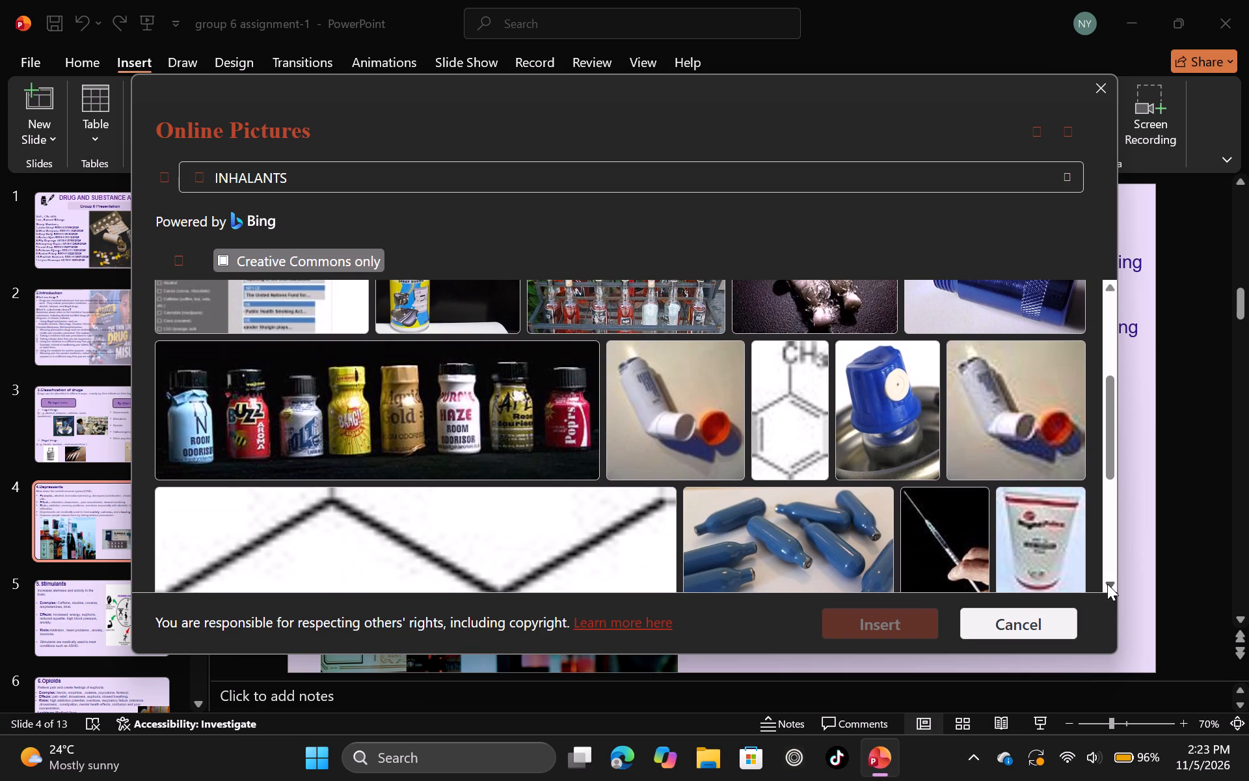
{"action": "triple_click", "coordinate": [1107, 584]}
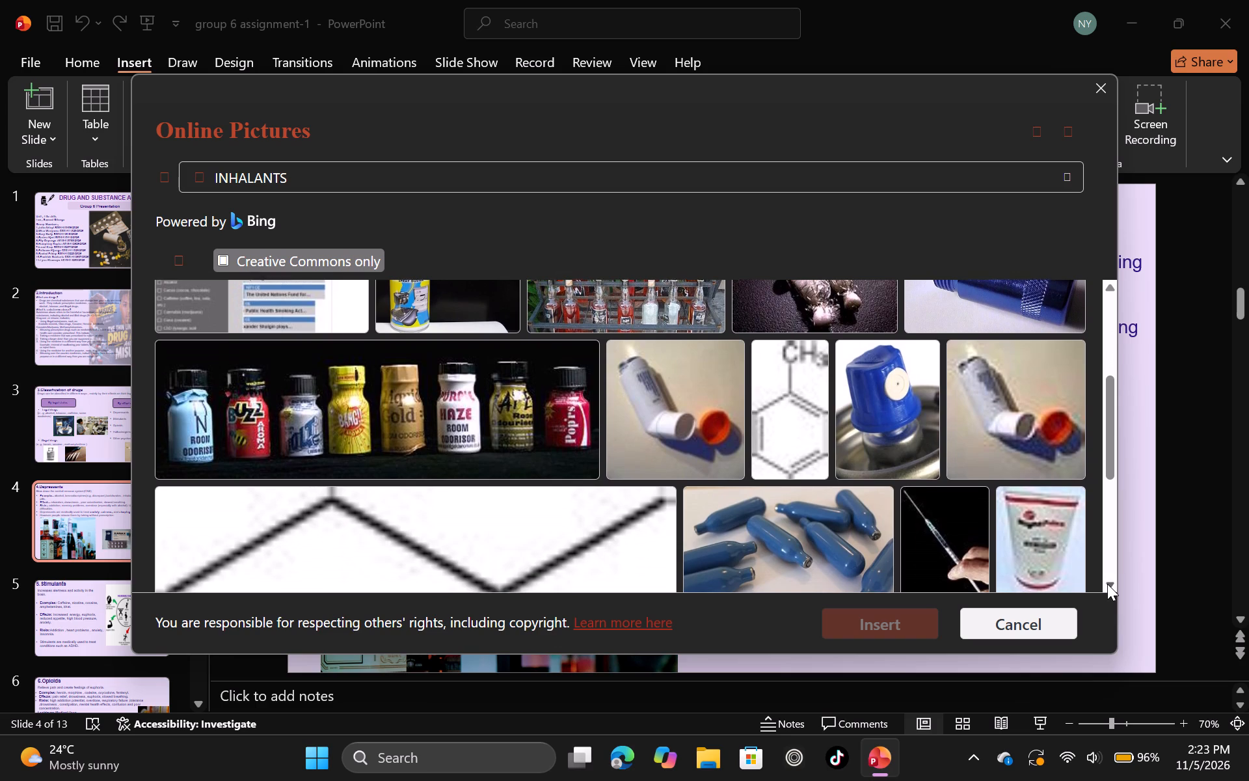
{"action": "triple_click", "coordinate": [1107, 584]}
{"action": "triple_click", "coordinate": [1107, 584]}
{"action": "triple_click", "coordinate": [1107, 584]}
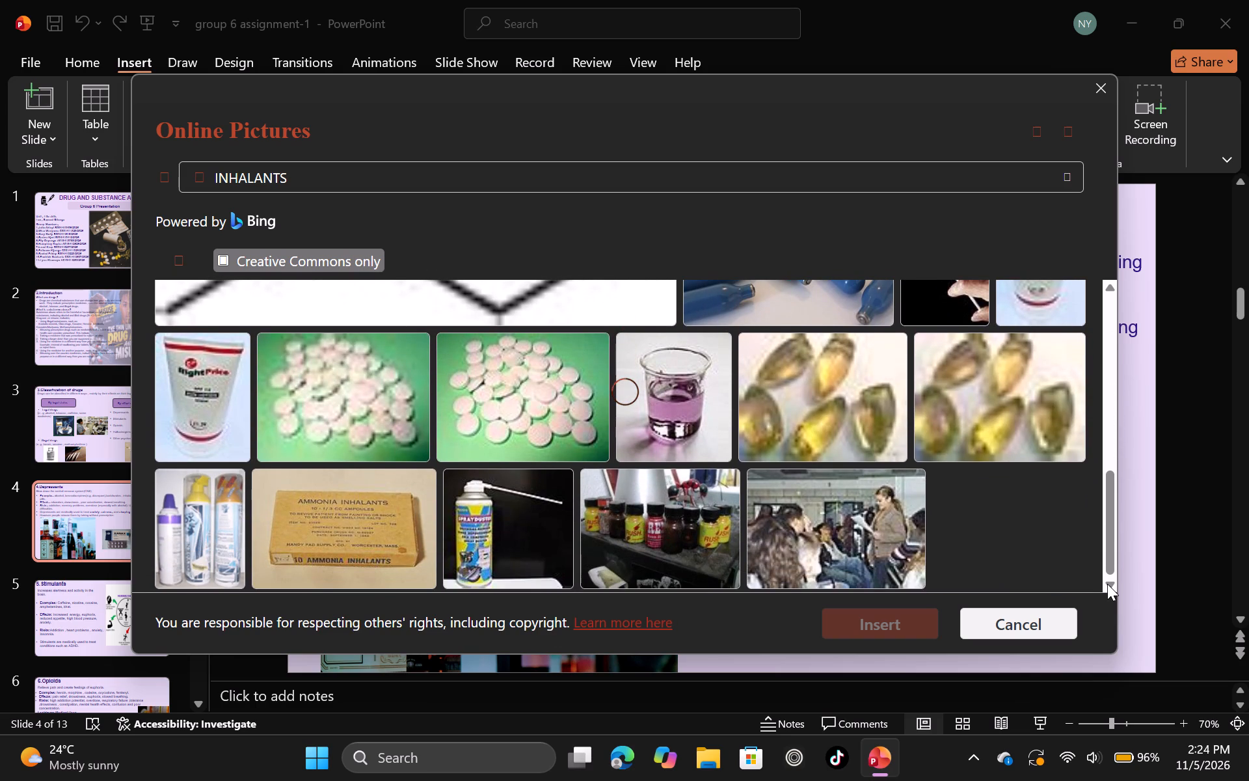
{"action": "left_click", "coordinate": [1107, 584]}
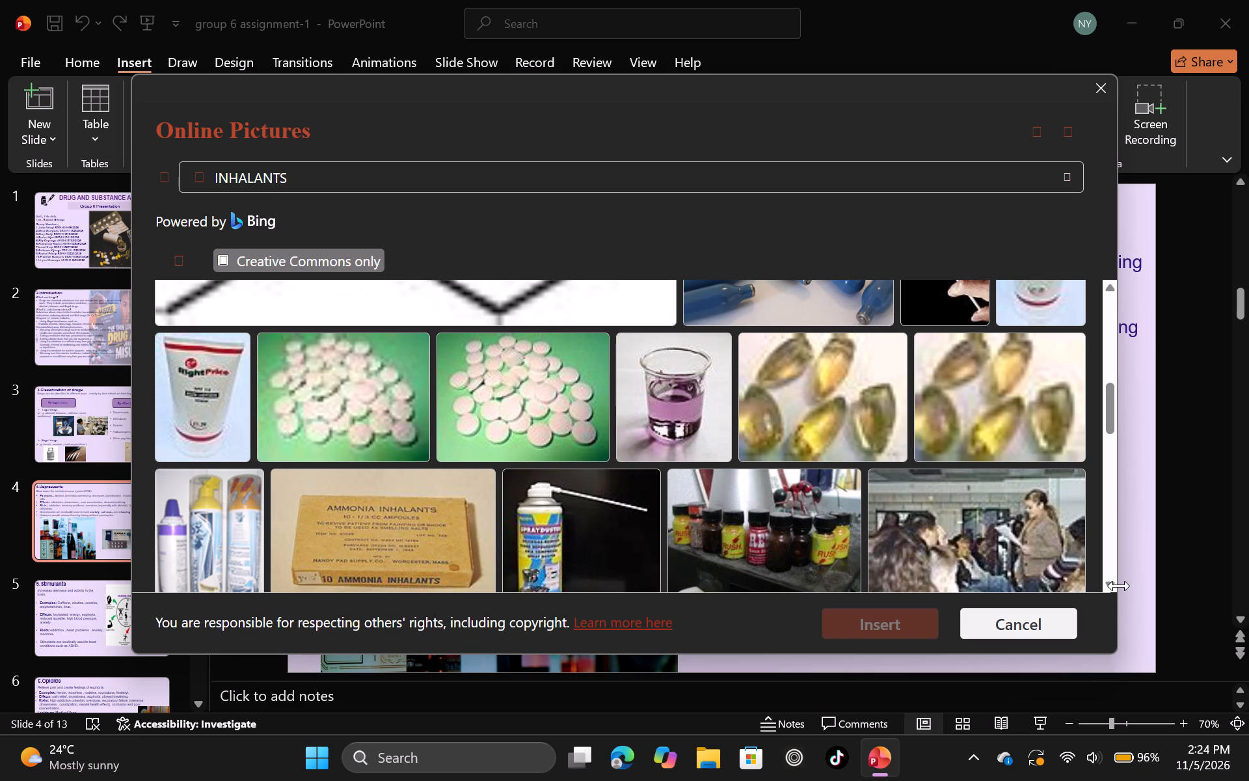
{"action": "left_click", "coordinate": [1119, 586]}
{"action": "triple_click", "coordinate": [1108, 584]}
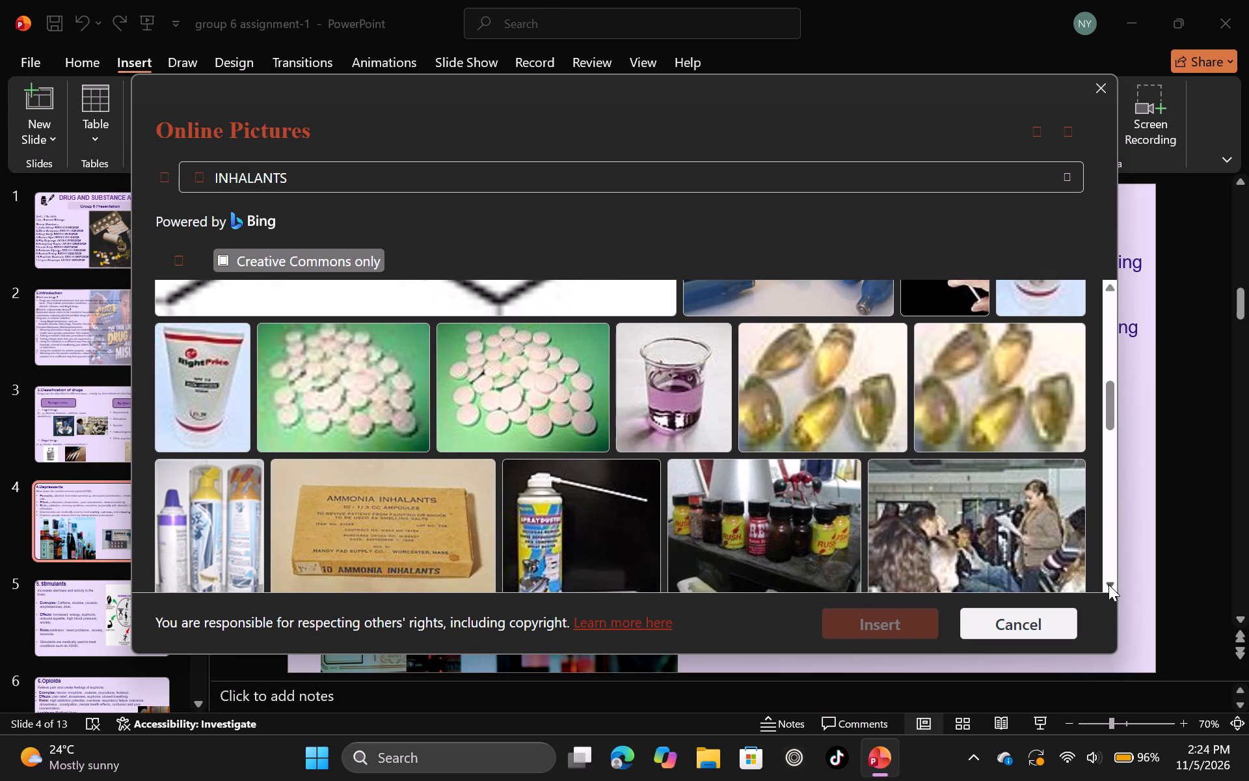
{"action": "double_click", "coordinate": [1108, 584]}
{"action": "double_click", "coordinate": [1108, 584]}
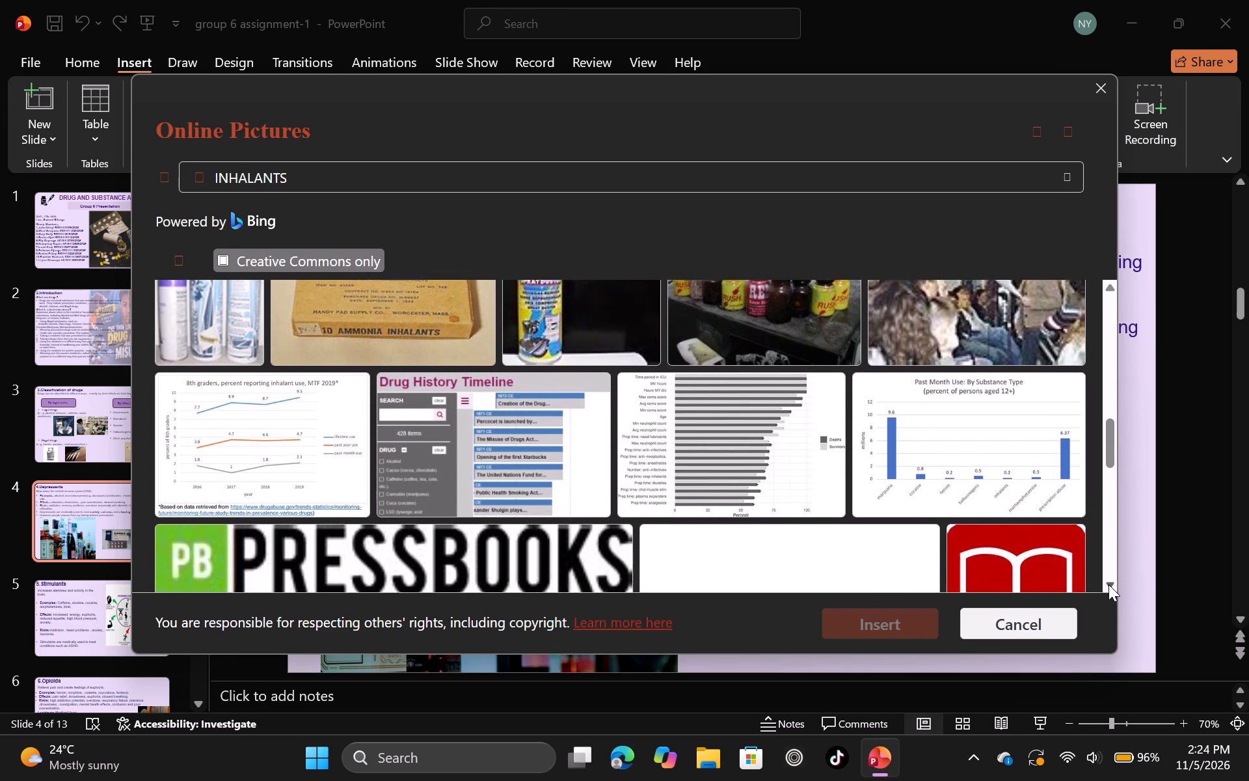
{"action": "left_click", "coordinate": [1108, 584]}
{"action": "left_click", "coordinate": [1108, 584]}
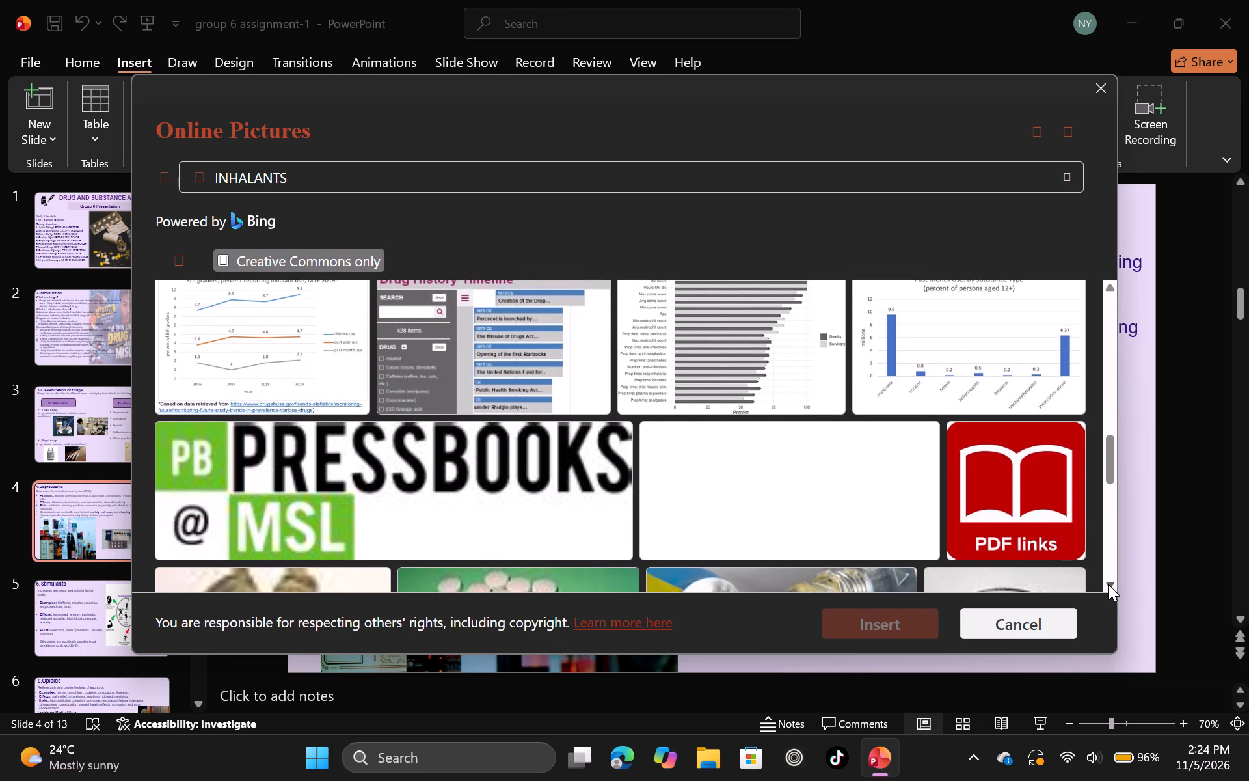
{"action": "left_click", "coordinate": [1108, 584]}
{"action": "double_click", "coordinate": [1108, 584]}
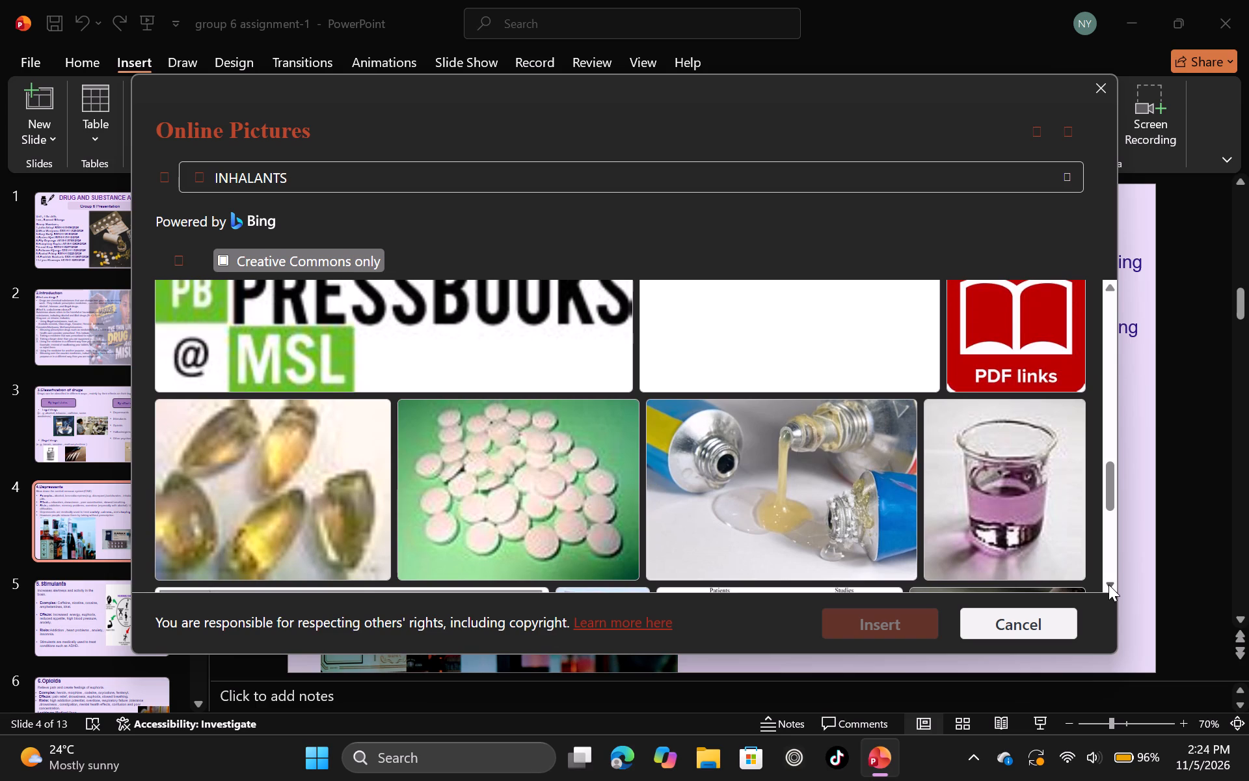
{"action": "double_click", "coordinate": [1108, 584]}
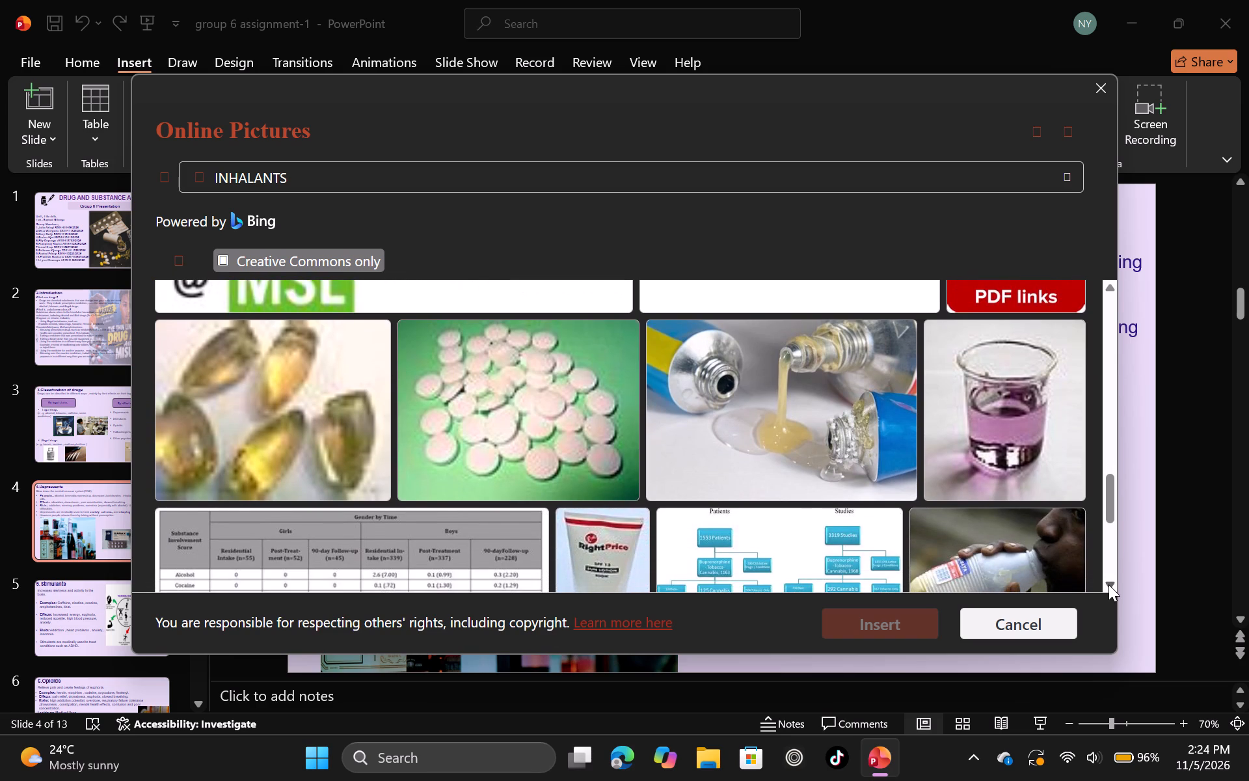
{"action": "left_click", "coordinate": [1108, 584]}
{"action": "left_click", "coordinate": [1108, 584]}
{"action": "left_click", "coordinate": [1108, 584]}
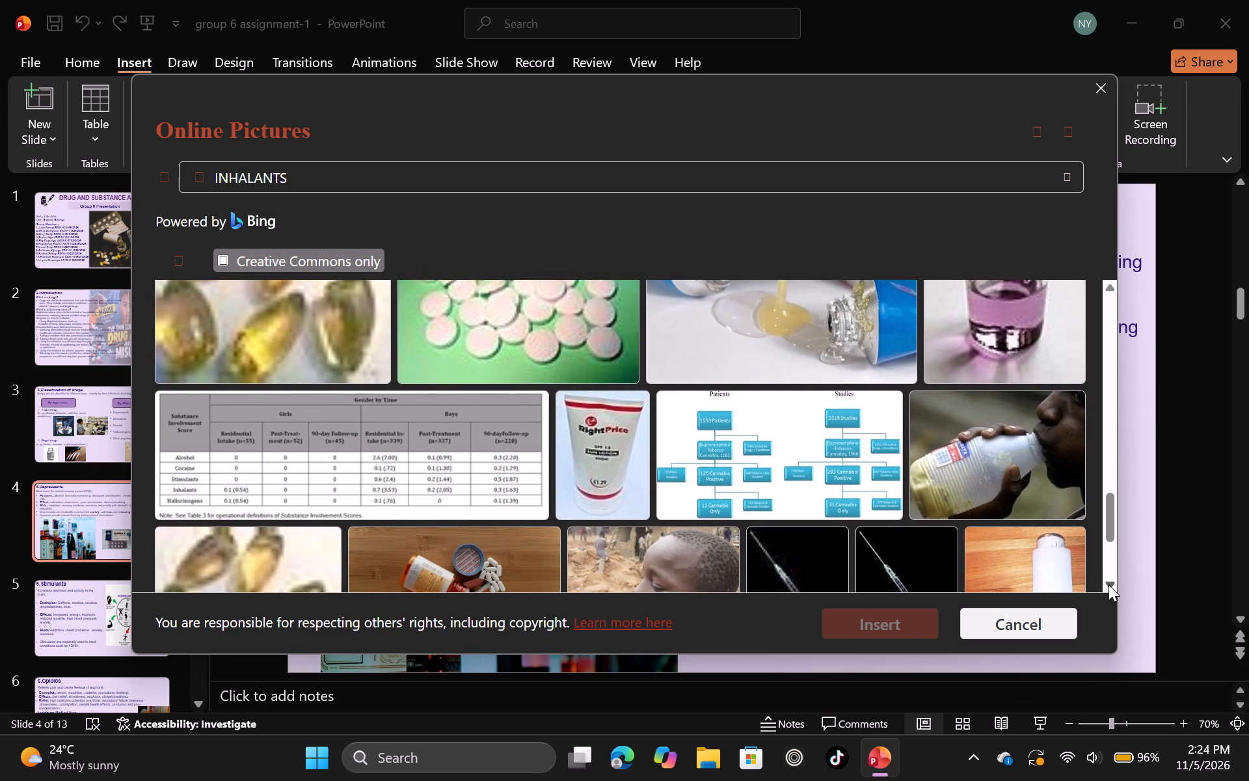
{"action": "left_click", "coordinate": [1108, 584]}
{"action": "left_click", "coordinate": [1108, 584]}
{"action": "left_click", "coordinate": [1108, 584]}
{"action": "triple_click", "coordinate": [1108, 584]}
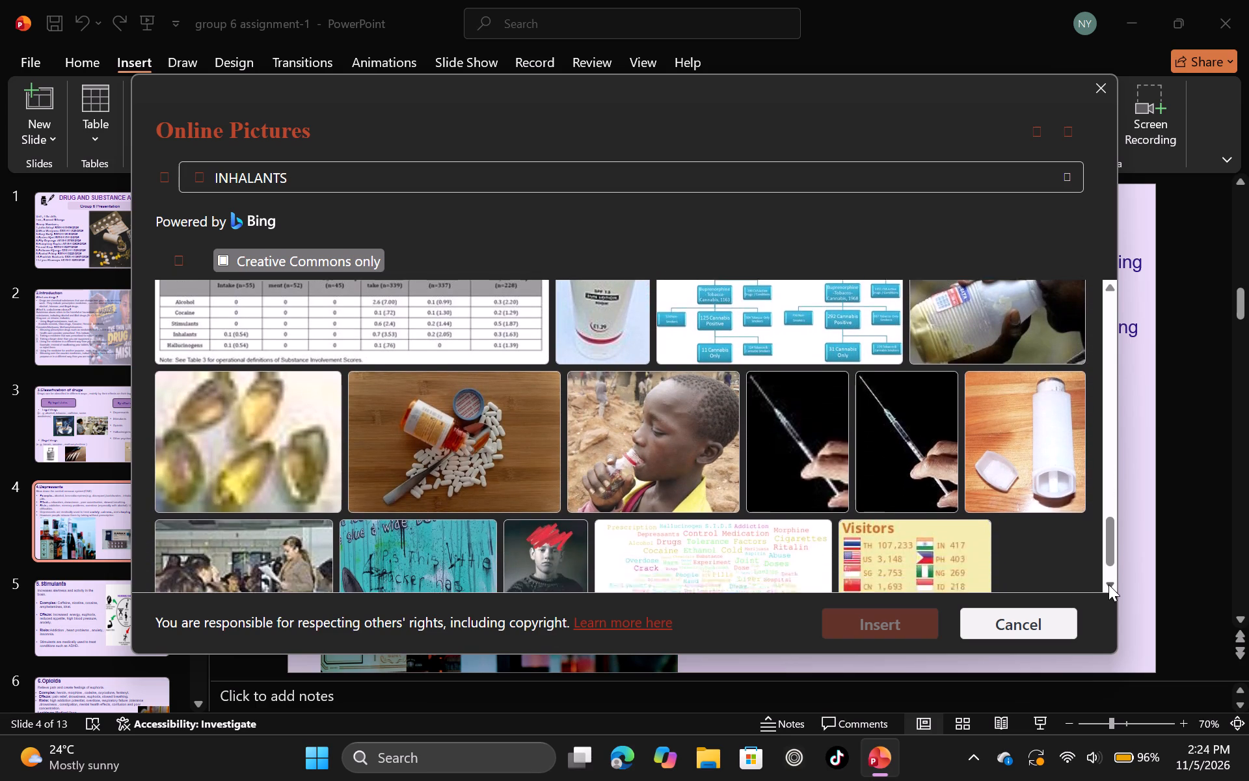
{"action": "double_click", "coordinate": [1108, 584]}
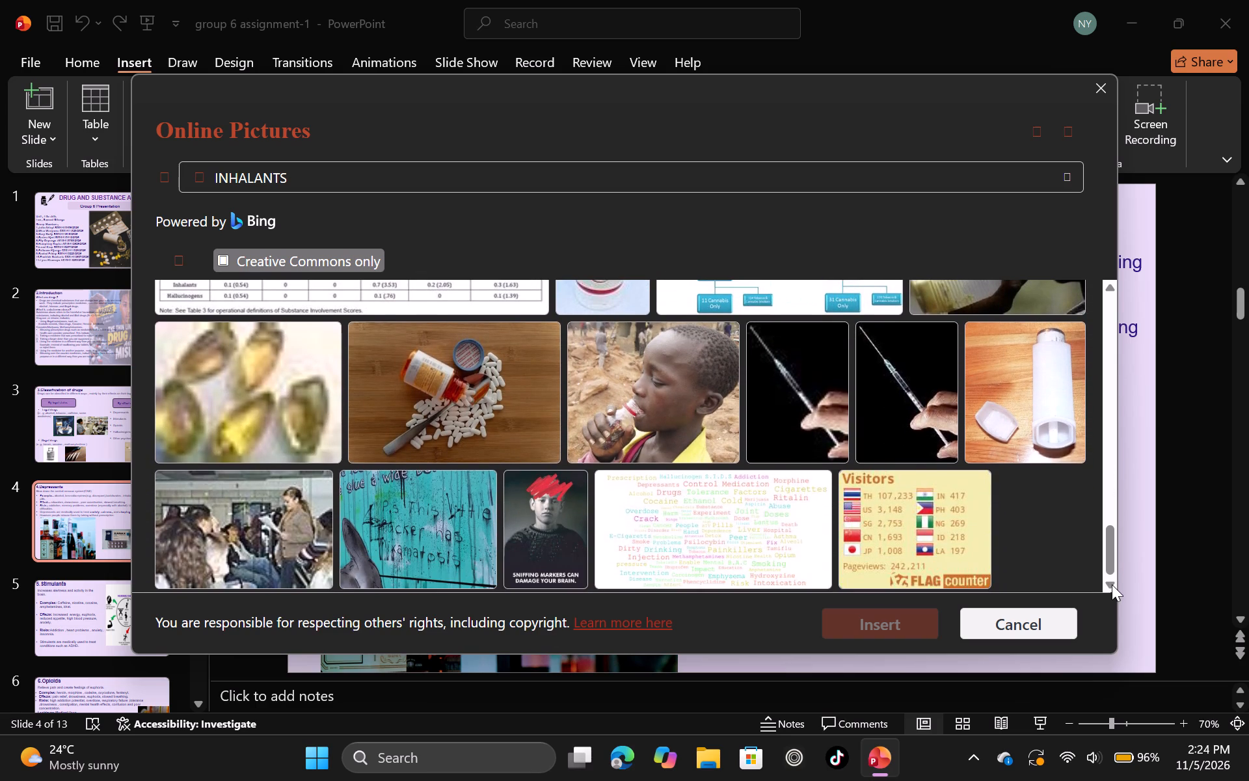
{"action": "triple_click", "coordinate": [1112, 584]}
{"action": "left_click_drag", "start_coordinate": [1112, 584], "coordinate": [1113, 446]}
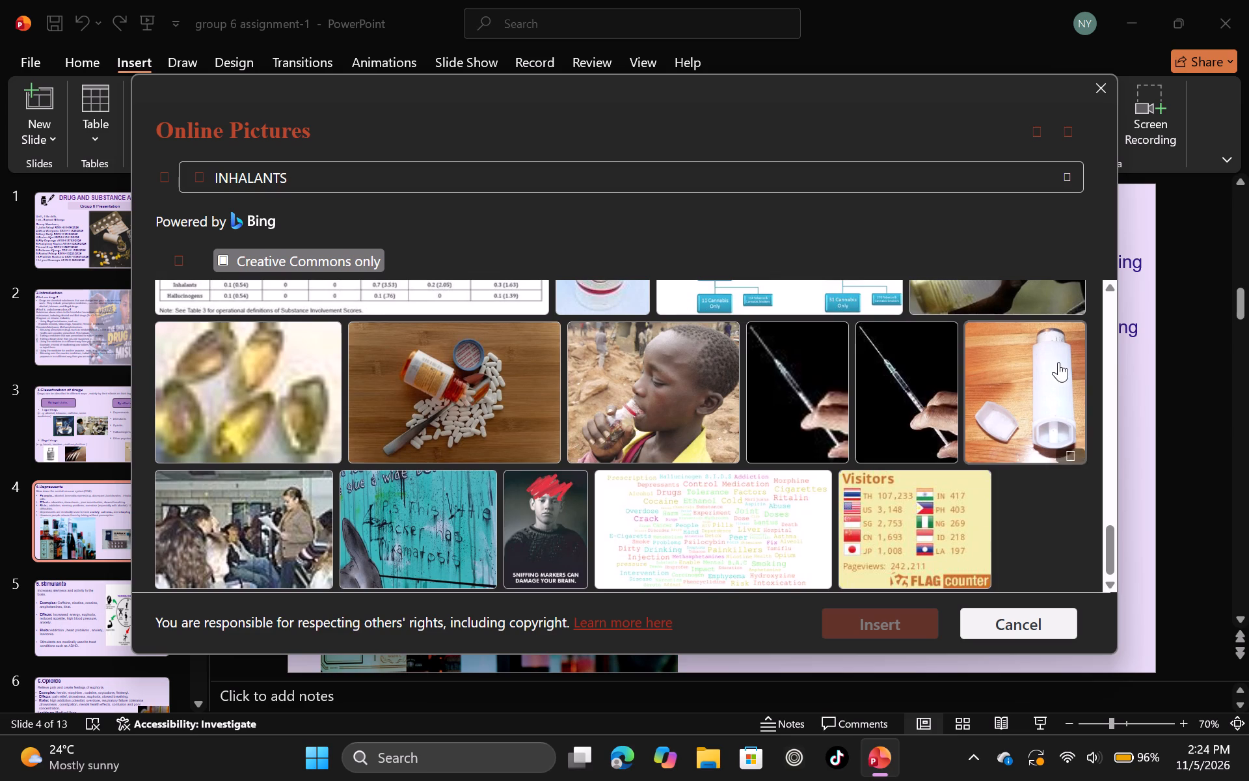
{"action": "triple_click", "coordinate": [1110, 294]}
{"action": "triple_click", "coordinate": [1110, 294]}
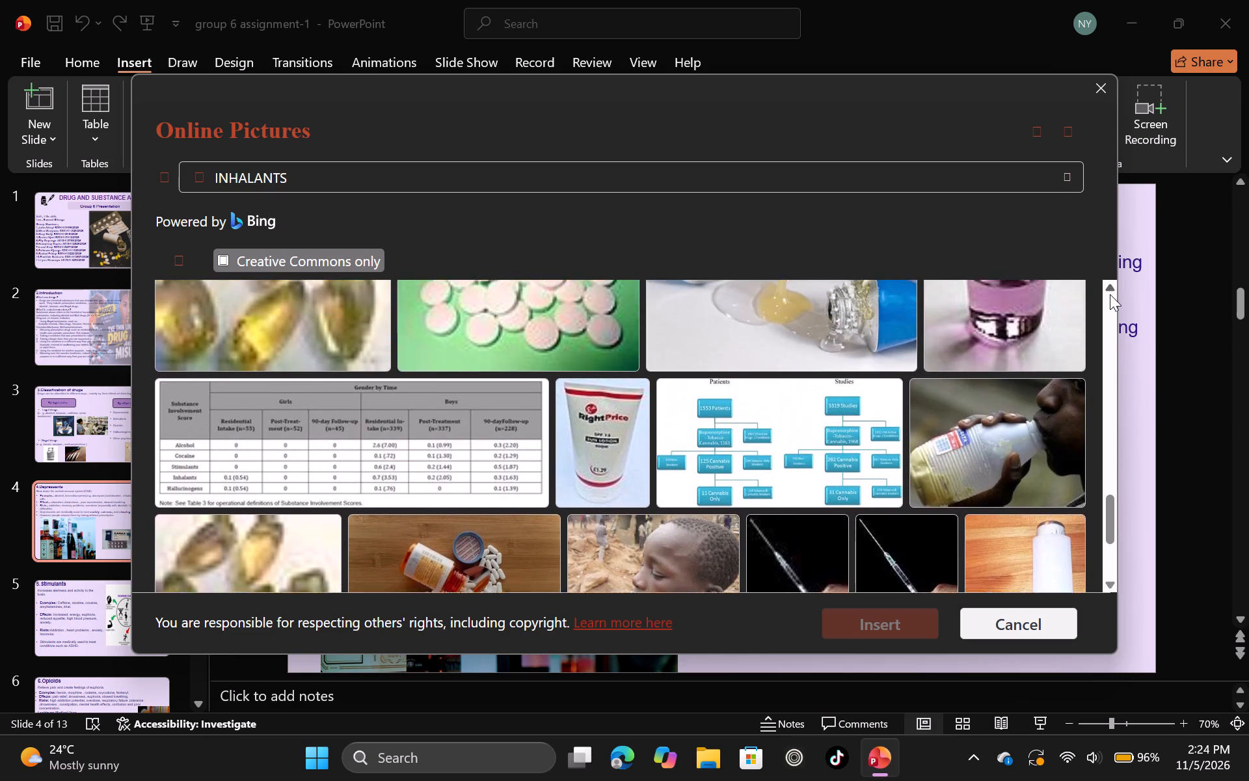
{"action": "triple_click", "coordinate": [1110, 294]}
{"action": "double_click", "coordinate": [1110, 294]}
{"action": "triple_click", "coordinate": [1110, 294]}
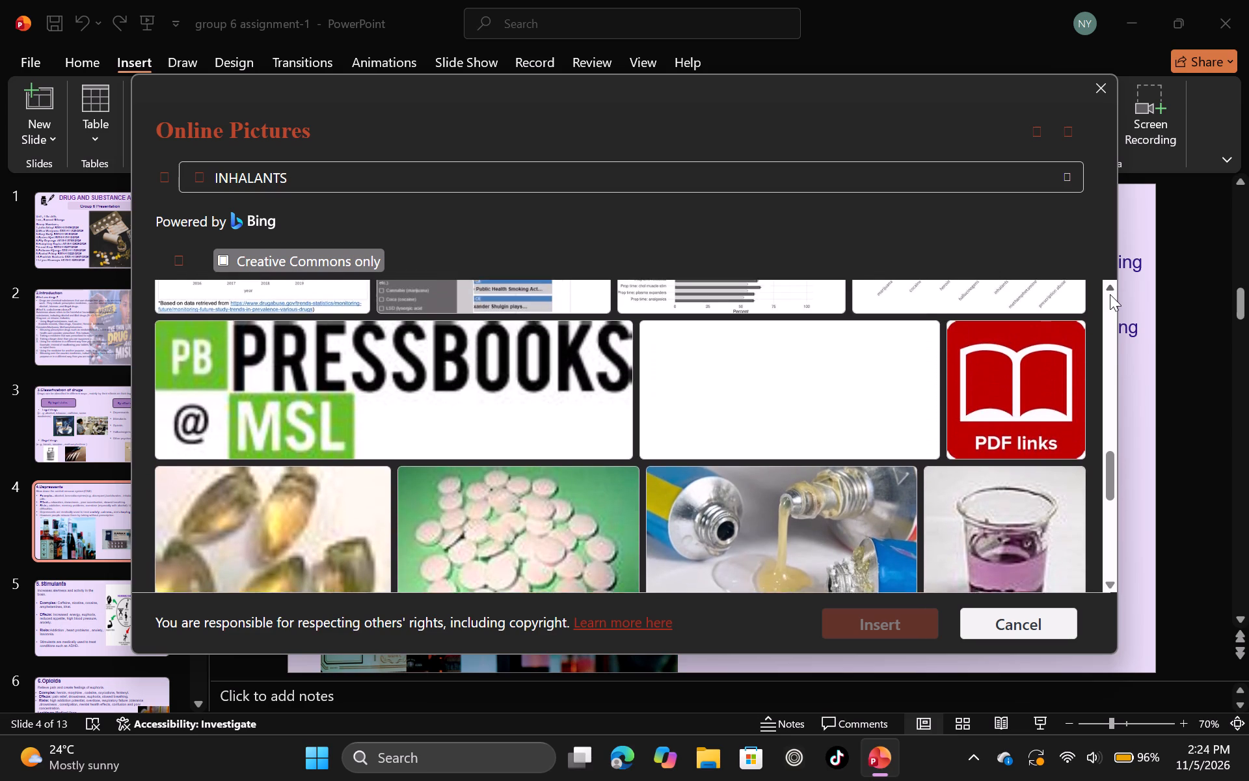
{"action": "triple_click", "coordinate": [1110, 294]}
{"action": "triple_click", "coordinate": [1110, 294]}
{"action": "left_click", "coordinate": [1110, 294]}
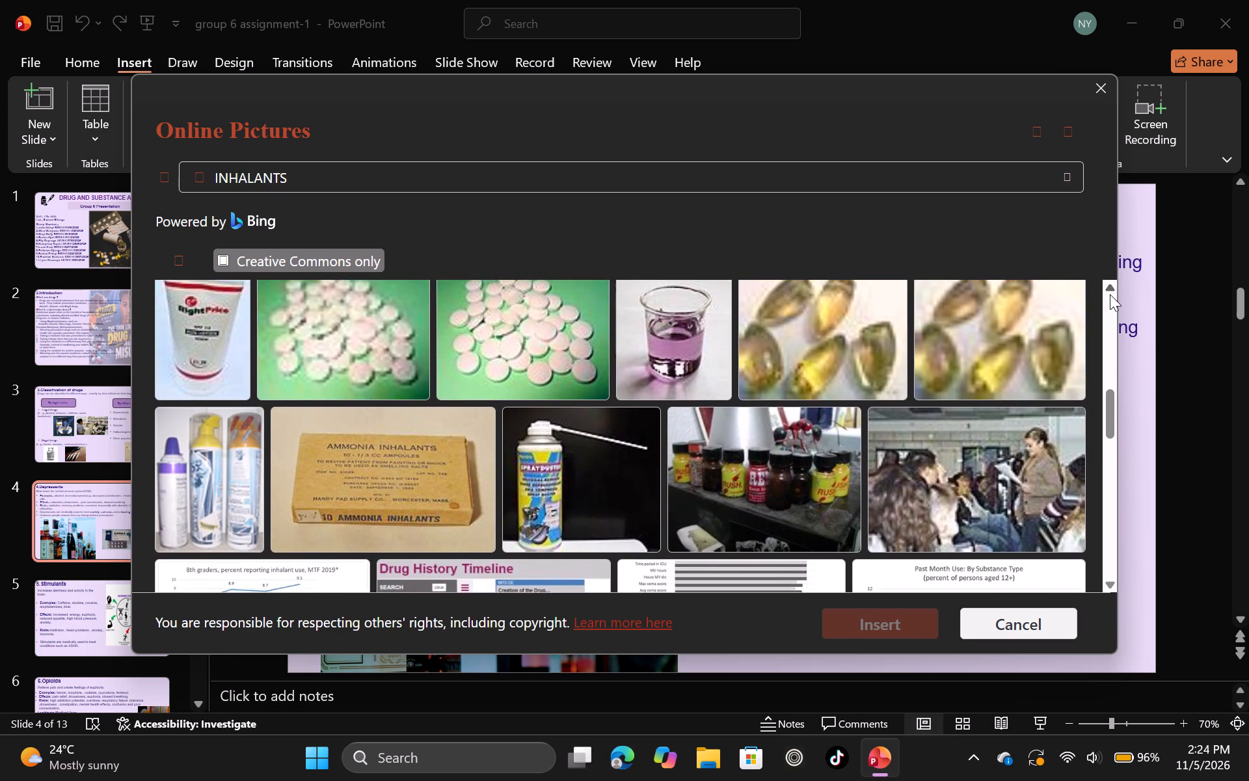
{"action": "triple_click", "coordinate": [1110, 294]}
{"action": "triple_click", "coordinate": [1110, 294]}
{"action": "triple_click", "coordinate": [1110, 294]}
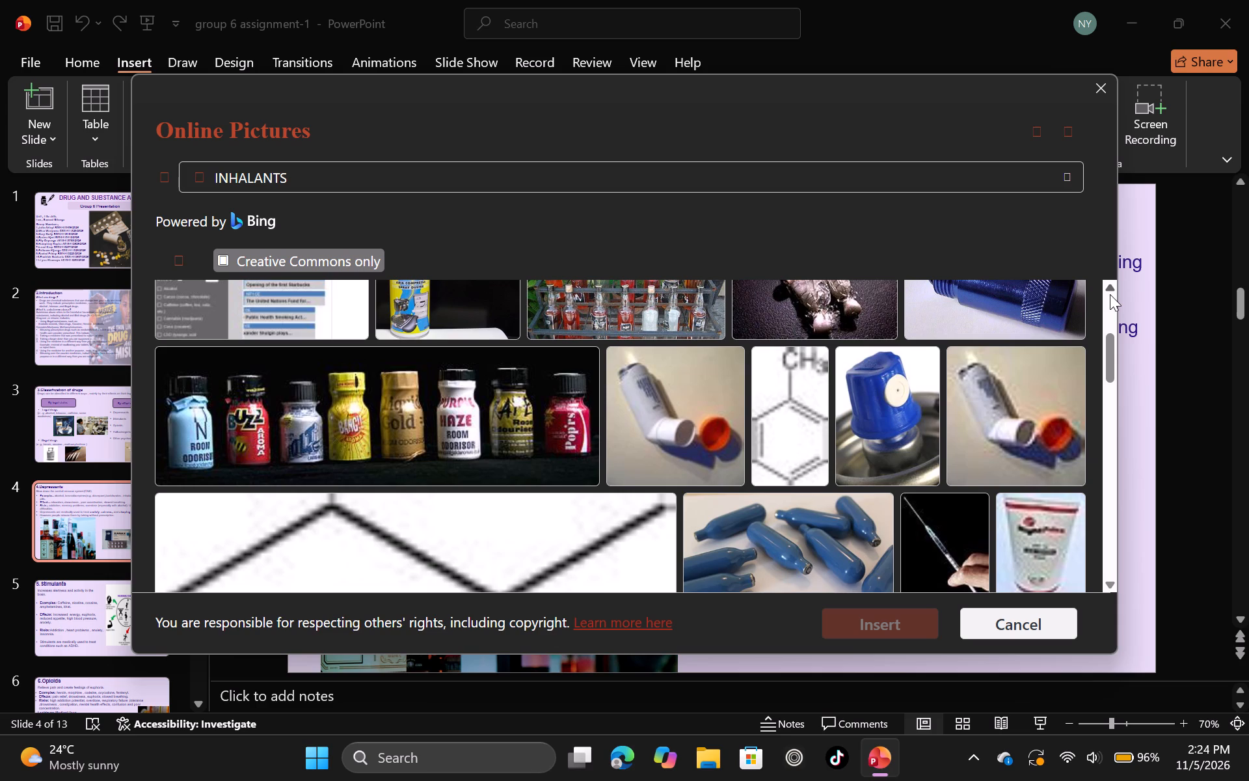
{"action": "double_click", "coordinate": [1112, 284]}
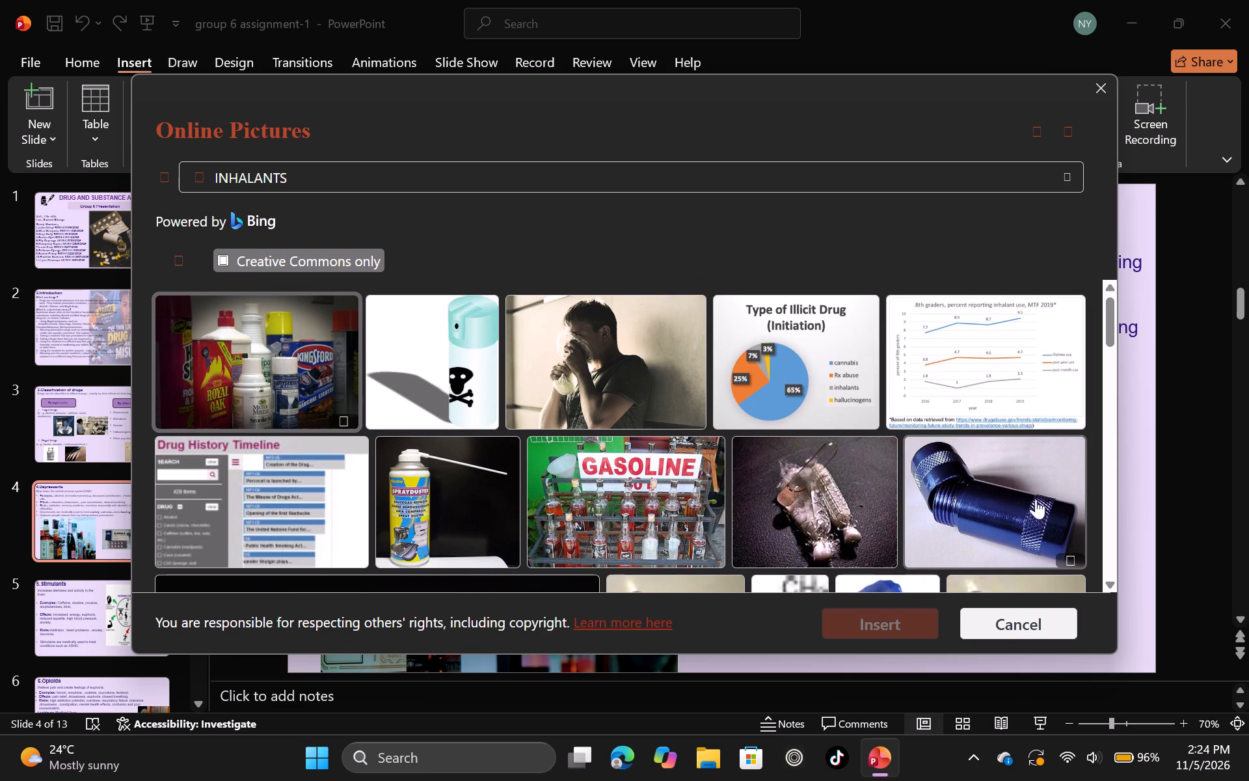
Go through the inhalants picture results again from the first row, looking for one that suits the Depressants slide.
{"action": "triple_click", "coordinate": [1112, 582]}
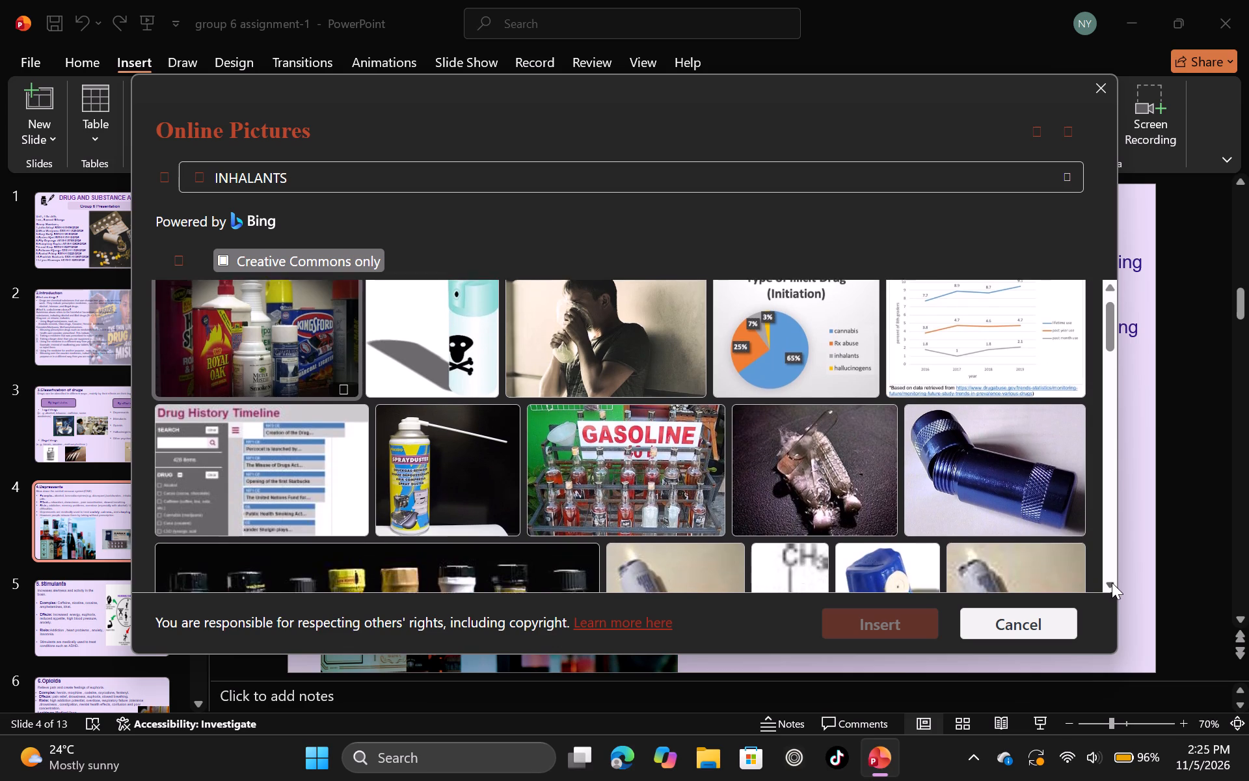
{"action": "triple_click", "coordinate": [1112, 582]}
{"action": "double_click", "coordinate": [1112, 582]}
{"action": "left_click", "coordinate": [1112, 582]}
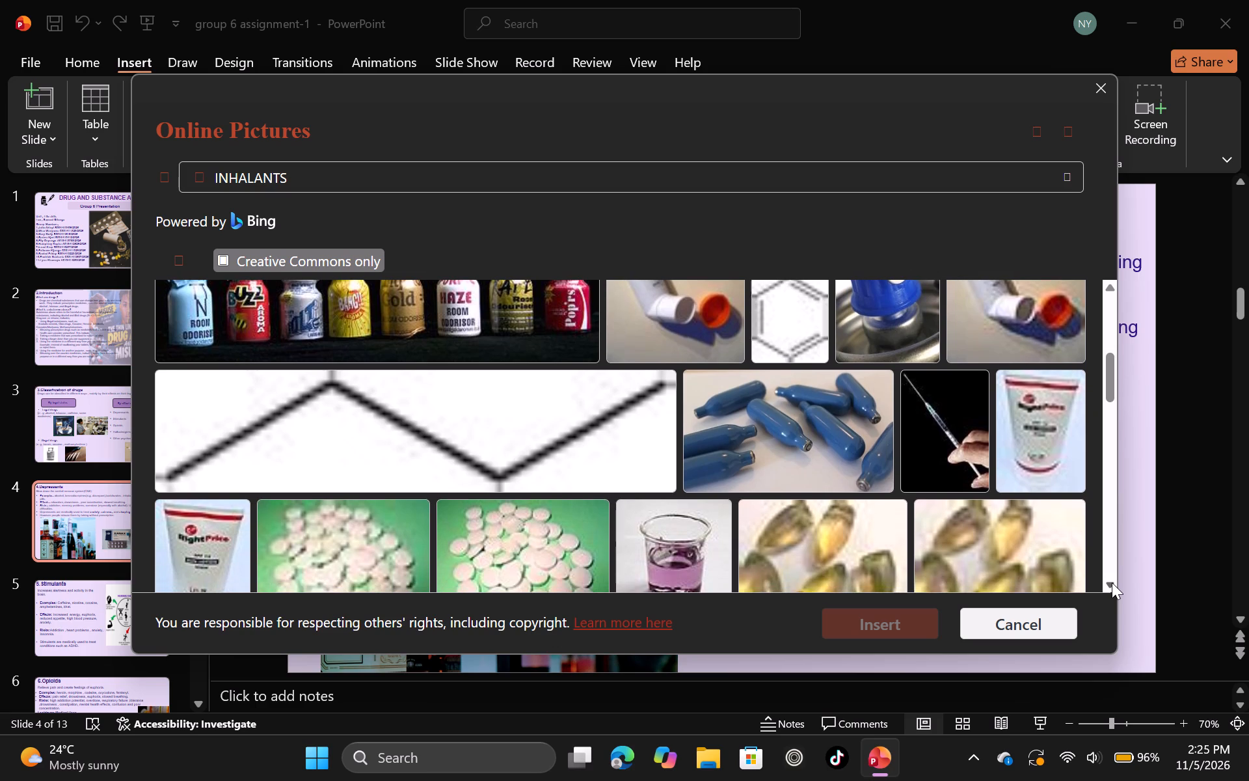
{"action": "triple_click", "coordinate": [1112, 582]}
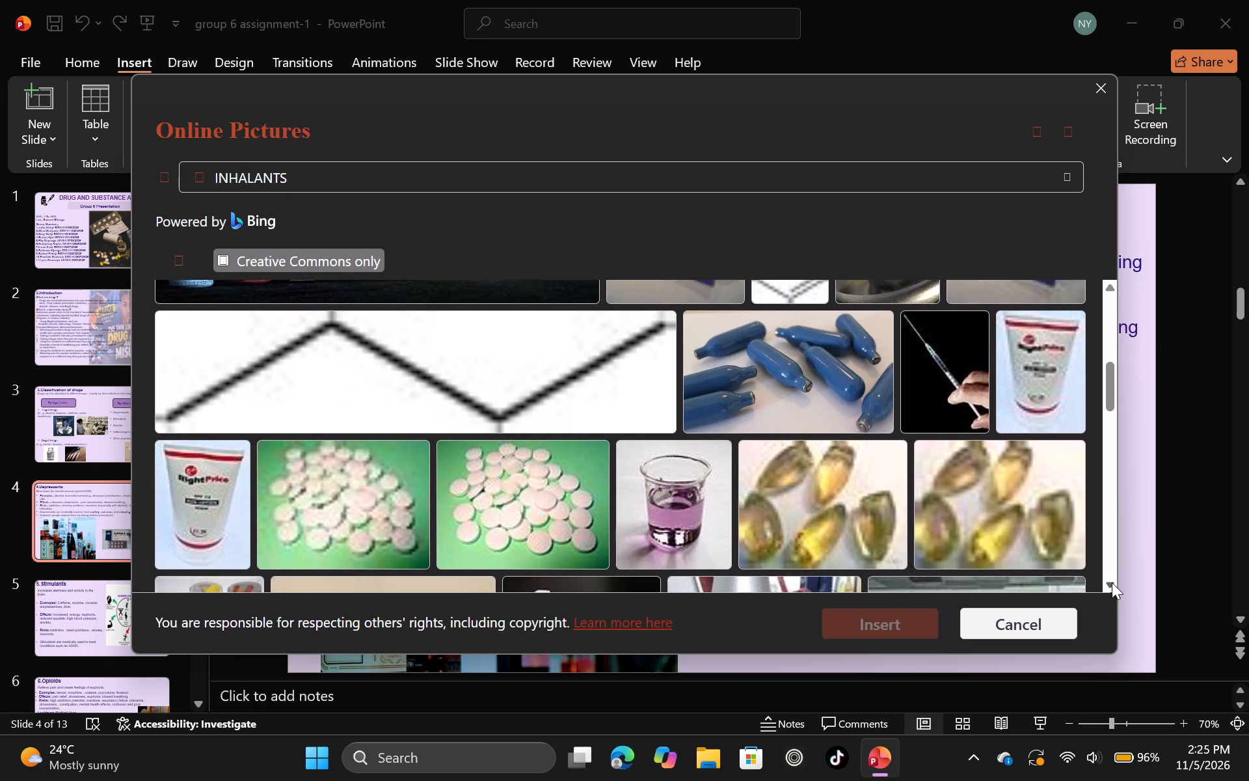
{"action": "triple_click", "coordinate": [1112, 582]}
{"action": "triple_click", "coordinate": [1112, 582]}
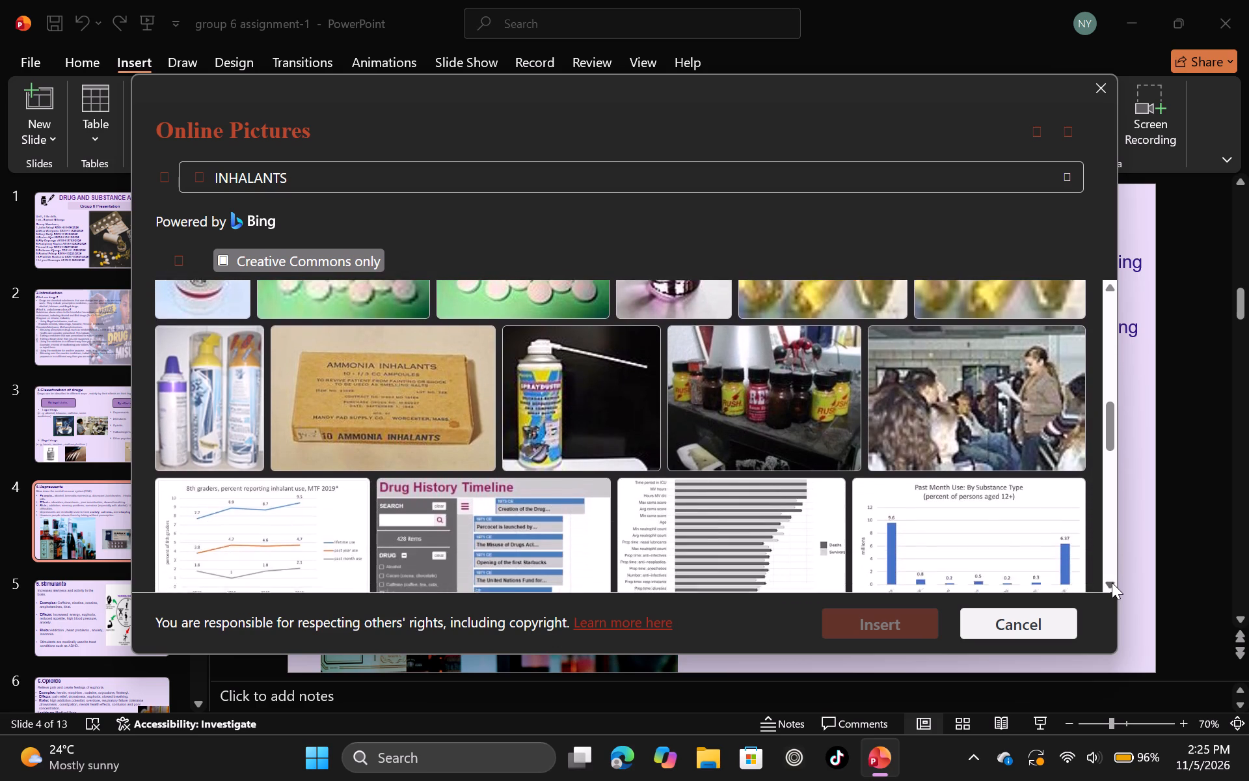
{"action": "triple_click", "coordinate": [1112, 582]}
{"action": "triple_click", "coordinate": [1112, 582]}
{"action": "triple_click", "coordinate": [1112, 582]}
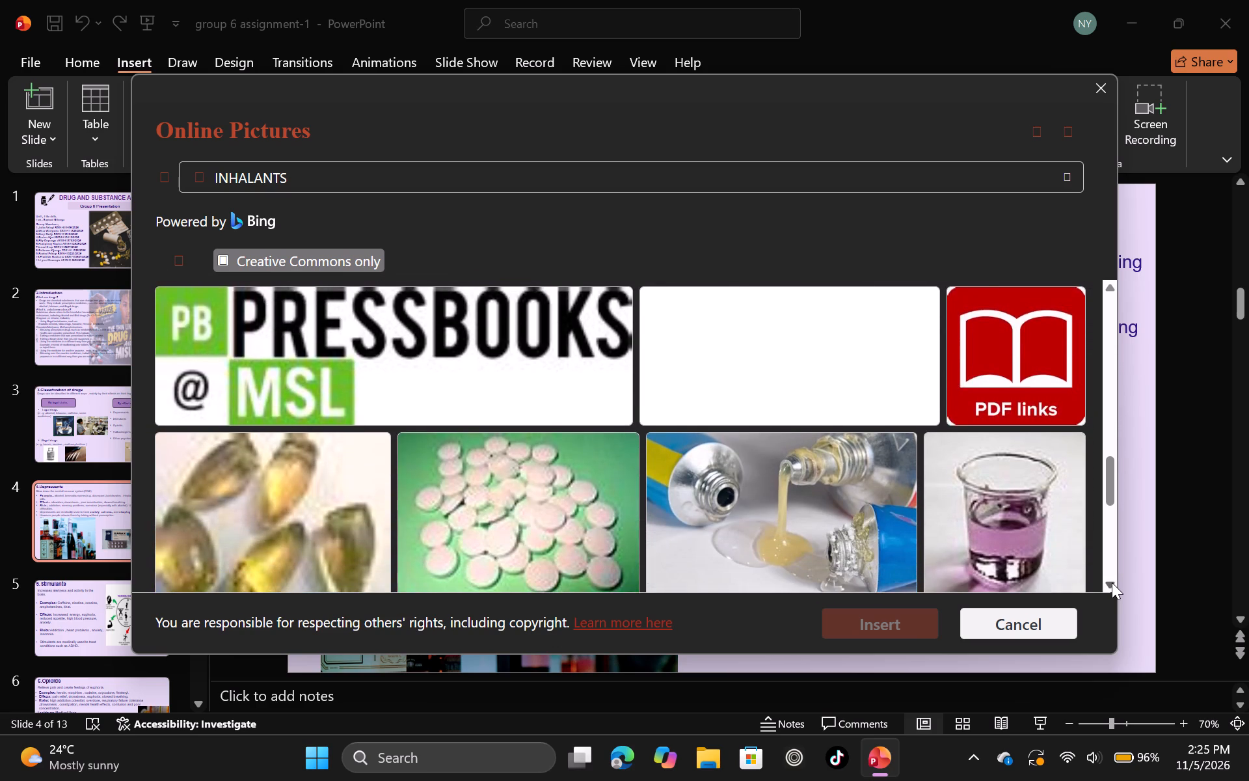
{"action": "left_click", "coordinate": [1112, 582]}
{"action": "left_click", "coordinate": [1112, 582]}
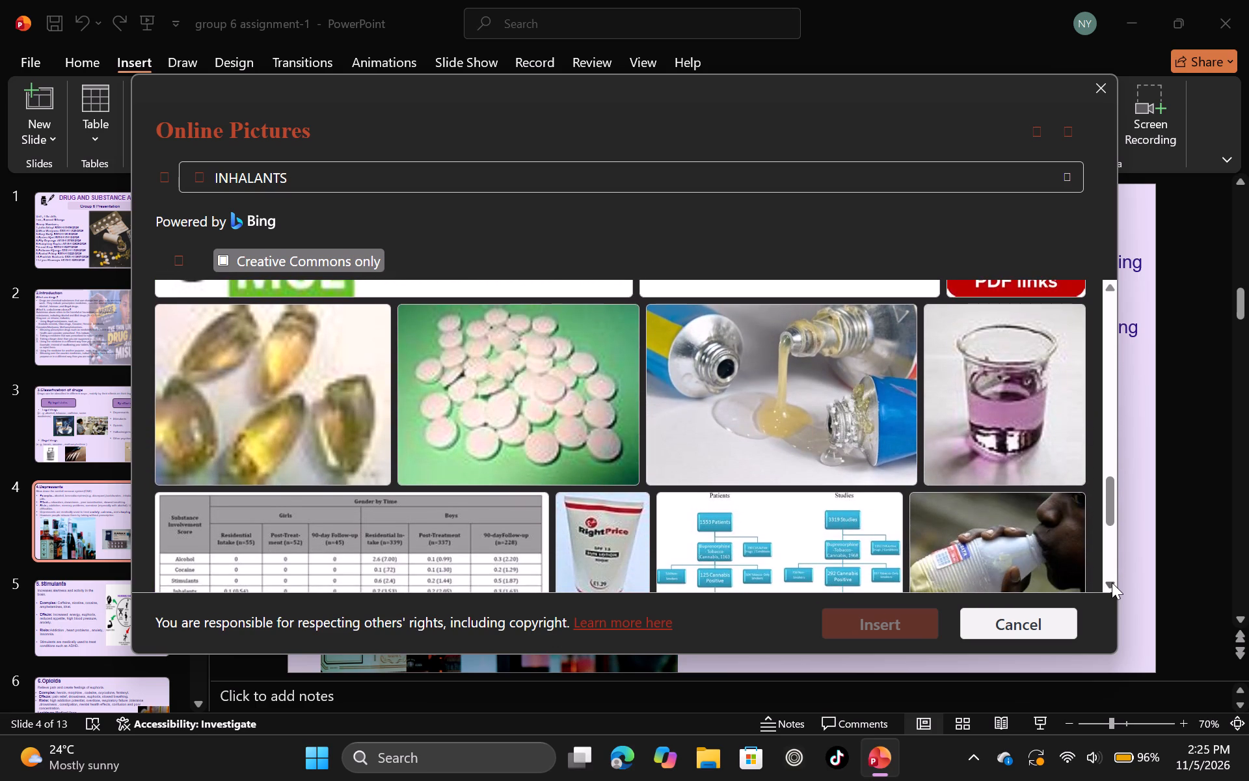
{"action": "left_click", "coordinate": [1112, 582]}
{"action": "left_click", "coordinate": [1112, 582]}
{"action": "left_click", "coordinate": [1112, 582]}
{"action": "left_click", "coordinate": [1112, 582]}
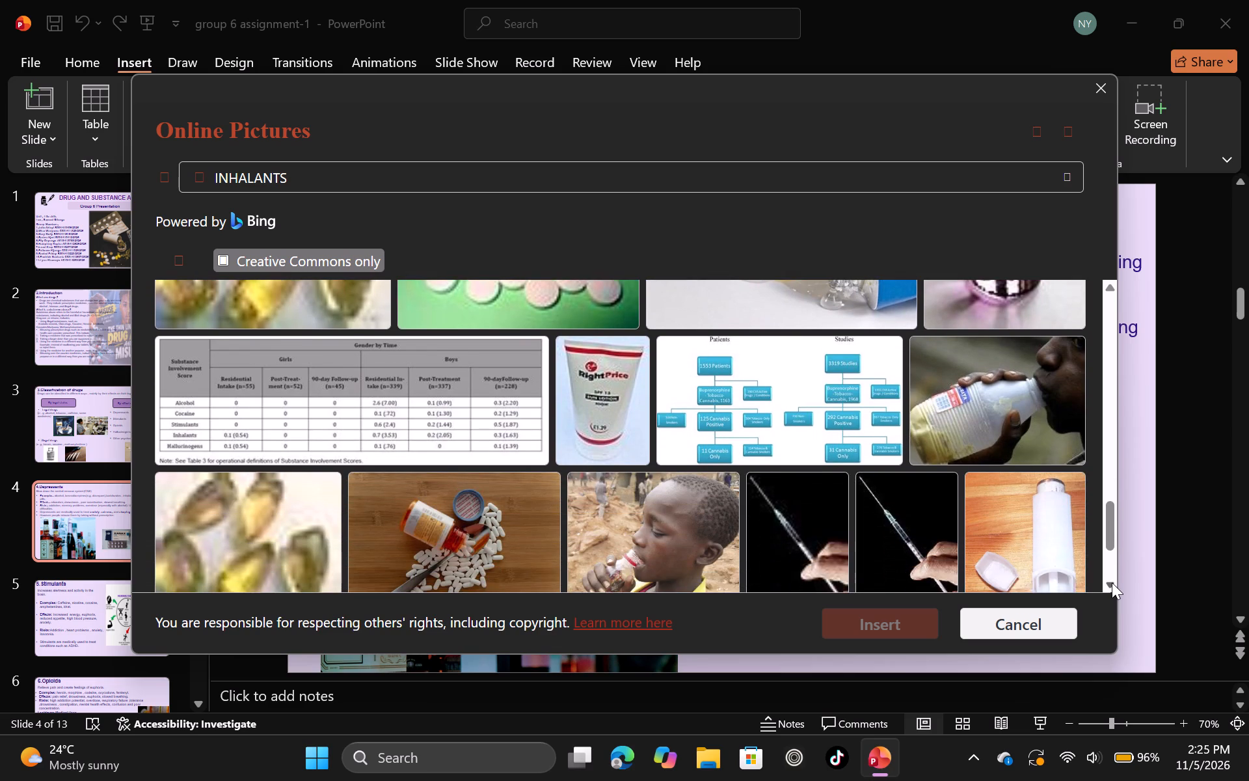
{"action": "left_click", "coordinate": [1112, 582]}
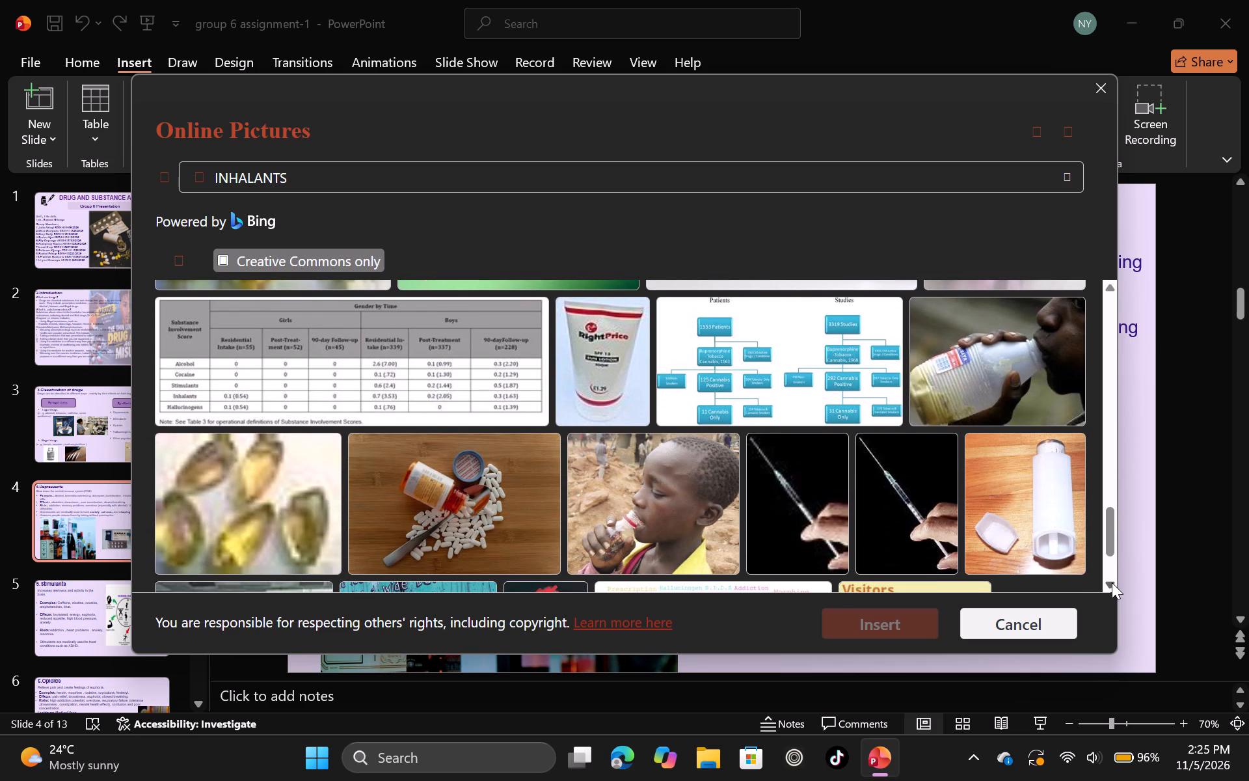
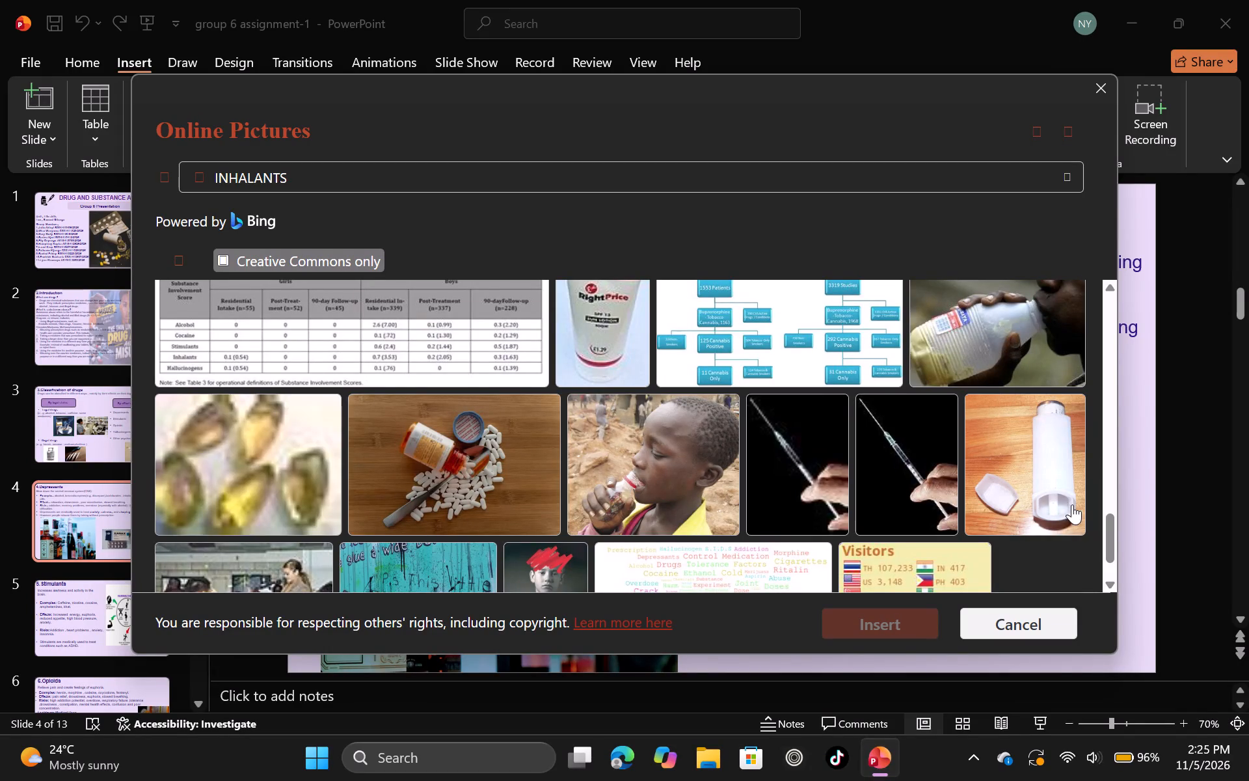
Finish looking through the INHALANTS picture results down to the last row.
{"action": "triple_click", "coordinate": [1112, 583]}
{"action": "double_click", "coordinate": [1112, 583]}
{"action": "left_click_drag", "start_coordinate": [1112, 583], "coordinate": [792, 381]}
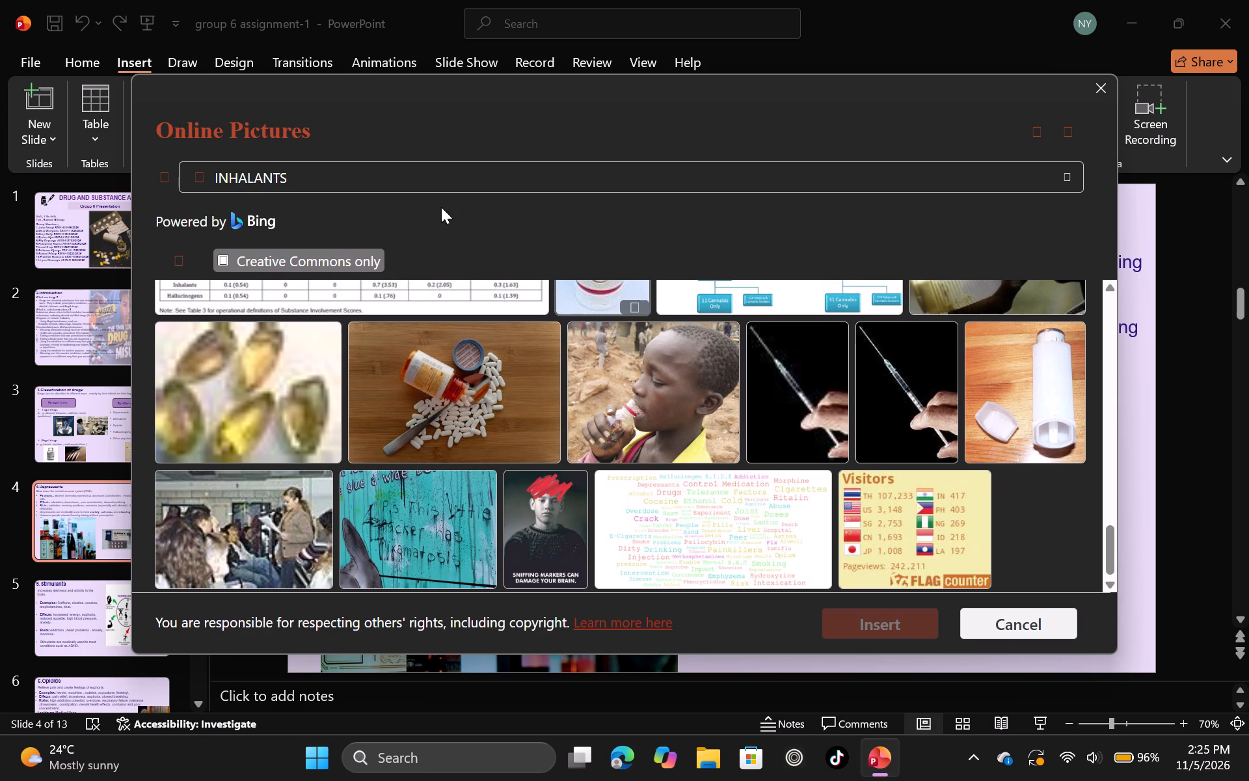
Replace the uppercase search term with "Inhalants" and search the online pictures again.
{"action": "left_click", "coordinate": [267, 171]}
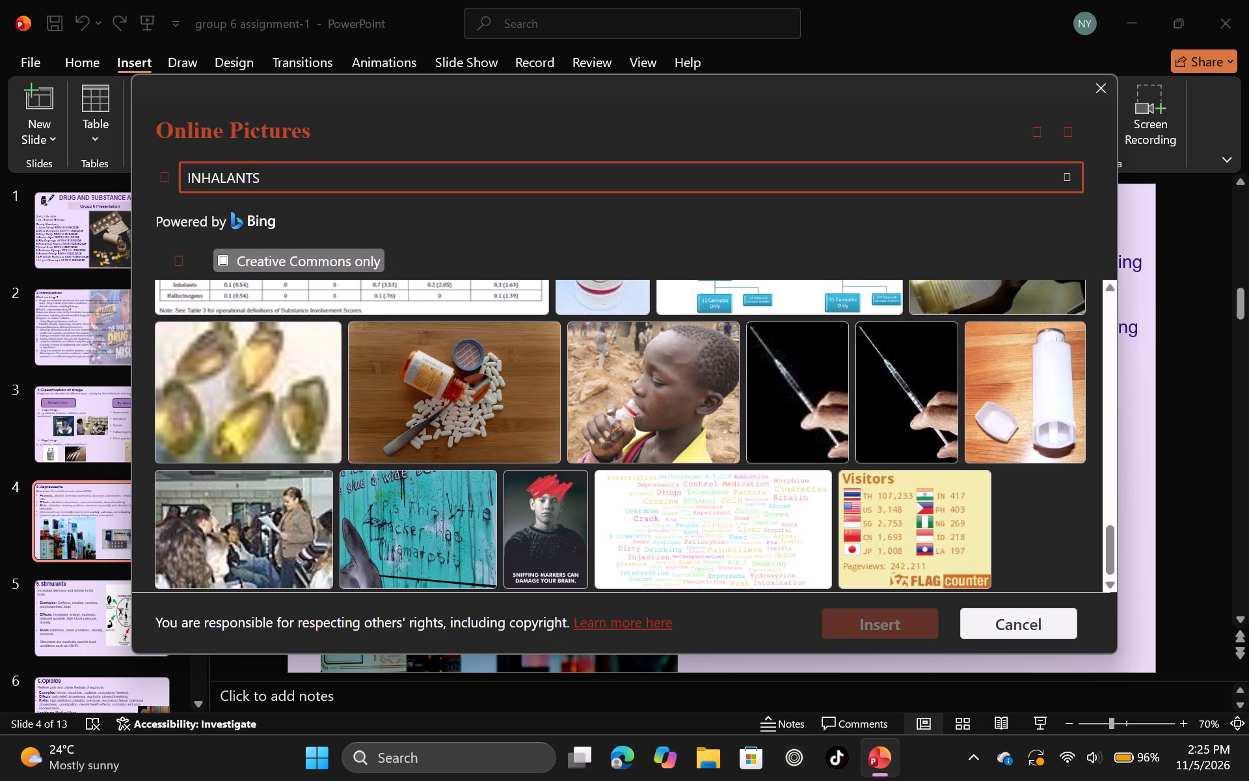
{"action": "key", "text": "BackSpace"}
{"action": "key", "text": "BackSpace"}
{"action": "key", "text": "BackSpace"}
{"action": "key", "text": "BackSpace"}
{"action": "key", "text": "BackSpace"}
{"action": "key", "text": "BackSpace"}
{"action": "key", "text": "BackSpace"}
{"action": "key", "text": "BackSpace"}
{"action": "key", "text": "n"}
{"action": "type", "text": "halants"}
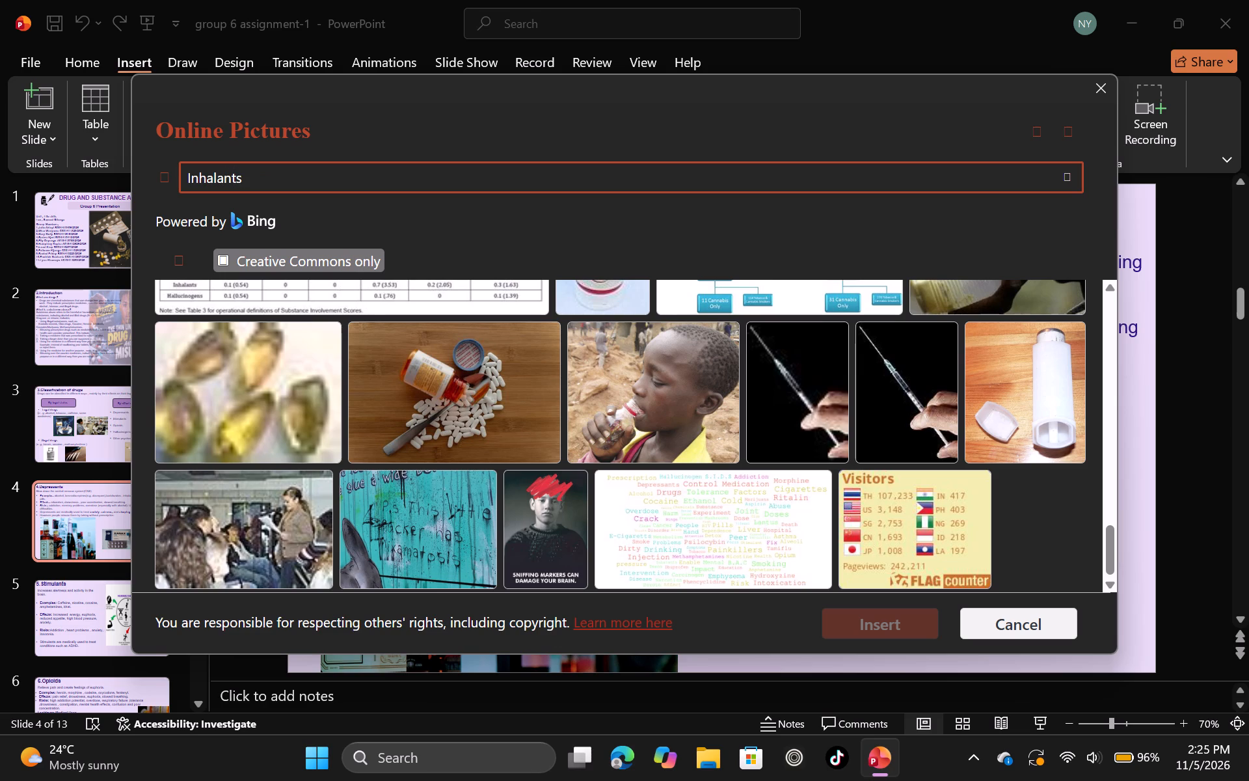
{"action": "key", "text": "Return"}
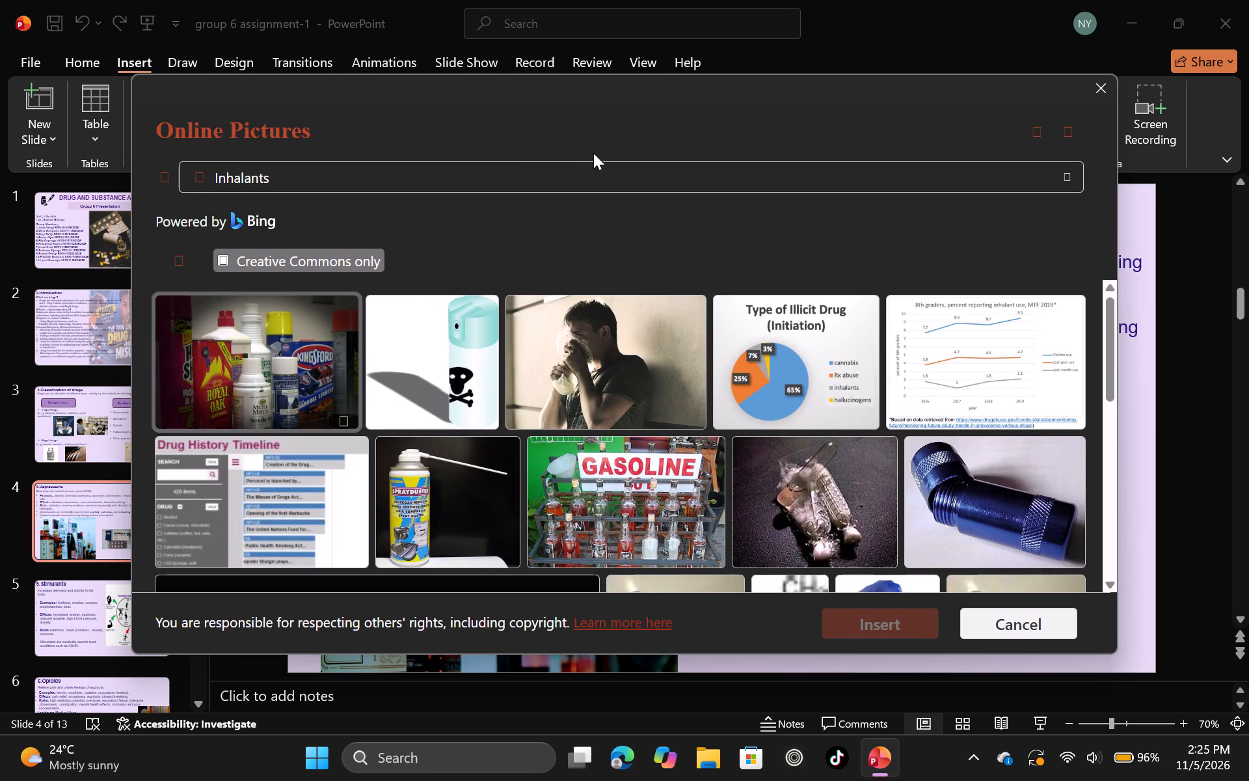
Look through the new "Inhalants" picture results for one that suits the Depressants slide.
{"action": "double_click", "coordinate": [1112, 584]}
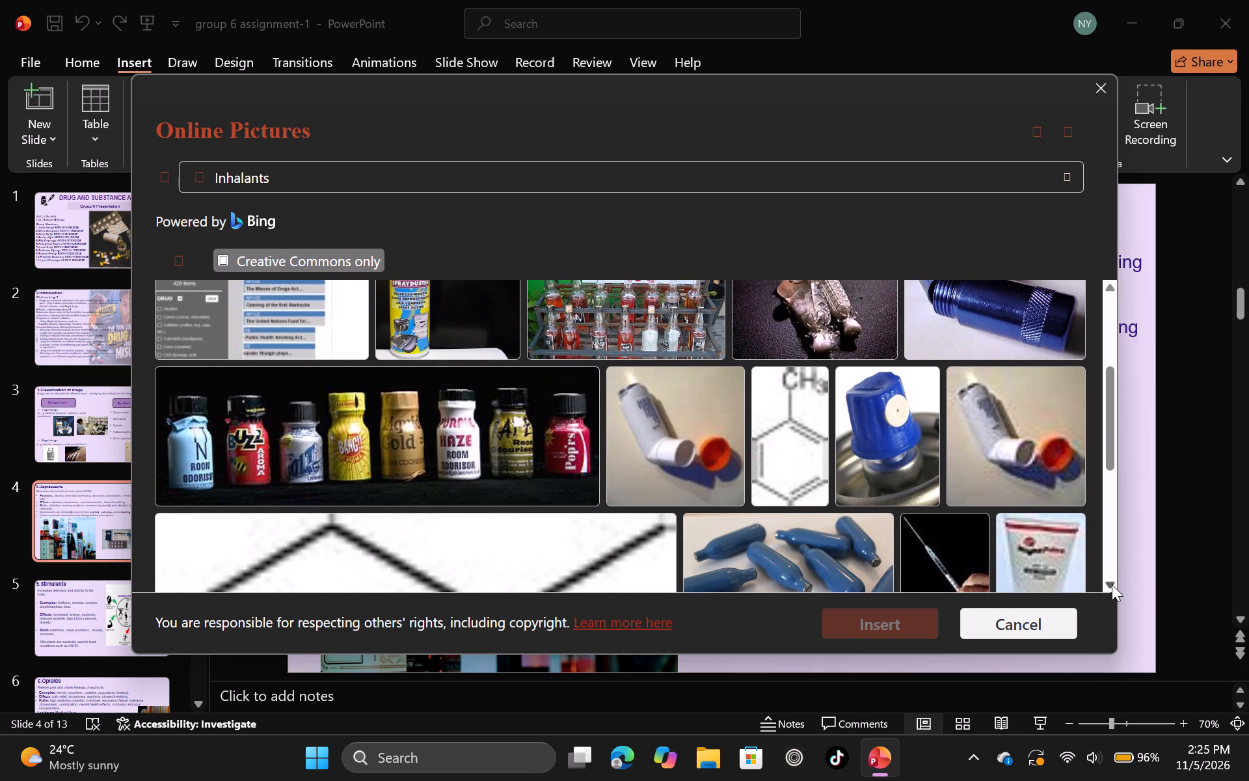
{"action": "triple_click", "coordinate": [1112, 584]}
{"action": "triple_click", "coordinate": [1112, 584]}
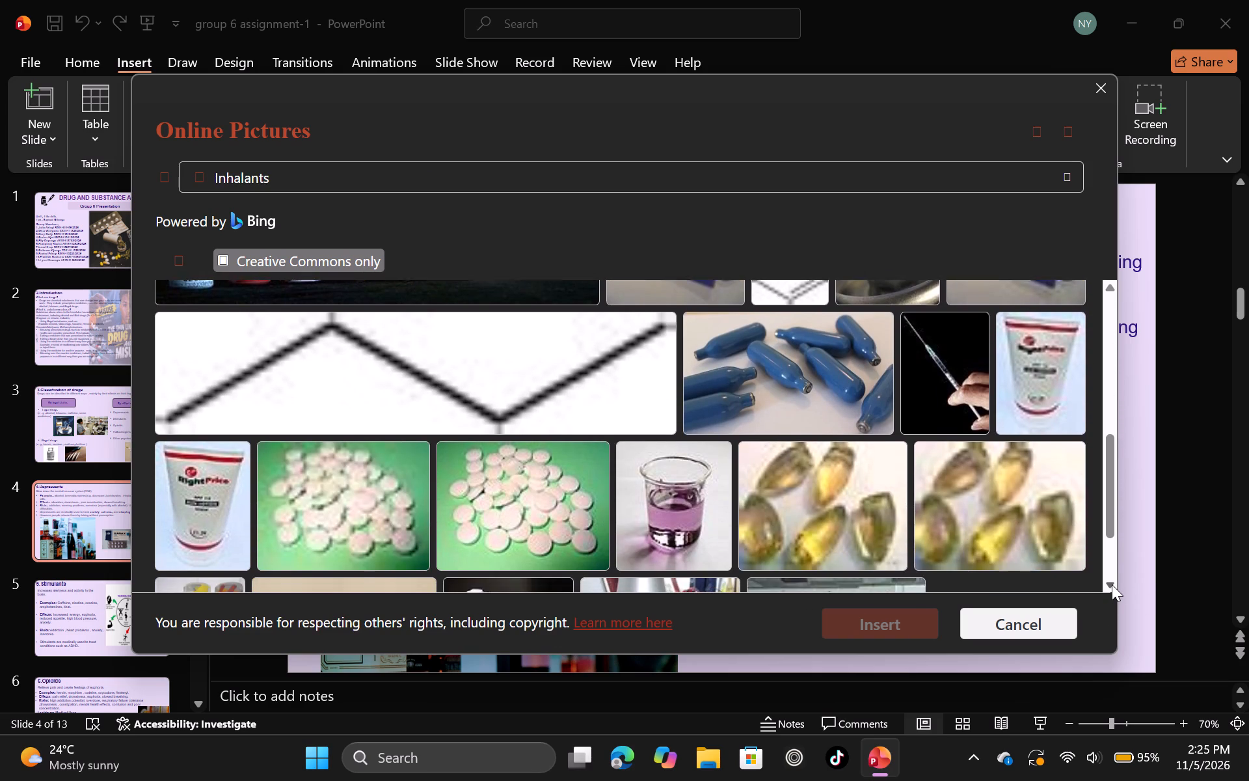
{"action": "left_click", "coordinate": [1112, 584]}
{"action": "triple_click", "coordinate": [1112, 584]}
{"action": "double_click", "coordinate": [1112, 584]}
{"action": "left_click_drag", "start_coordinate": [1112, 584], "coordinate": [909, 528]}
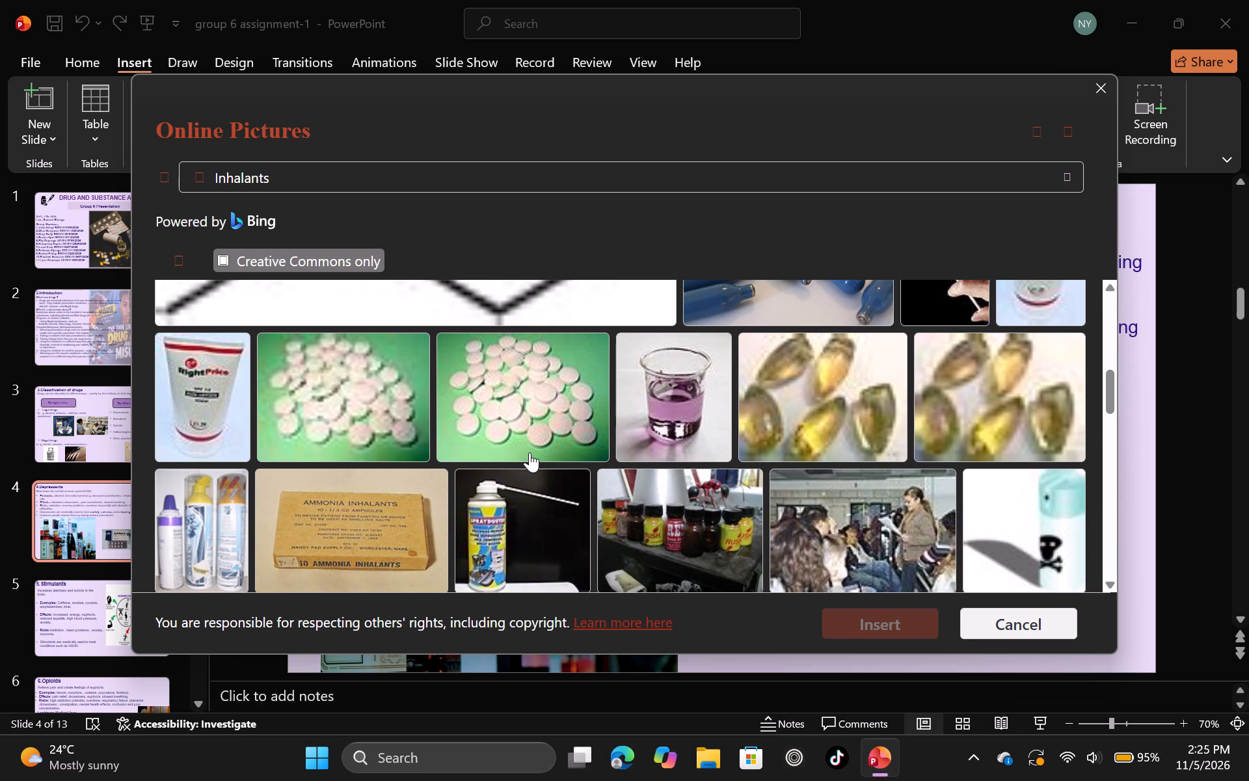
Extend the online picture search term to "Inhalants drugs" and run the search.
{"action": "left_click", "coordinate": [277, 182]}
{"action": "key", "text": "space"}
{"action": "type", "text": "dru"}
{"action": "type", "text": "gs"}
{"action": "key", "text": "Return"}
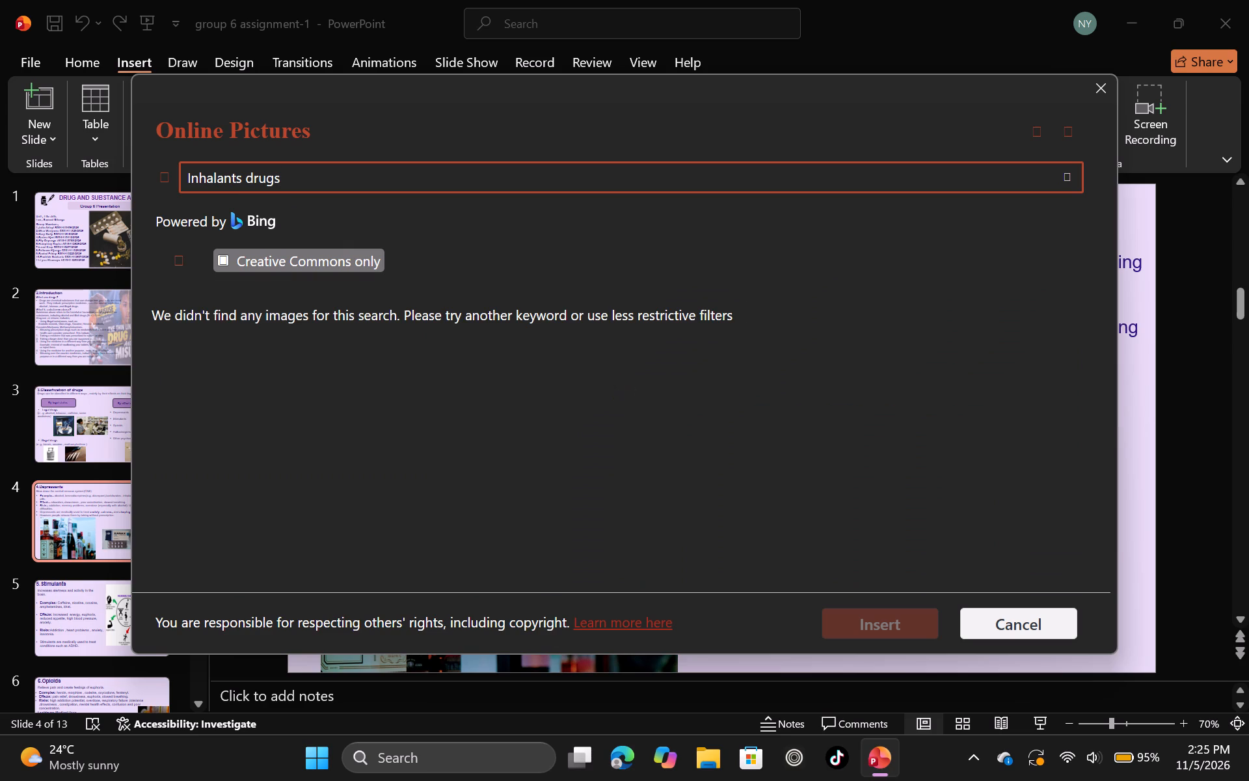
Change the online picture search term to "Inhalants pills" and run the search.
{"action": "key", "text": "BackSpace"}
{"action": "key", "text": "BackSpace"}
{"action": "key", "text": "BackSpace"}
{"action": "key", "text": "BackSpace"}
{"action": "key", "text": "BackSpace"}
{"action": "type", "text": "pills"}
{"action": "key", "text": "Return"}
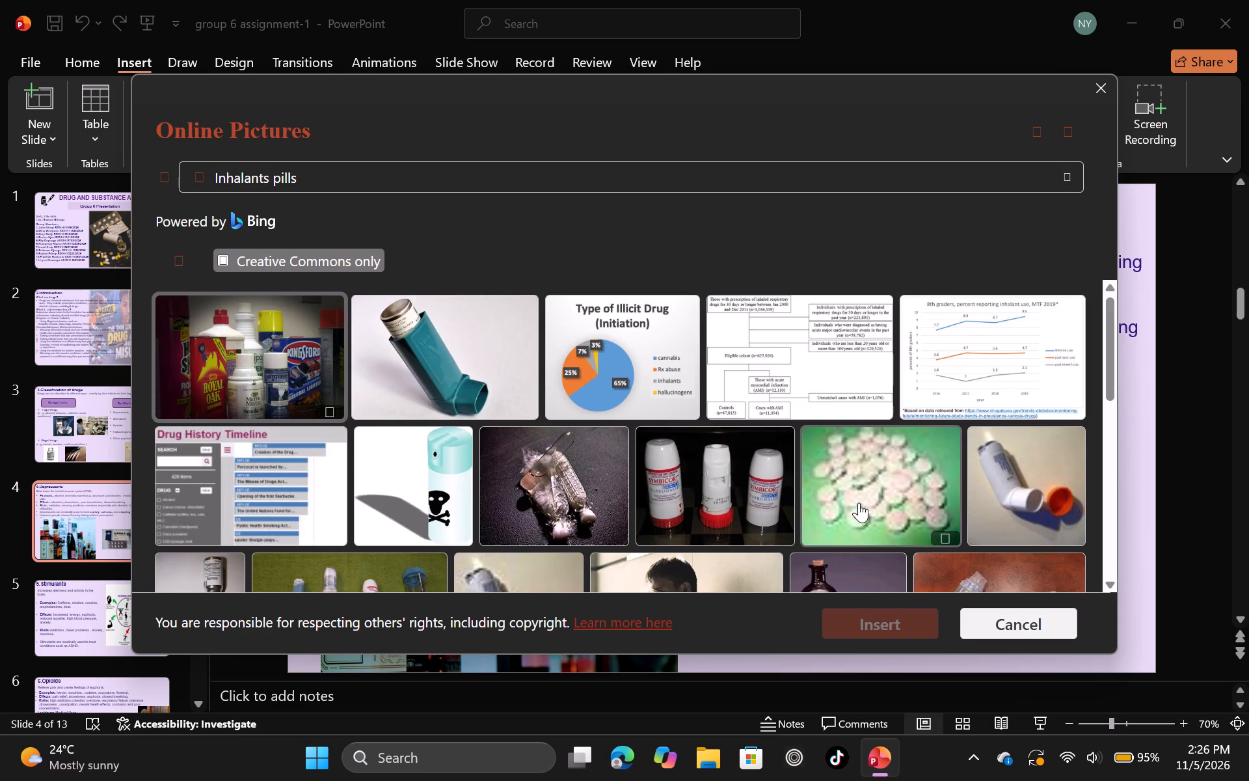
Look through the first rows of the "Inhalants pills" picture results for one that suits the Depressants slide.
{"action": "triple_click", "coordinate": [1111, 587]}
{"action": "double_click", "coordinate": [1111, 587]}
{"action": "left_click", "coordinate": [1111, 587]}
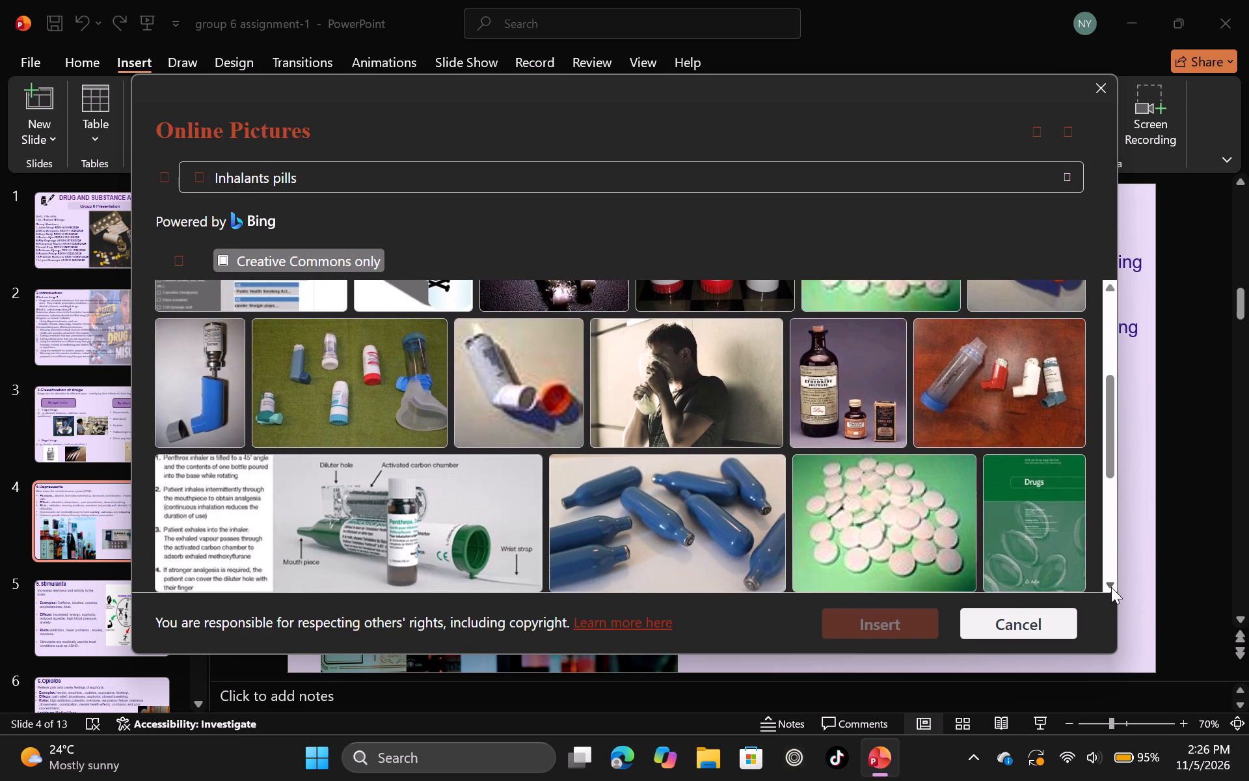
{"action": "double_click", "coordinate": [1111, 587]}
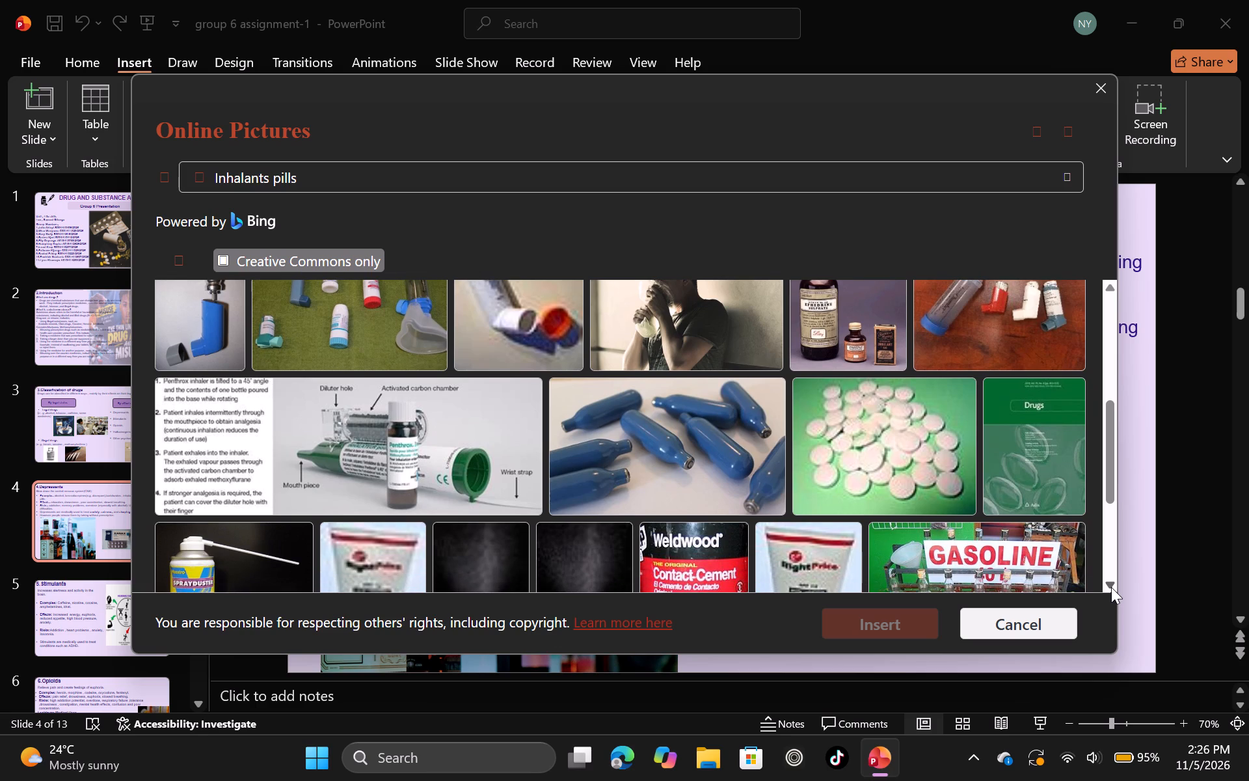
{"action": "double_click", "coordinate": [1111, 587]}
{"action": "left_click", "coordinate": [1111, 587]}
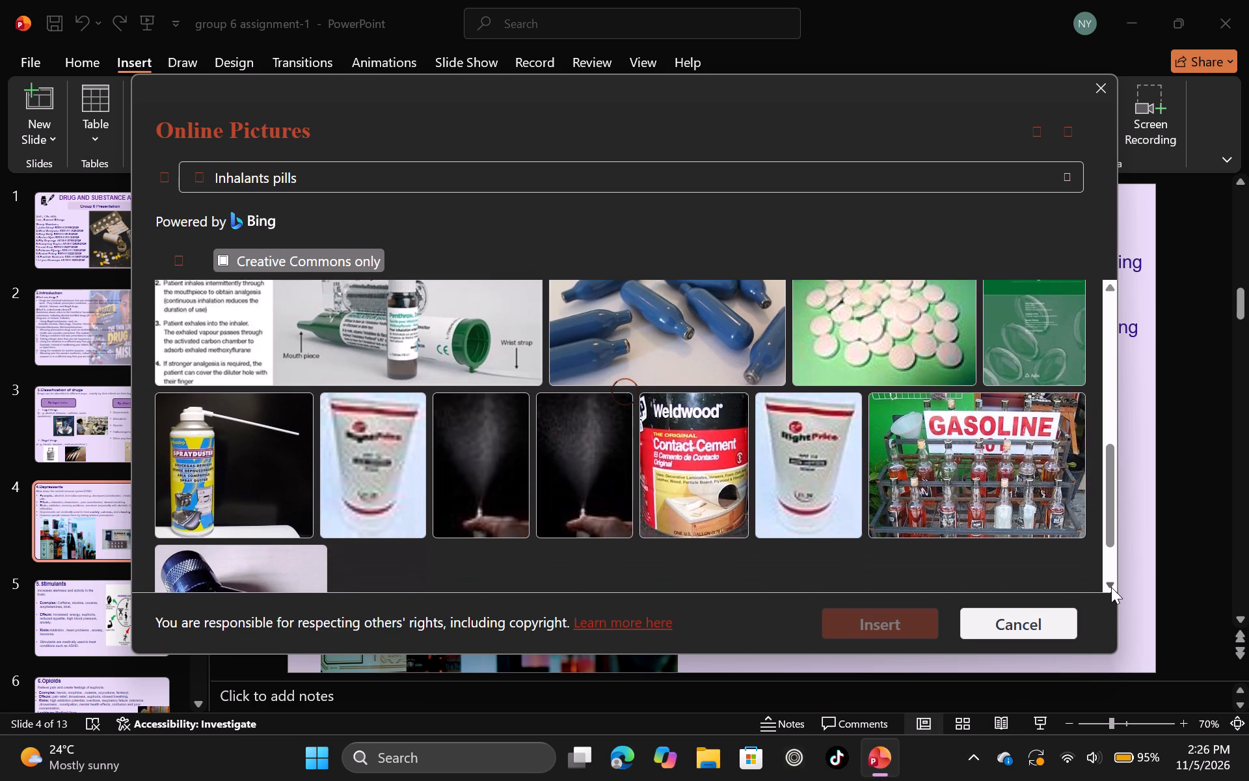
{"action": "left_click", "coordinate": [1111, 587]}
{"action": "left_click", "coordinate": [1111, 587]}
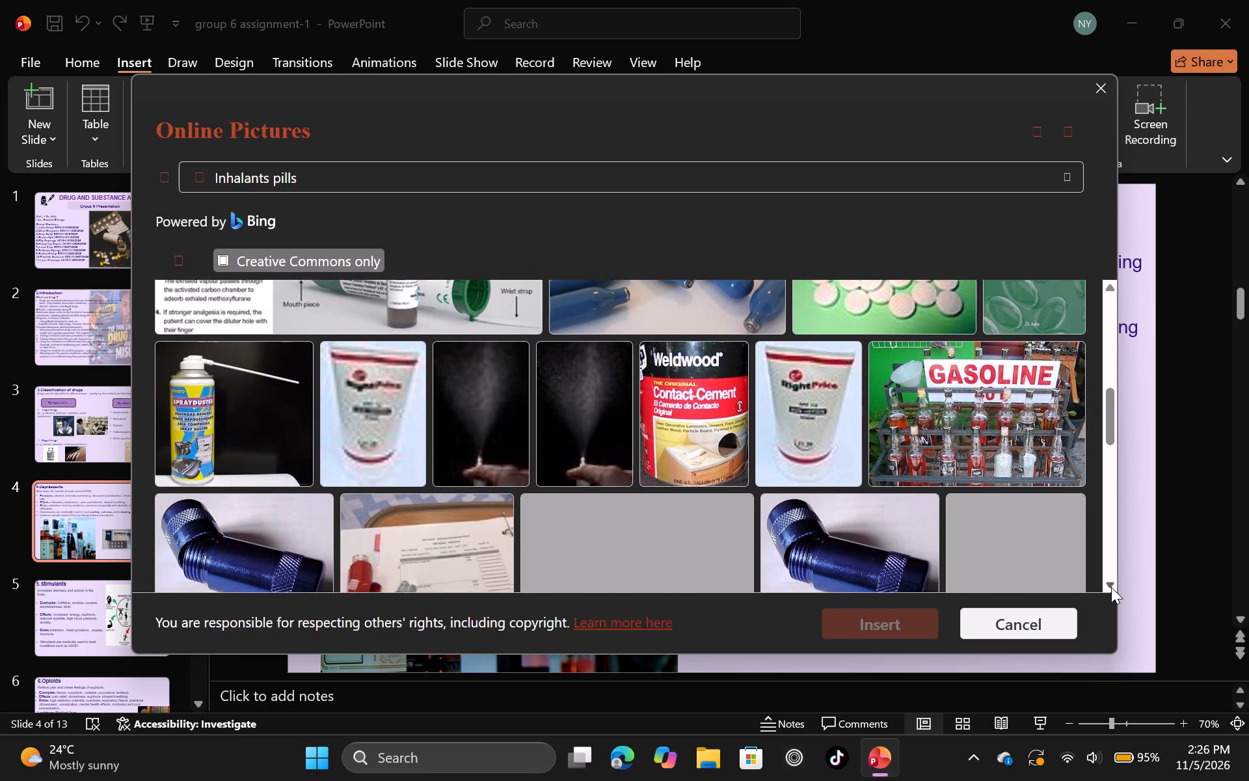
{"action": "left_click", "coordinate": [1111, 587]}
{"action": "left_click", "coordinate": [1111, 587]}
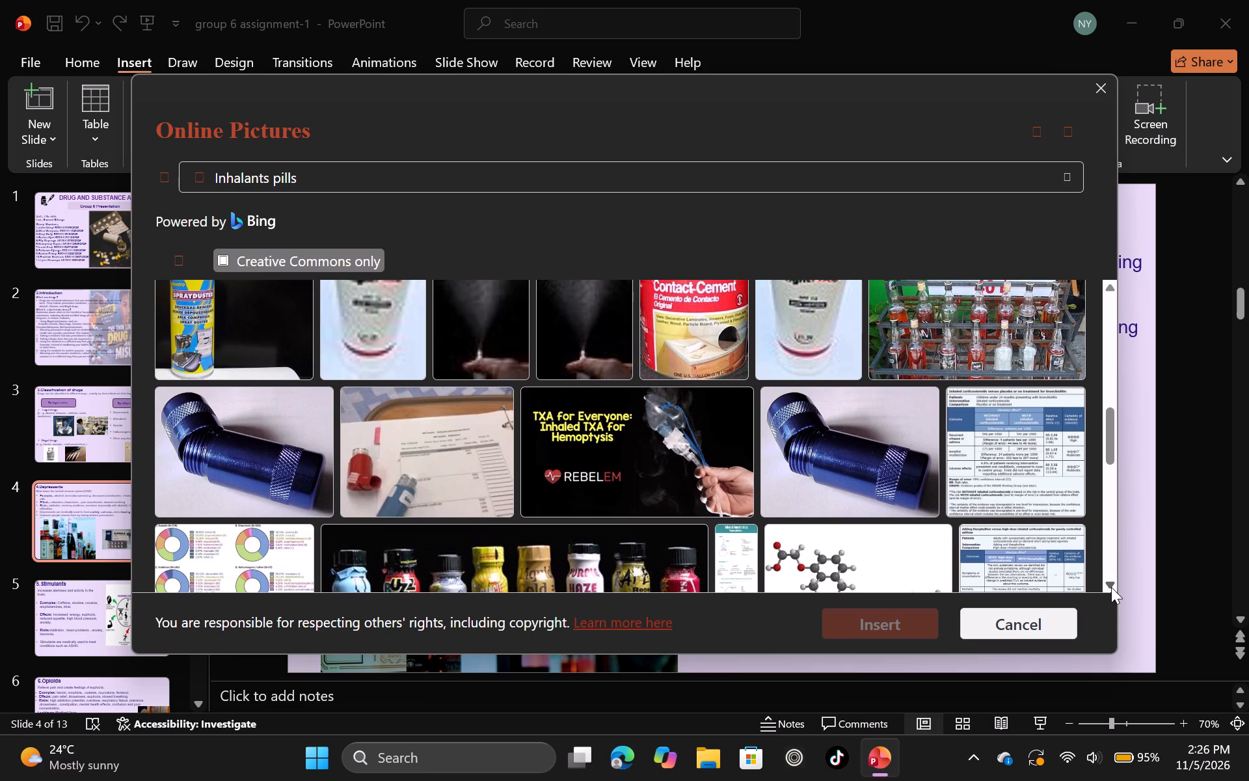
{"action": "left_click", "coordinate": [1111, 587]}
{"action": "left_click", "coordinate": [1111, 587]}
{"action": "triple_click", "coordinate": [1111, 587]}
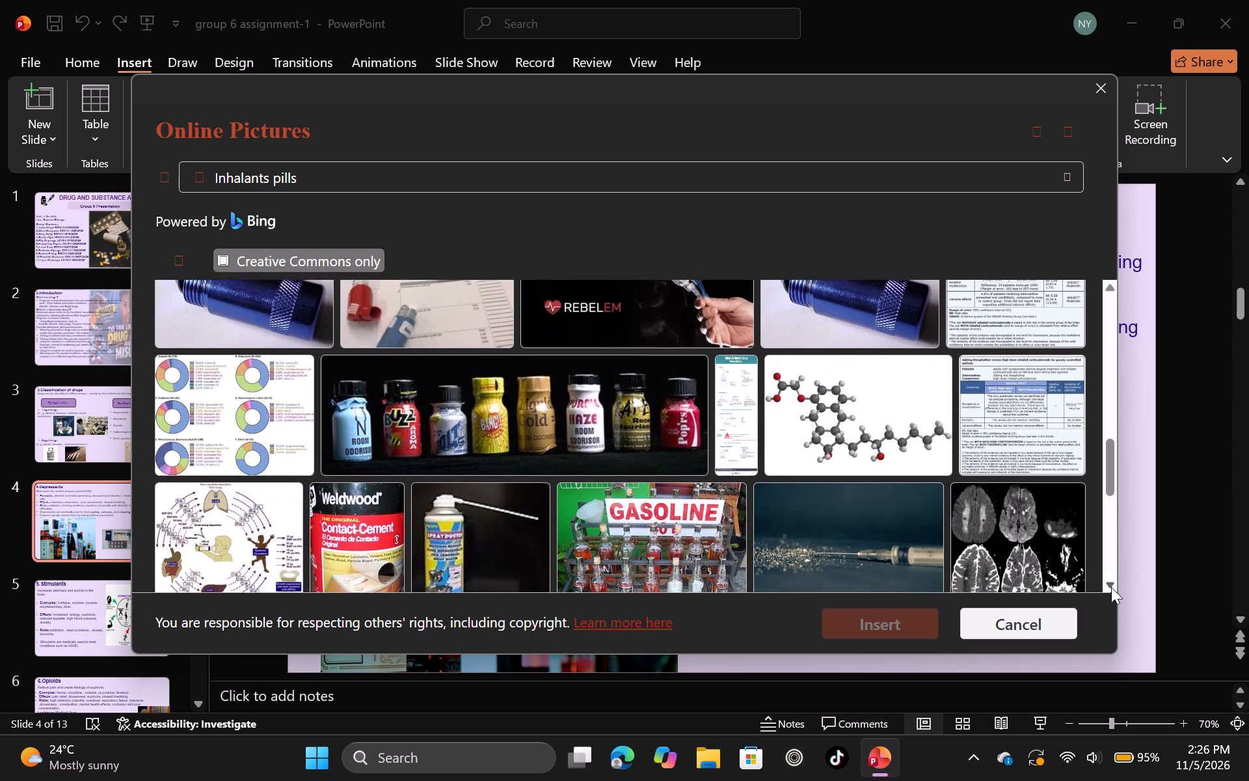
{"action": "left_click", "coordinate": [1111, 587]}
{"action": "left_click", "coordinate": [1111, 587]}
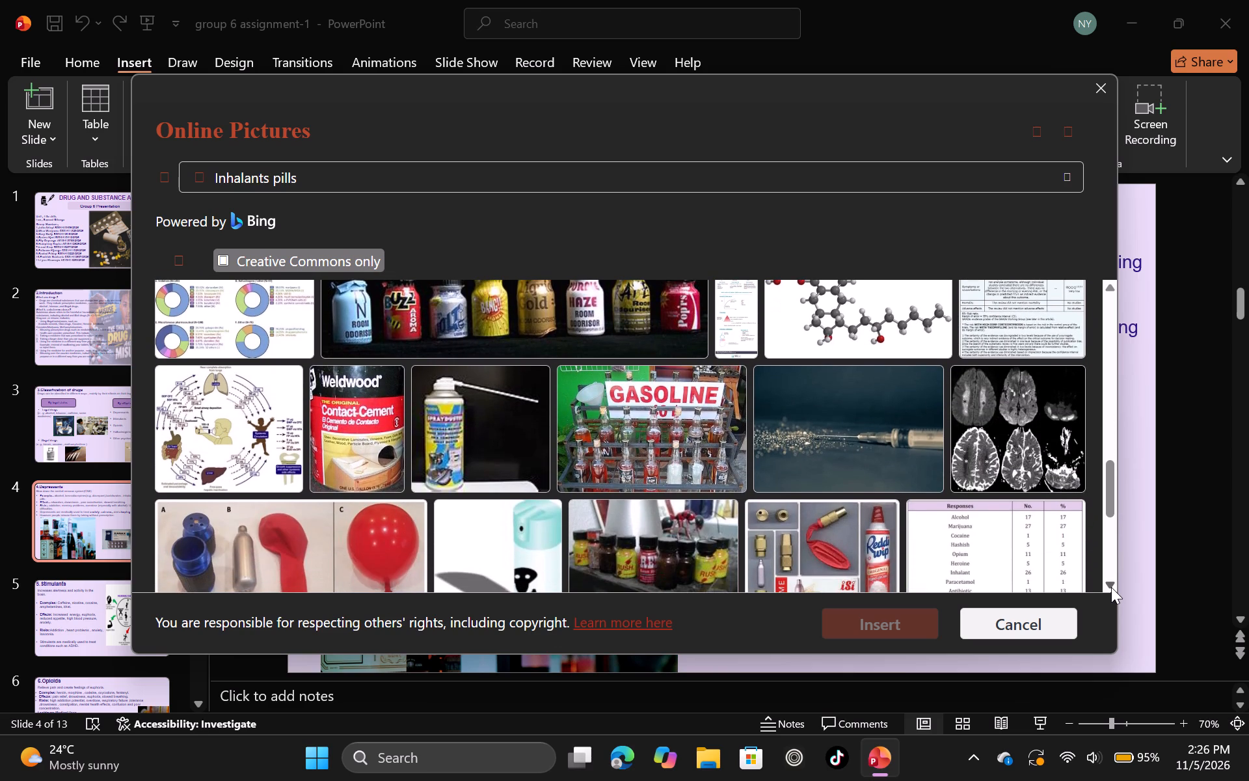
{"action": "left_click", "coordinate": [1111, 587]}
{"action": "left_click", "coordinate": [1111, 587]}
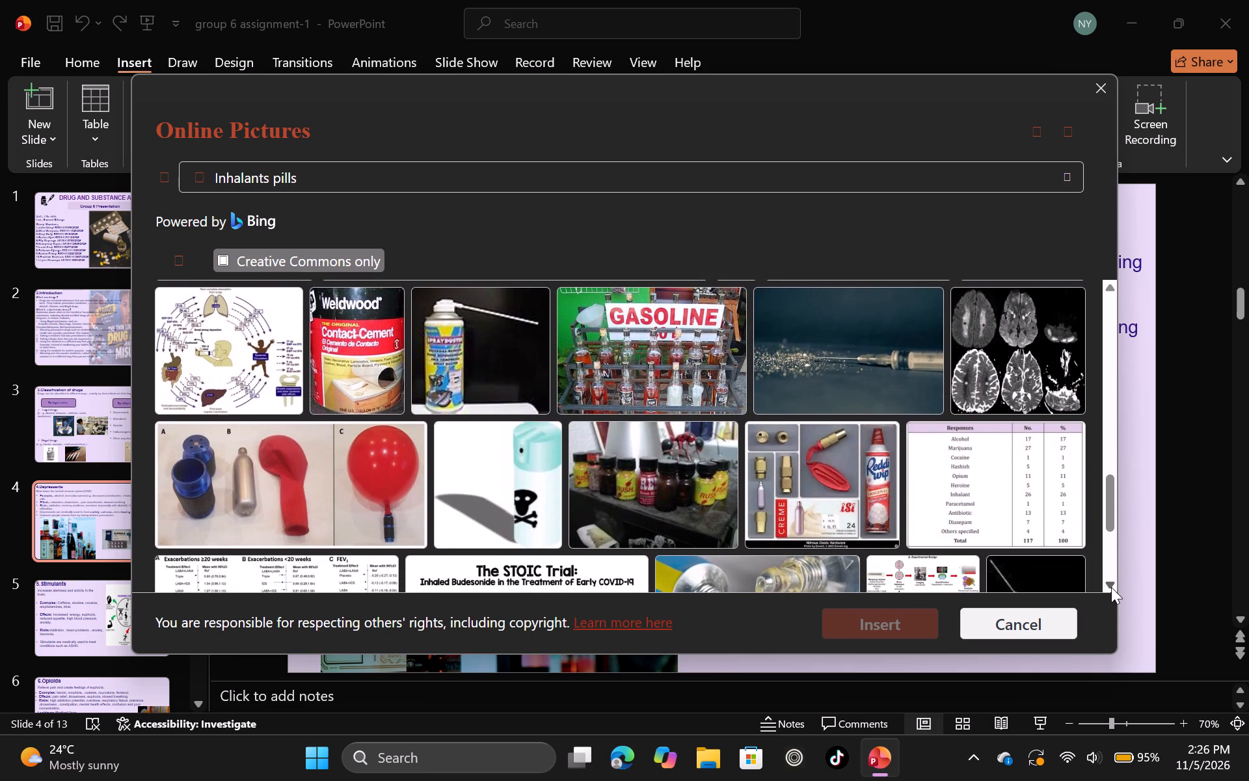
{"action": "left_click", "coordinate": [1111, 587]}
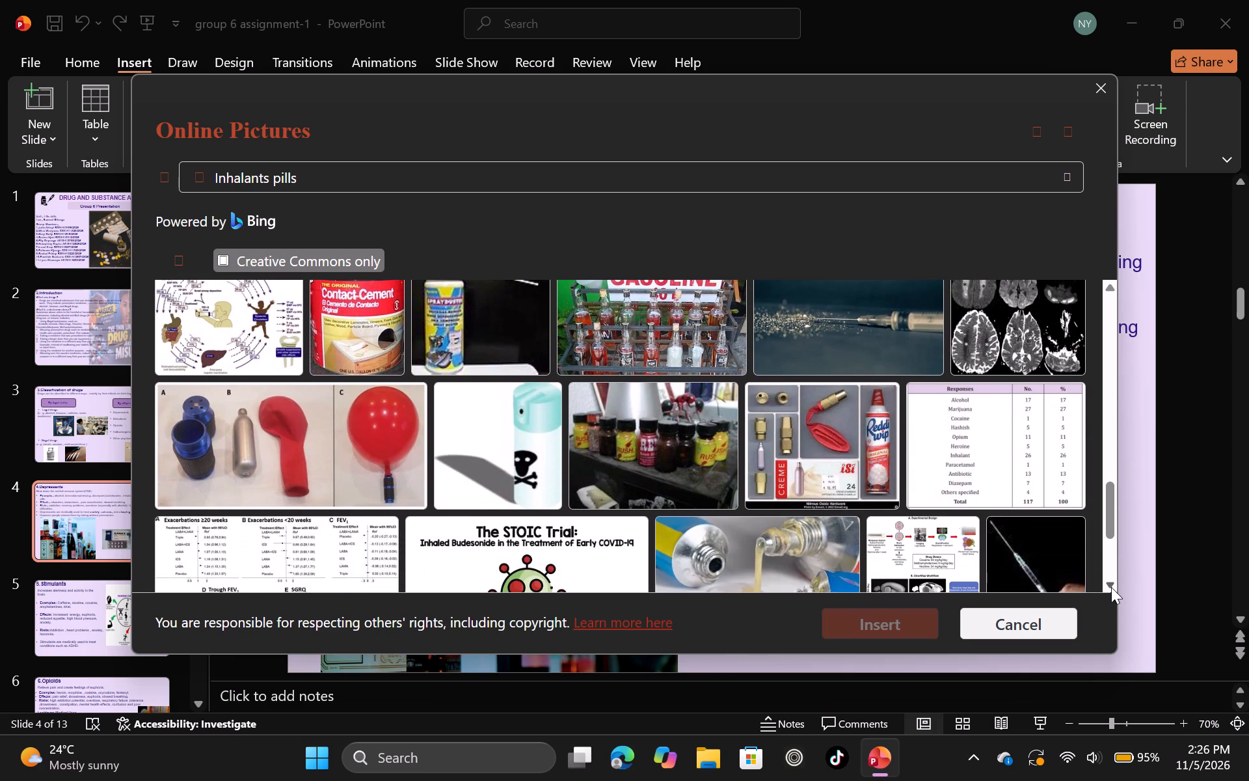
{"action": "triple_click", "coordinate": [1111, 587]}
{"action": "triple_click", "coordinate": [1111, 587]}
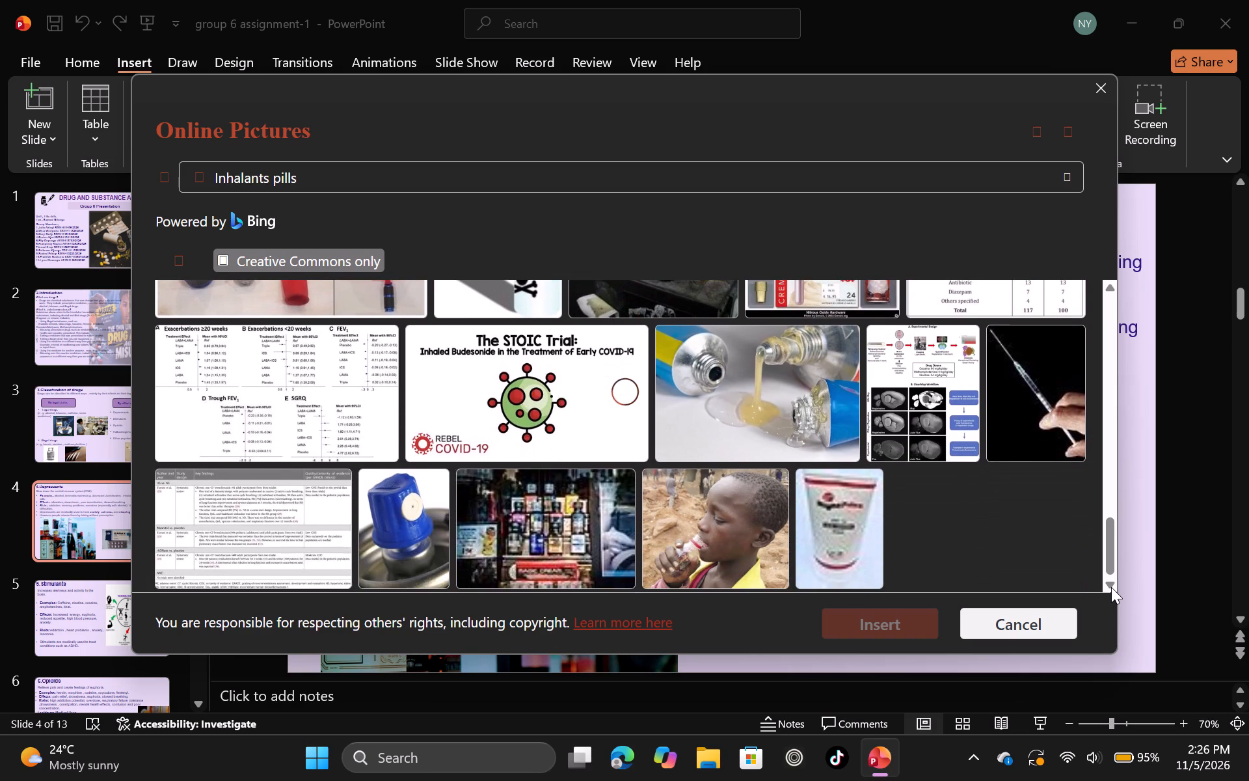
{"action": "triple_click", "coordinate": [1111, 587]}
{"action": "double_click", "coordinate": [1111, 587]}
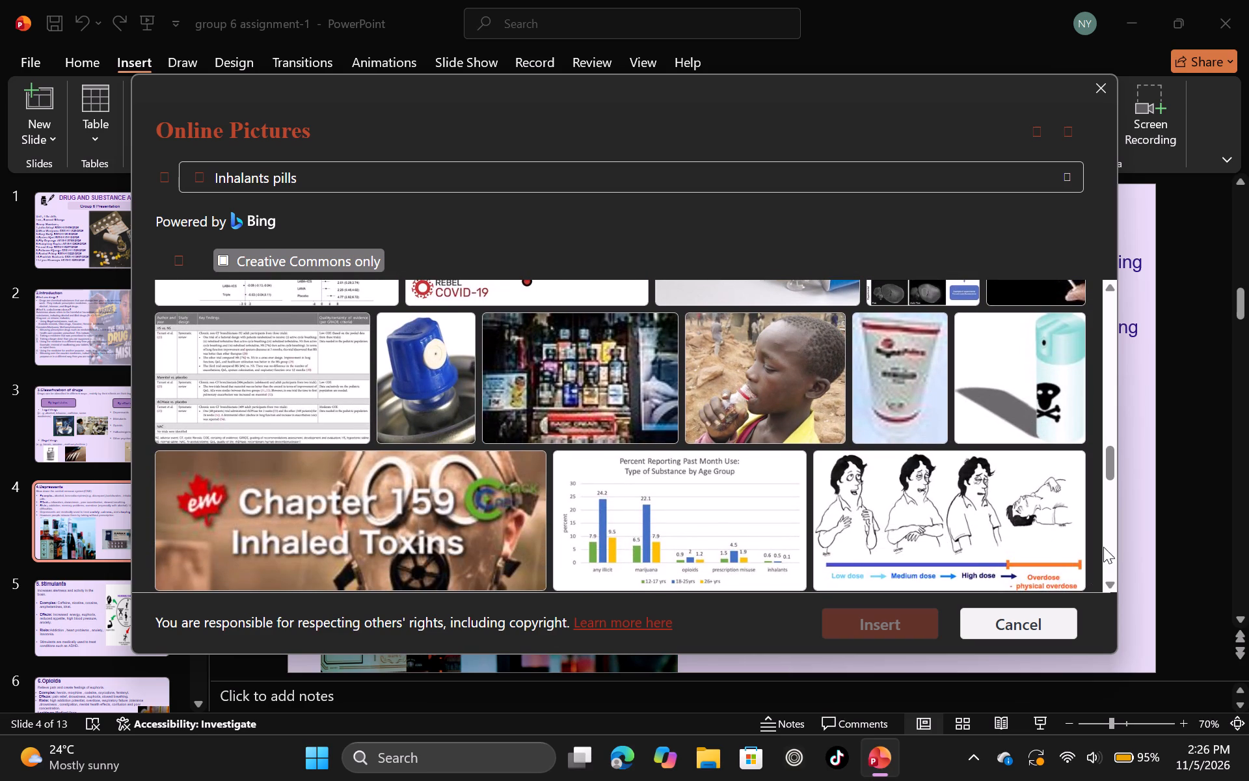
Continue examining the further rows of "Inhalants pills" pictures, loading more results on reaching the end of the list.
{"action": "triple_click", "coordinate": [1110, 580]}
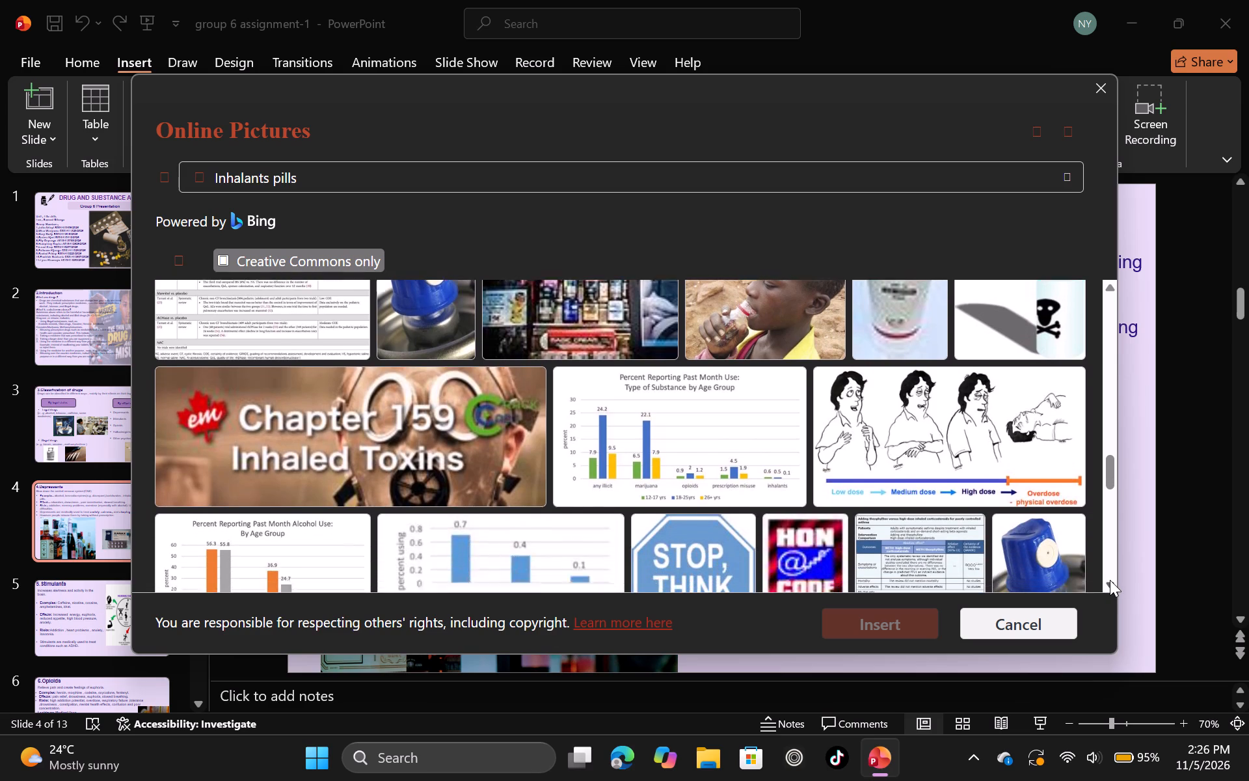
{"action": "left_click", "coordinate": [1110, 580]}
{"action": "triple_click", "coordinate": [1110, 580]}
{"action": "triple_click", "coordinate": [1110, 580]}
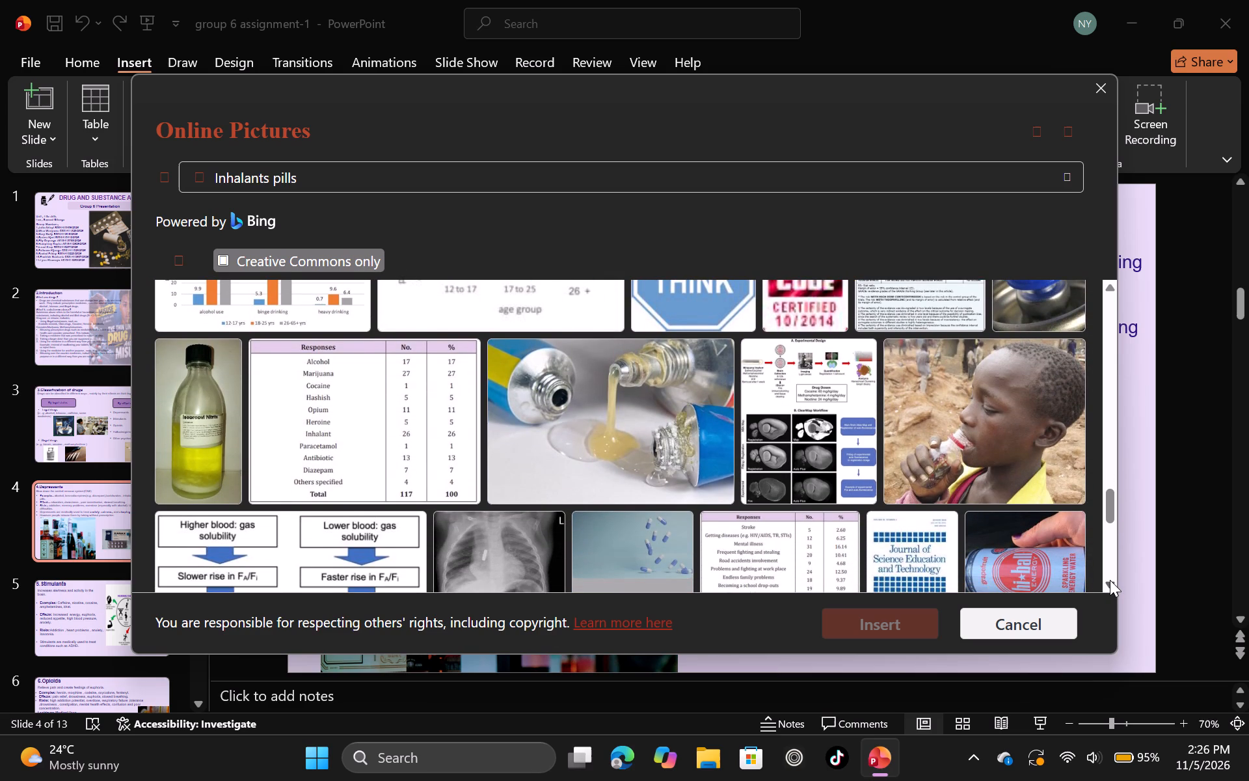
{"action": "triple_click", "coordinate": [1110, 580]}
{"action": "triple_click", "coordinate": [1110, 580]}
{"action": "triple_click", "coordinate": [1110, 580]}
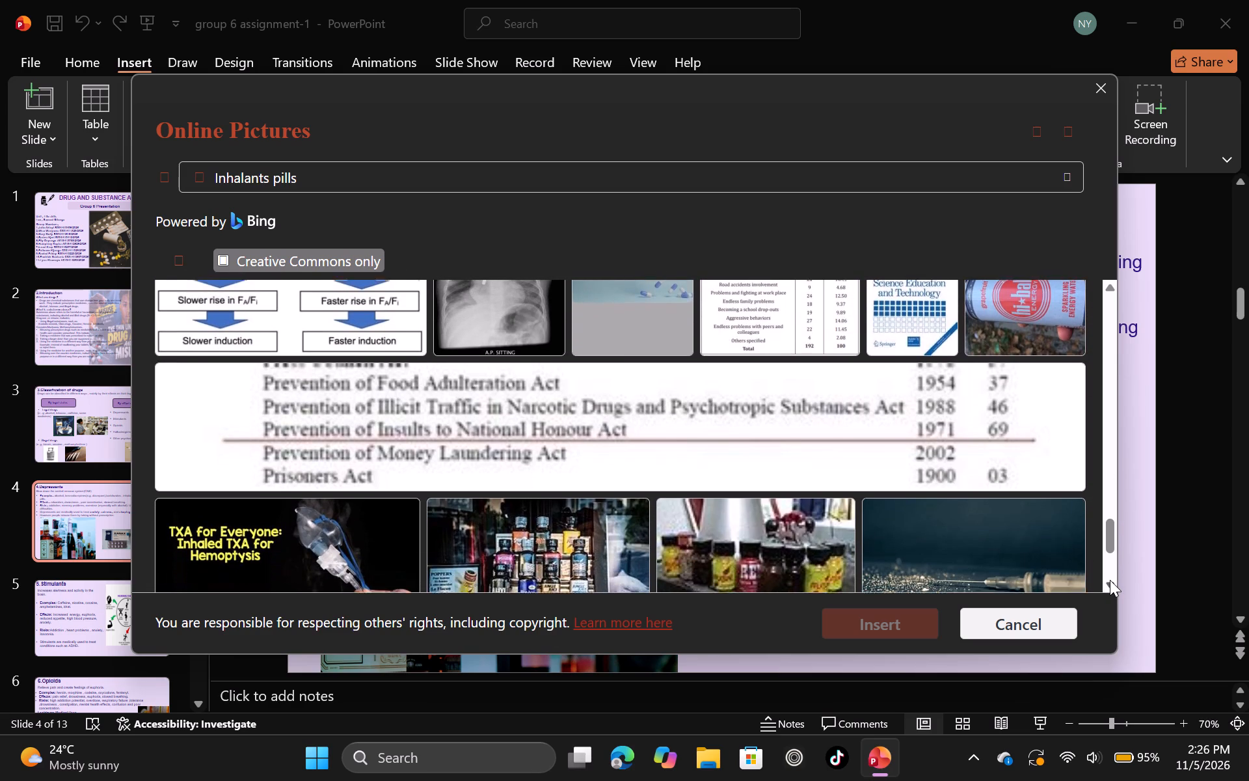
{"action": "triple_click", "coordinate": [1110, 580]}
{"action": "triple_click", "coordinate": [1110, 580]}
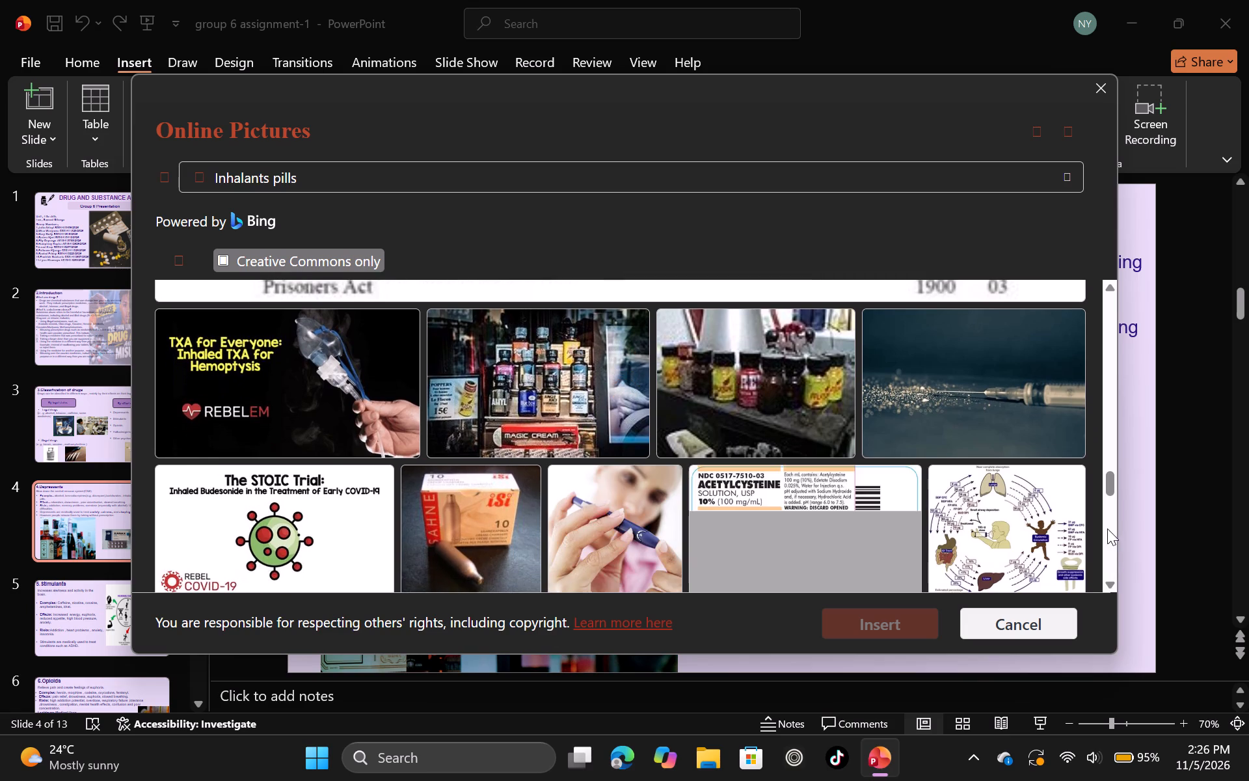
{"action": "triple_click", "coordinate": [1114, 579]}
{"action": "triple_click", "coordinate": [1114, 579]}
{"action": "triple_click", "coordinate": [1114, 579]}
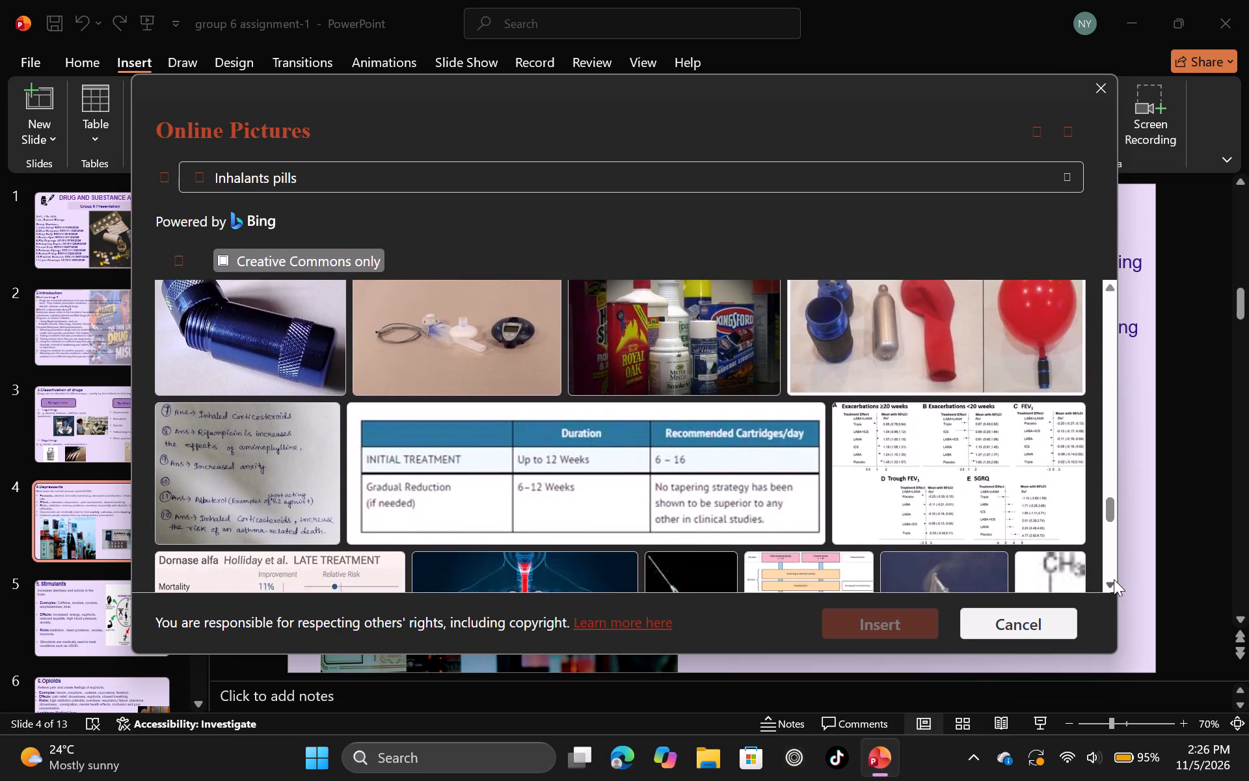
{"action": "triple_click", "coordinate": [1114, 579]}
{"action": "left_click", "coordinate": [1114, 579]}
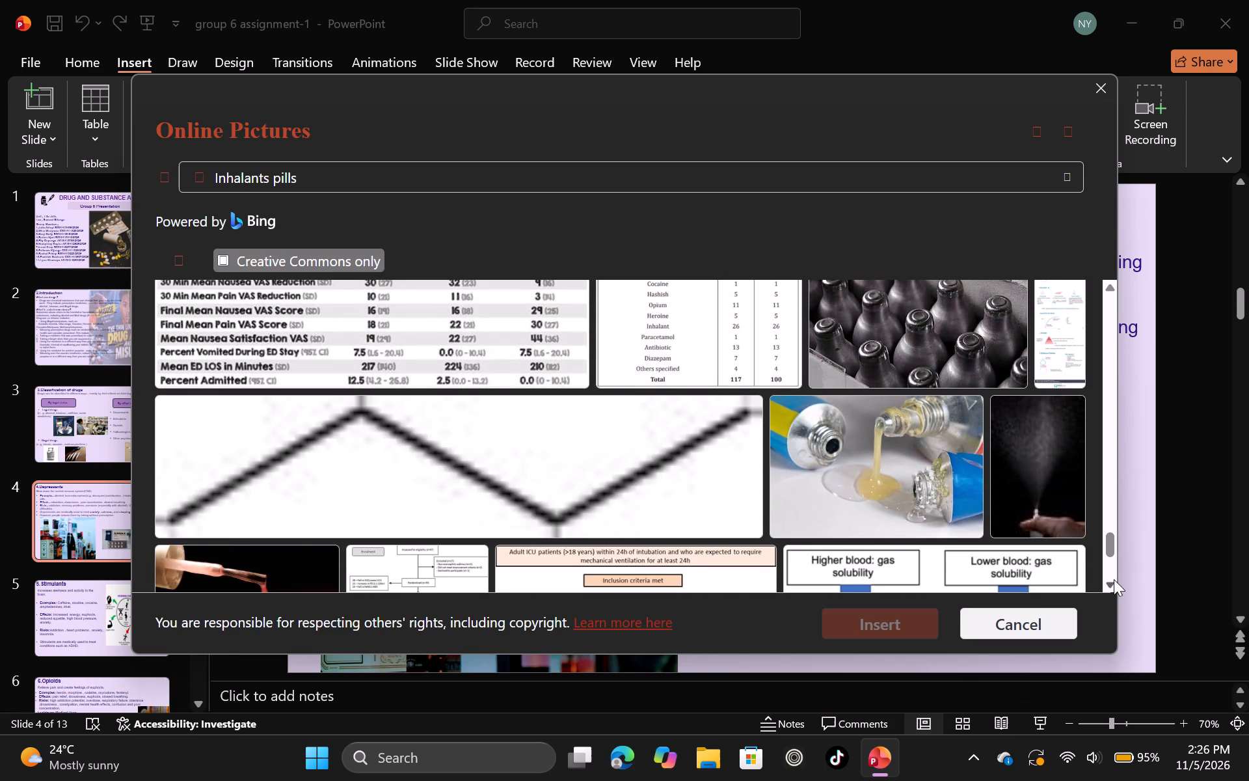
{"action": "triple_click", "coordinate": [1114, 579]}
{"action": "double_click", "coordinate": [1114, 579]}
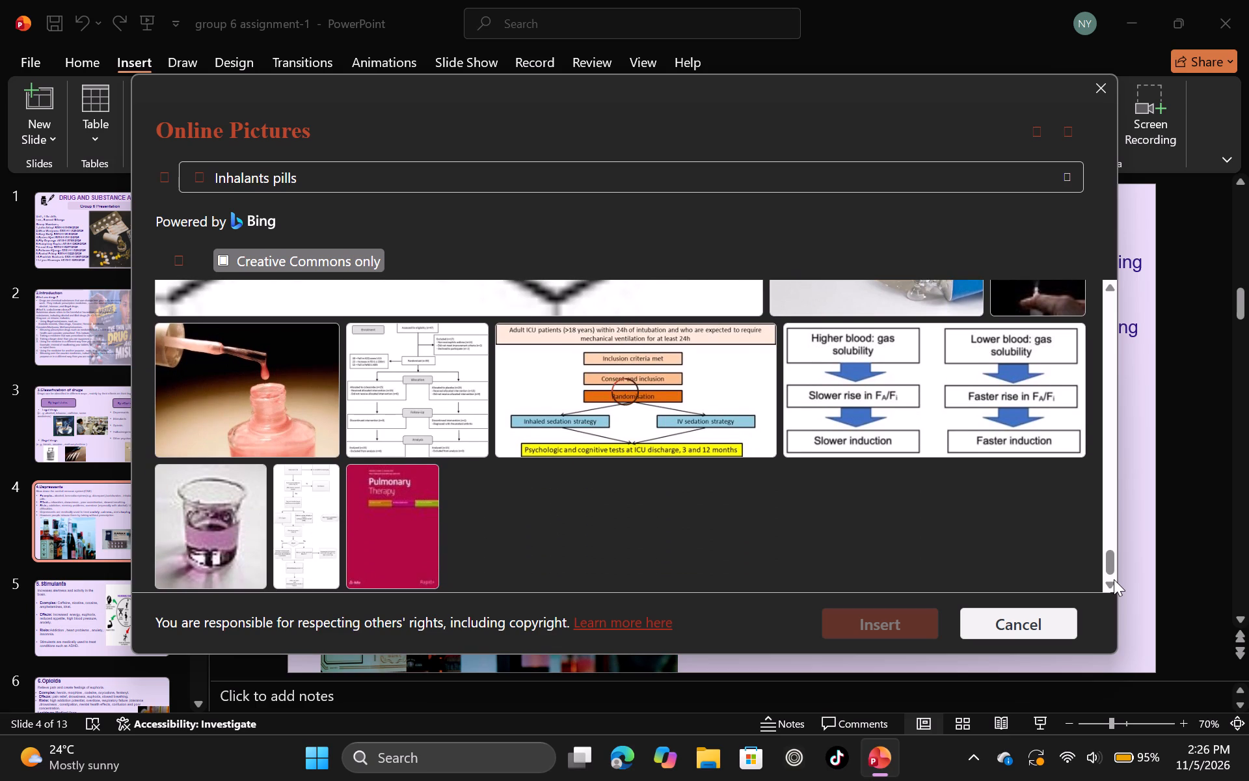
{"action": "left_click", "coordinate": [1114, 579]}
{"action": "left_click_drag", "start_coordinate": [1114, 579], "coordinate": [1097, 459]}
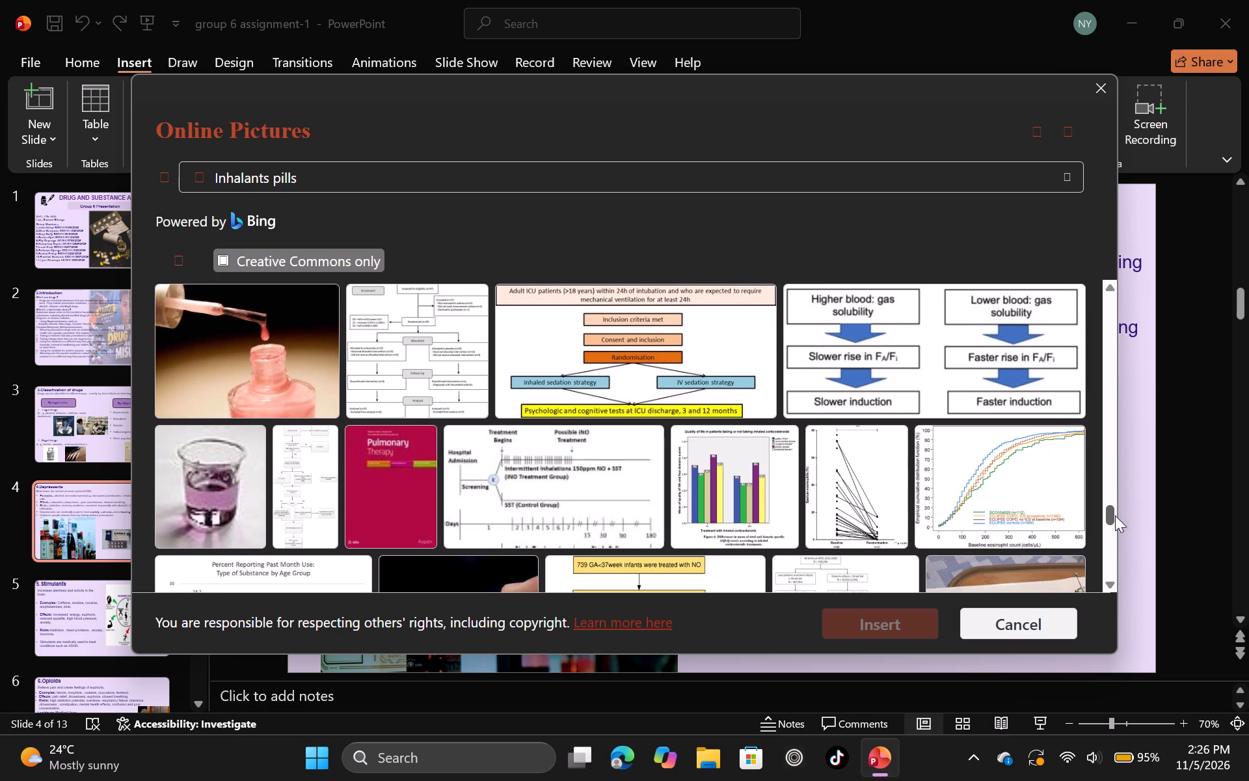
{"action": "triple_click", "coordinate": [1112, 591]}
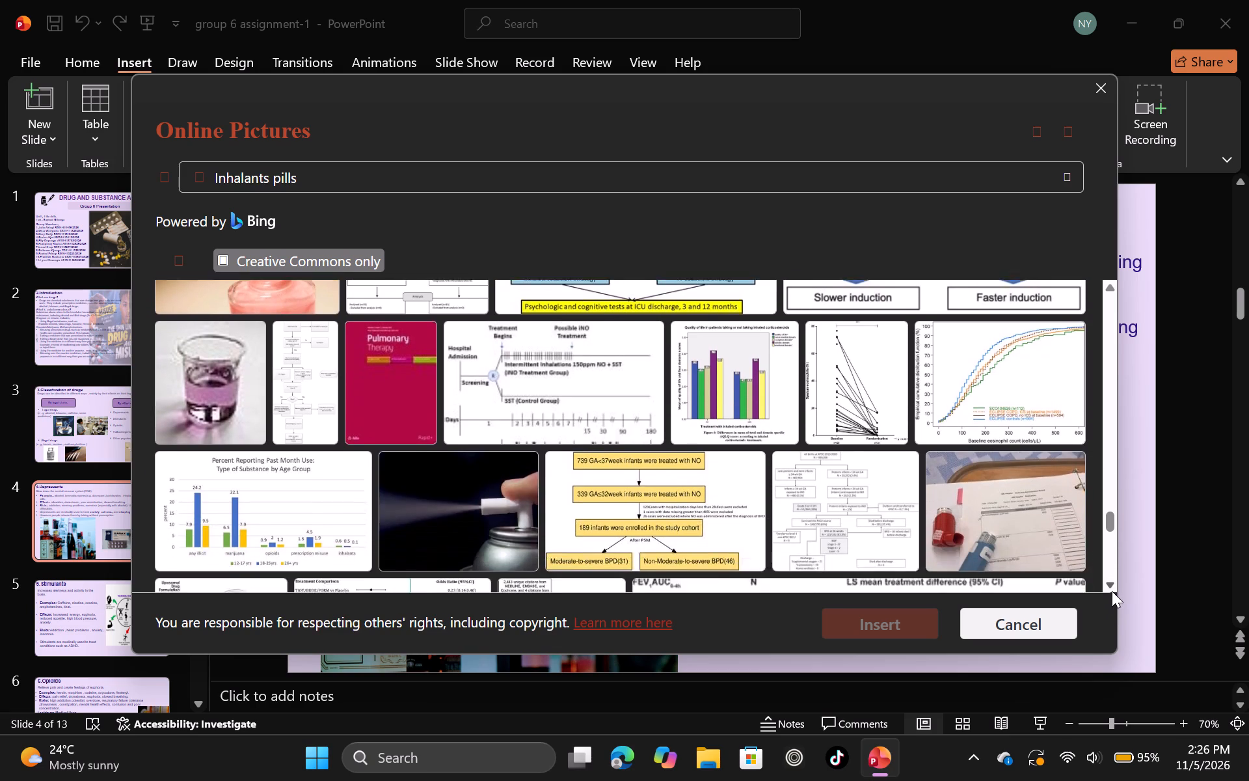
{"action": "triple_click", "coordinate": [1112, 591]}
{"action": "triple_click", "coordinate": [1112, 591]}
{"action": "triple_click", "coordinate": [1112, 591]}
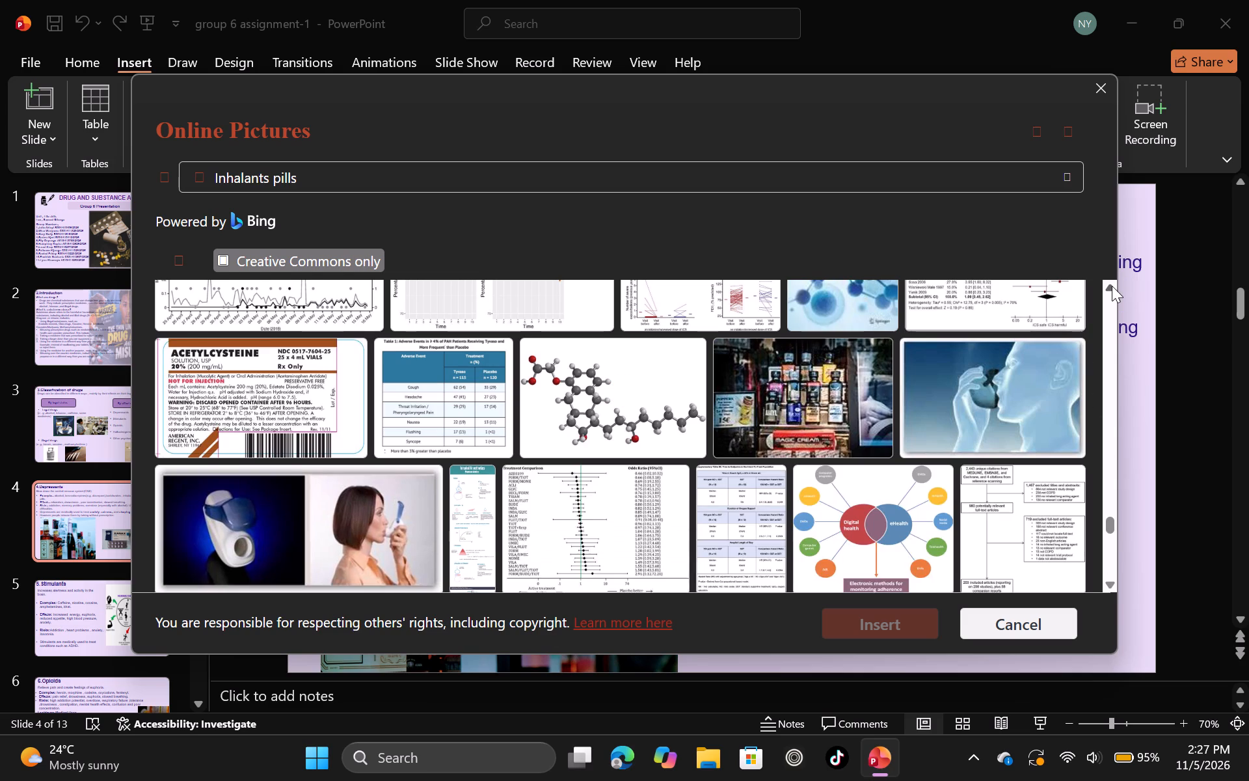
Look back through the "Inhalants pills" picture results, considering the gasoline bottles picture as a candidate for the Depressants slide.
{"action": "left_click", "coordinate": [1112, 286]}
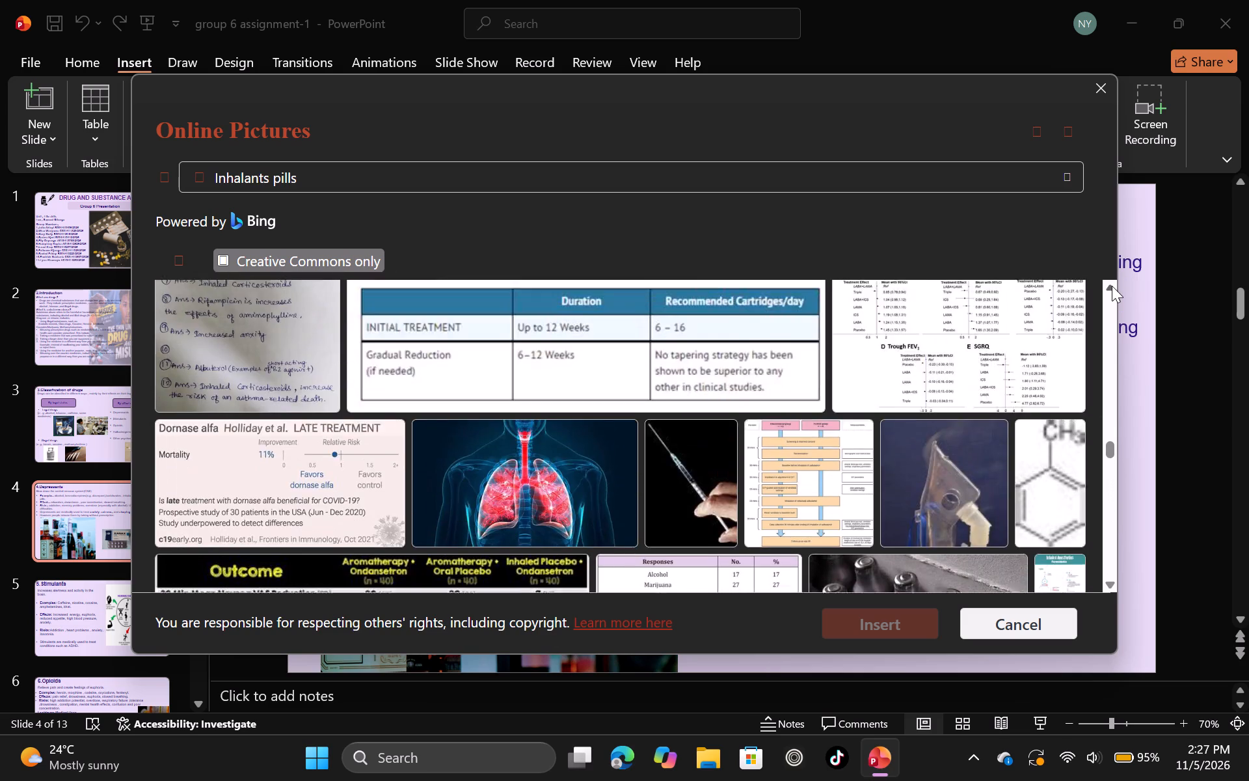
{"action": "triple_click", "coordinate": [1112, 286]}
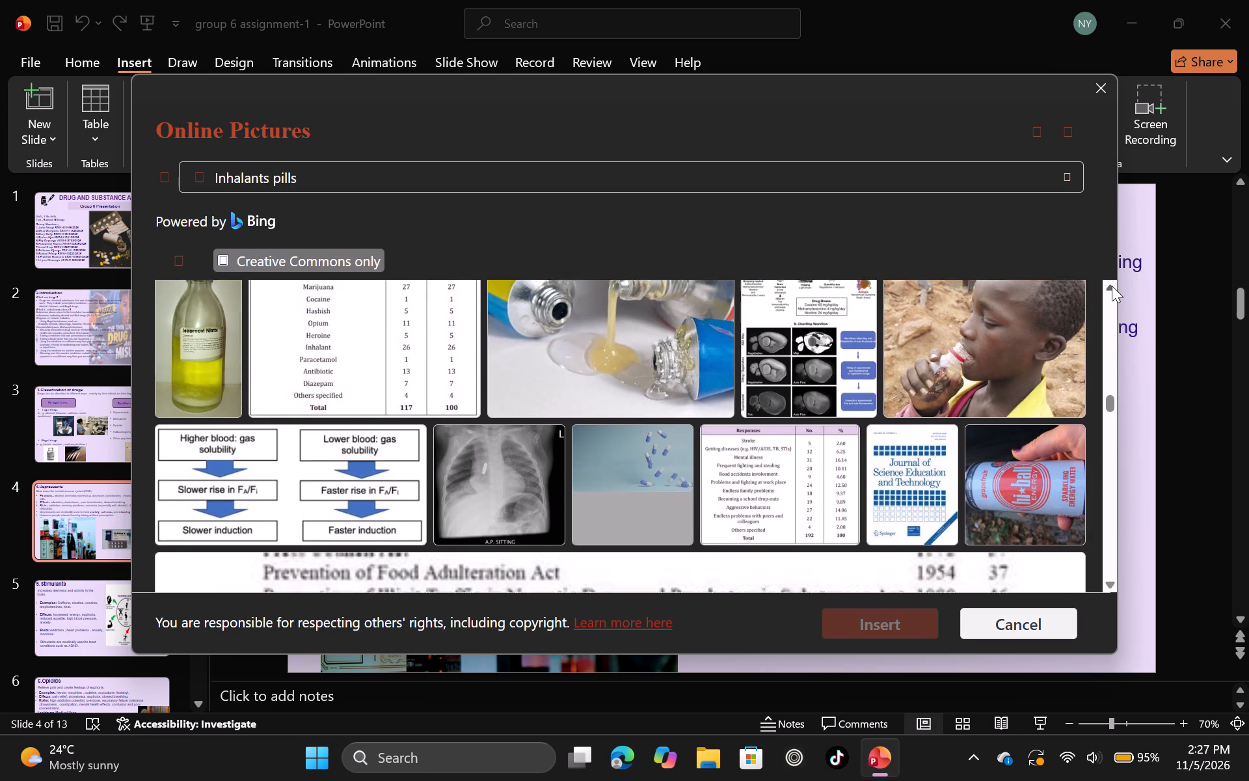
{"action": "left_click", "coordinate": [1112, 286]}
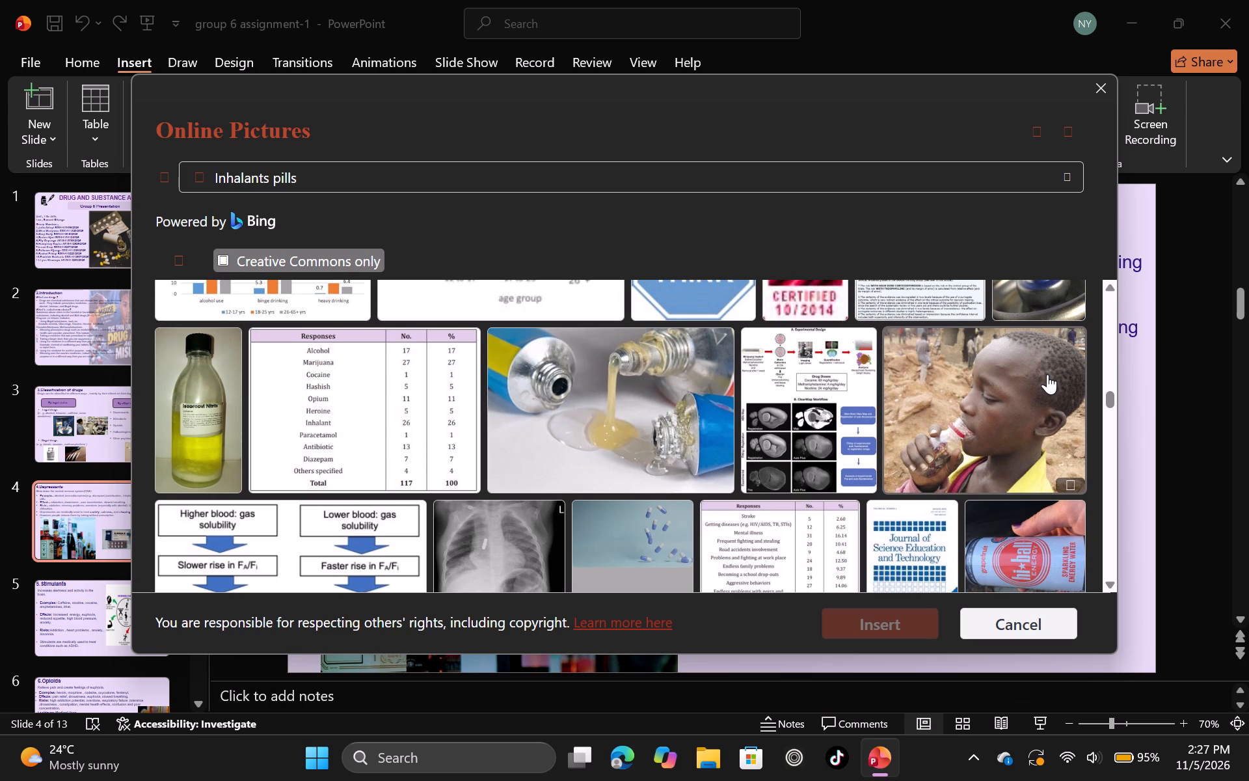
{"action": "triple_click", "coordinate": [1105, 298]}
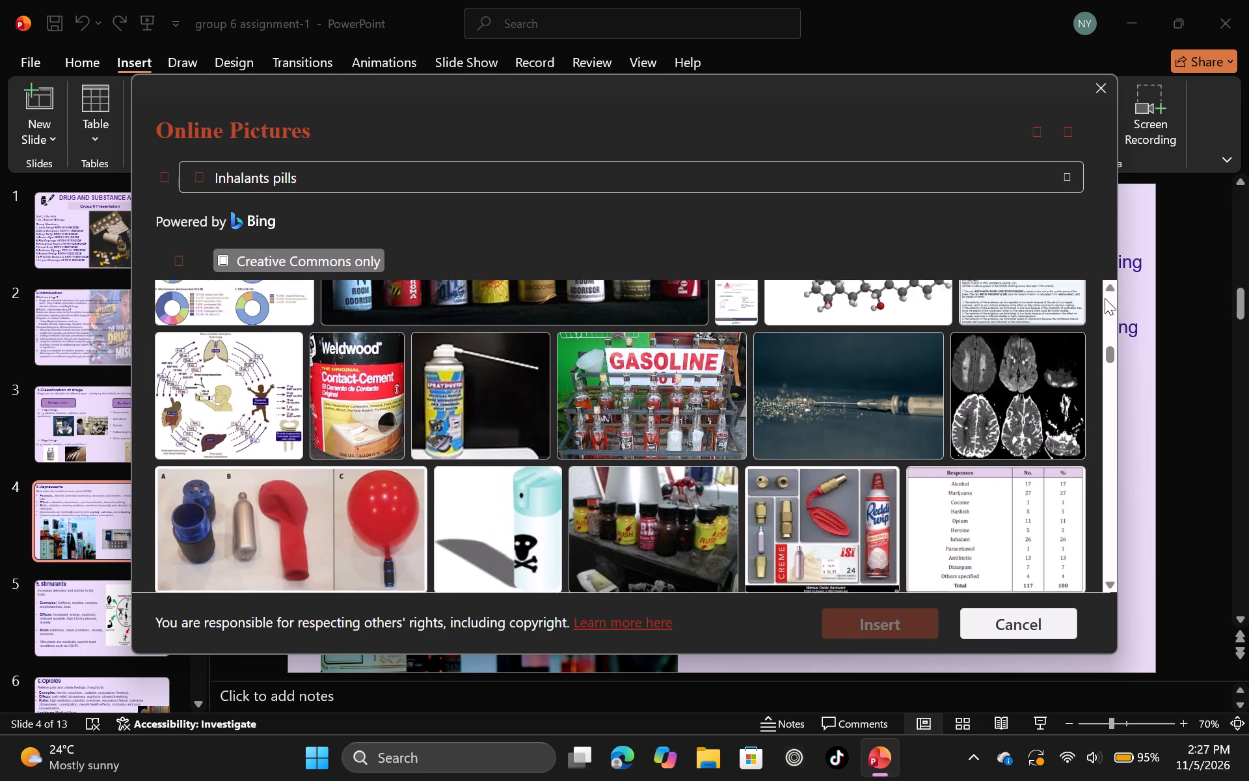
{"action": "left_click", "coordinate": [1105, 298]}
{"action": "double_click", "coordinate": [1105, 298]}
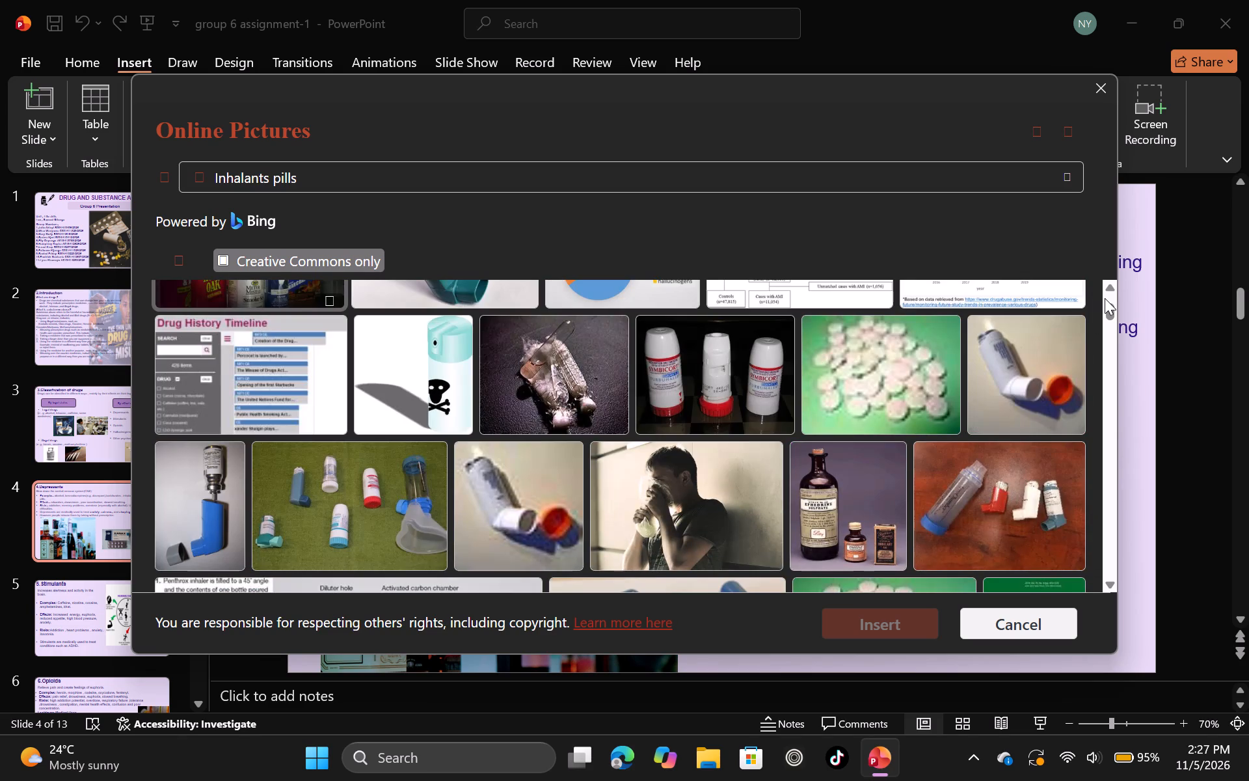
{"action": "triple_click", "coordinate": [1107, 581]}
{"action": "triple_click", "coordinate": [1107, 581]}
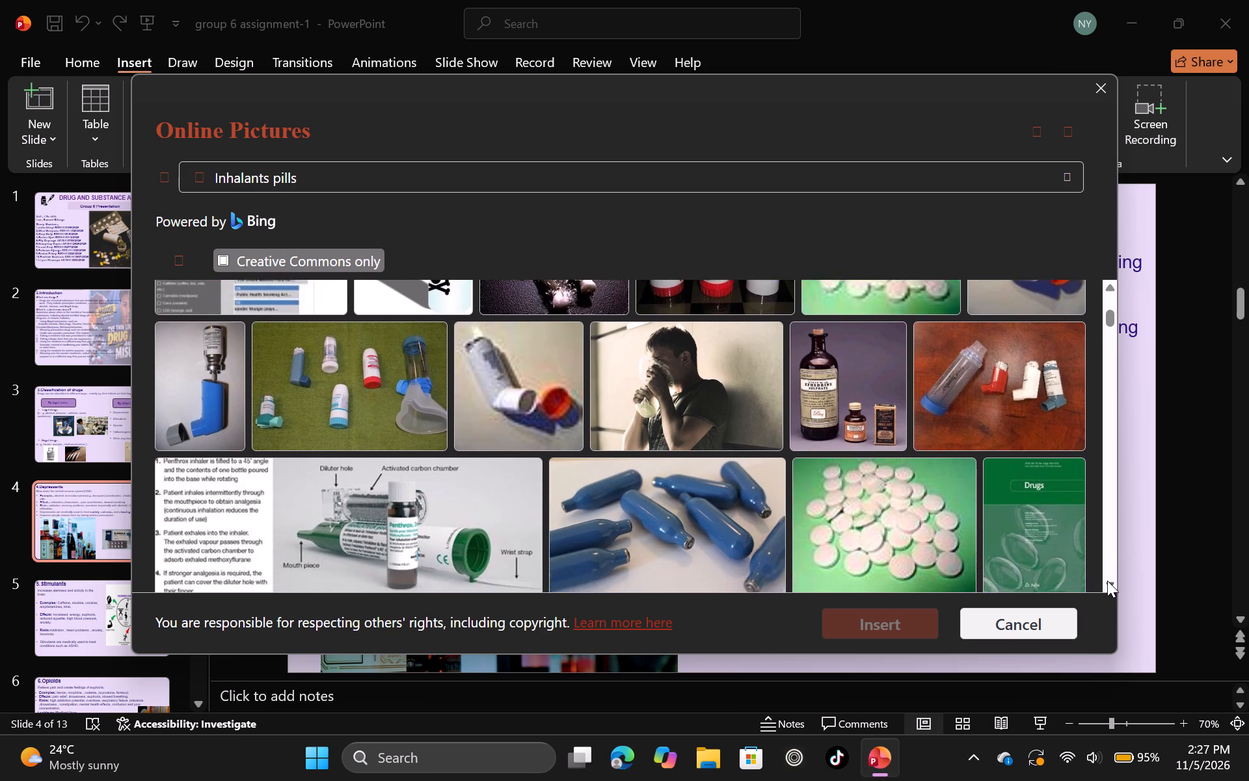
{"action": "triple_click", "coordinate": [1107, 581]}
{"action": "double_click", "coordinate": [1107, 581]}
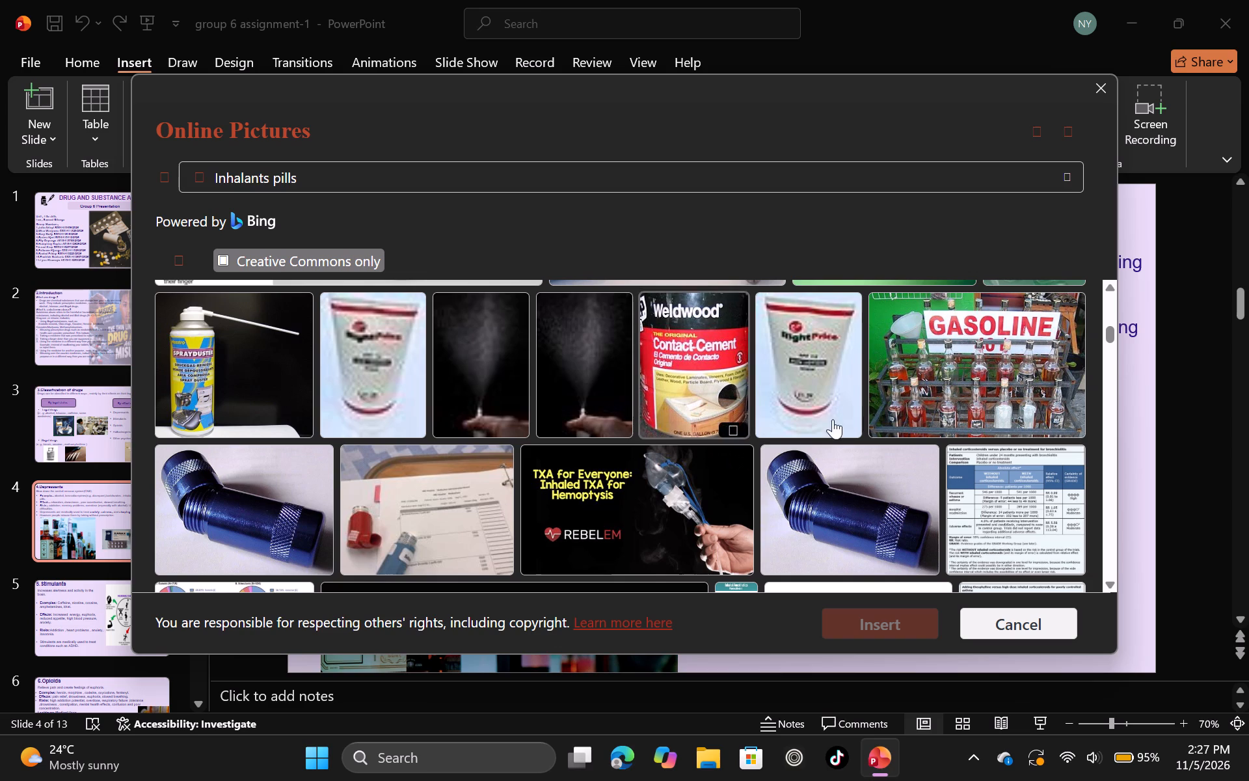
{"action": "left_click", "coordinate": [954, 382]}
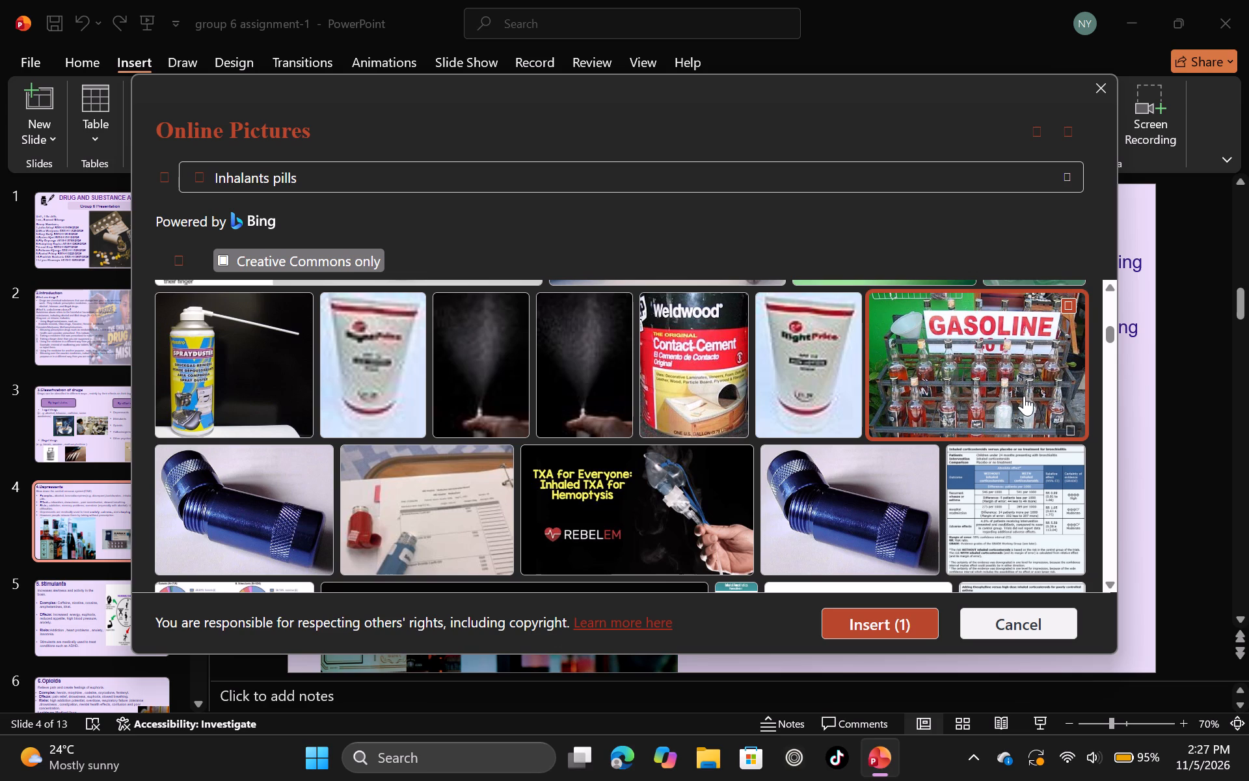
{"action": "left_click", "coordinate": [1021, 394]}
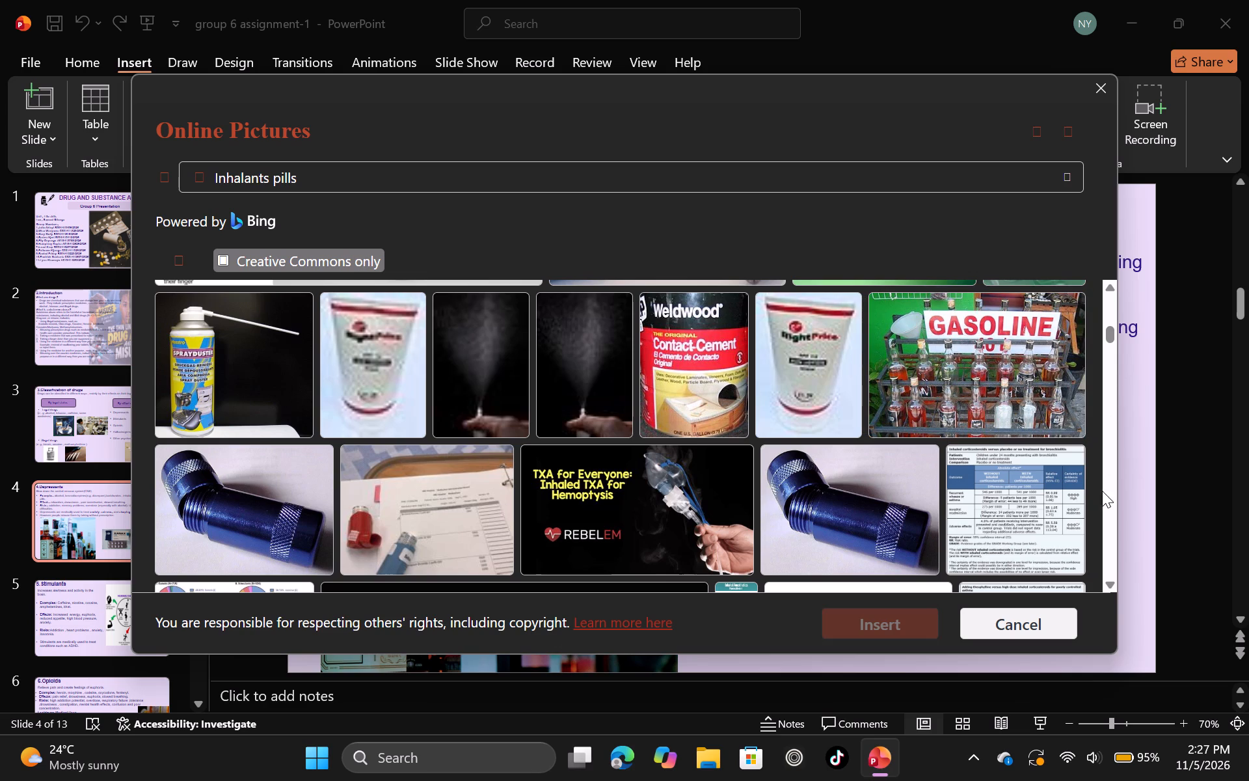
Insert the picture of the boy holding a bottle to his mouth from the "Inhalants pills" results onto the Depressants slide.
{"action": "triple_click", "coordinate": [1111, 586]}
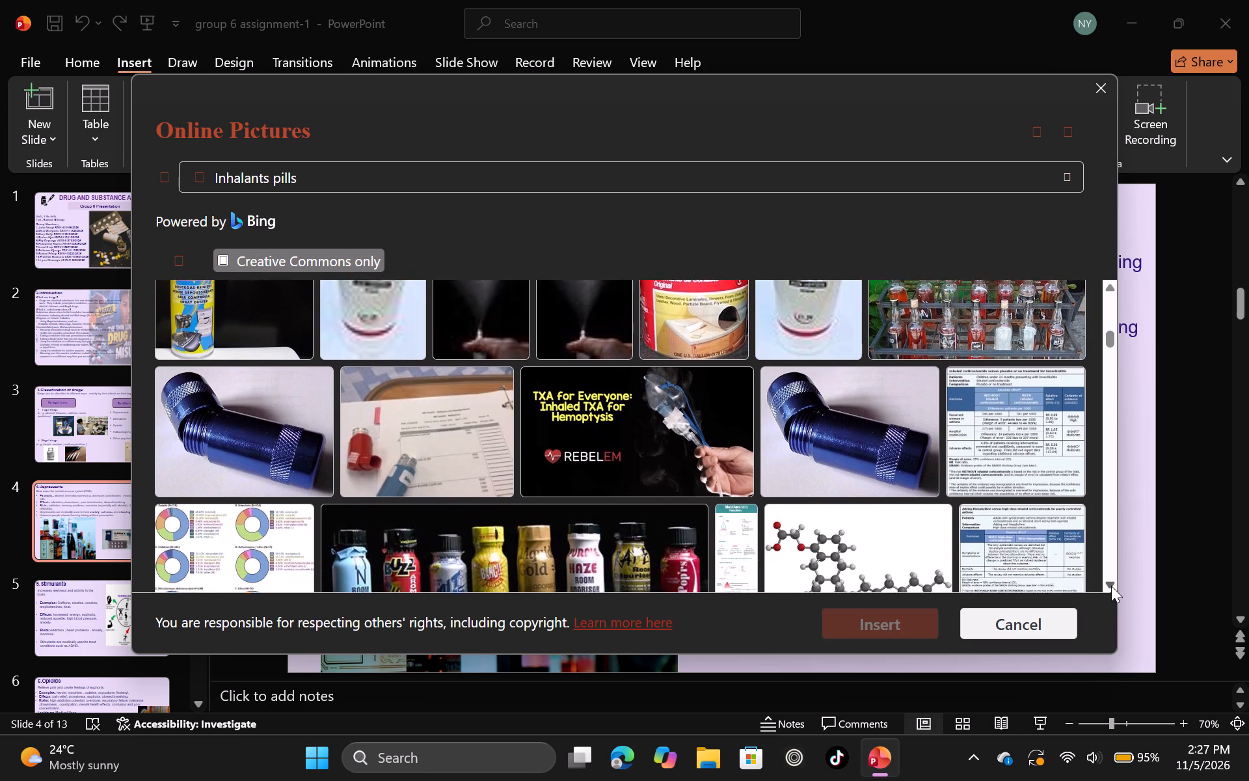
{"action": "triple_click", "coordinate": [1111, 586]}
{"action": "left_click", "coordinate": [1111, 586]}
{"action": "left_click", "coordinate": [1111, 586]}
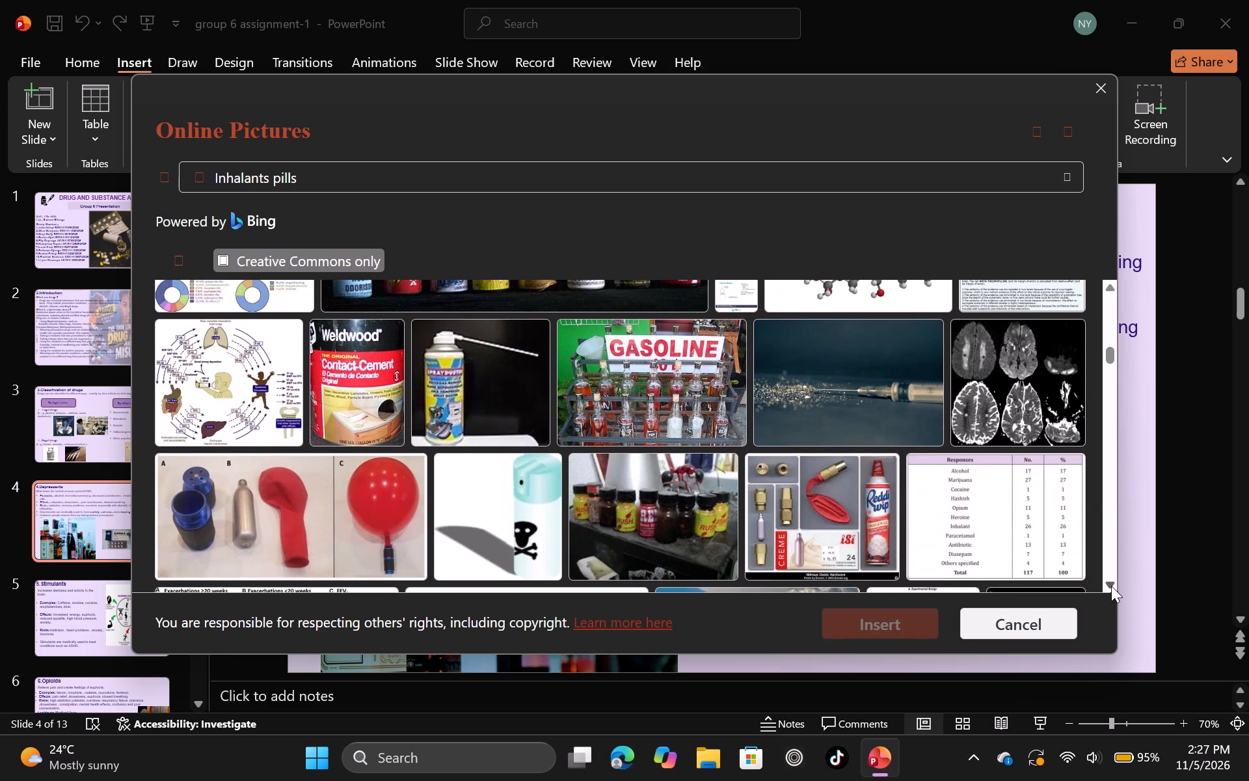
{"action": "triple_click", "coordinate": [1111, 586]}
{"action": "triple_click", "coordinate": [1111, 586]}
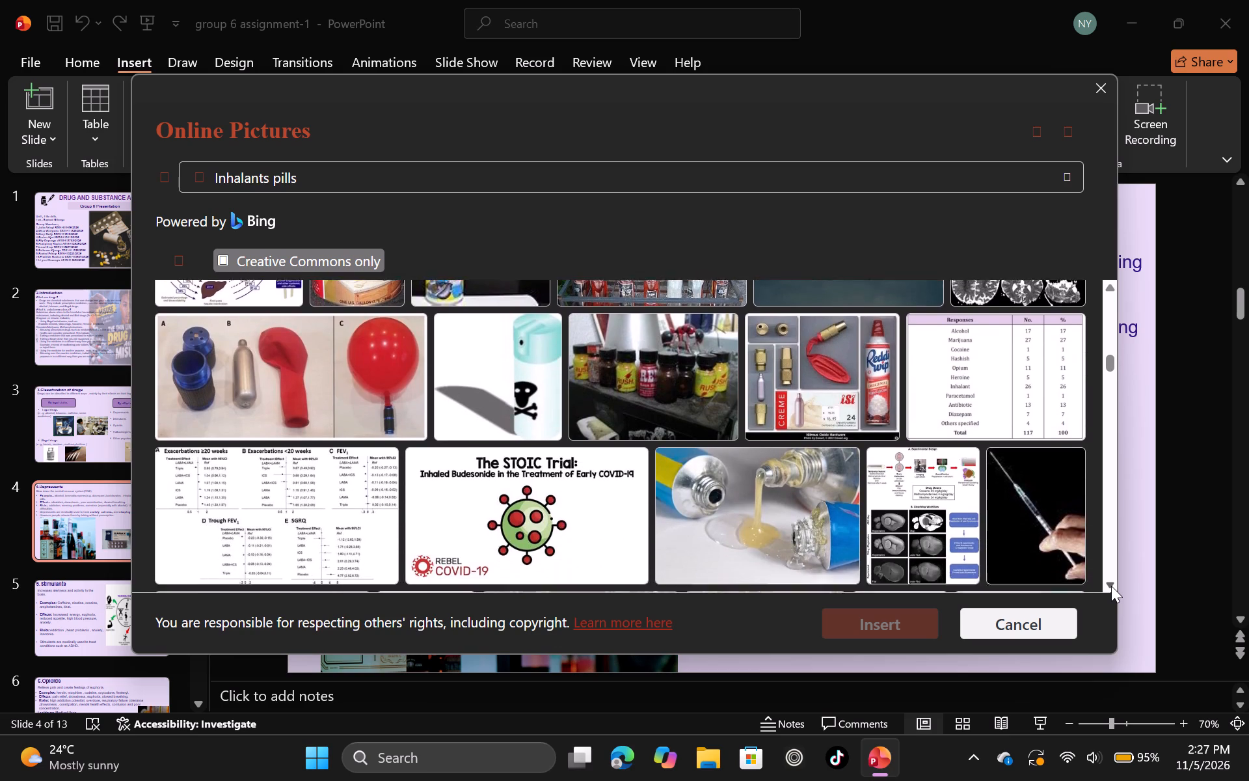
{"action": "triple_click", "coordinate": [1111, 586]}
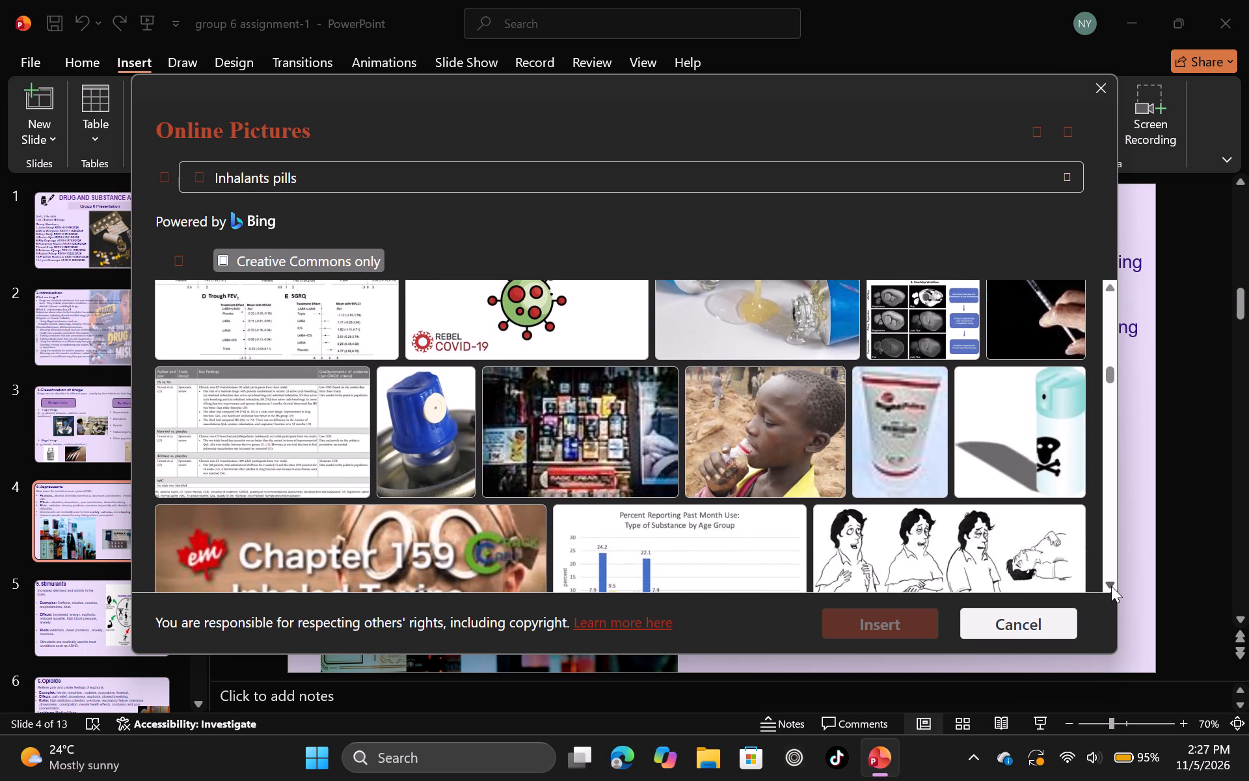
{"action": "triple_click", "coordinate": [1111, 586]}
{"action": "triple_click", "coordinate": [1111, 586]}
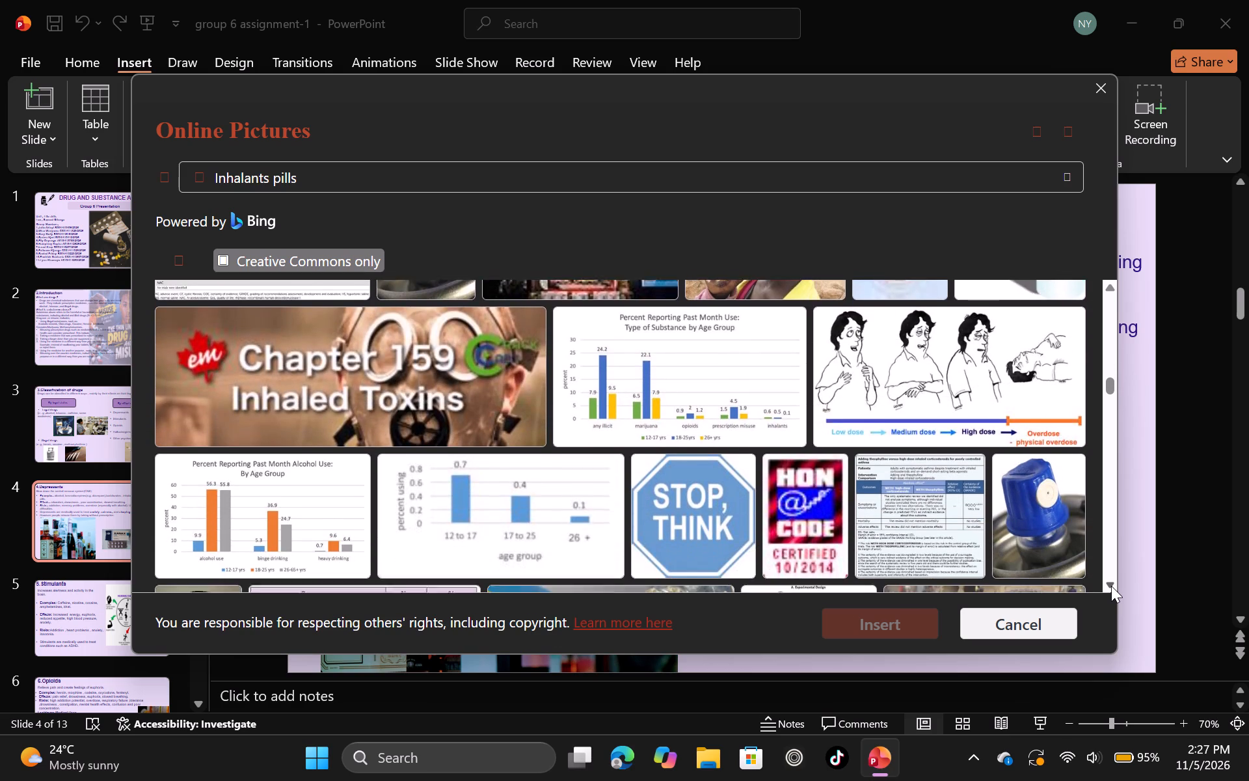
{"action": "triple_click", "coordinate": [1111, 586]}
{"action": "triple_click", "coordinate": [1111, 586]}
{"action": "left_click", "coordinate": [1111, 586]}
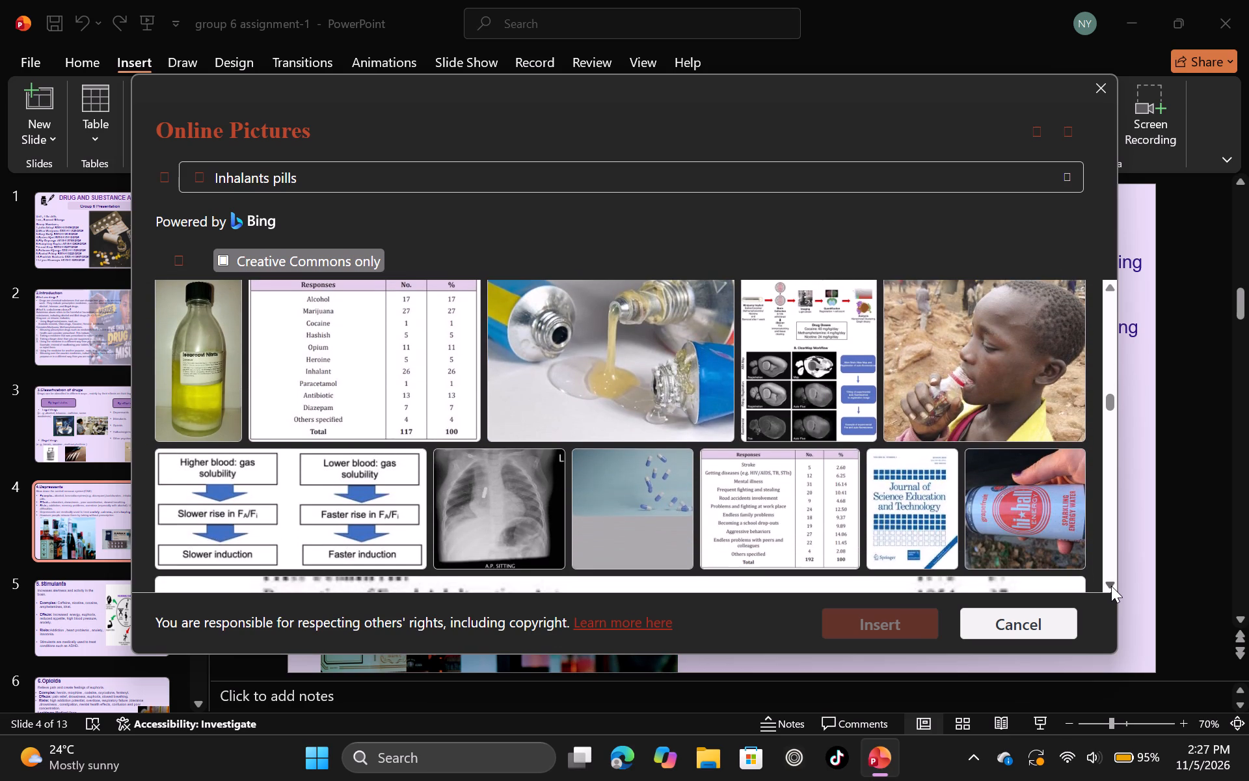
{"action": "left_click", "coordinate": [1011, 372]}
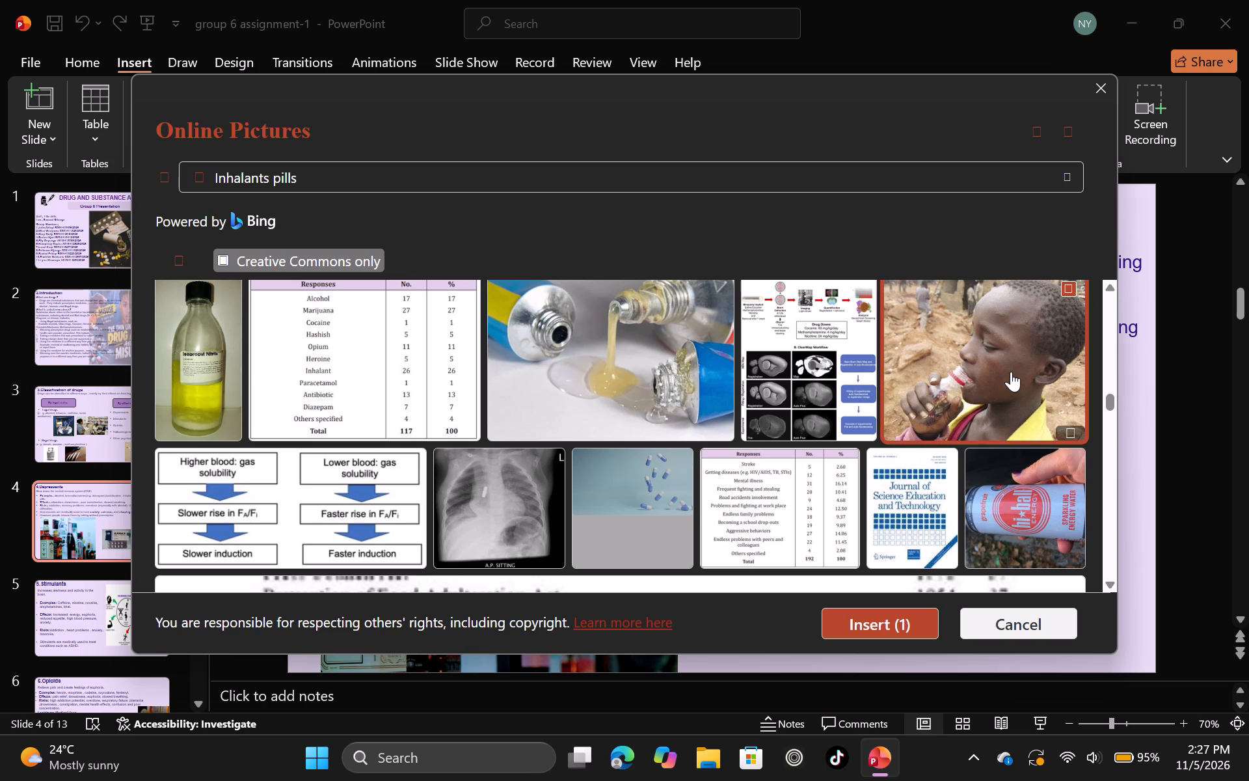
{"action": "left_click", "coordinate": [885, 622]}
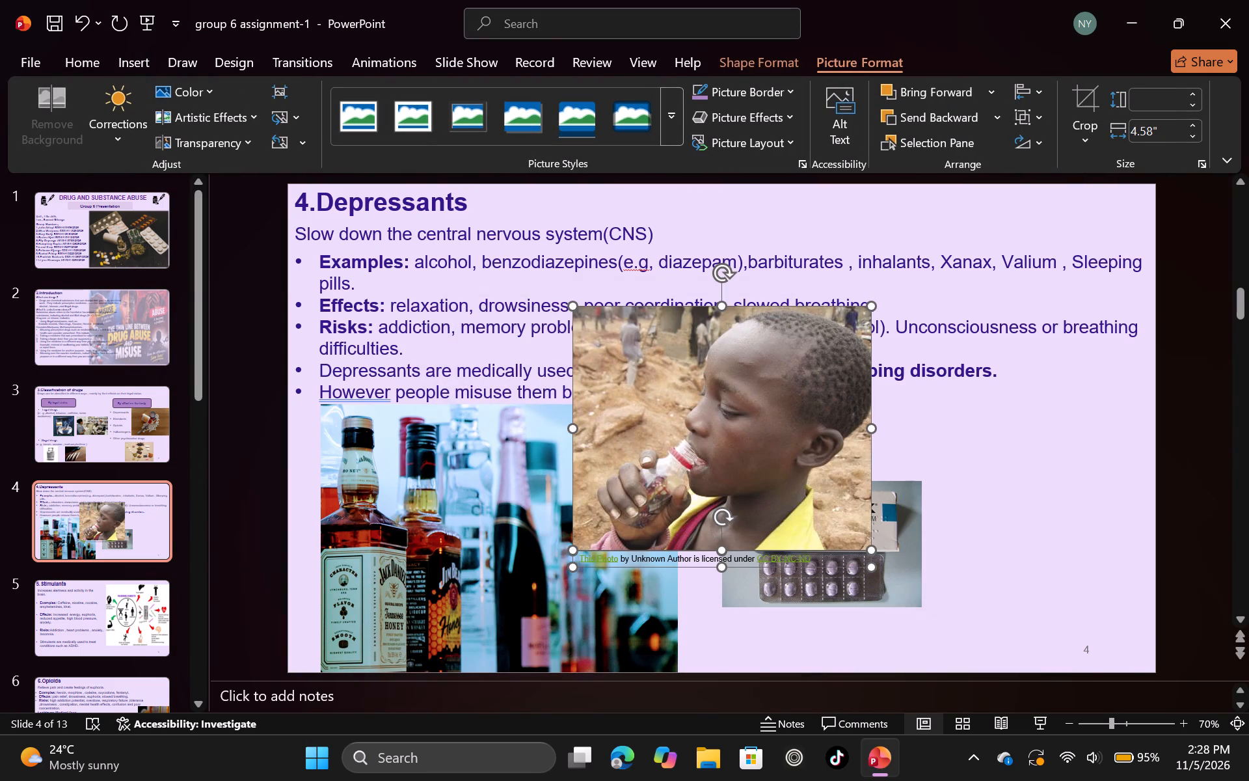
Cut the photo licence attribution caption that came with the inserted picture of the boy.
{"action": "left_click", "coordinate": [638, 562]}
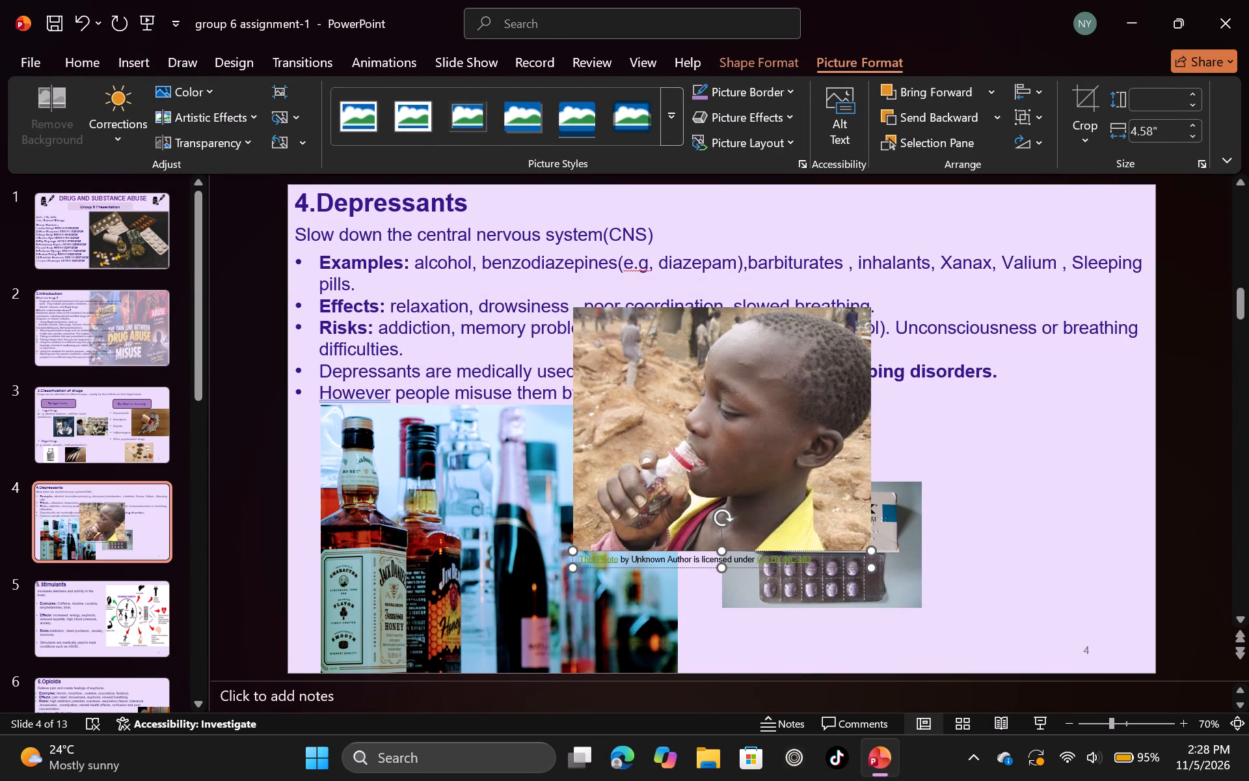
{"action": "double_click", "coordinate": [638, 562]}
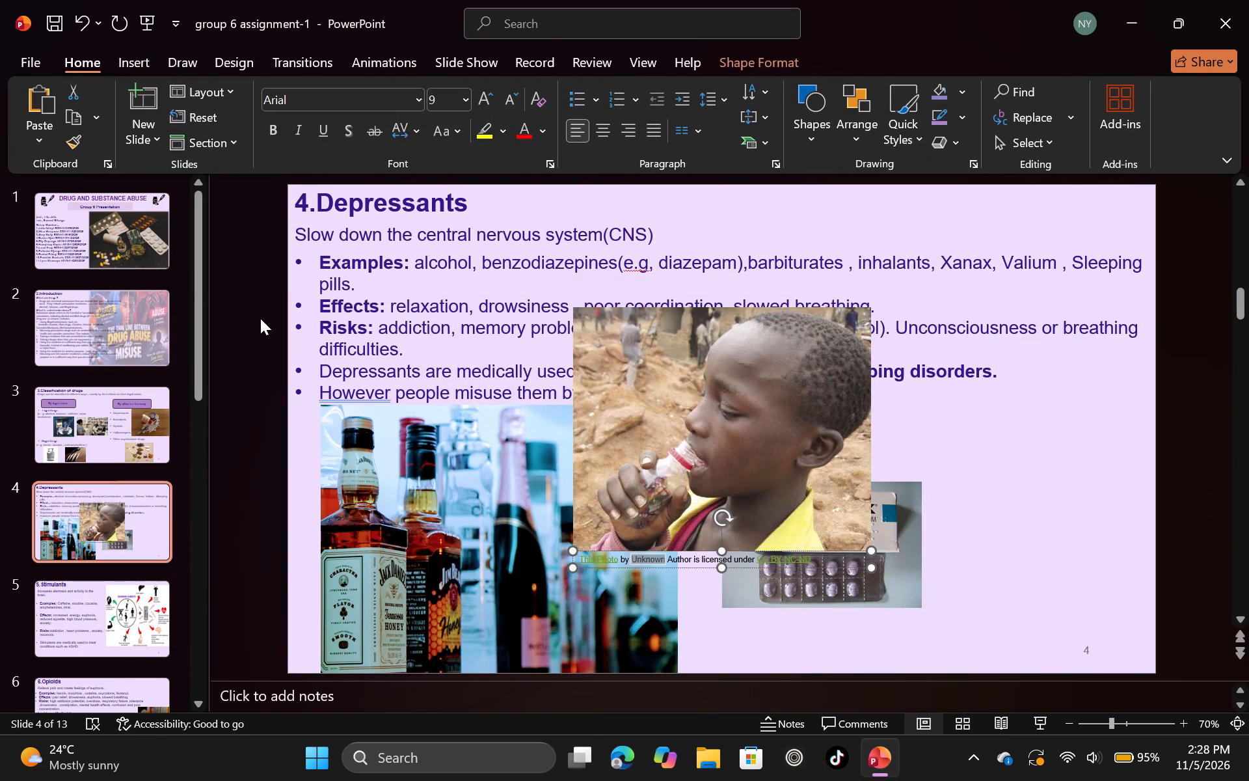
{"action": "left_click", "coordinate": [67, 88]}
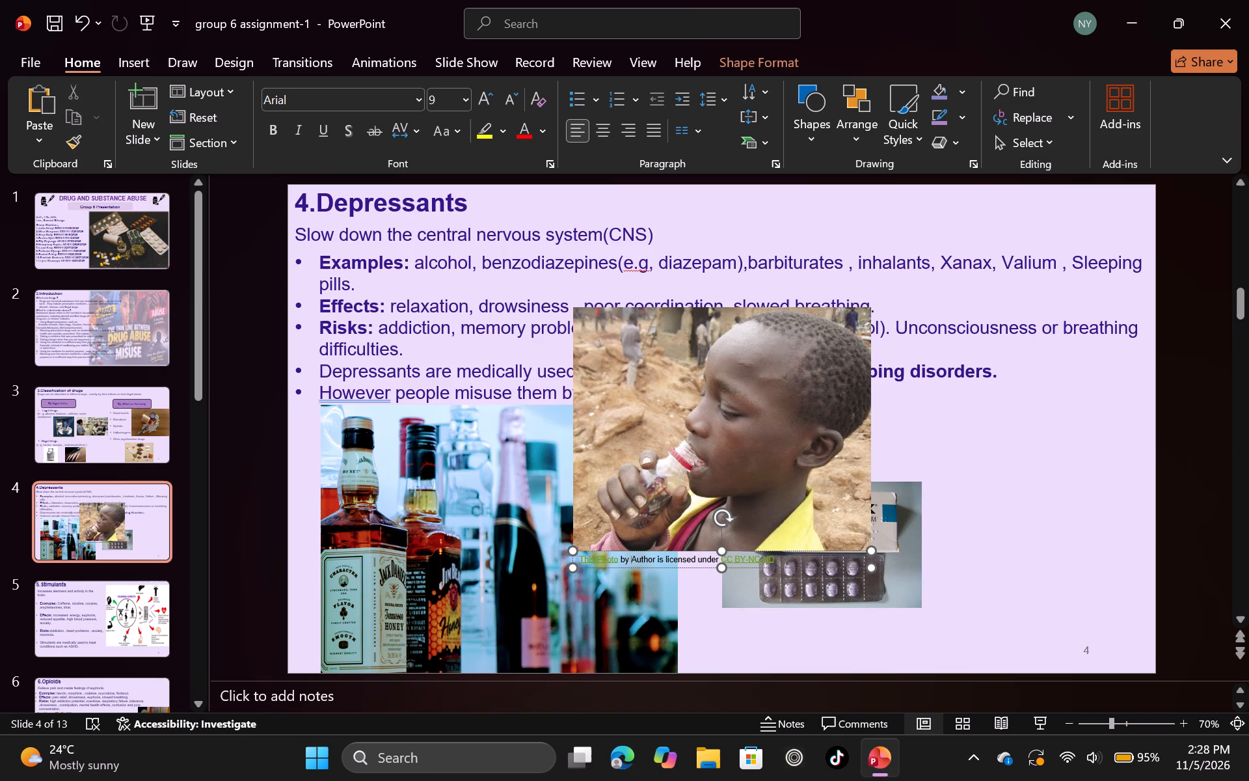
{"action": "left_click", "coordinate": [573, 563]}
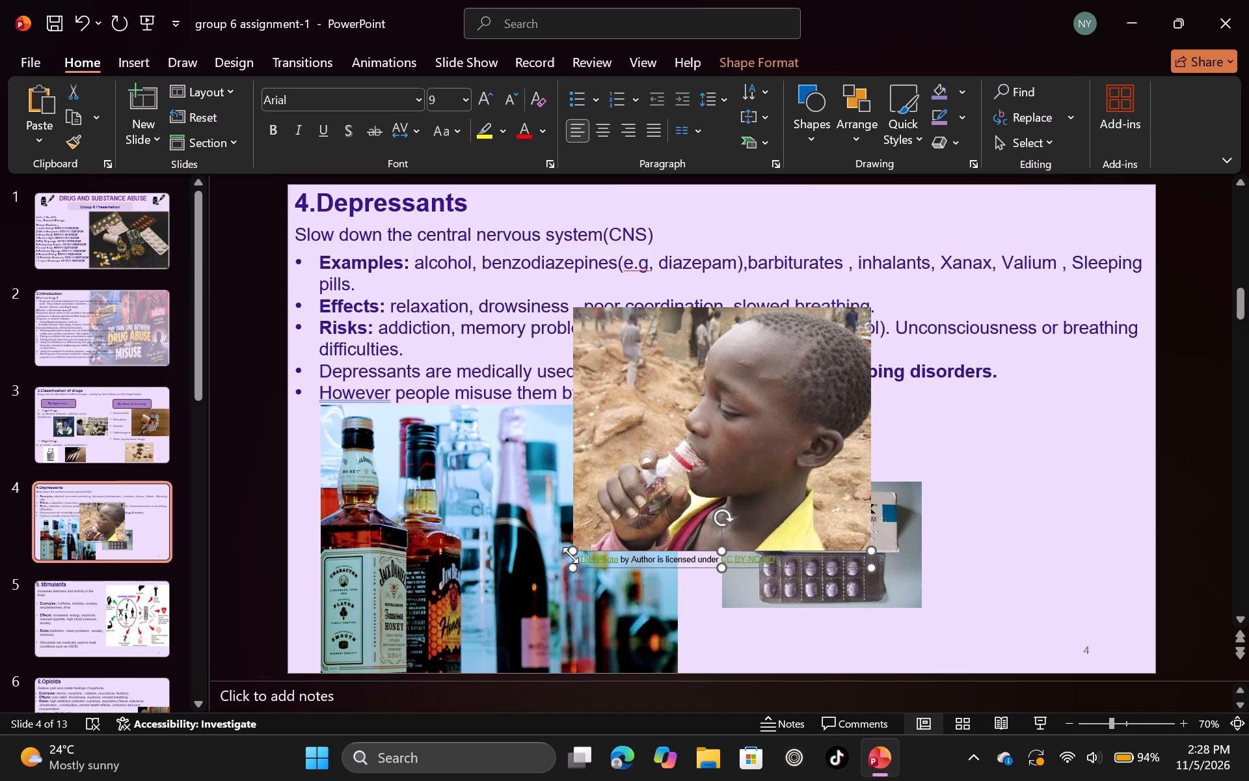
{"action": "left_click", "coordinate": [571, 555]}
{"action": "left_click_drag", "start_coordinate": [578, 562], "coordinate": [583, 560]}
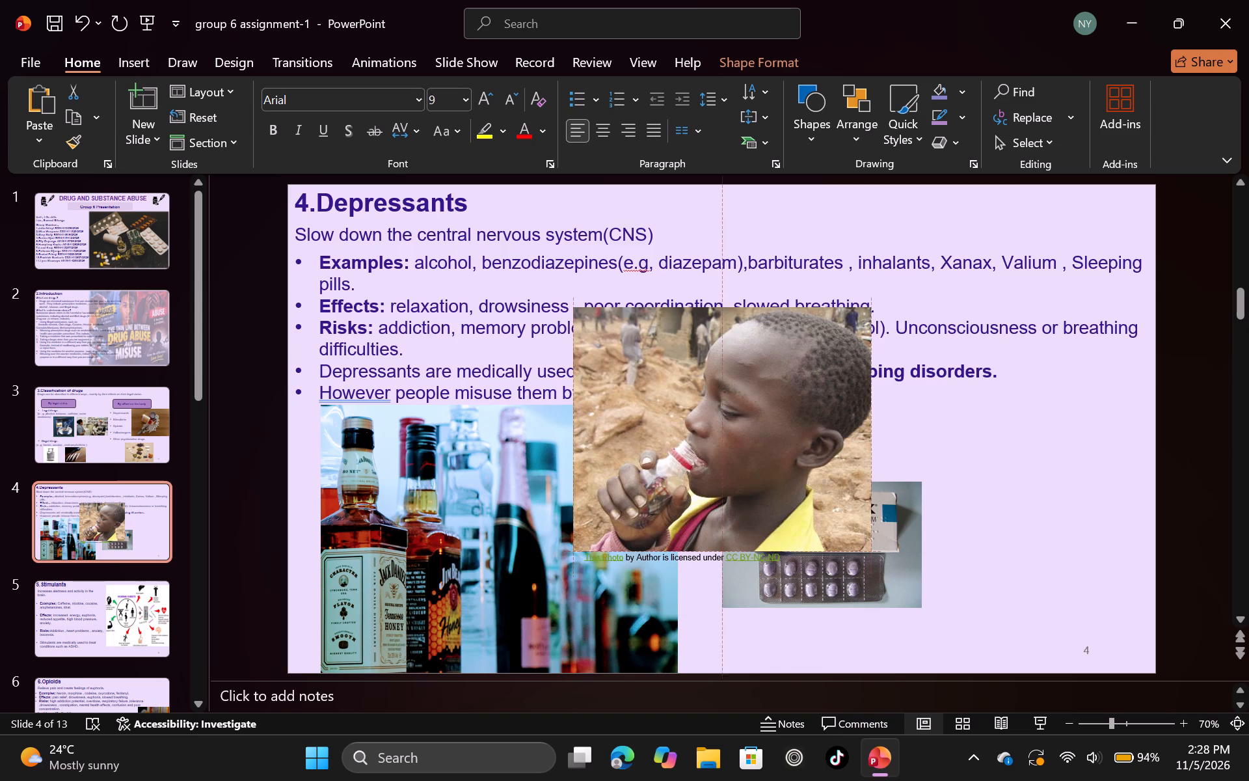
{"action": "left_click_drag", "start_coordinate": [583, 560], "coordinate": [556, 598]}
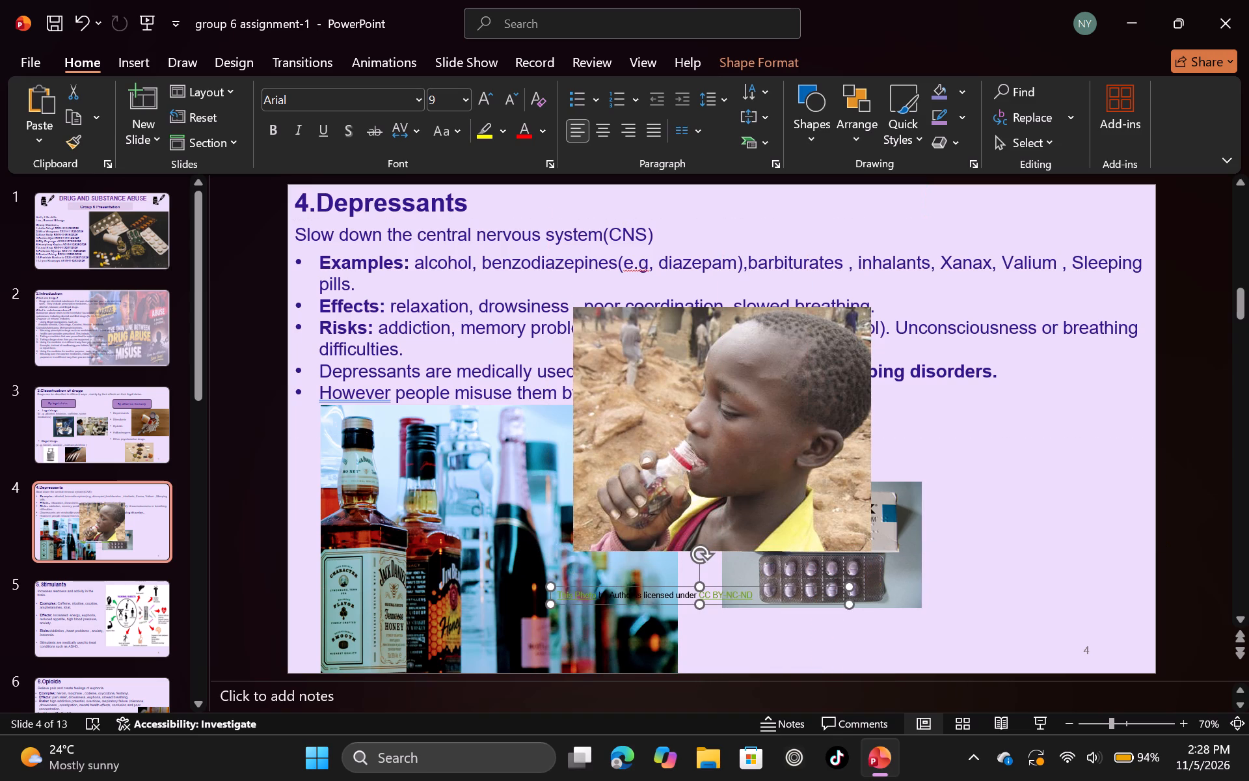
{"action": "left_click", "coordinate": [76, 92]}
Move the picture of the boy to the lower right of the slide, below the bullet text and near the slide's edge.
{"action": "left_click_drag", "start_coordinate": [724, 465], "coordinate": [1015, 518]}
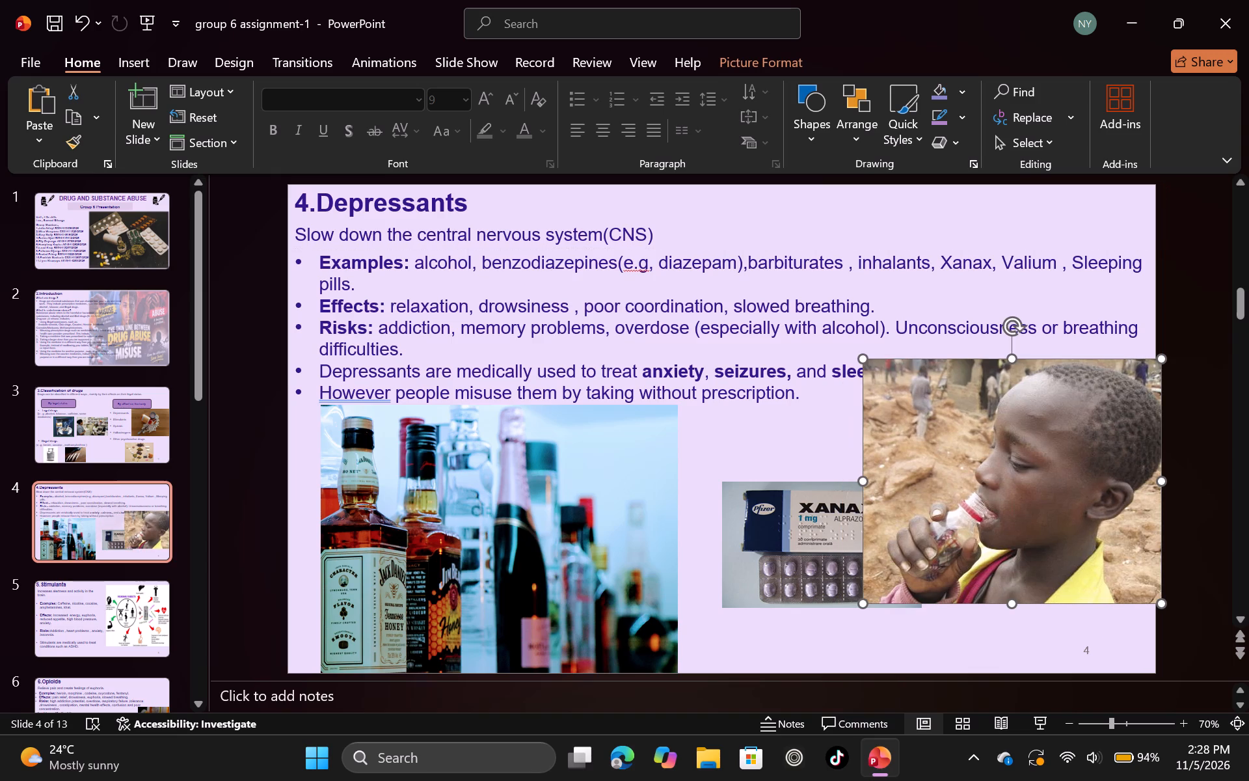
{"action": "left_click_drag", "start_coordinate": [1002, 555], "coordinate": [995, 586]}
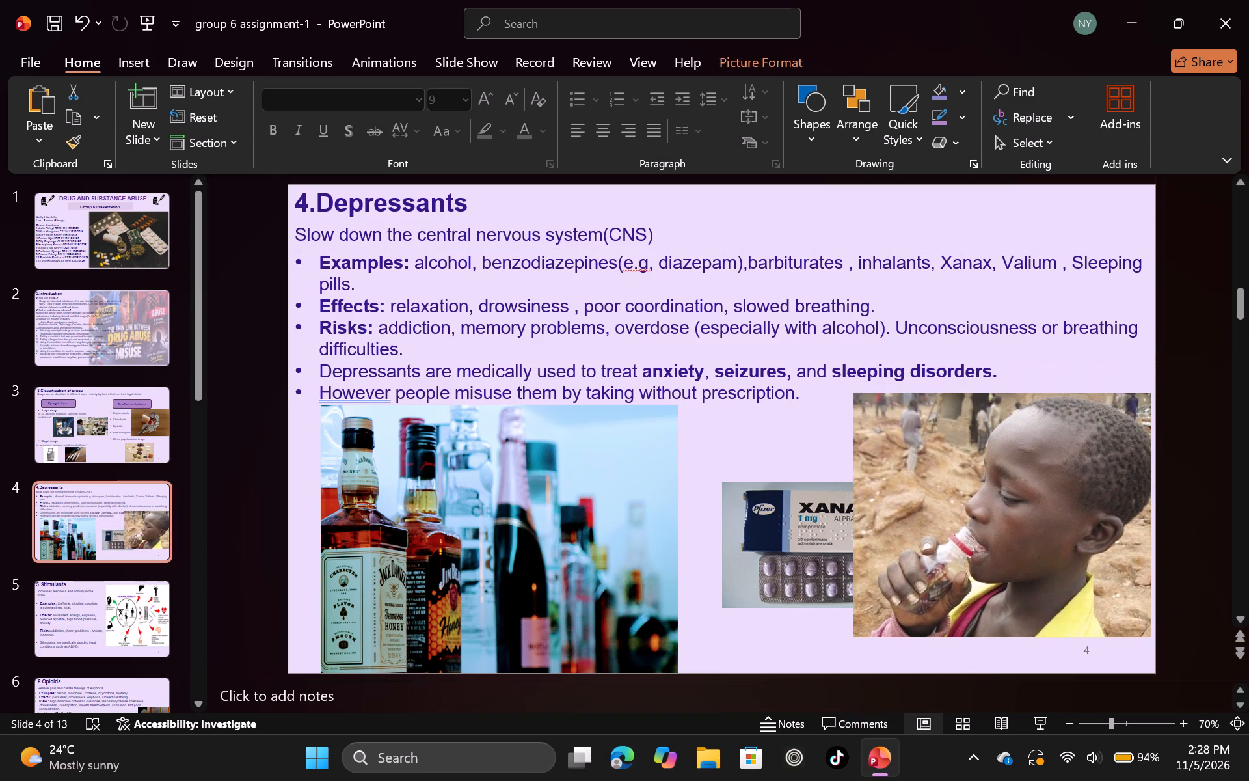
{"action": "left_click_drag", "start_coordinate": [995, 586], "coordinate": [988, 582]}
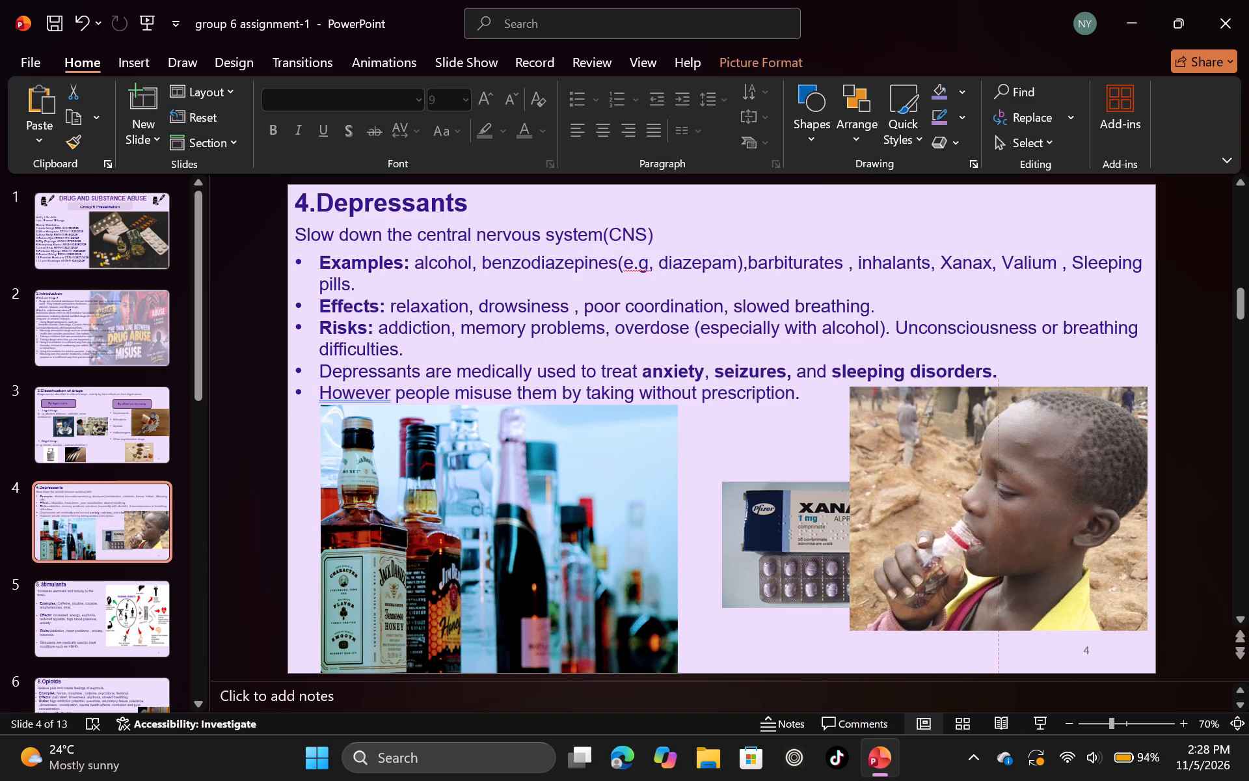
{"action": "left_click_drag", "start_coordinate": [988, 582], "coordinate": [997, 579]}
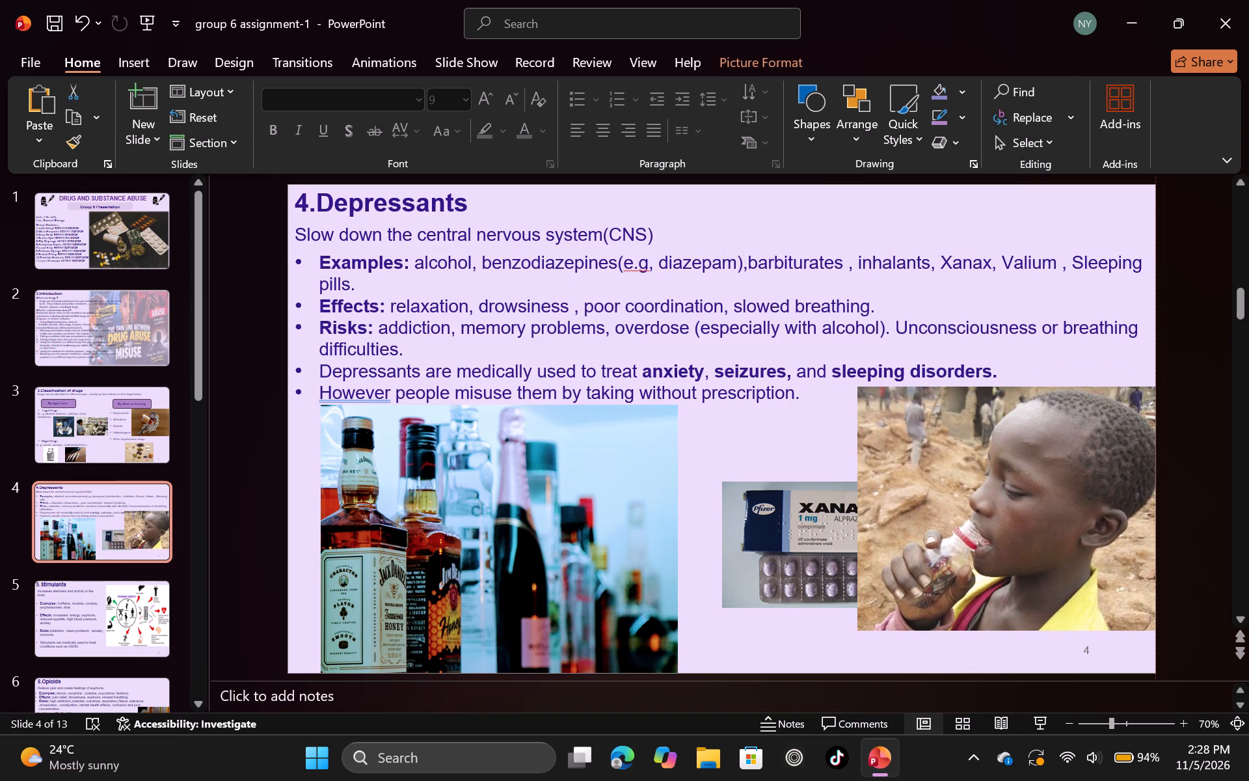
{"action": "left_click_drag", "start_coordinate": [997, 579], "coordinate": [995, 579]}
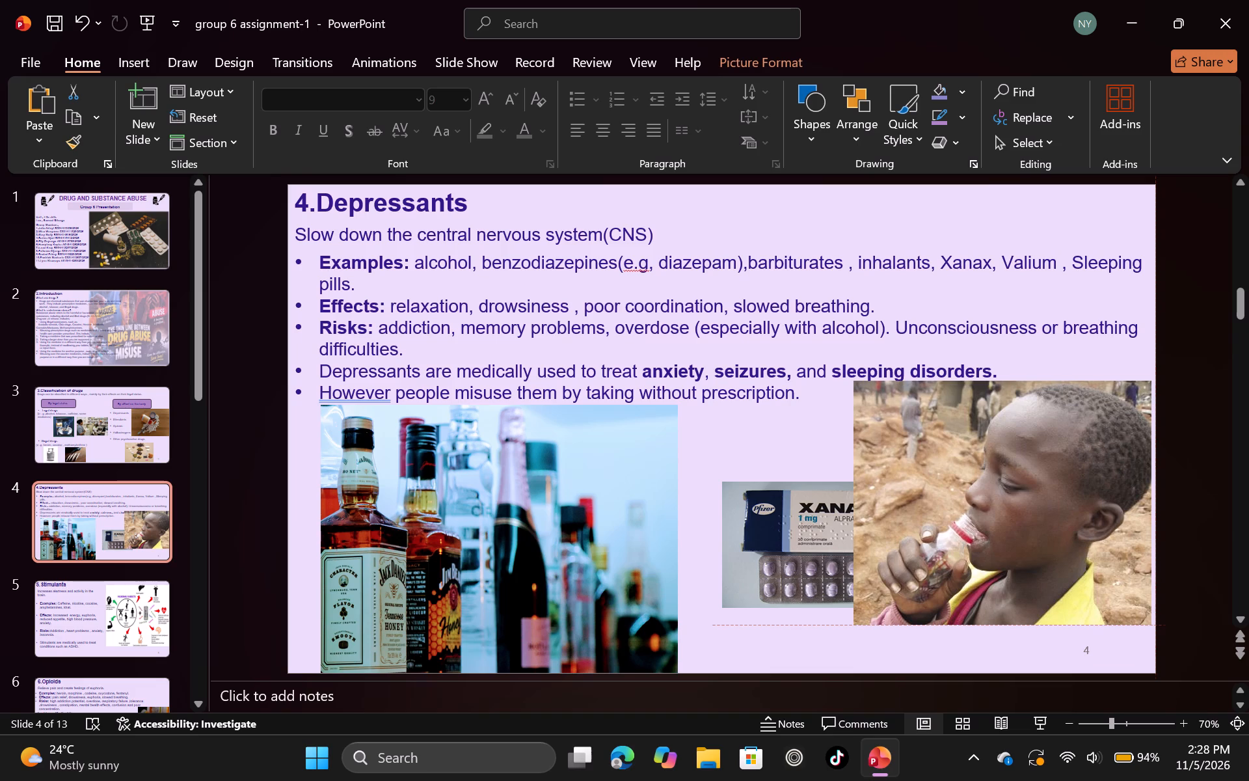
{"action": "left_click_drag", "start_coordinate": [995, 579], "coordinate": [993, 582]}
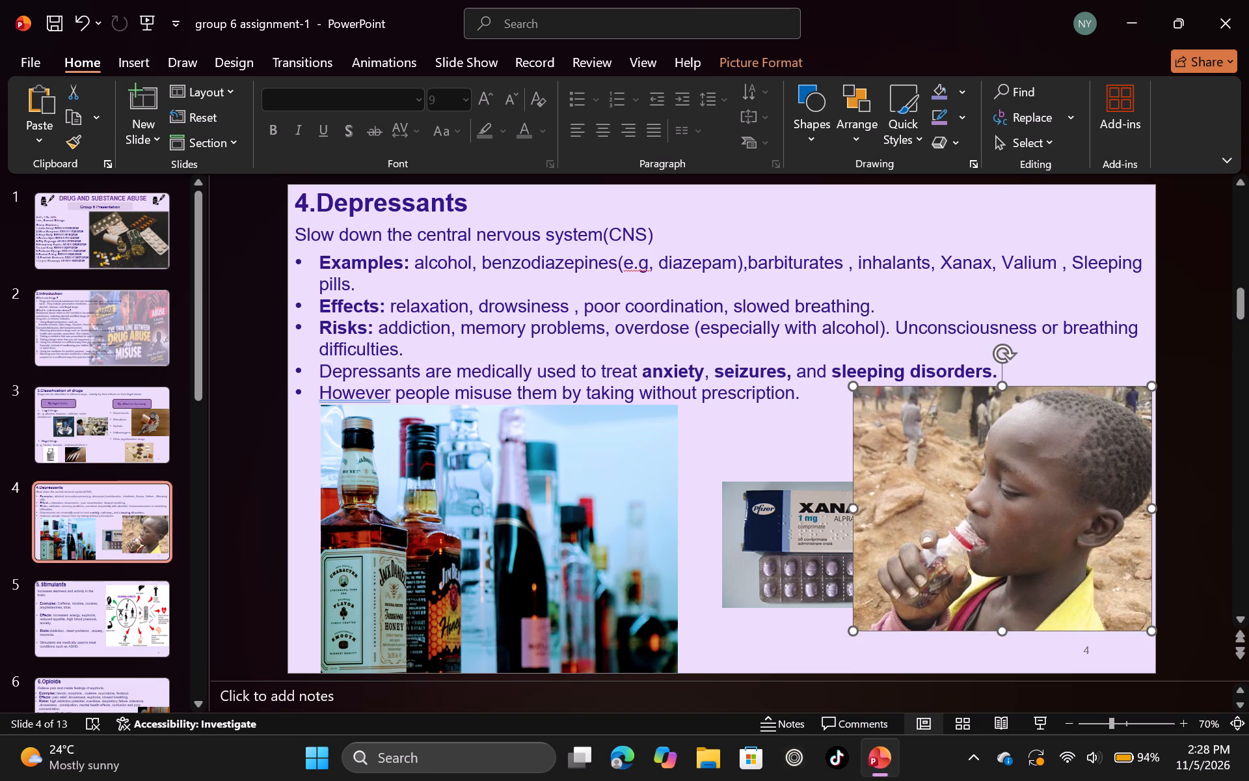
Narrow the boy's picture from its left side until it clears the Xanax picture.
{"action": "left_click_drag", "start_coordinate": [854, 510], "coordinate": [939, 527]}
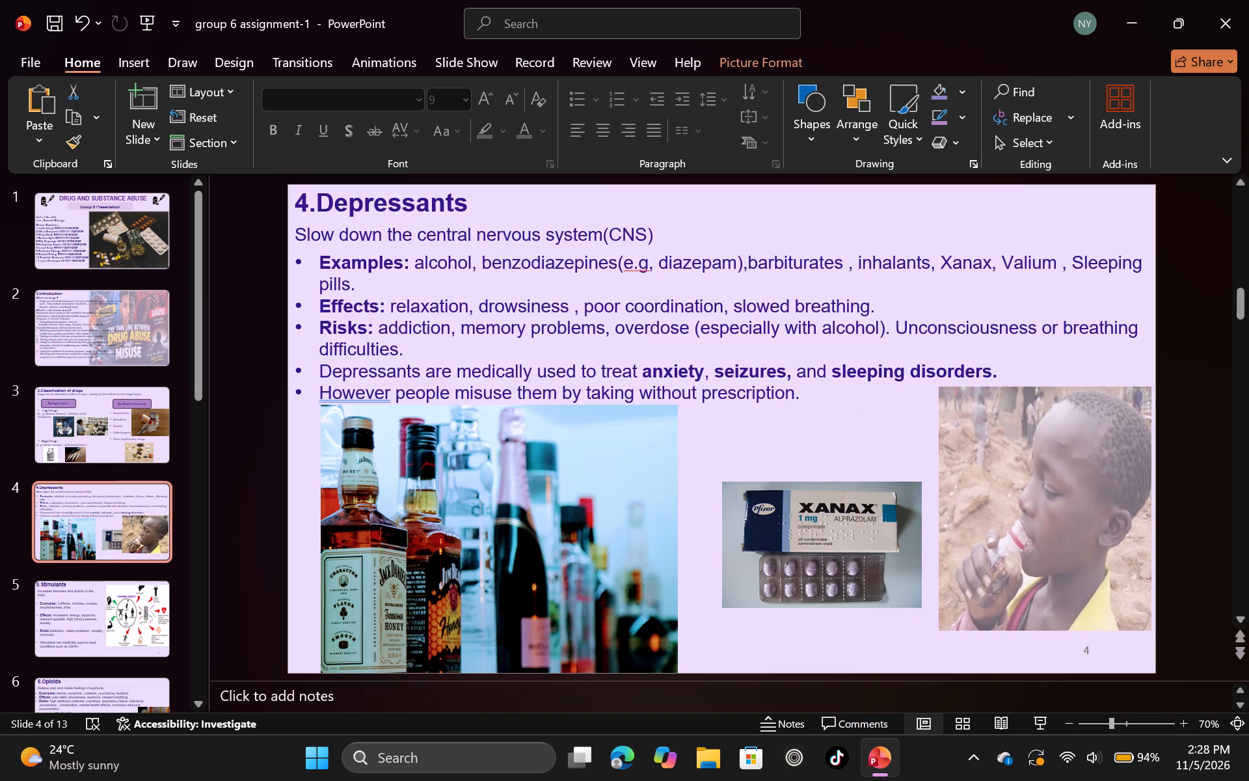
{"action": "left_click_drag", "start_coordinate": [939, 527], "coordinate": [938, 527]}
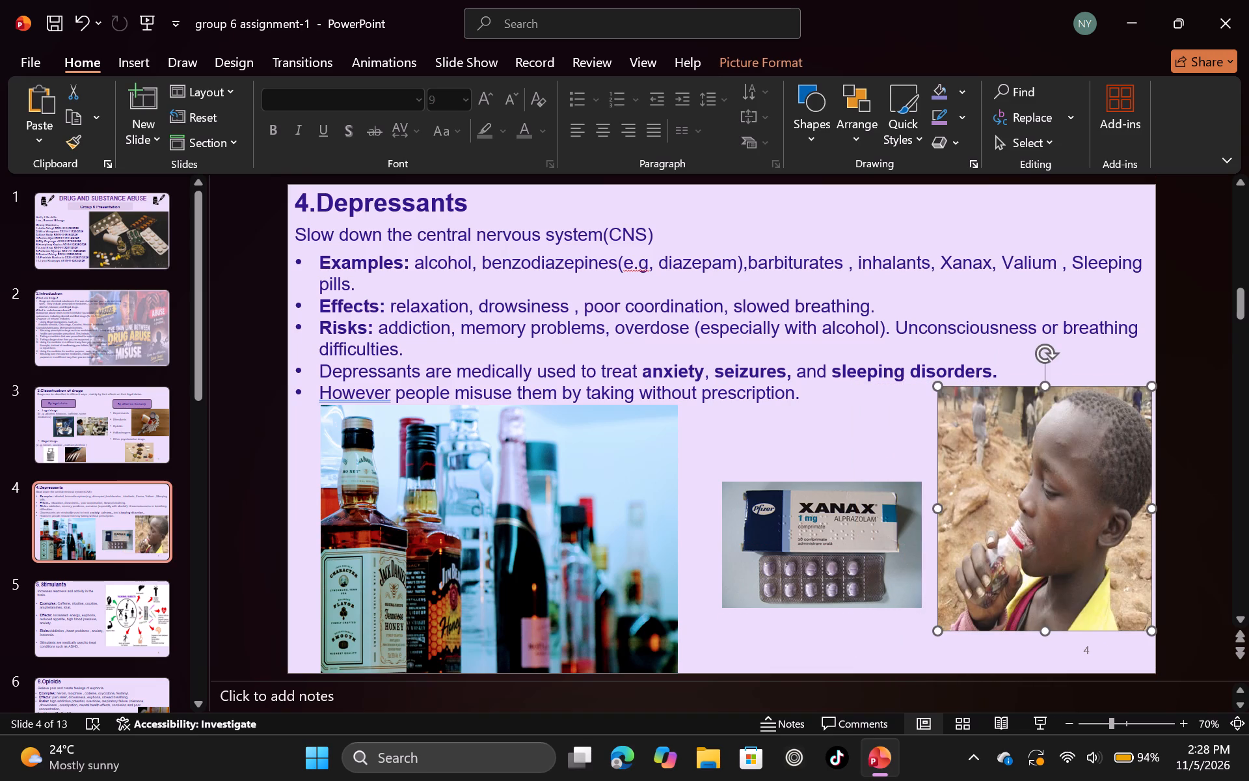
Rotate the Xanax picture clockwise so it sits at a diagonal tilt between the bottles and the boy.
{"action": "left_click", "coordinate": [807, 579]}
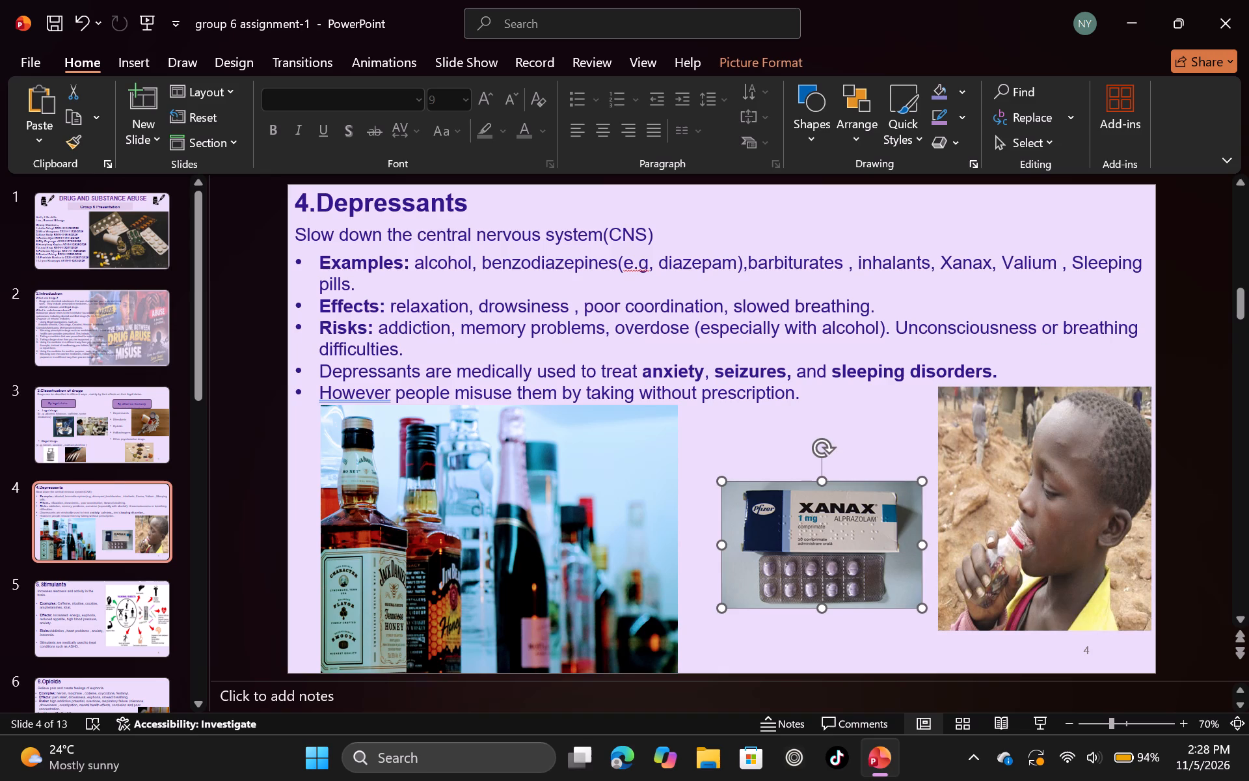
{"action": "left_click", "coordinate": [822, 453]}
{"action": "triple_click", "coordinate": [822, 452]}
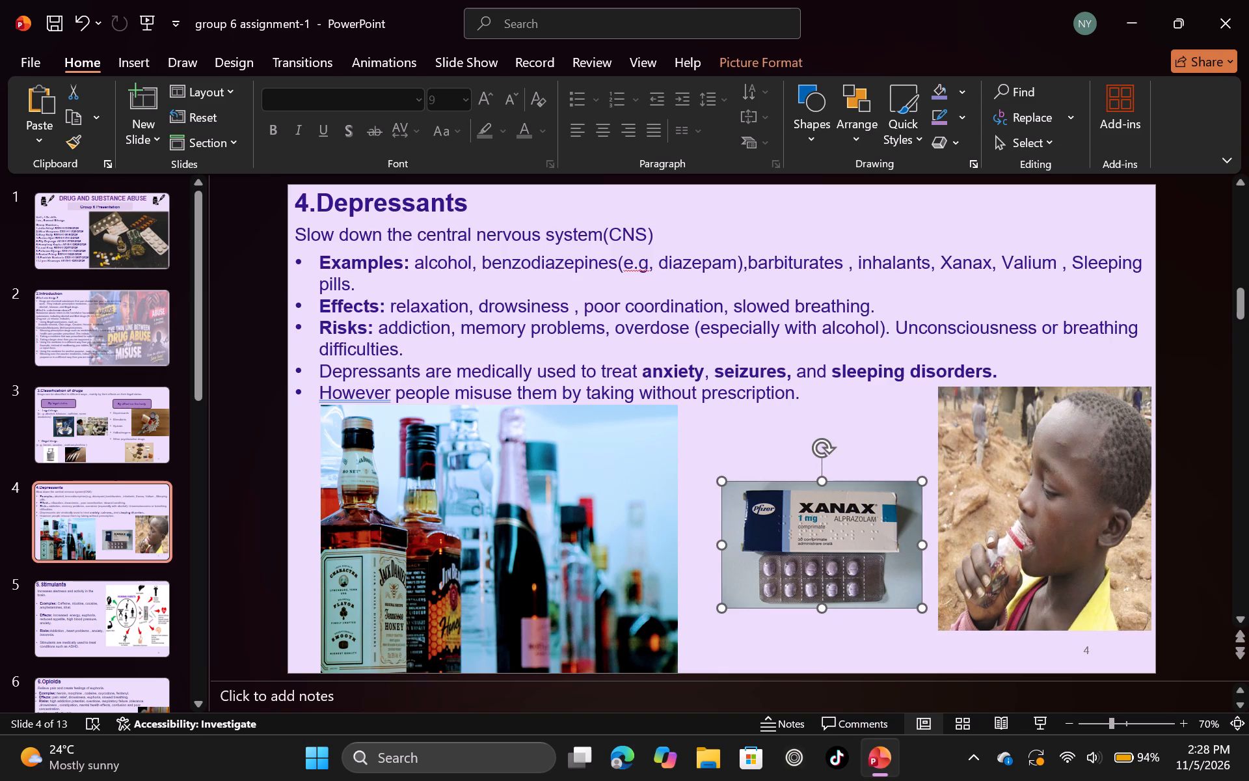
{"action": "left_click", "coordinate": [822, 452]}
{"action": "left_click", "coordinate": [822, 450]}
{"action": "left_click_drag", "start_coordinate": [822, 450], "coordinate": [838, 476]}
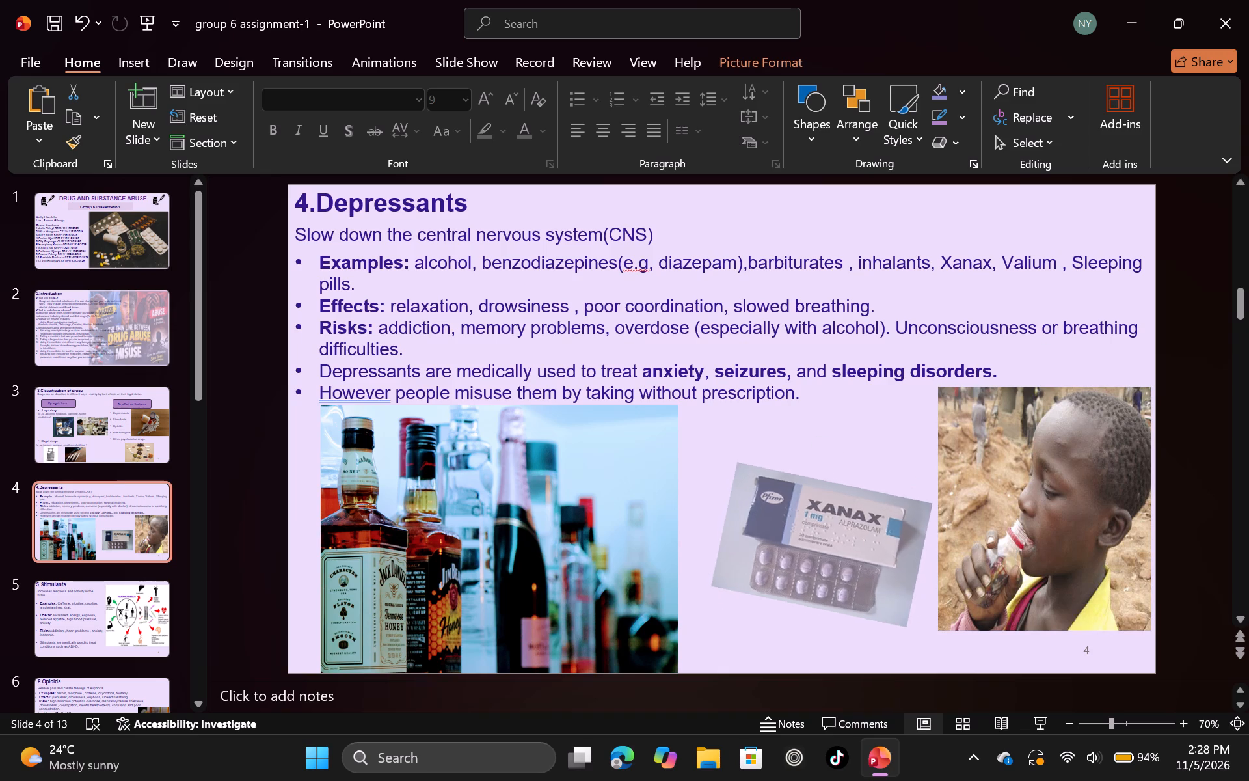
{"action": "left_click_drag", "start_coordinate": [838, 476], "coordinate": [870, 489]}
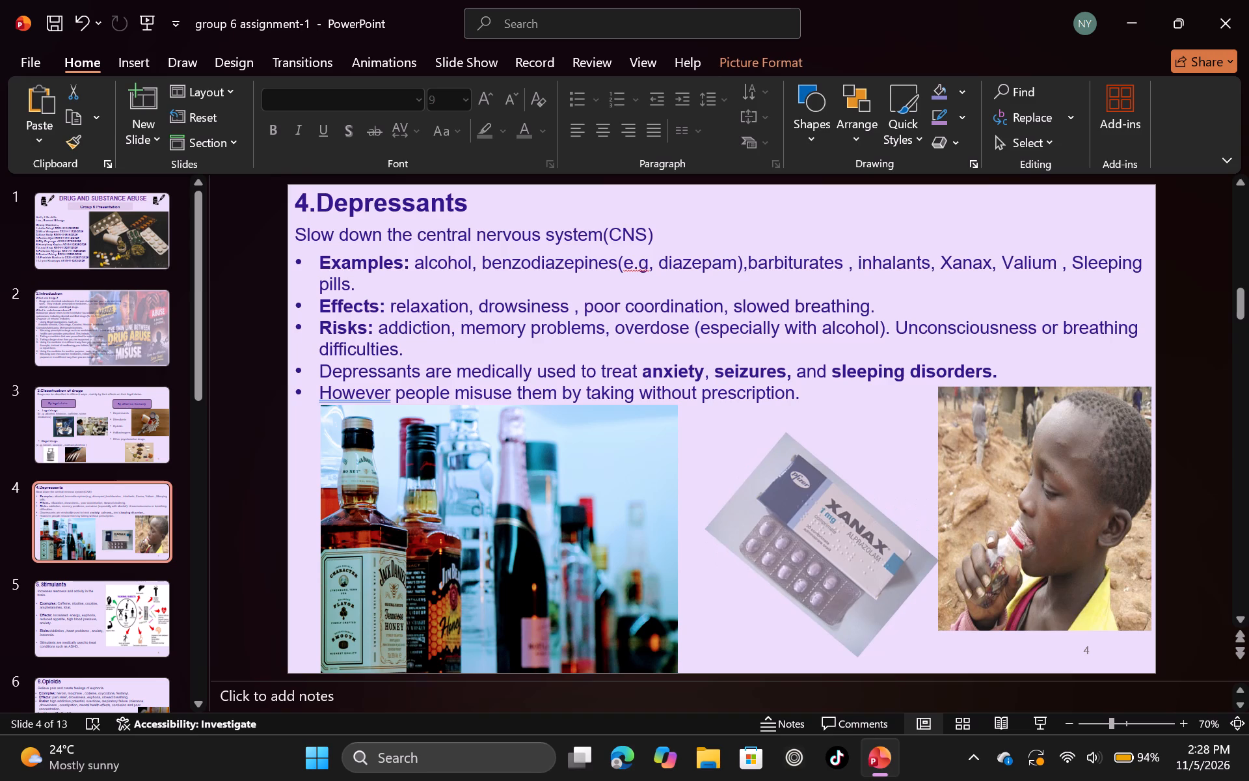
{"action": "left_click_drag", "start_coordinate": [870, 489], "coordinate": [869, 489]}
Slightly reduce the width and height of the liquor bottles picture and move it into the slide's lower left corner.
{"action": "left_click", "coordinate": [628, 600]}
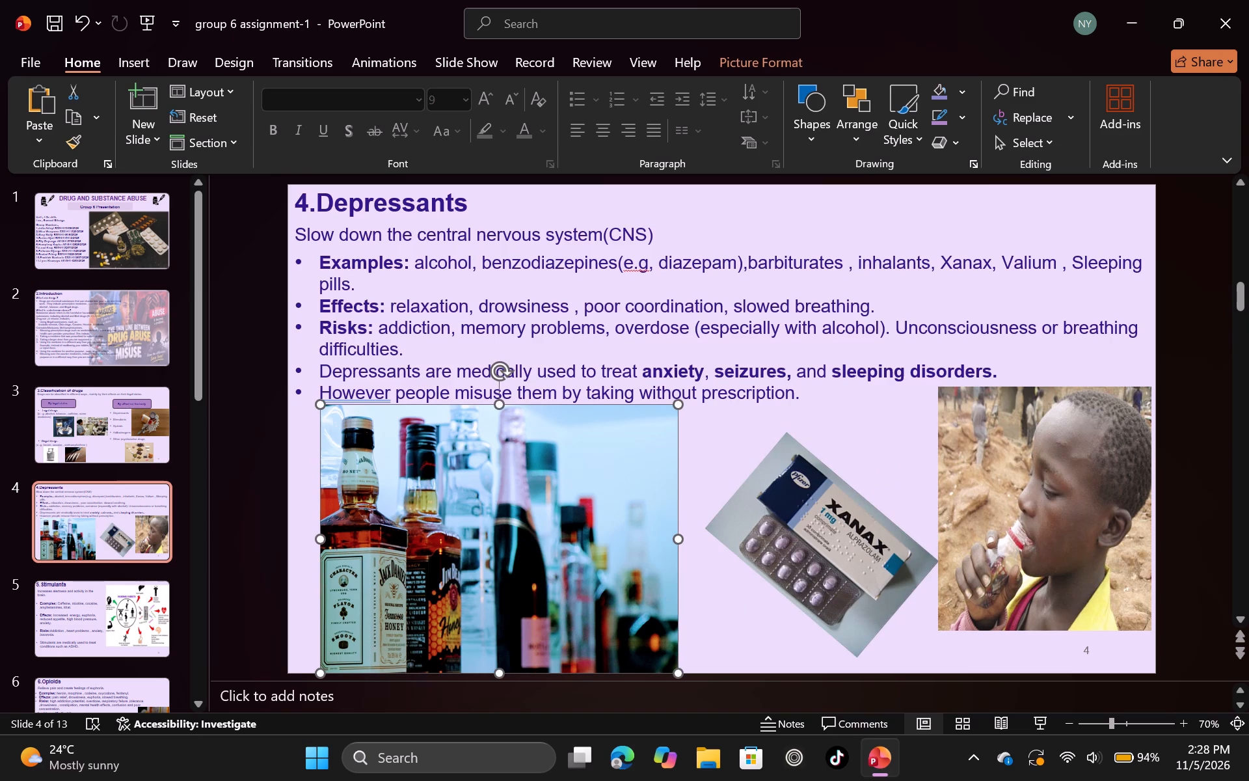
{"action": "left_click_drag", "start_coordinate": [675, 541], "coordinate": [645, 538]}
{"action": "left_click_drag", "start_coordinate": [483, 681], "coordinate": [475, 683]}
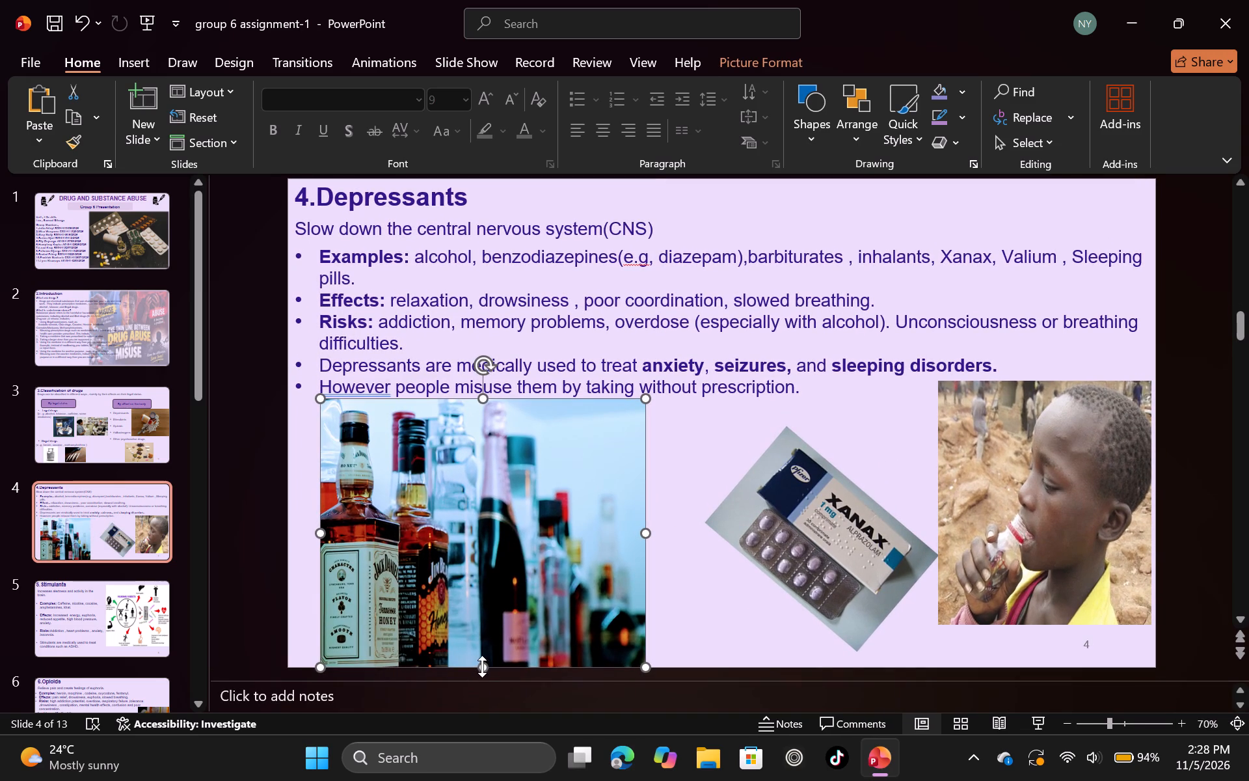
{"action": "left_click_drag", "start_coordinate": [482, 666], "coordinate": [470, 641]}
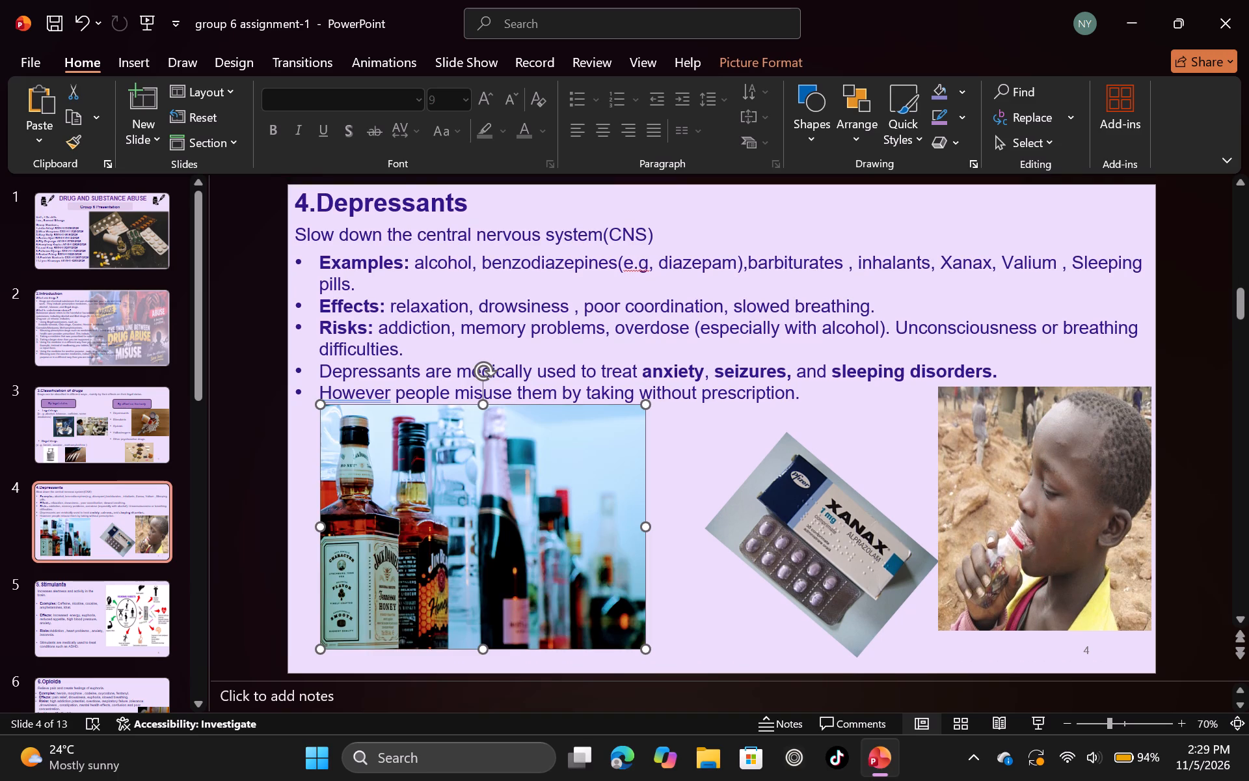
{"action": "left_click_drag", "start_coordinate": [460, 594], "coordinate": [440, 618]}
Move the tilted Xanax picture left and slightly down so it sits beside the liquor bottles picture.
{"action": "left_click_drag", "start_coordinate": [844, 518], "coordinate": [842, 518]}
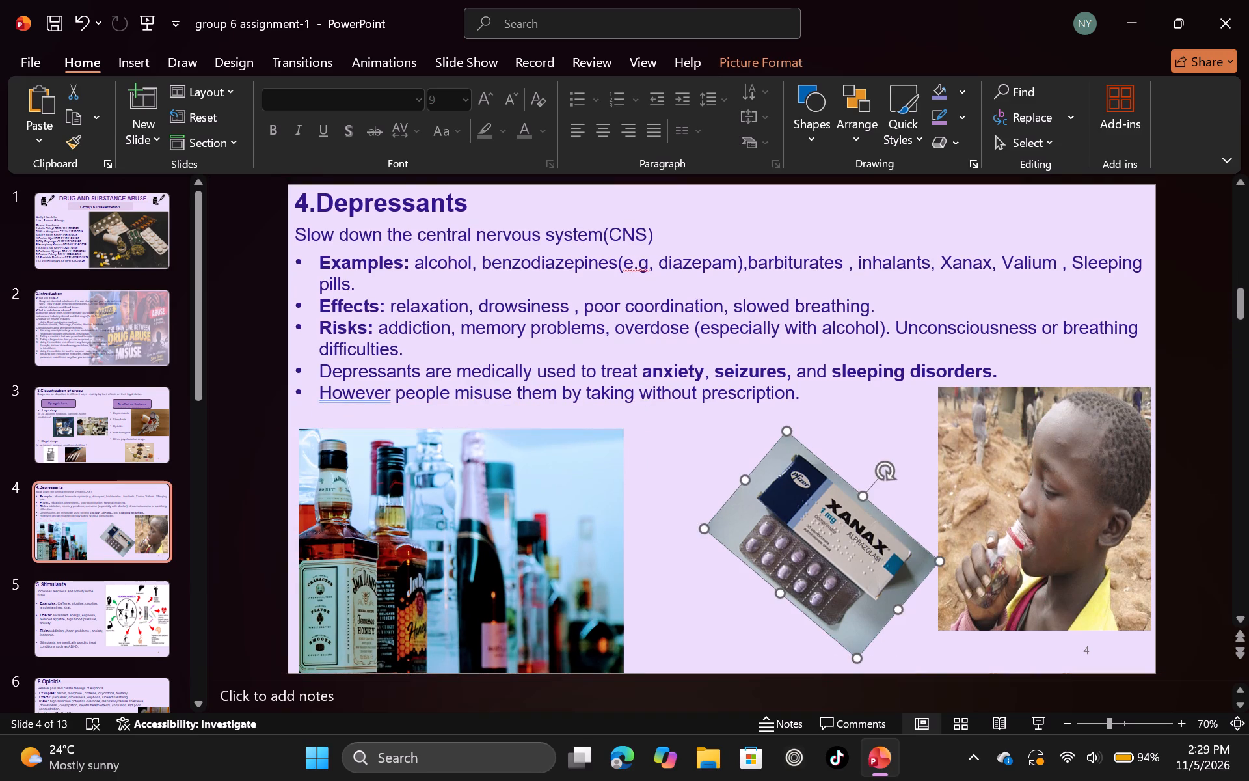
{"action": "left_click_drag", "start_coordinate": [842, 518], "coordinate": [768, 541]}
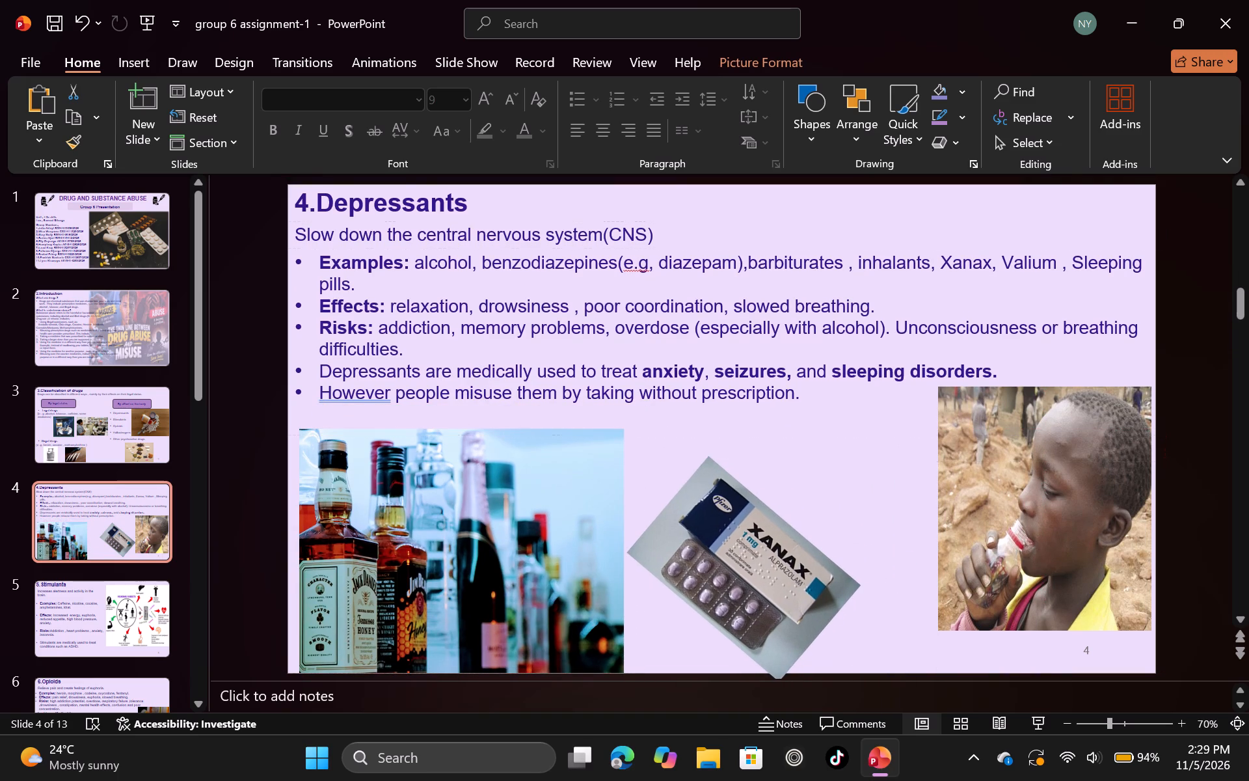
{"action": "left_click_drag", "start_coordinate": [768, 541], "coordinate": [768, 540]}
{"action": "left_click", "coordinate": [728, 435]}
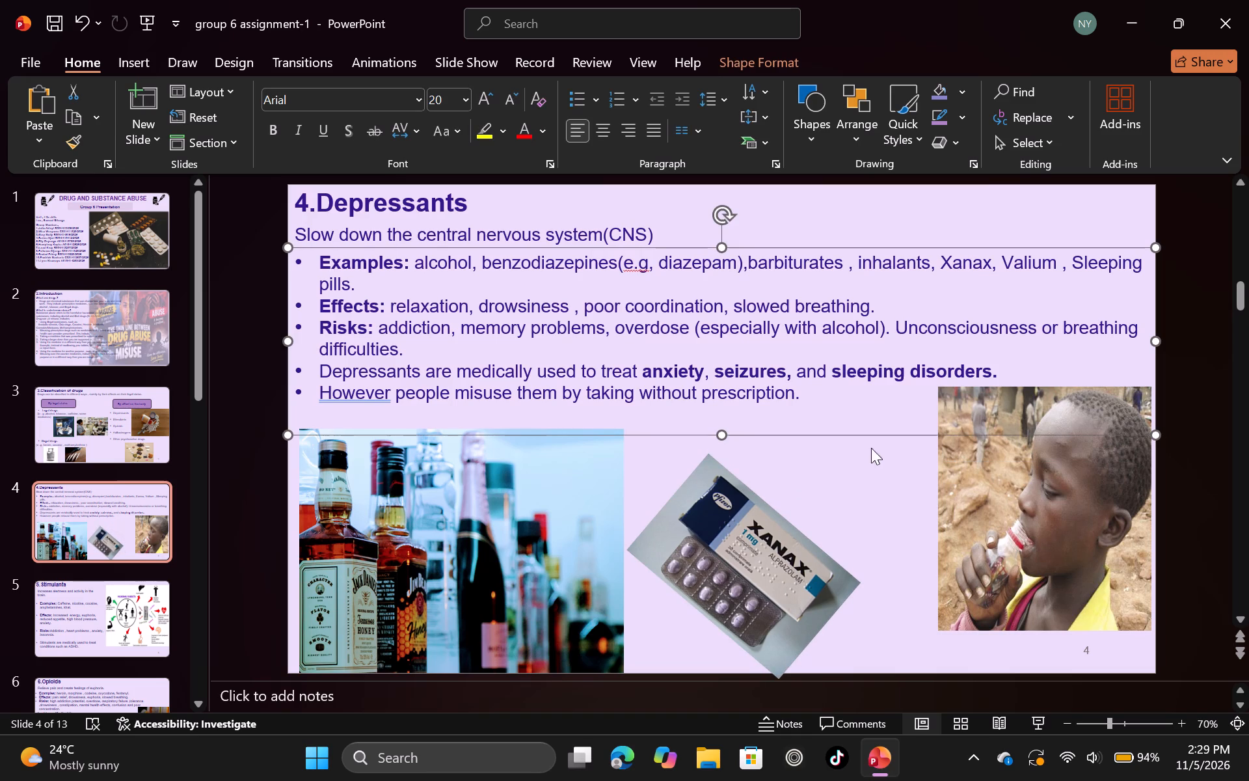
Move the boy's picture left and down, clear of the bullet text and closer to the Xanax picture.
{"action": "left_click", "coordinate": [870, 472]}
{"action": "left_click", "coordinate": [960, 463]}
{"action": "left_click_drag", "start_coordinate": [960, 463], "coordinate": [907, 498]}
Apply the soft-edged picture style to the Xanax picture and nudge it slightly up and left.
{"action": "left_click", "coordinate": [810, 565]}
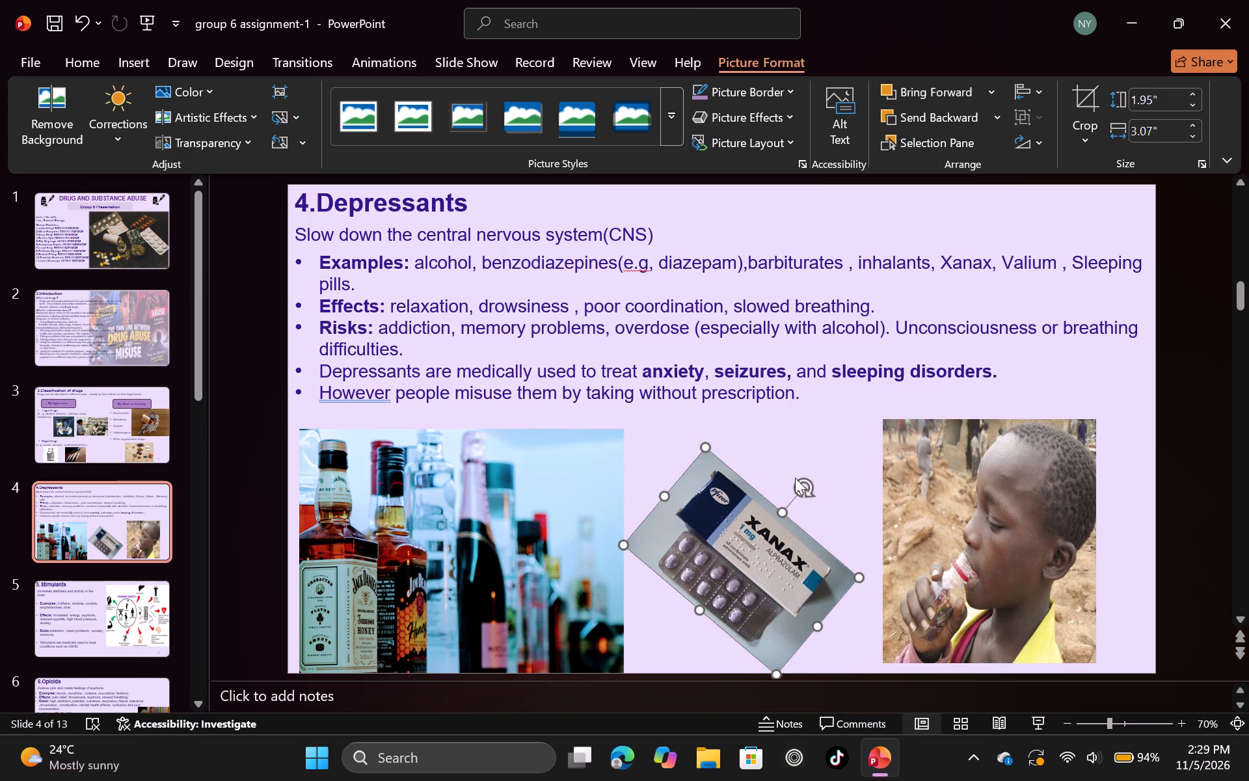
{"action": "left_click", "coordinate": [623, 124]}
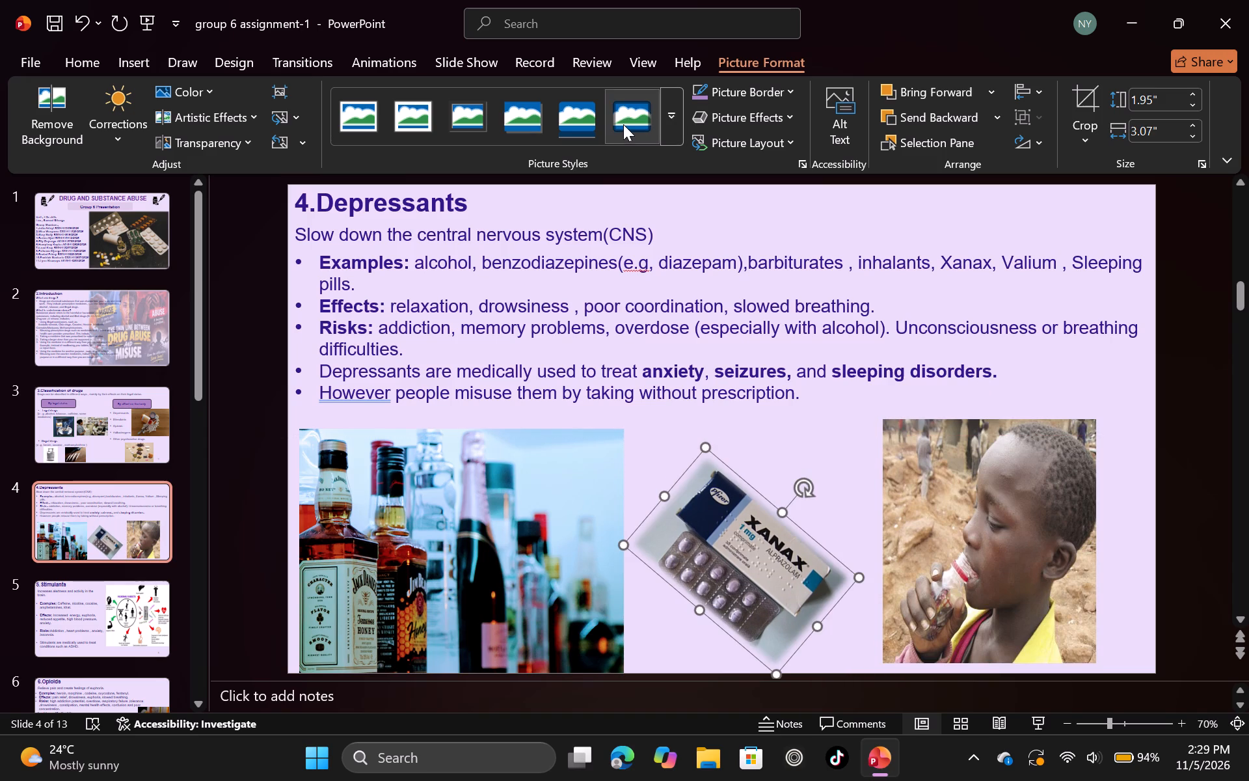
{"action": "left_click_drag", "start_coordinate": [736, 506], "coordinate": [731, 496]}
{"action": "left_click", "coordinate": [811, 490]}
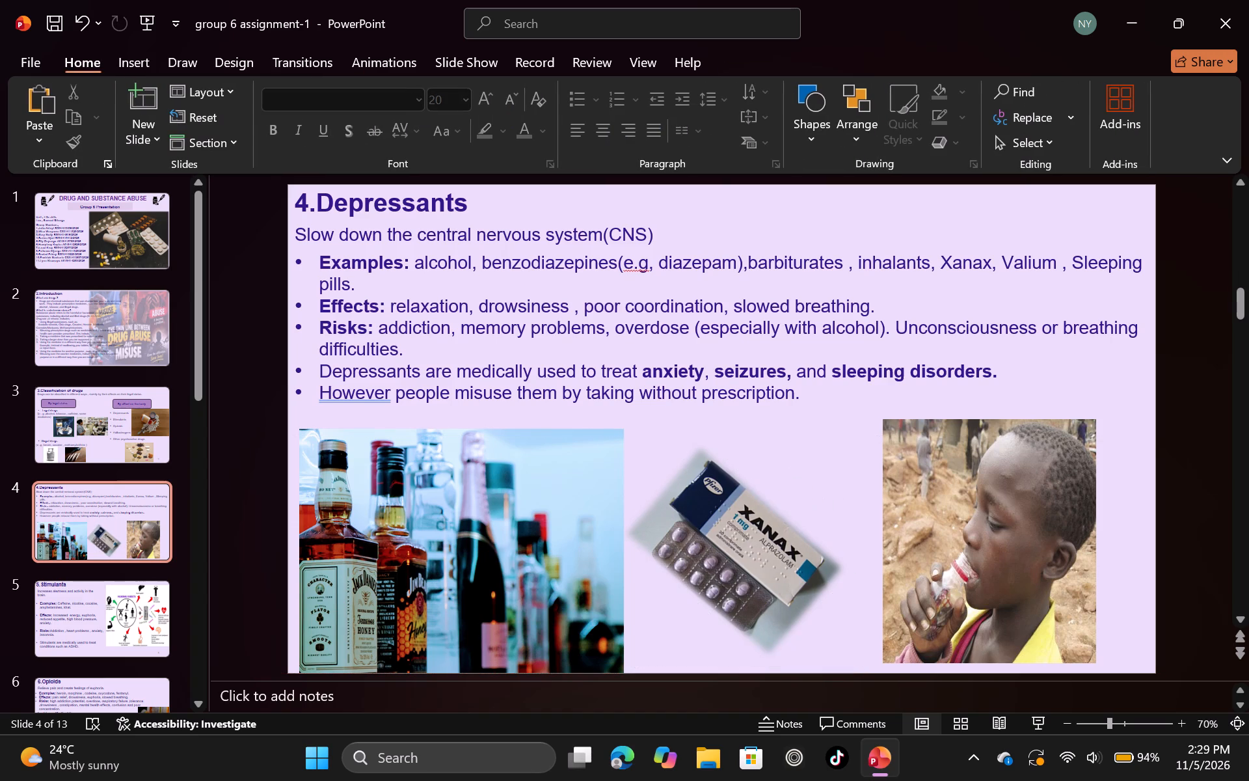
Shift the boy's picture back toward the slide's right edge and widen it slightly from its right side, leaving a small margin.
{"action": "left_click_drag", "start_coordinate": [928, 497], "coordinate": [976, 487]}
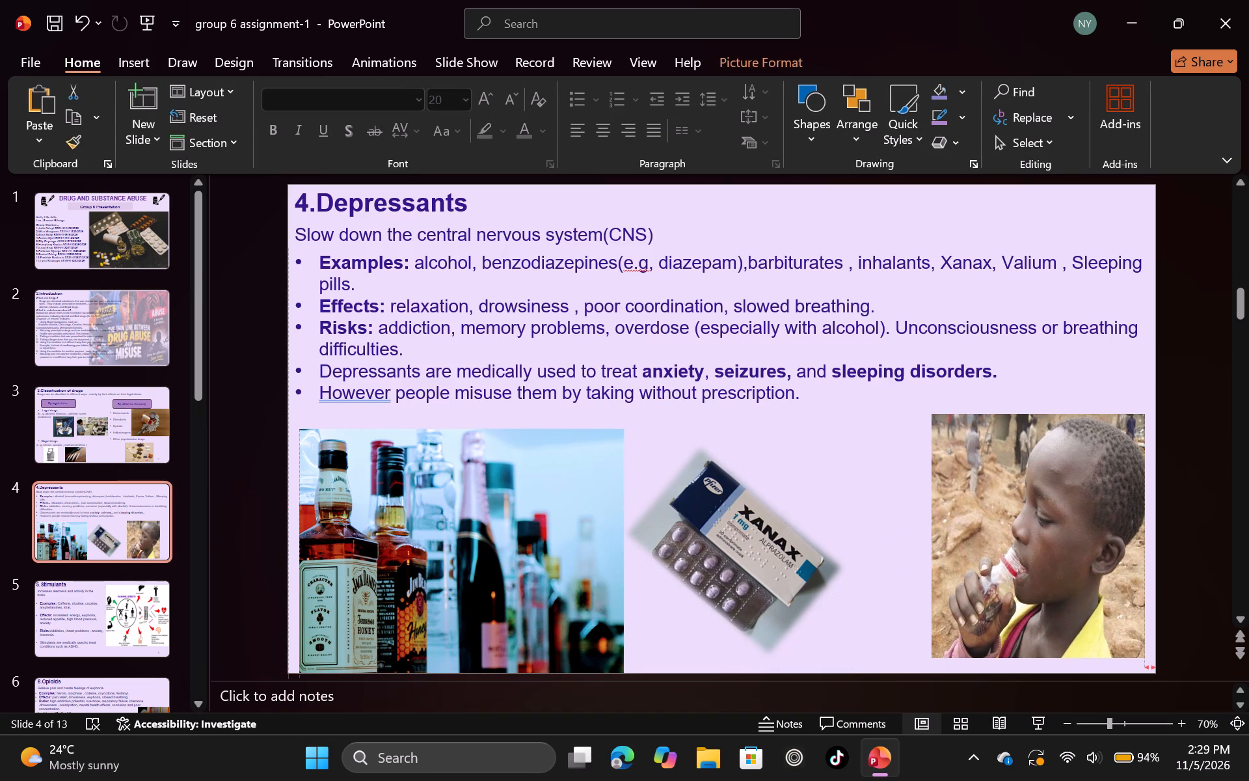
{"action": "left_click_drag", "start_coordinate": [976, 487], "coordinate": [963, 490]}
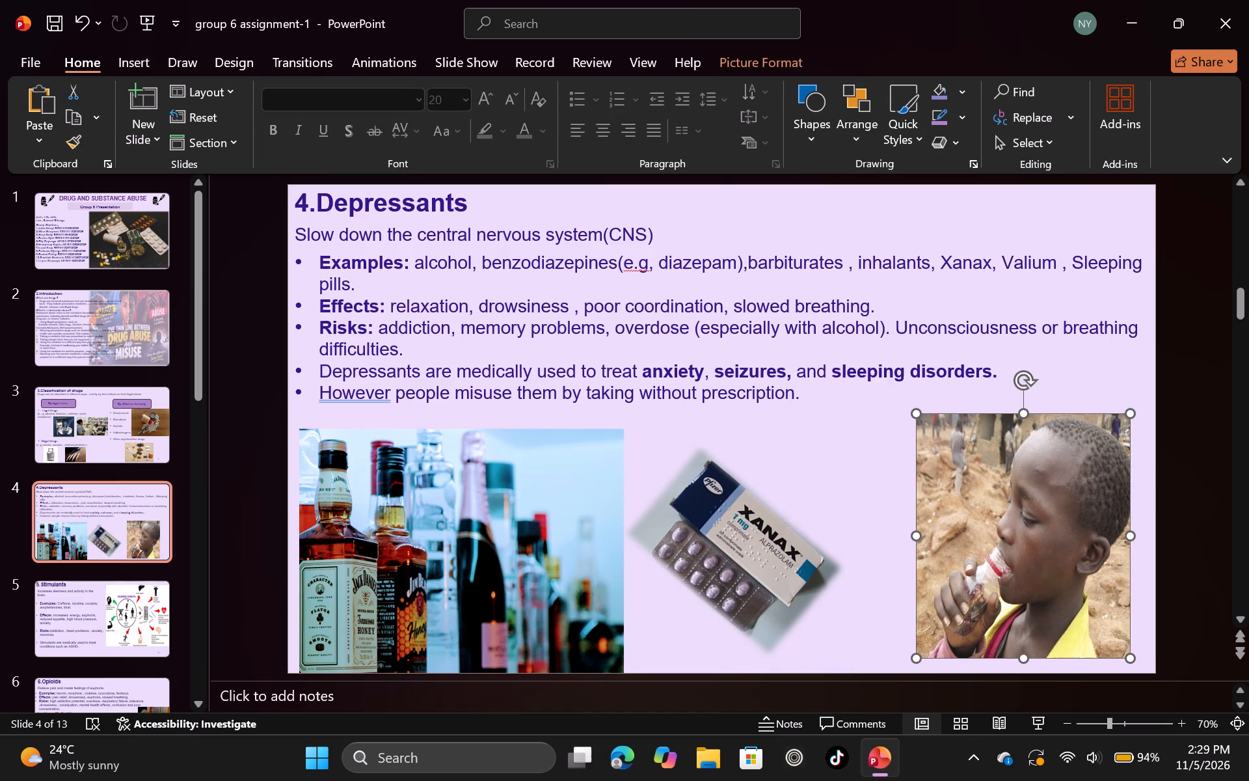
{"action": "left_click_drag", "start_coordinate": [1135, 535], "coordinate": [1142, 536]}
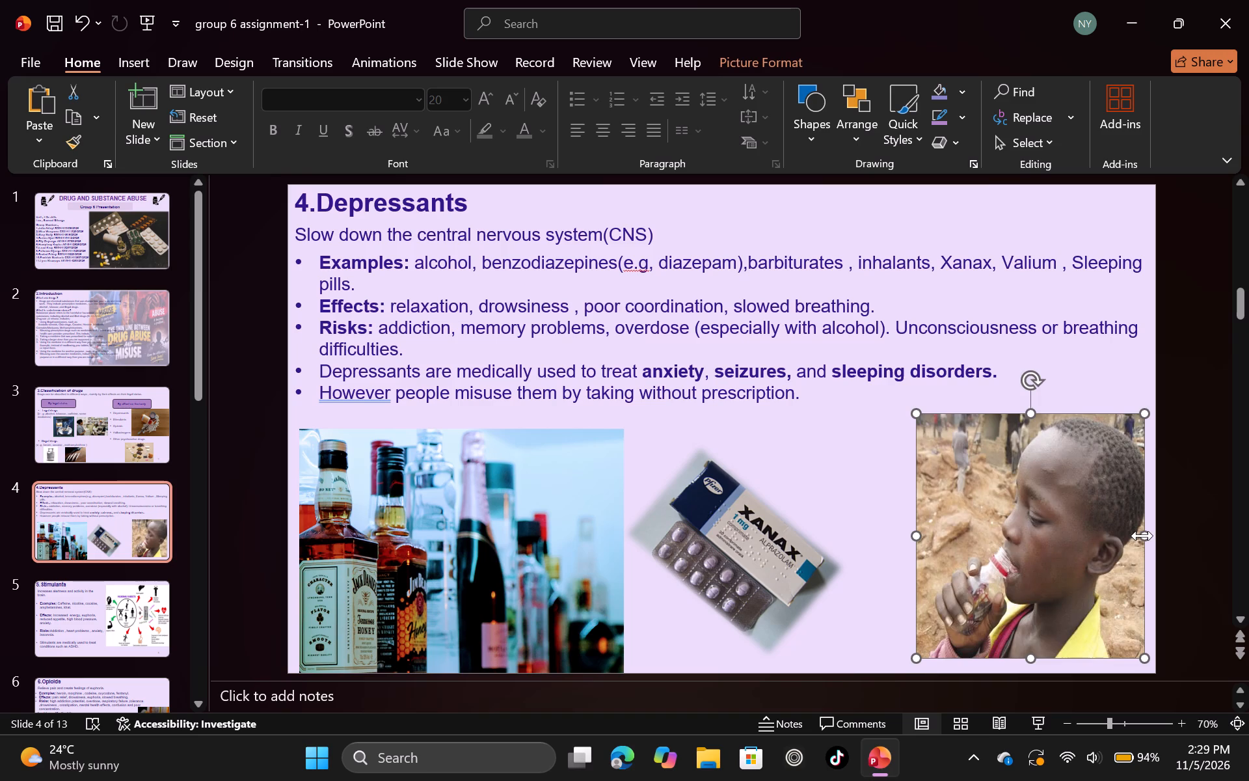
{"action": "left_click", "coordinate": [1148, 536]}
{"action": "left_click_drag", "start_coordinate": [1148, 536], "coordinate": [1154, 538]}
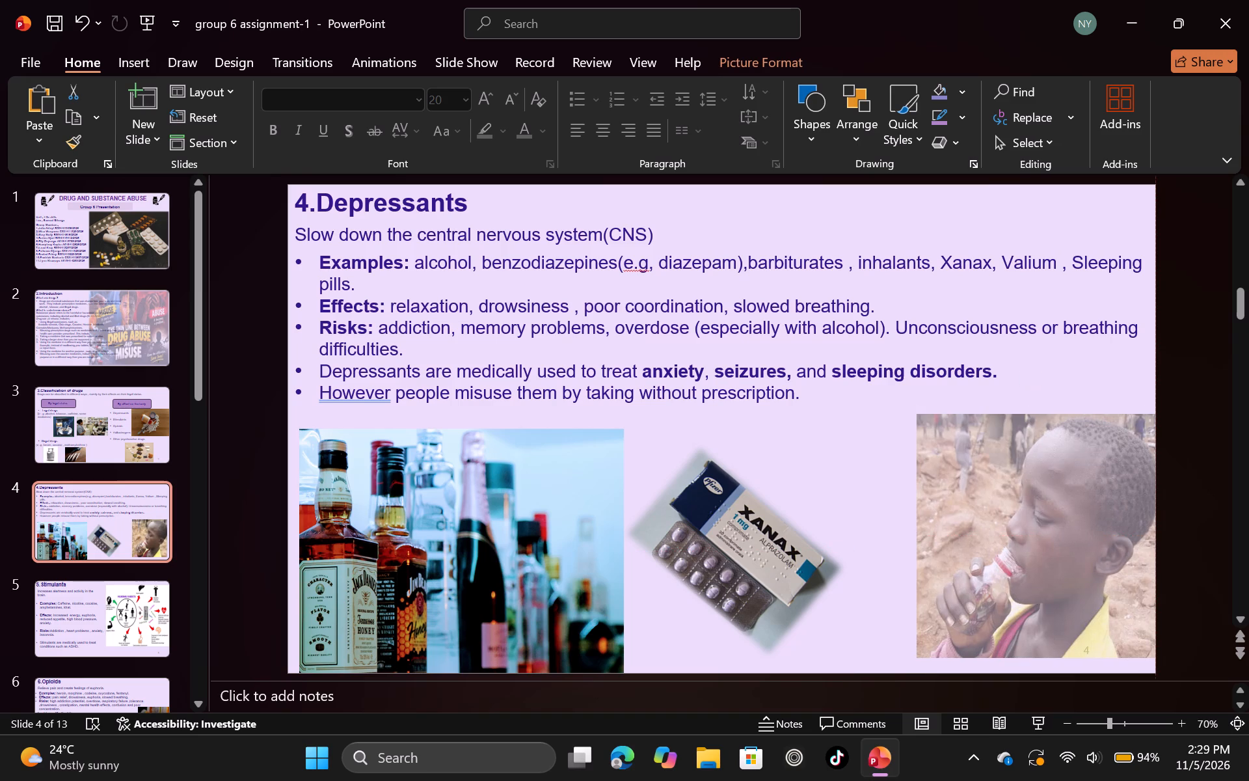
{"action": "left_click_drag", "start_coordinate": [1154, 538], "coordinate": [1135, 540]}
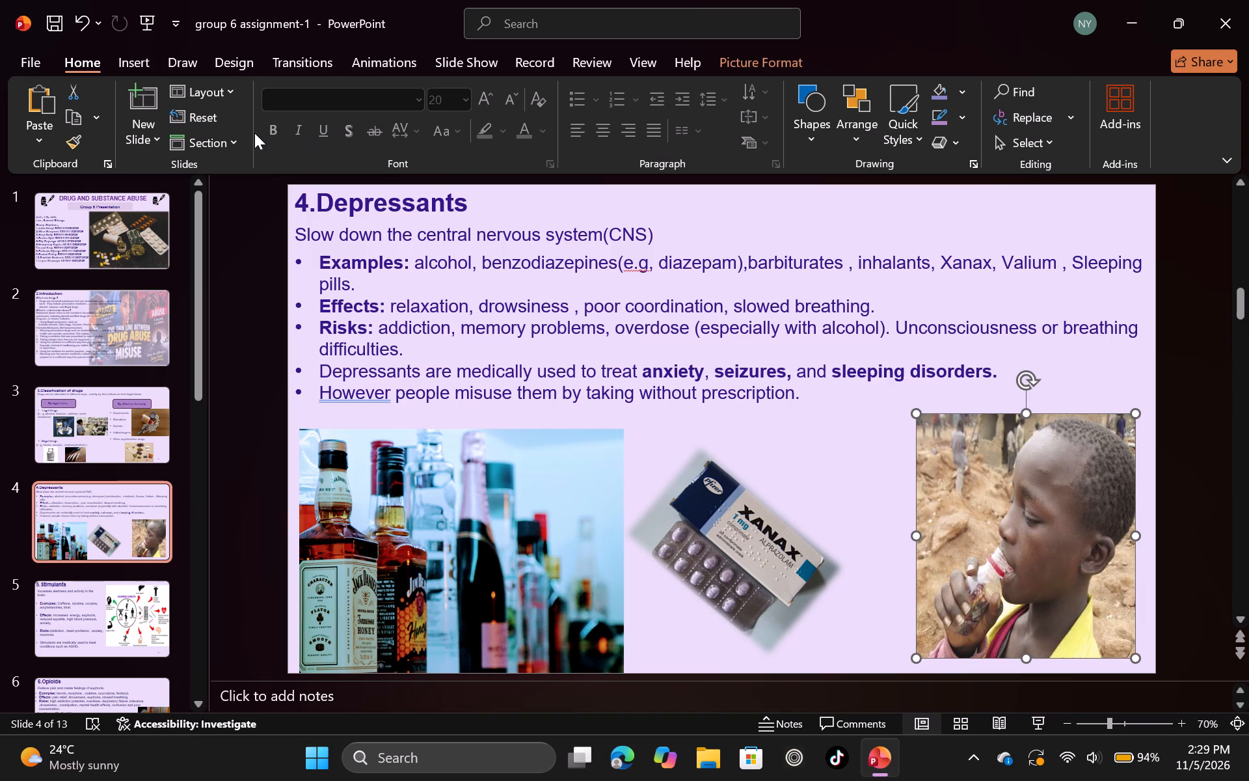
Search the online pictures for "sleeping pills".
{"action": "left_click", "coordinate": [141, 60]}
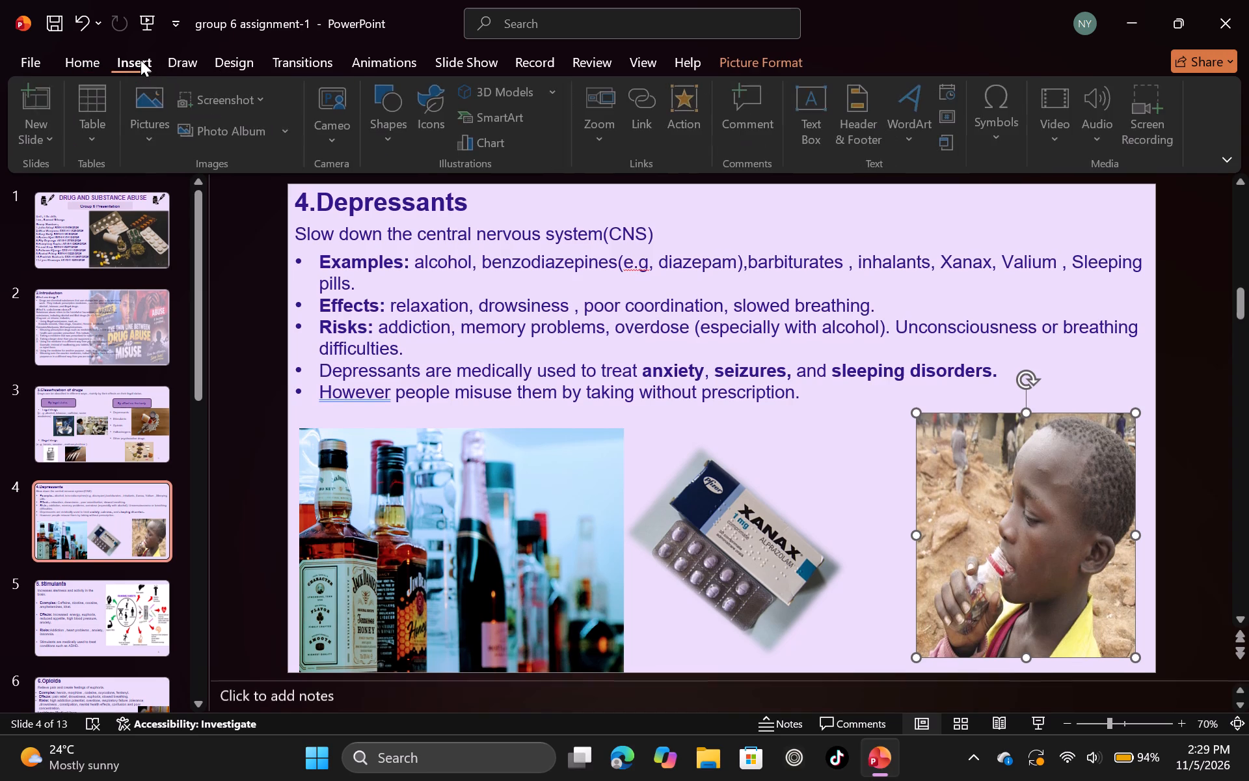
{"action": "left_click", "coordinate": [150, 134]}
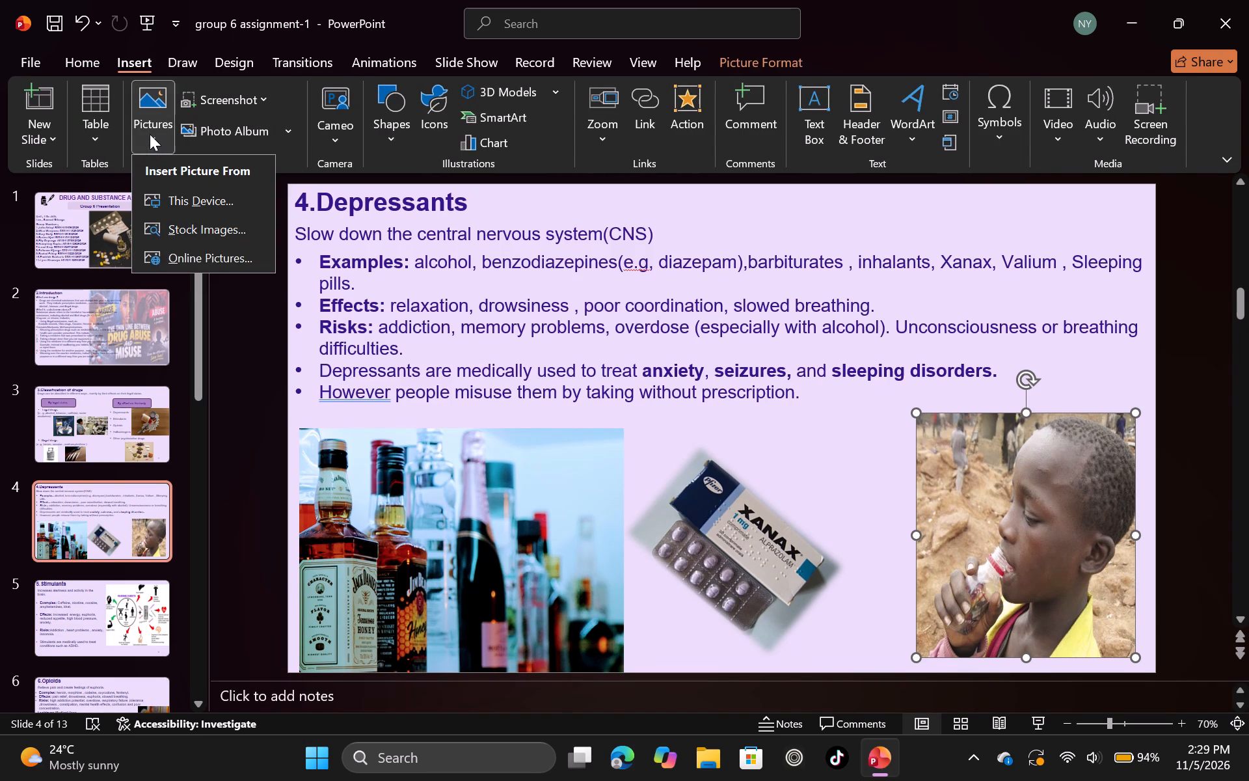
{"action": "left_click", "coordinate": [173, 252]}
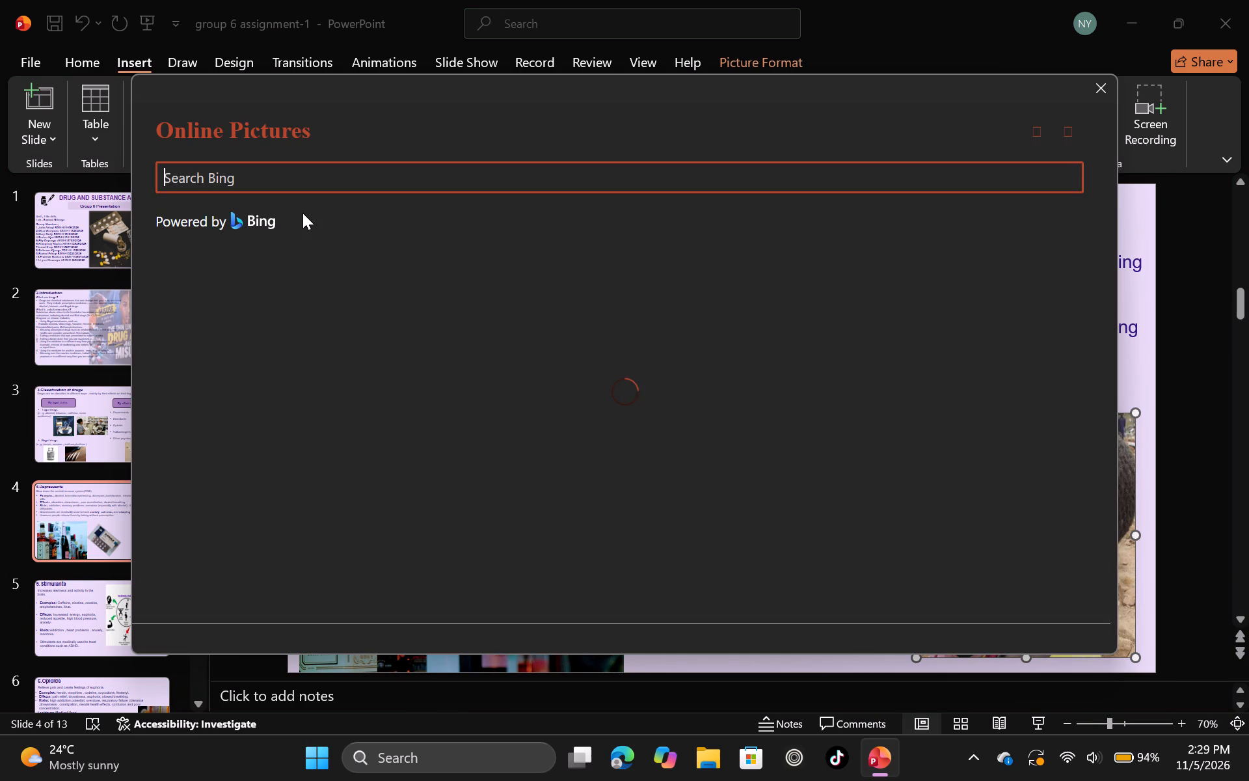
{"action": "key", "text": "s"}
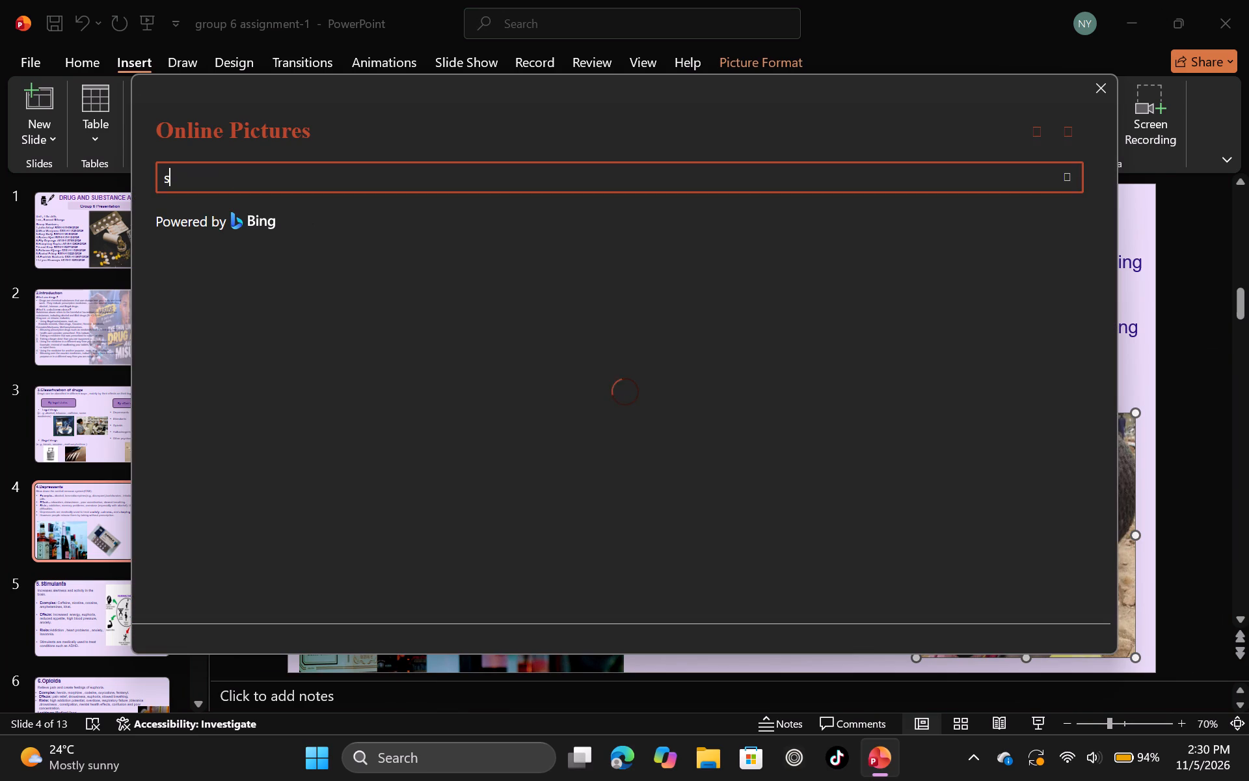
{"action": "type", "text": "leeping pills"}
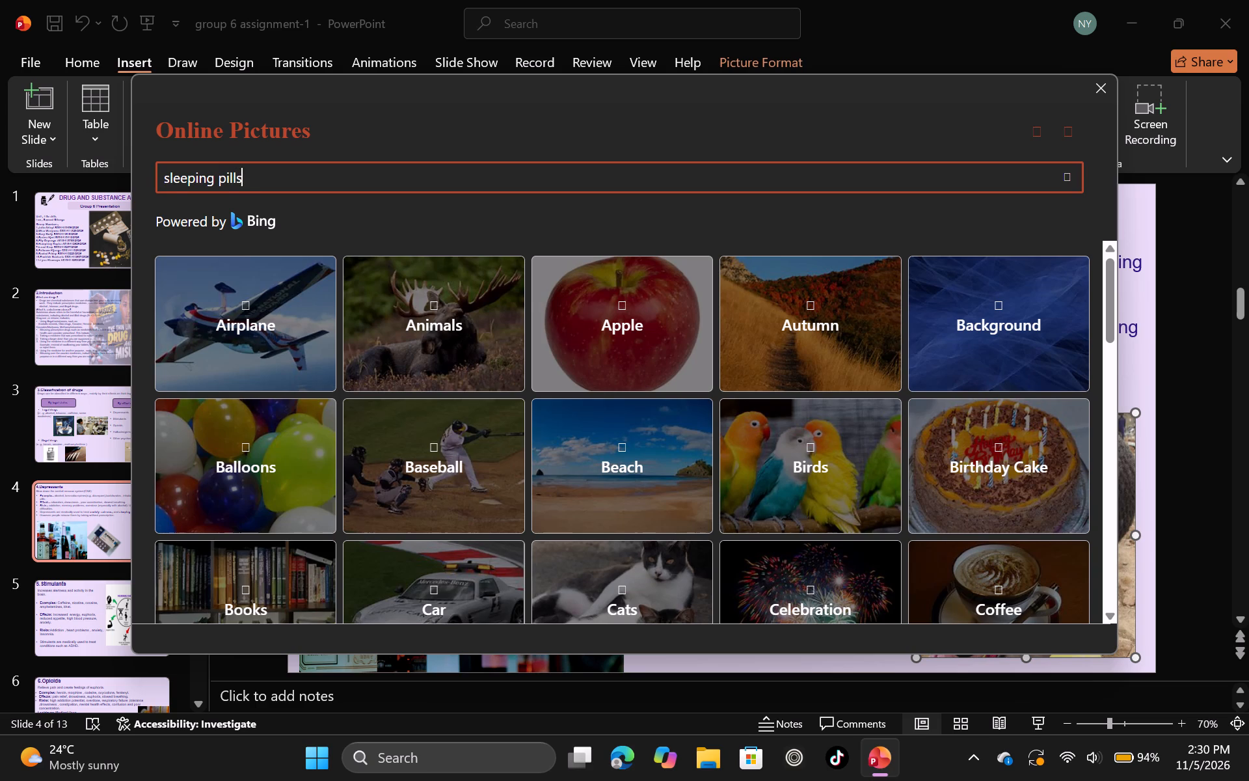
{"action": "key", "text": "Return"}
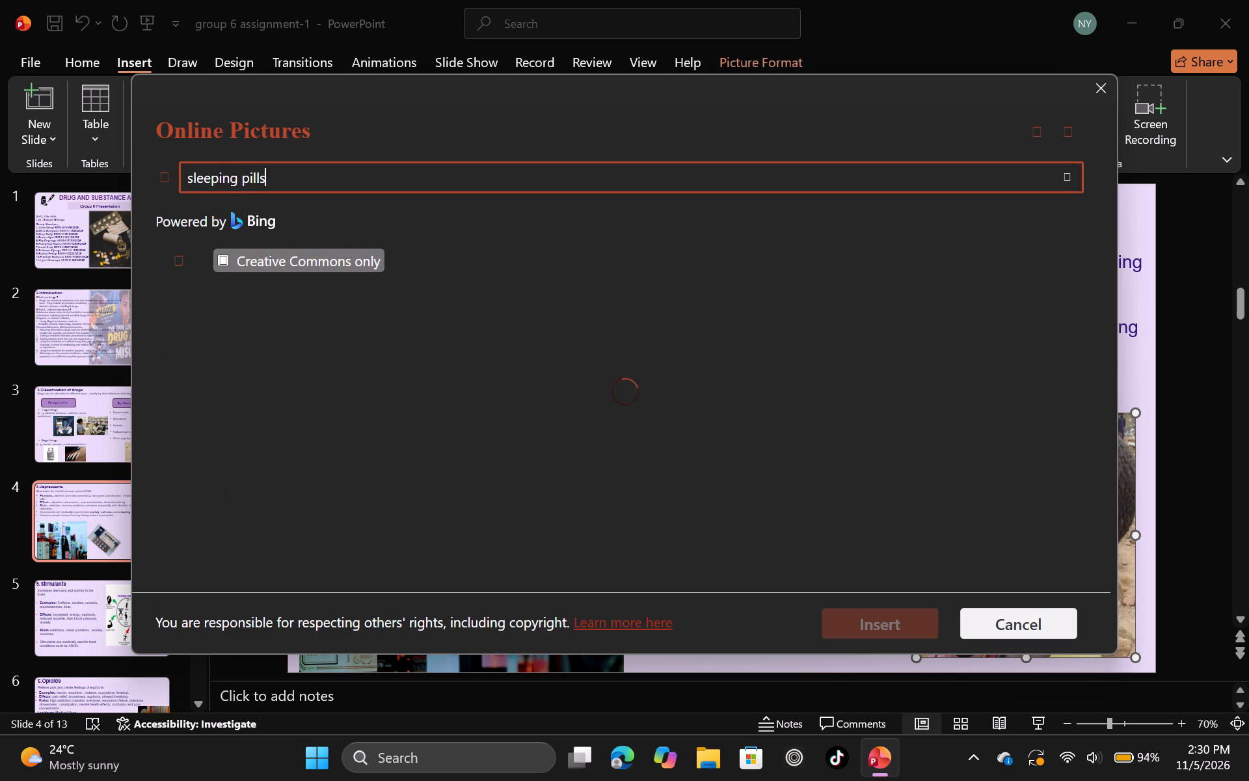
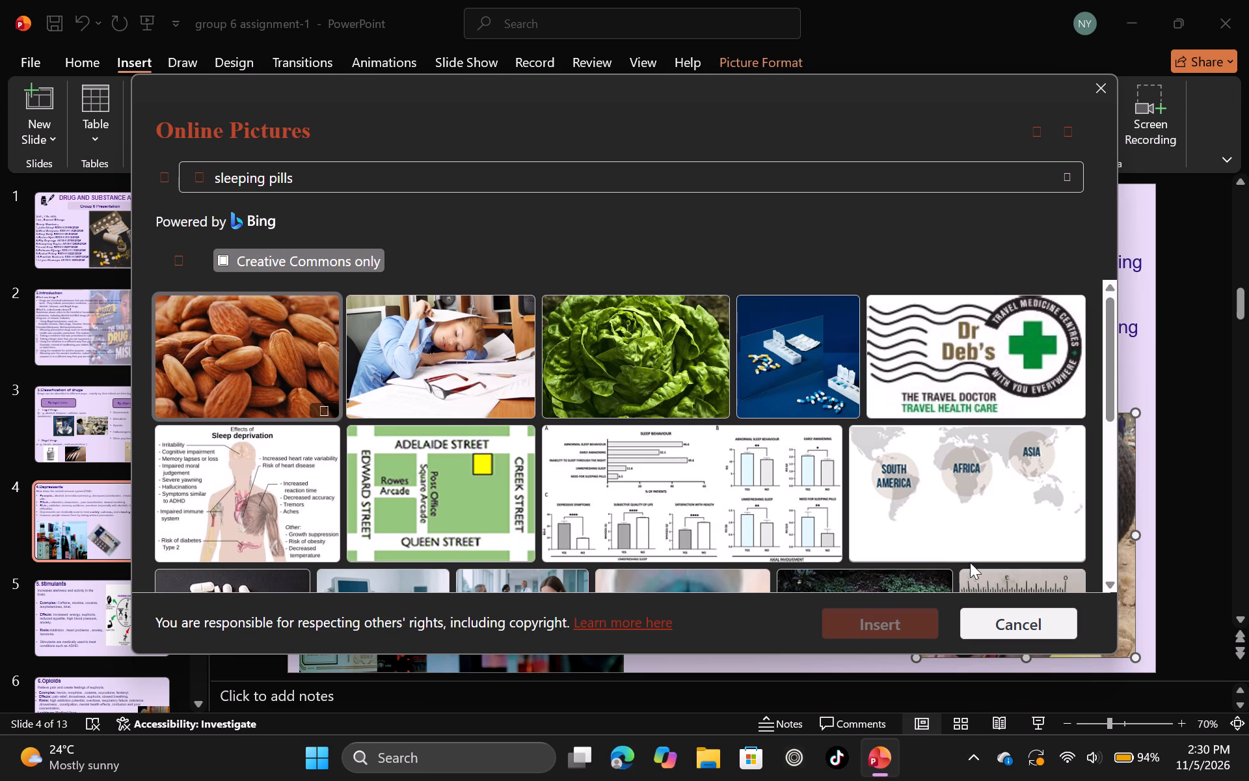
Insert the picture of blue pills spilling beside a 3:30 alarm clock from the sleeping pills results.
{"action": "triple_click", "coordinate": [1109, 588]}
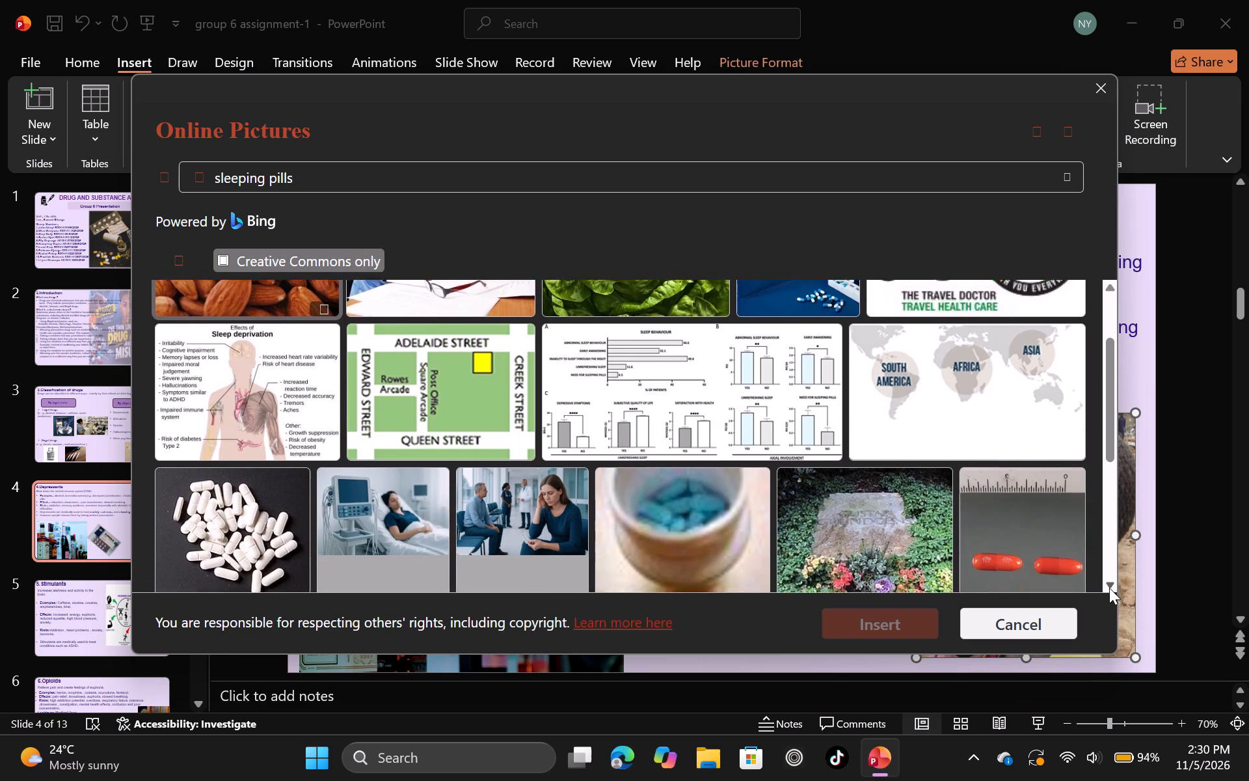
{"action": "triple_click", "coordinate": [1109, 588]}
{"action": "double_click", "coordinate": [1109, 588]}
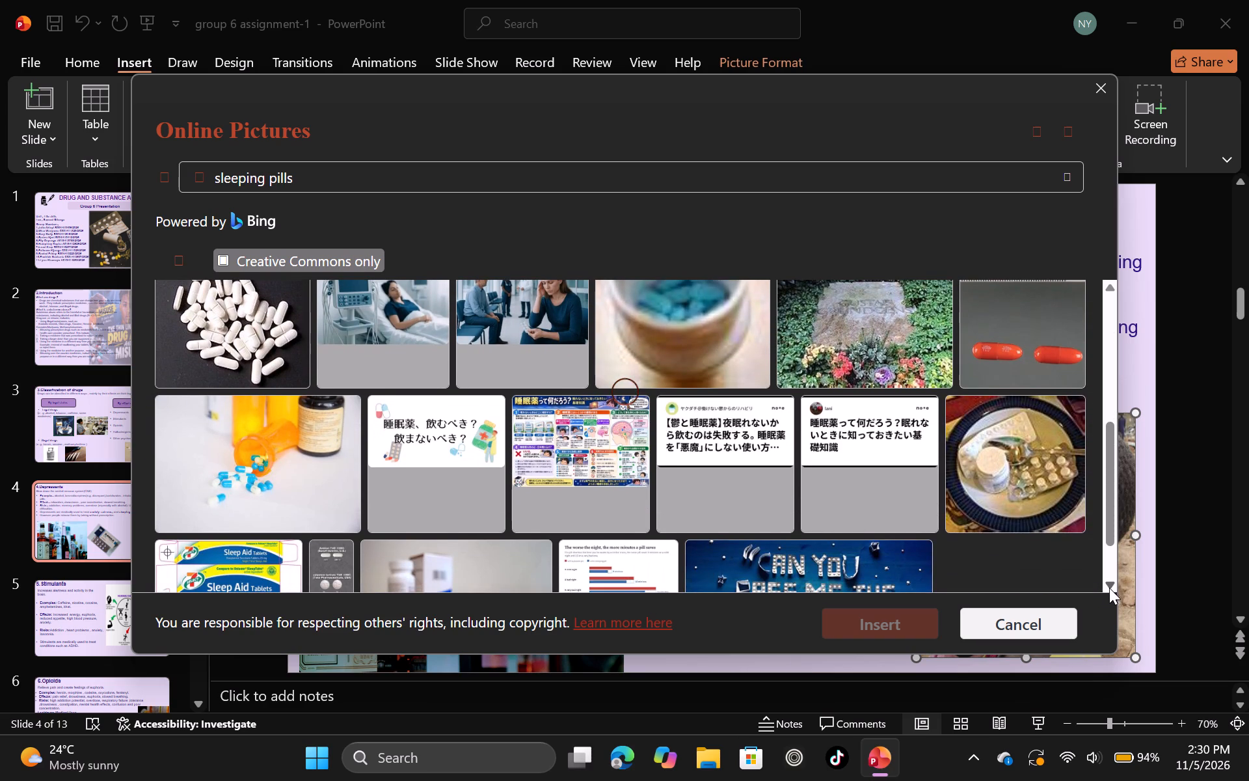
{"action": "triple_click", "coordinate": [1109, 588]}
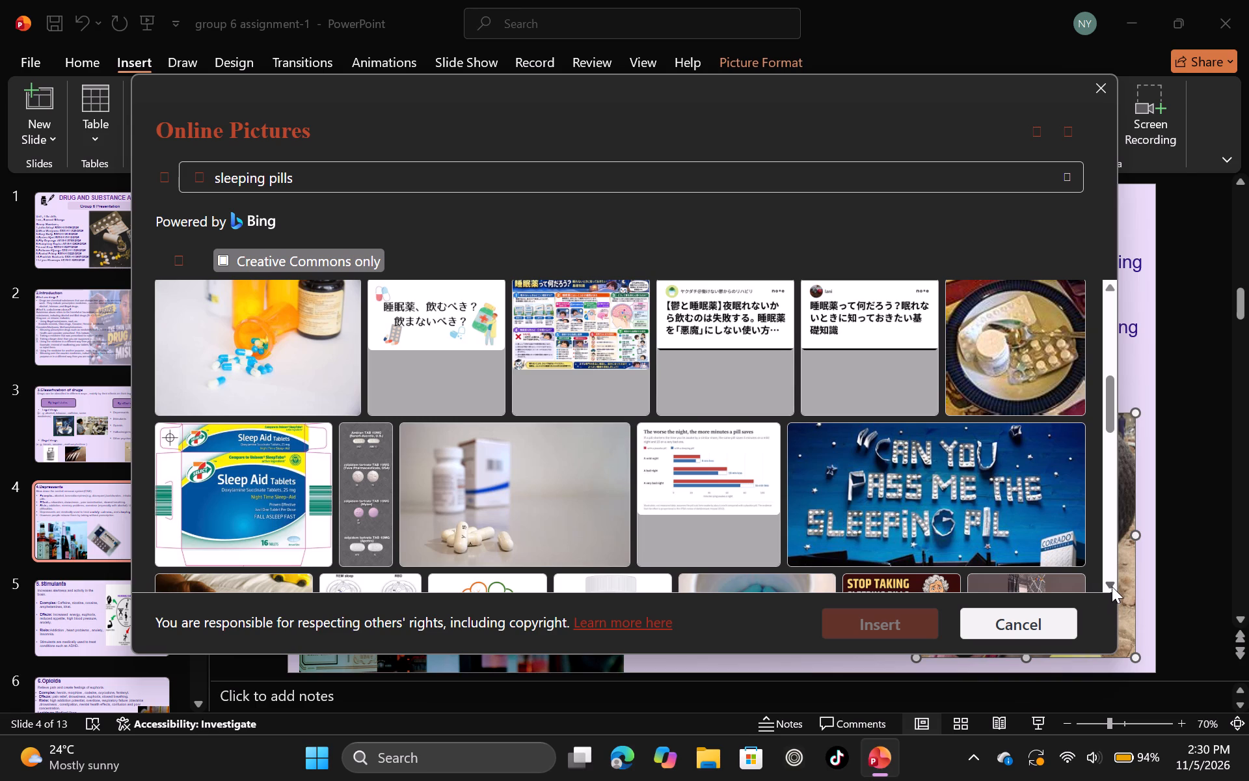
{"action": "triple_click", "coordinate": [1112, 586]}
{"action": "triple_click", "coordinate": [1112, 586]}
{"action": "left_click", "coordinate": [1112, 586]}
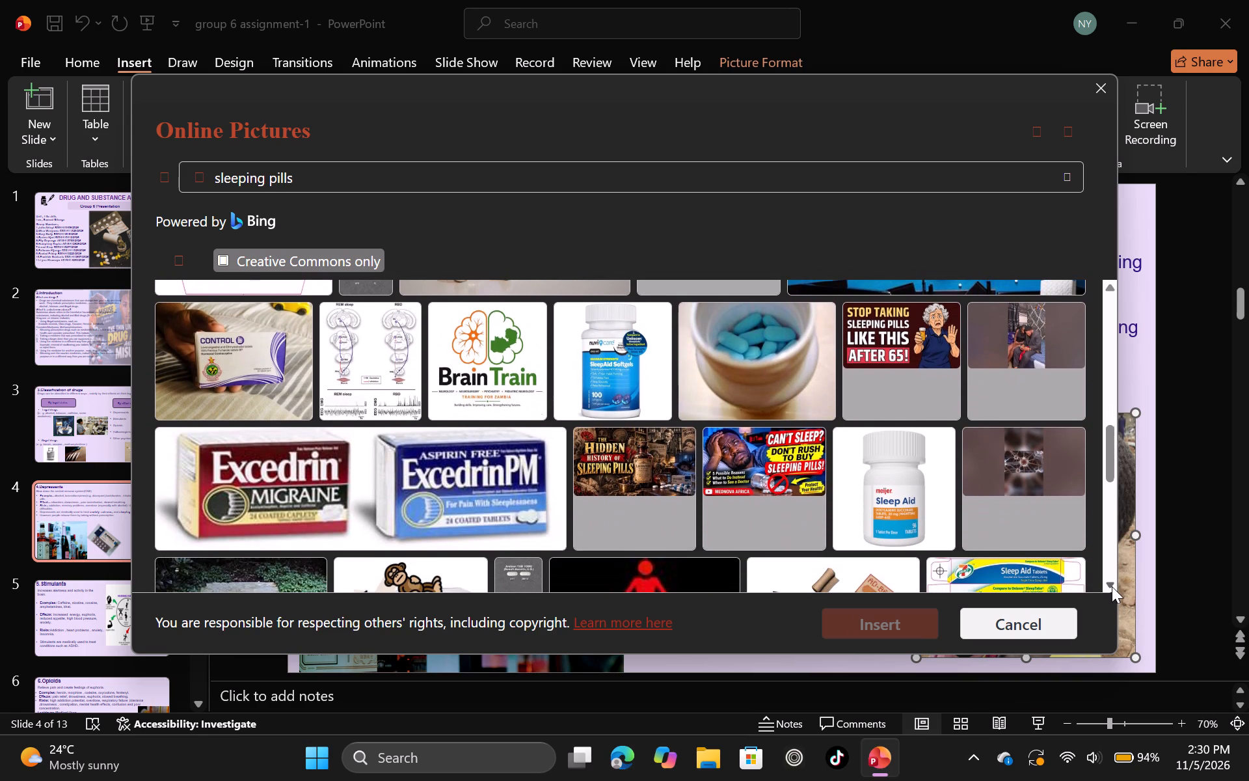
{"action": "left_click", "coordinate": [1112, 586]}
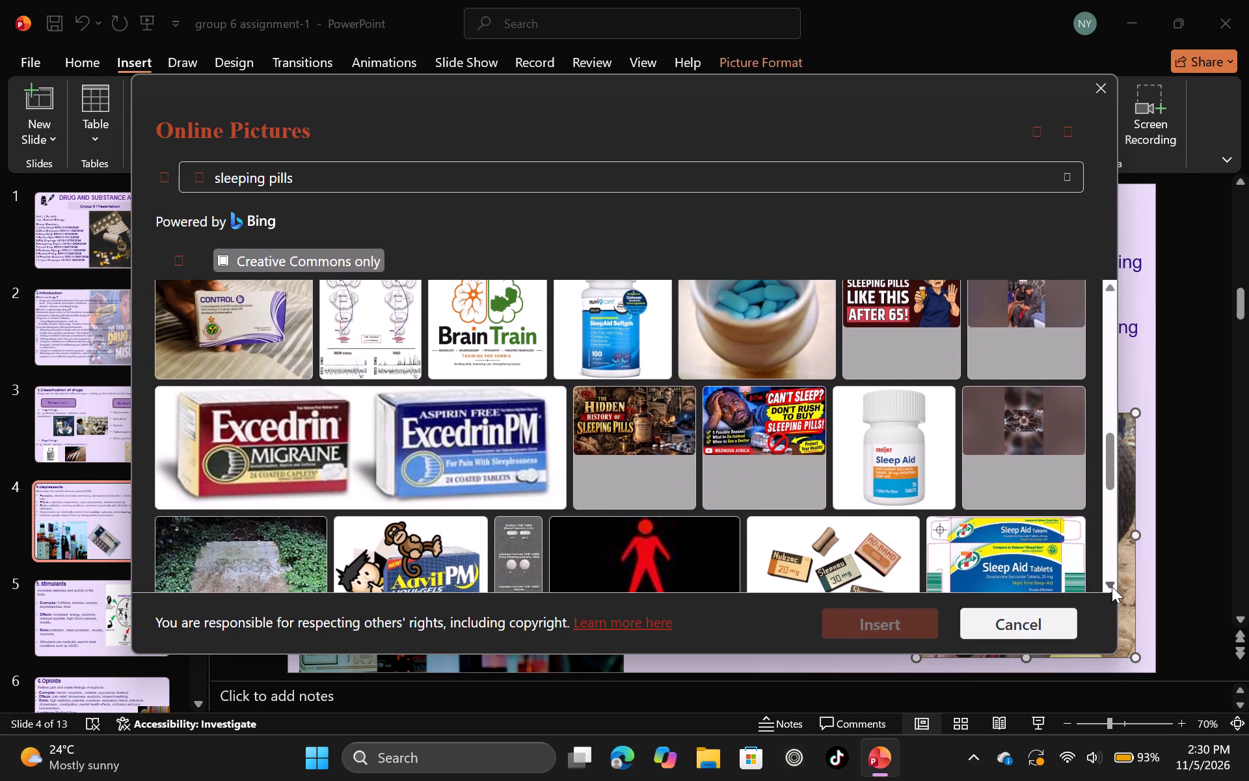
{"action": "triple_click", "coordinate": [1112, 586]}
{"action": "triple_click", "coordinate": [1112, 586]}
{"action": "triple_click", "coordinate": [1112, 586]}
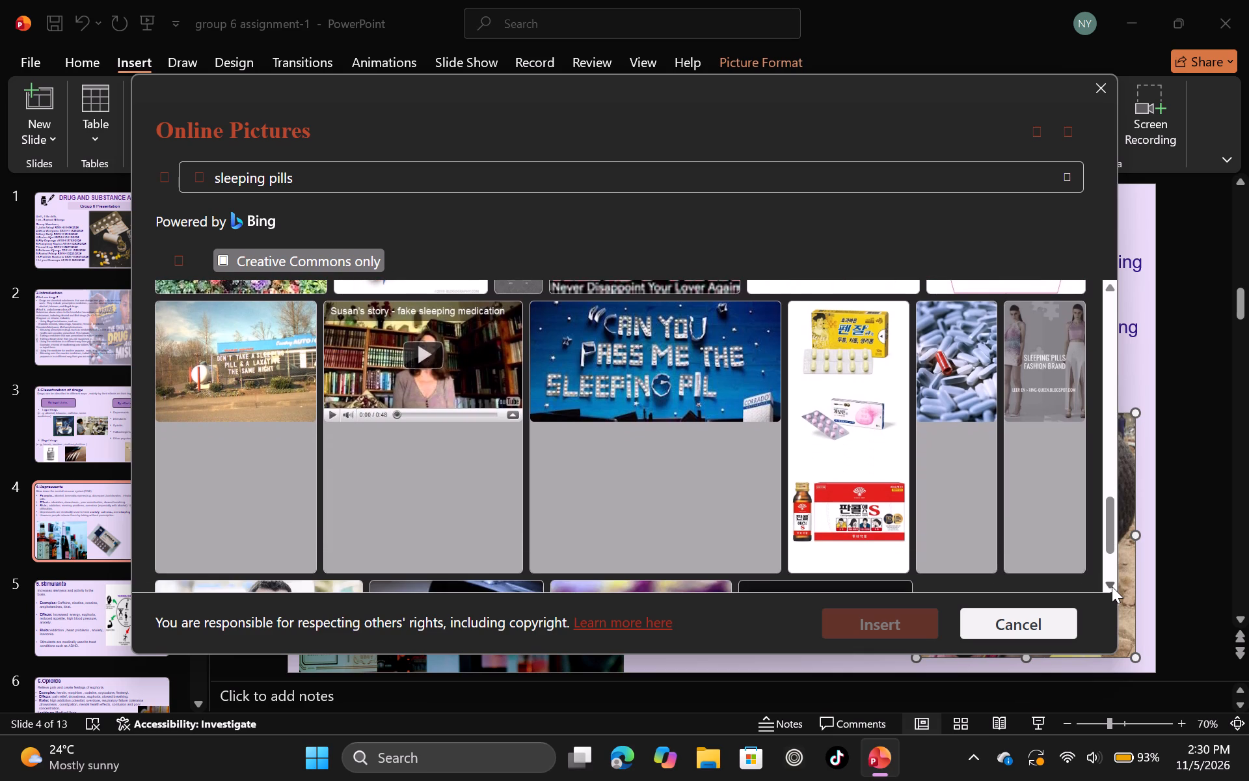
{"action": "left_click", "coordinate": [1112, 586]}
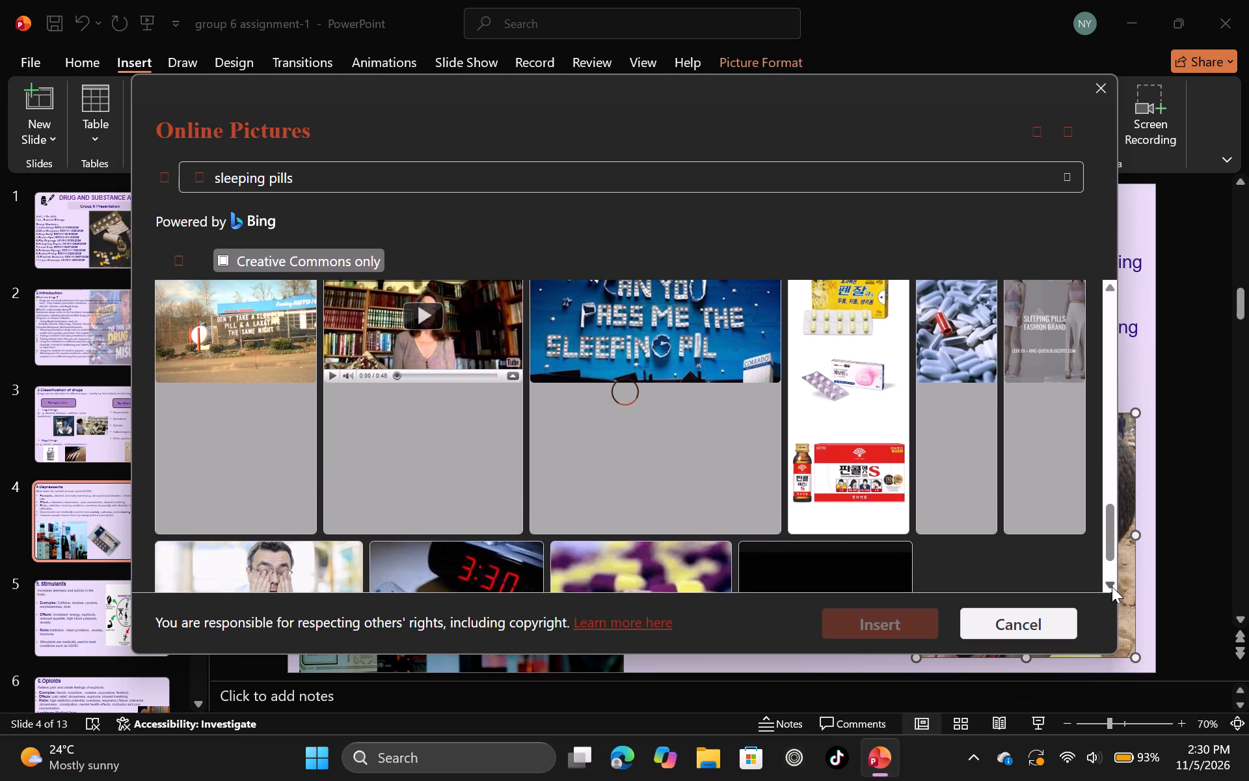
{"action": "triple_click", "coordinate": [1112, 586]}
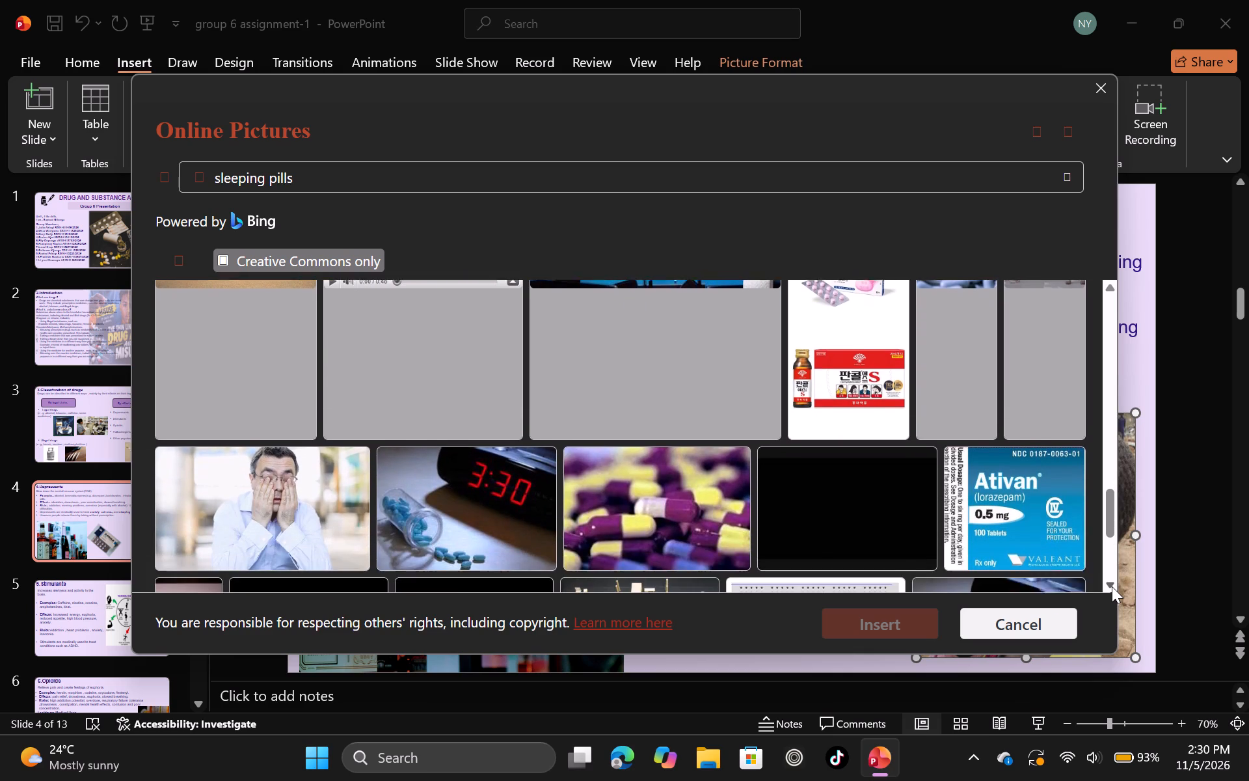
{"action": "triple_click", "coordinate": [1112, 586]}
{"action": "left_click", "coordinate": [1112, 586]}
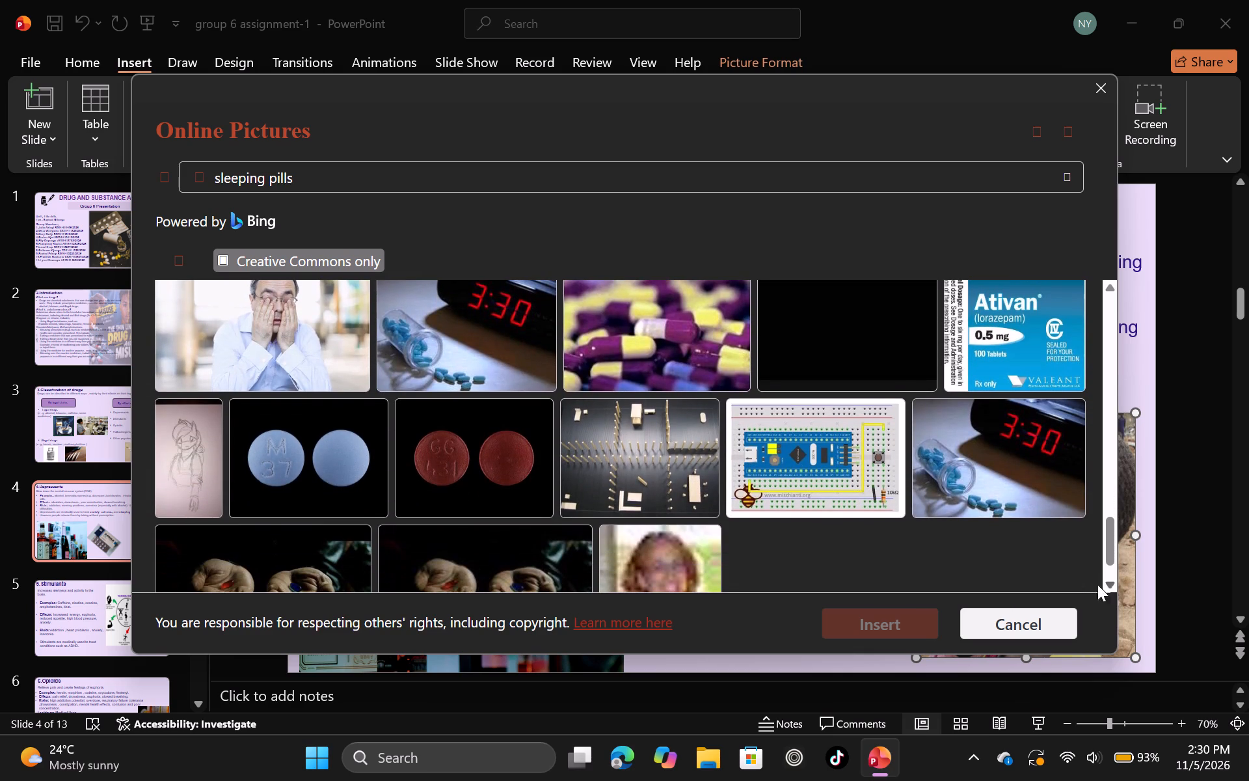
{"action": "left_click", "coordinate": [517, 344]}
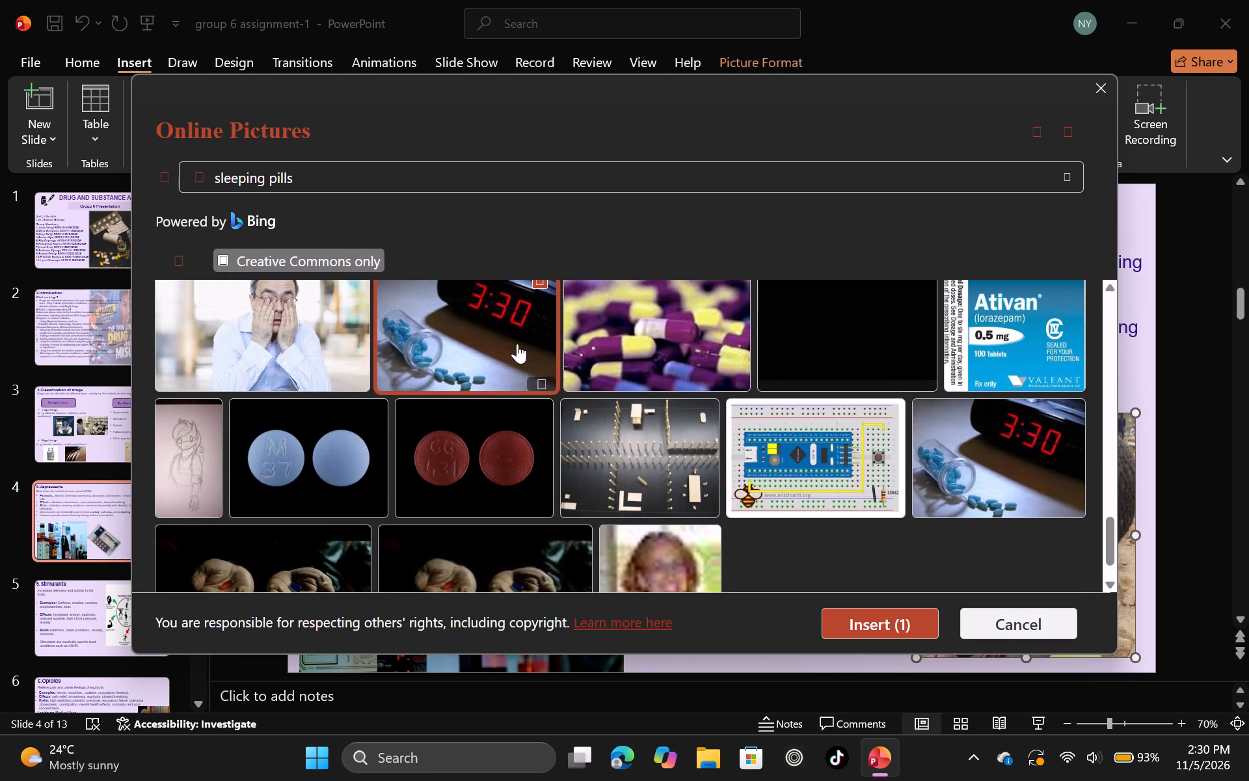
{"action": "left_click", "coordinate": [876, 635]}
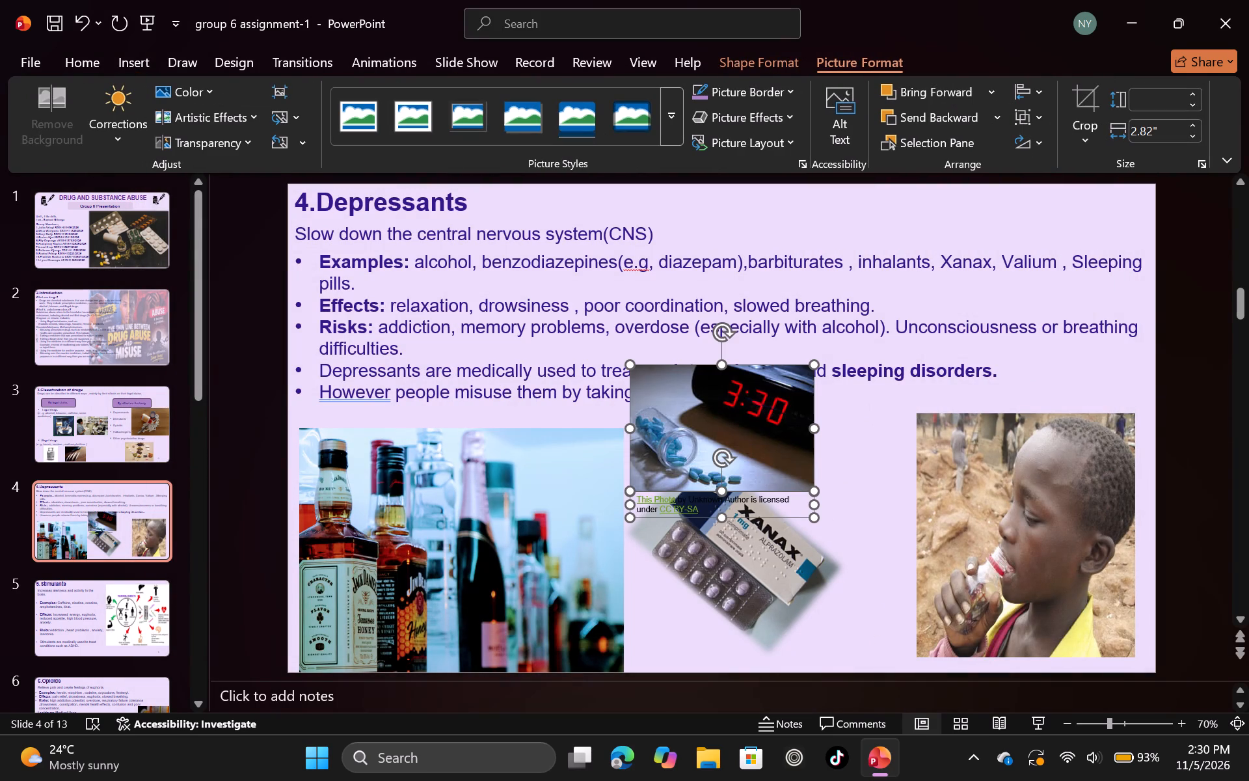
Move the tilted Xanax picture down and slightly left, to the slide's bottom edge beside the bottles picture.
{"action": "left_click", "coordinate": [744, 599]}
{"action": "left_click_drag", "start_coordinate": [743, 604], "coordinate": [750, 622]}
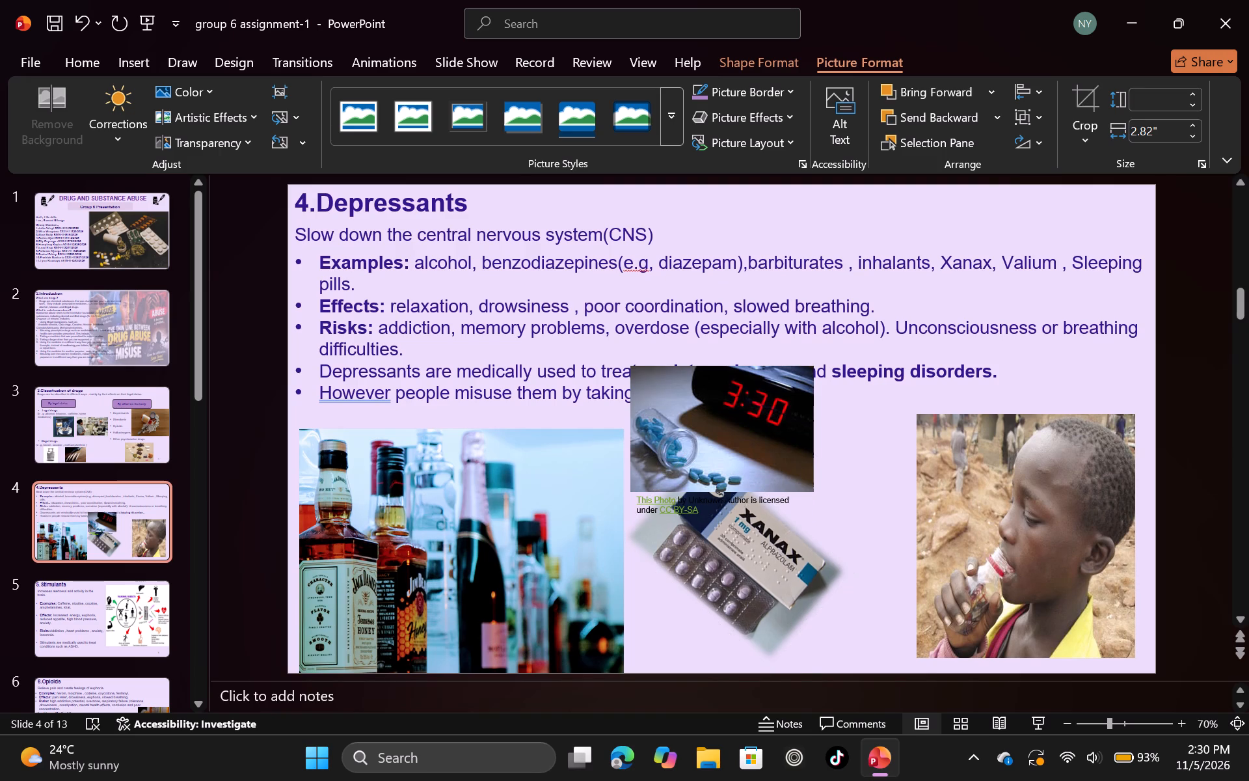
{"action": "left_click_drag", "start_coordinate": [750, 622], "coordinate": [718, 647]}
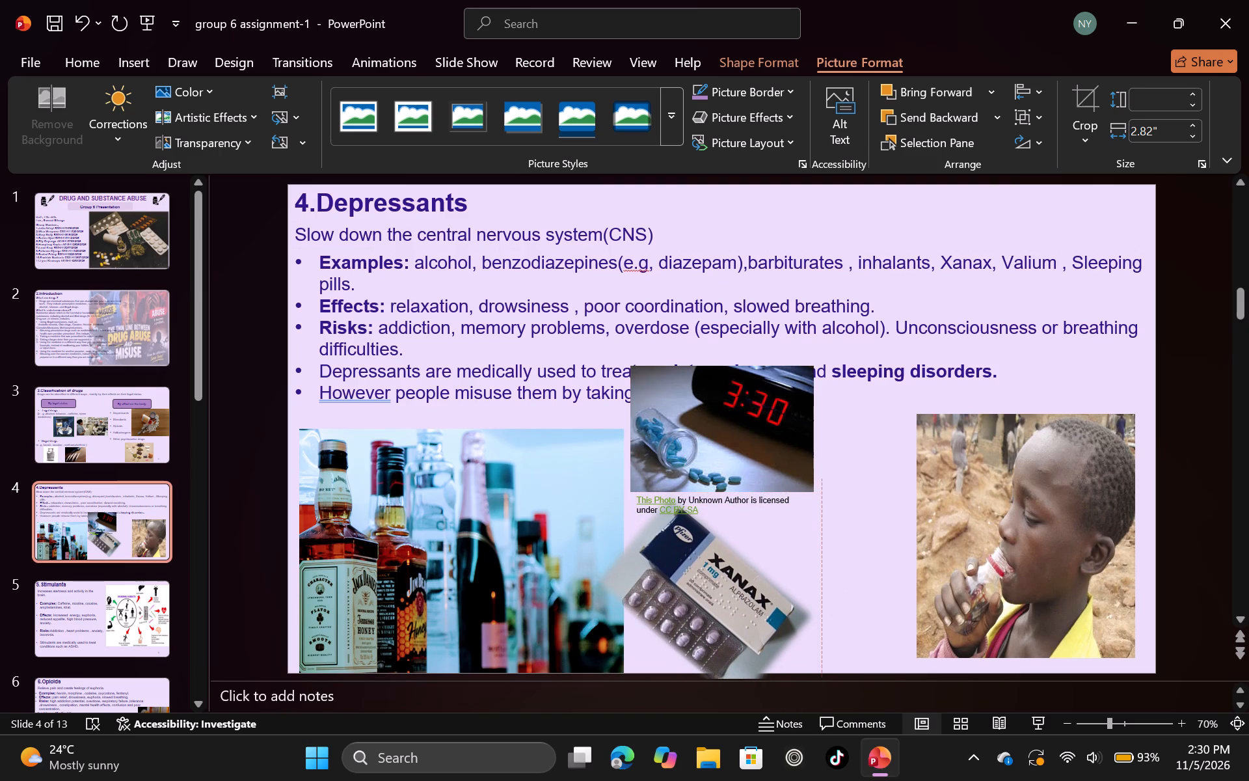
{"action": "left_click_drag", "start_coordinate": [718, 647], "coordinate": [719, 640]}
Move the alarm-clock pills picture down and right, below the bullet text and next to the boy's picture.
{"action": "left_click_drag", "start_coordinate": [744, 408], "coordinate": [824, 454]}
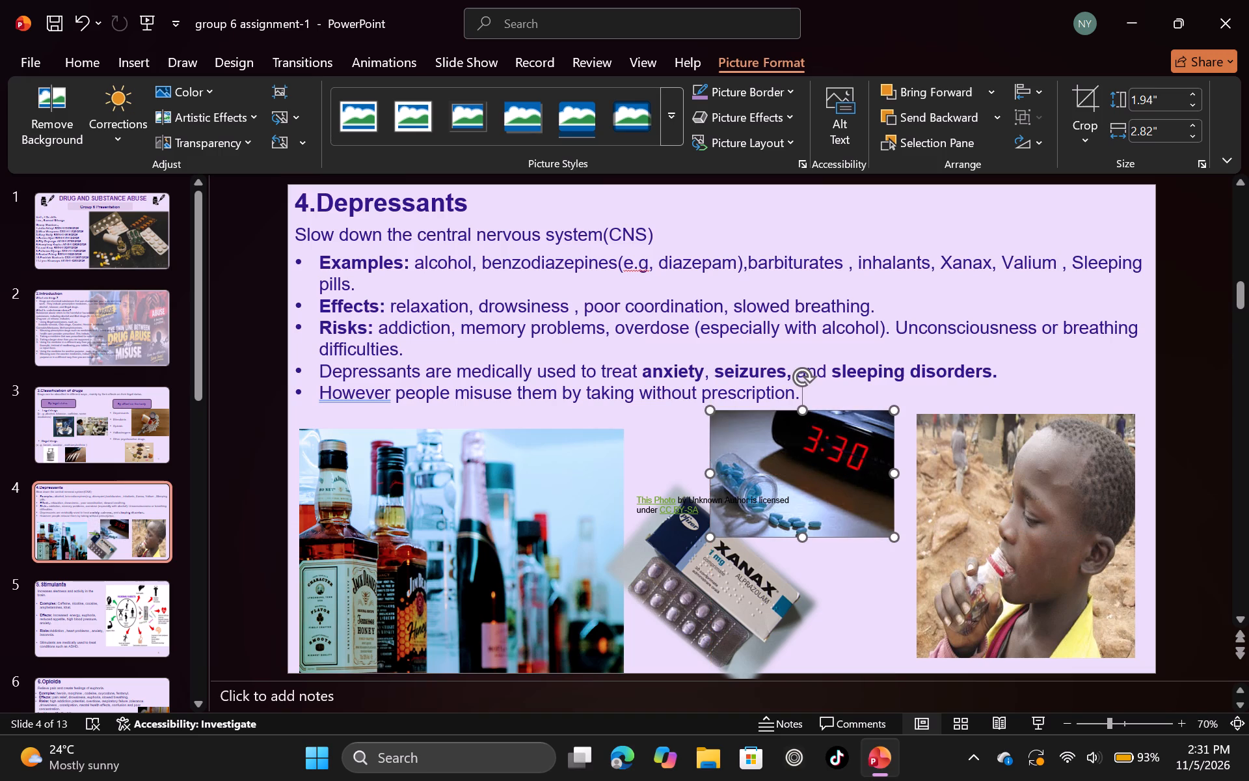
{"action": "left_click_drag", "start_coordinate": [861, 501], "coordinate": [872, 501]}
{"action": "left_click", "coordinate": [865, 579]}
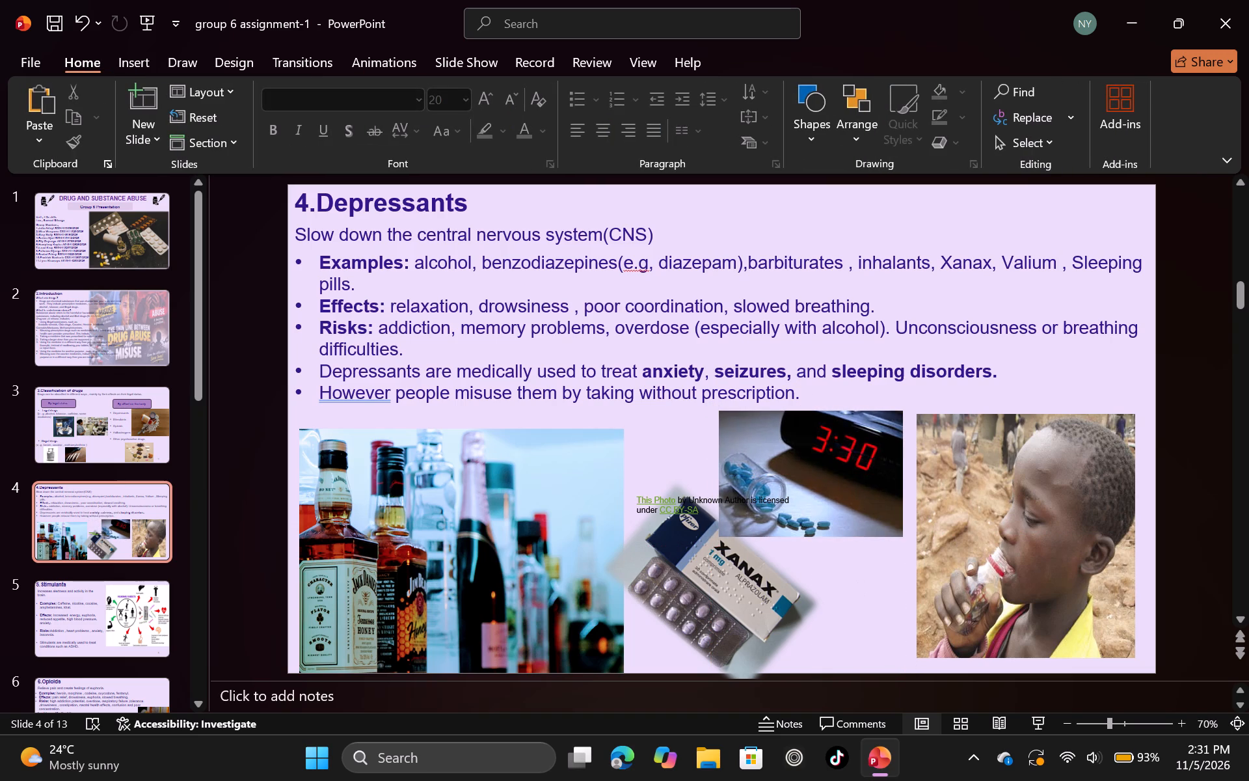
Shift the Xanax picture left, clear of the alarm-clock picture and partly over the edge of the bottles picture.
{"action": "left_click", "coordinate": [751, 602]}
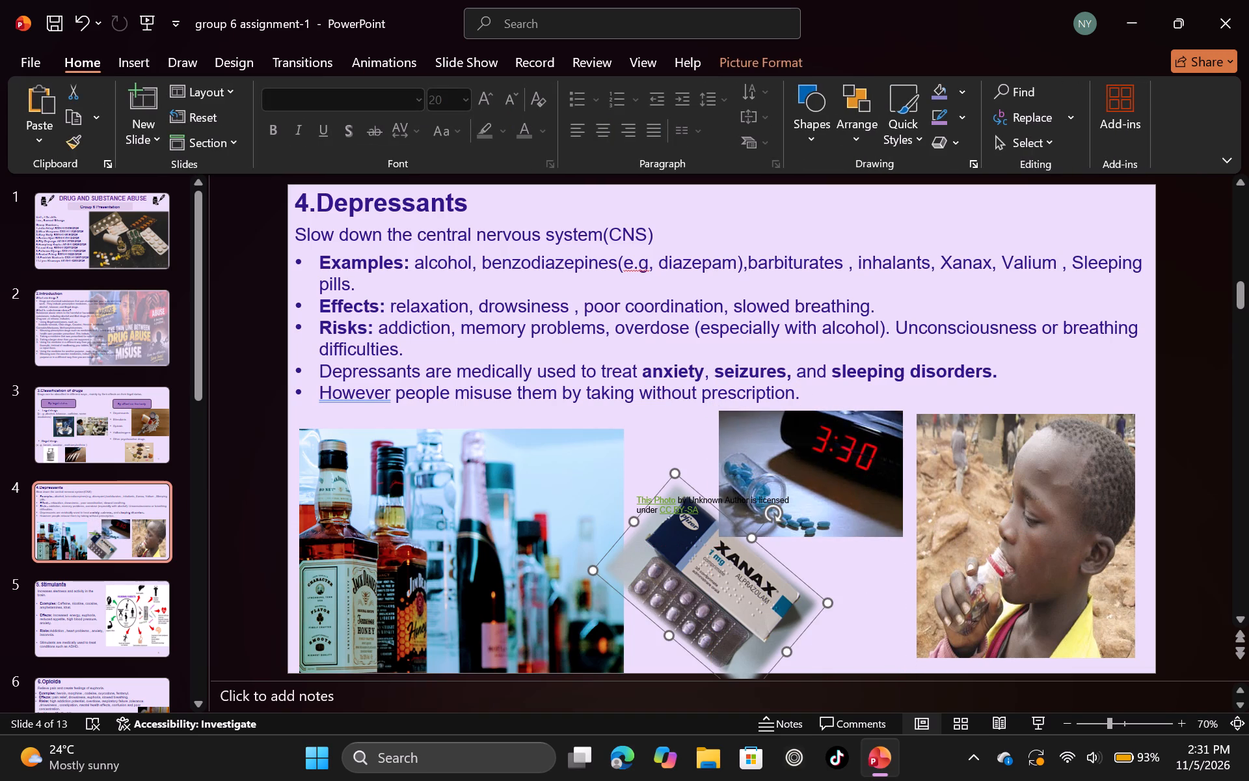
{"action": "left_click", "coordinate": [780, 518]}
{"action": "left_click_drag", "start_coordinate": [747, 571], "coordinate": [759, 517]}
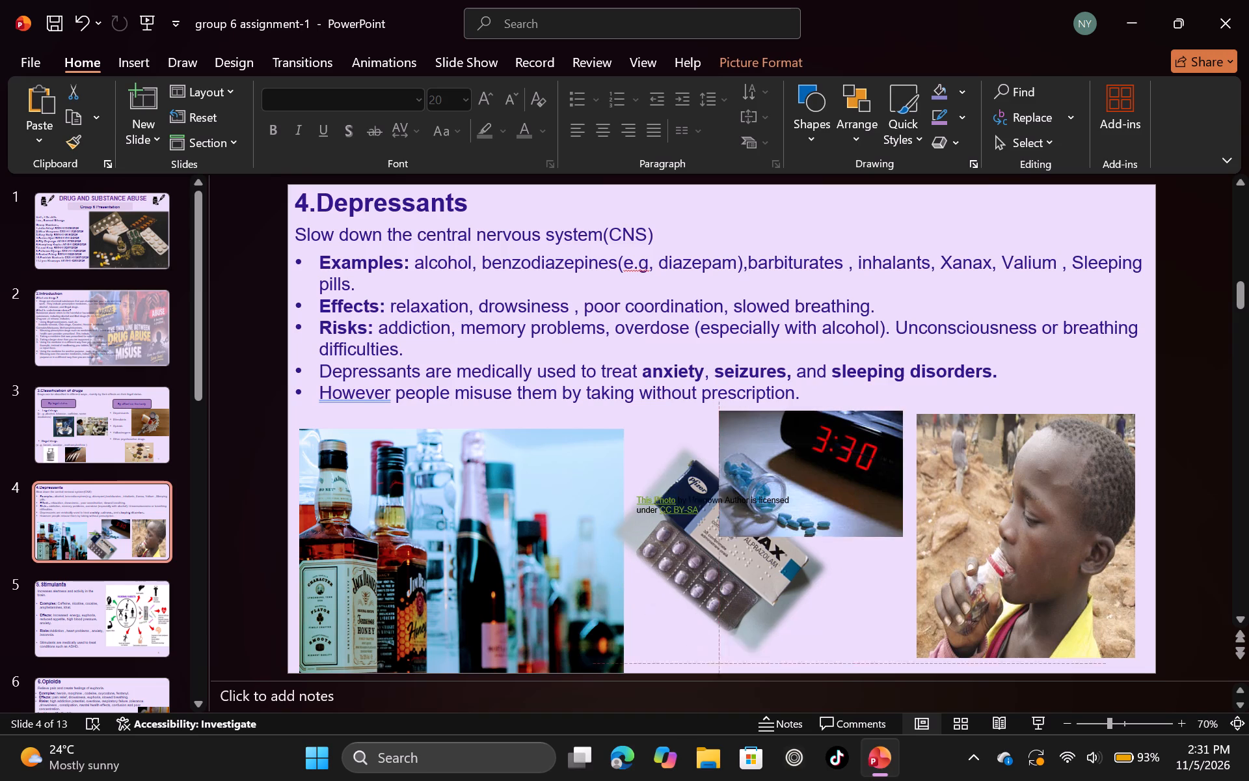
{"action": "left_click_drag", "start_coordinate": [759, 517], "coordinate": [757, 577]}
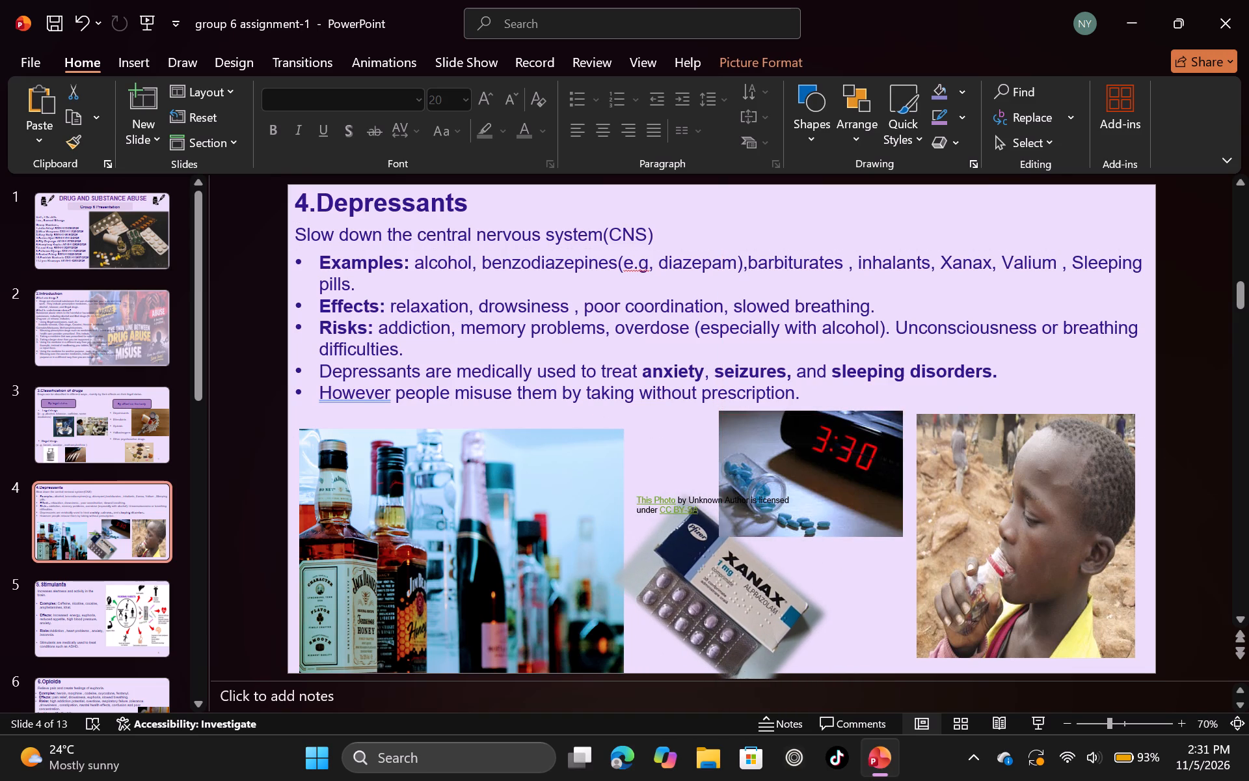
{"action": "left_click_drag", "start_coordinate": [757, 577], "coordinate": [700, 586]}
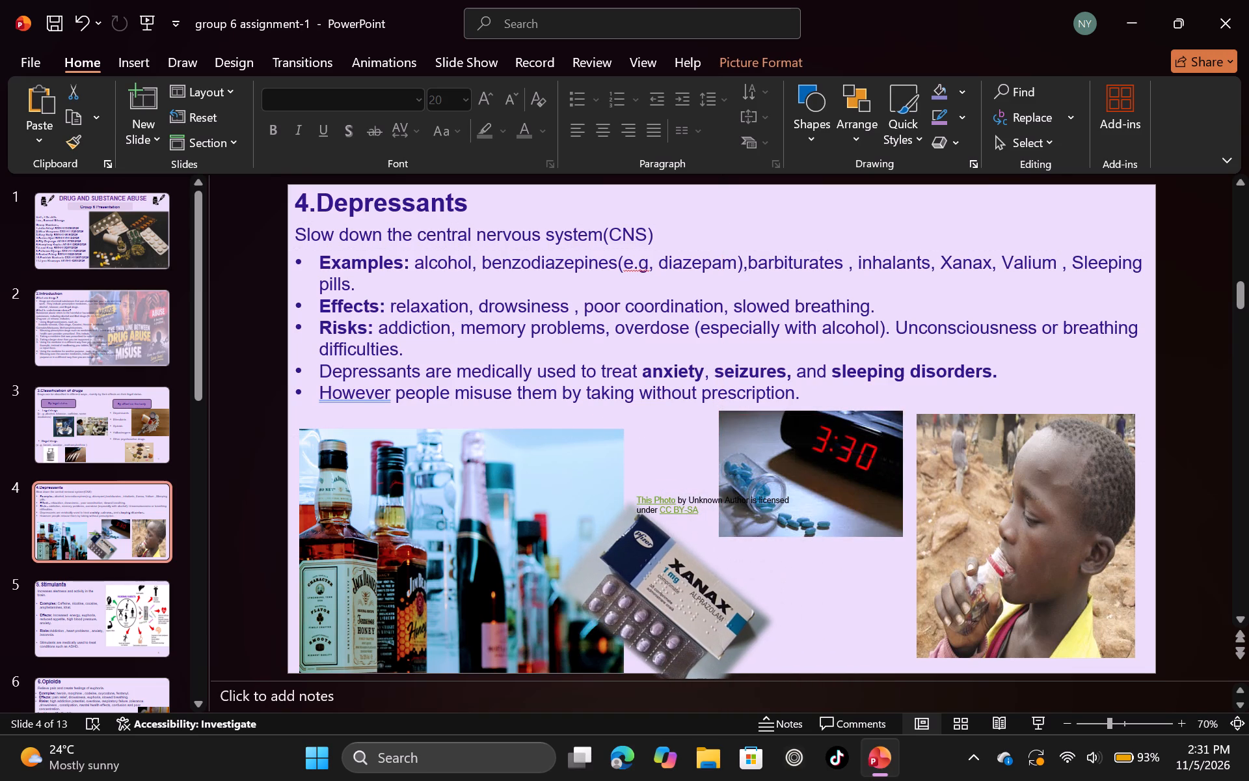
{"action": "left_click_drag", "start_coordinate": [700, 586], "coordinate": [705, 585]}
Rotate the Xanax picture until it is level, with the box upright above the blister pack.
{"action": "triple_click", "coordinate": [732, 529]}
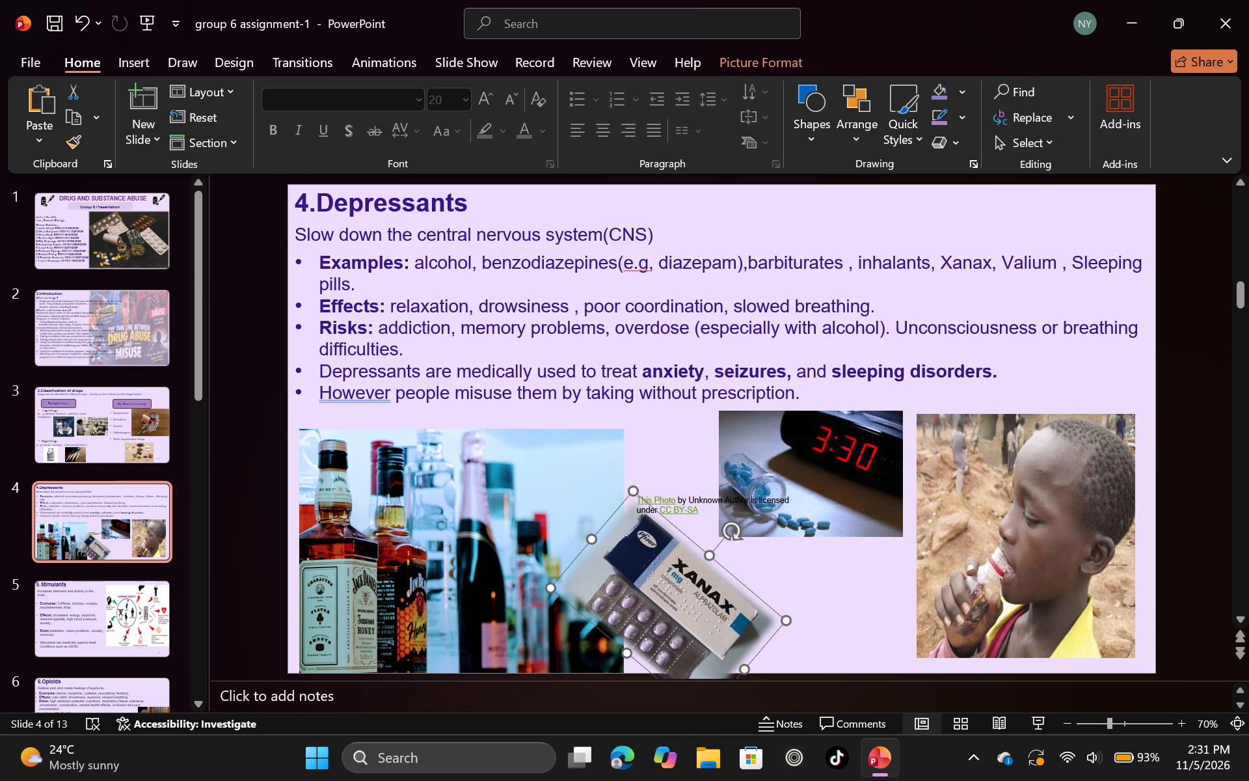
{"action": "left_click_drag", "start_coordinate": [732, 529], "coordinate": [619, 605]}
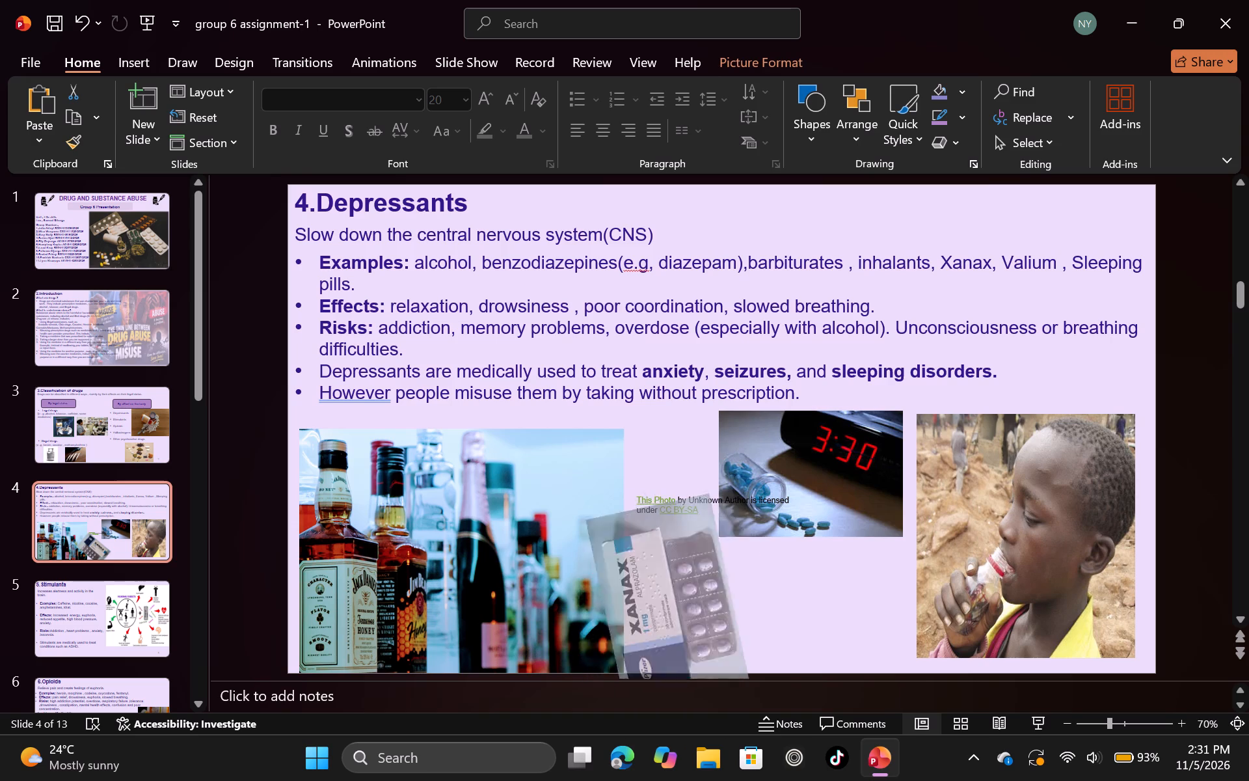
{"action": "left_click_drag", "start_coordinate": [619, 605], "coordinate": [680, 487]}
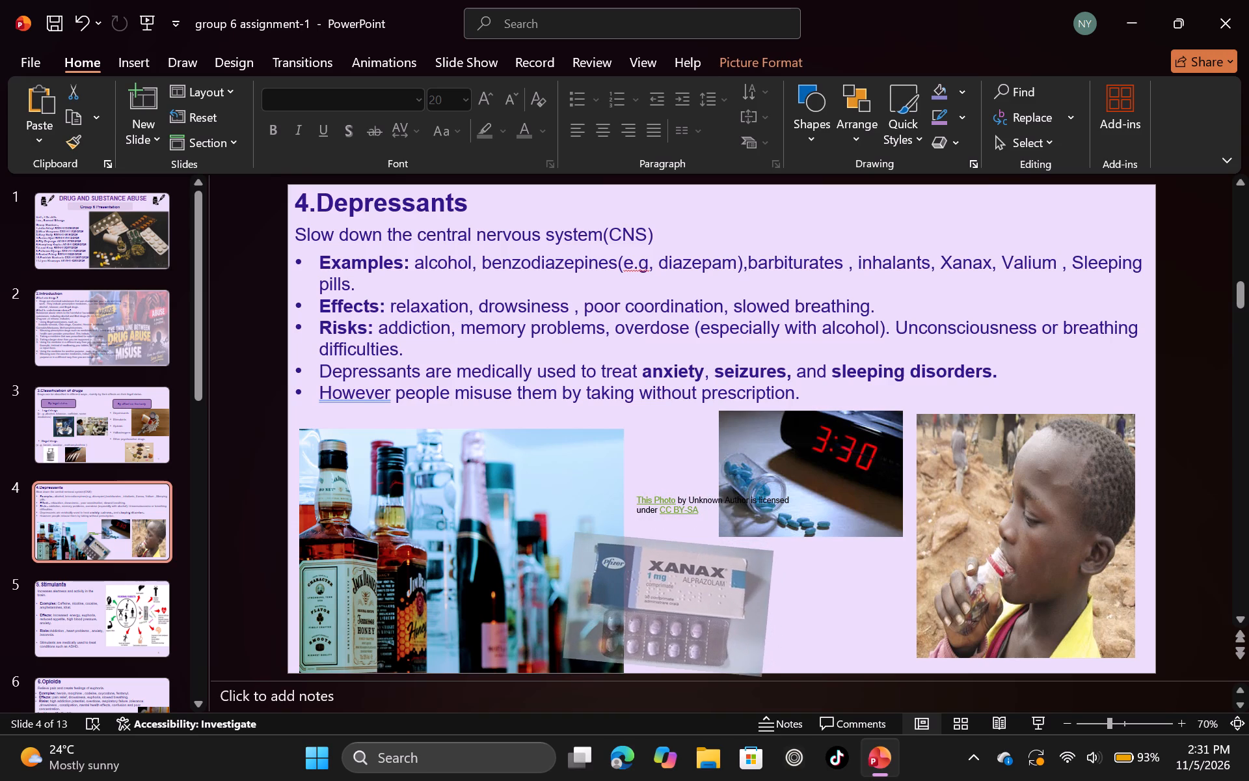
{"action": "left_click_drag", "start_coordinate": [680, 487], "coordinate": [670, 477]}
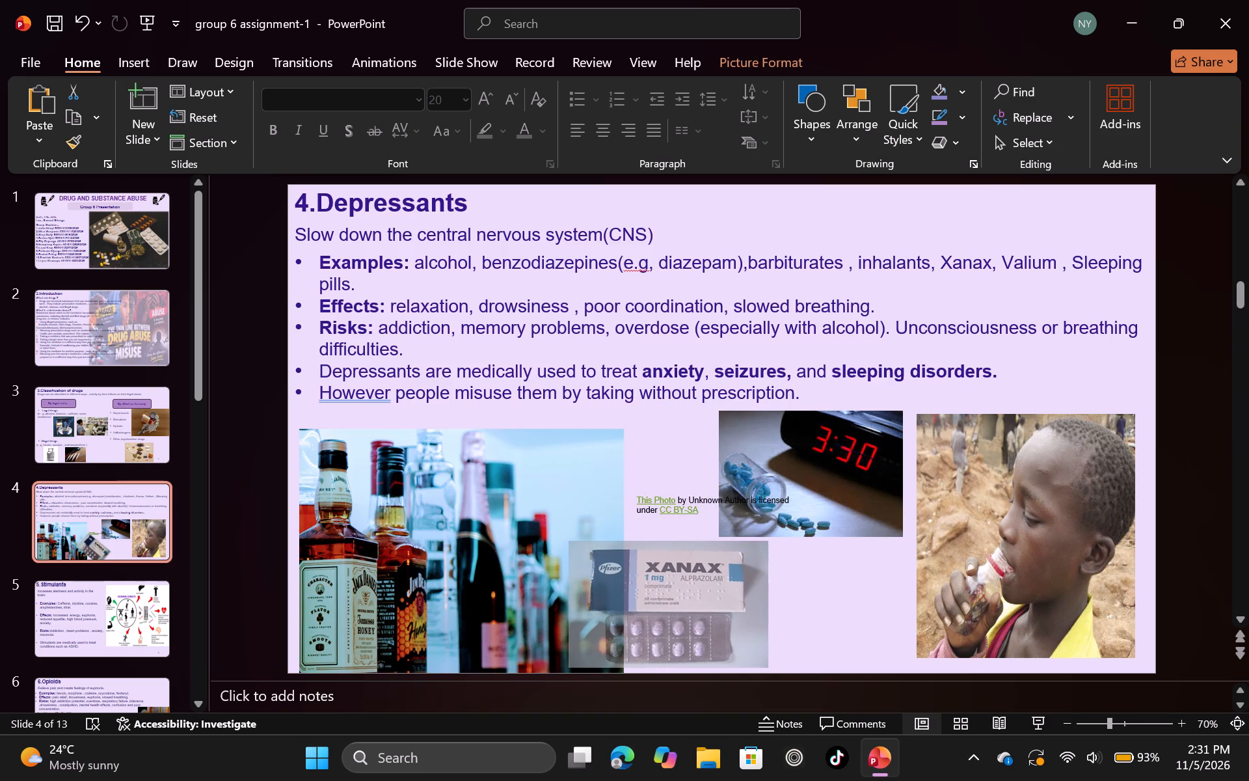
{"action": "left_click_drag", "start_coordinate": [670, 477], "coordinate": [670, 478]}
Move the level Xanax picture right, off the bottles picture and beneath the alarm-clock picture, just above the slide's bottom edge.
{"action": "left_click_drag", "start_coordinate": [708, 601], "coordinate": [734, 604]}
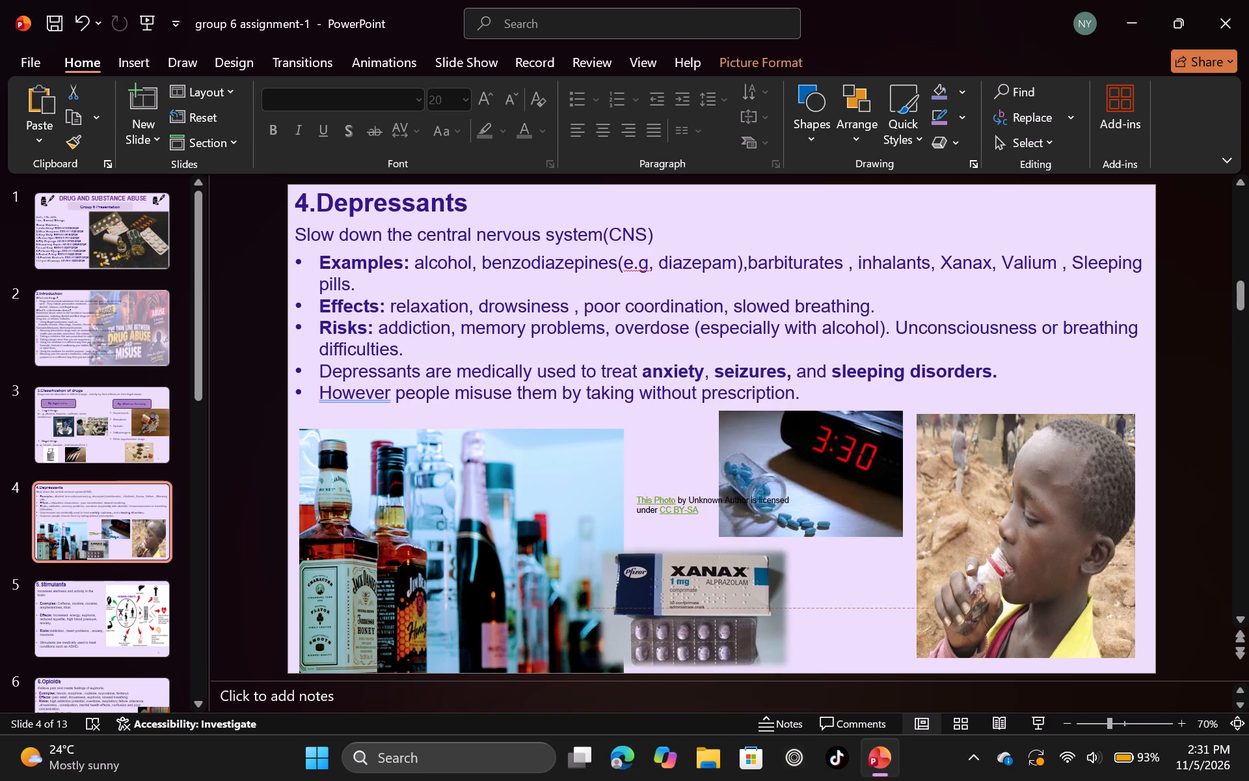
{"action": "left_click_drag", "start_coordinate": [734, 604], "coordinate": [784, 601]}
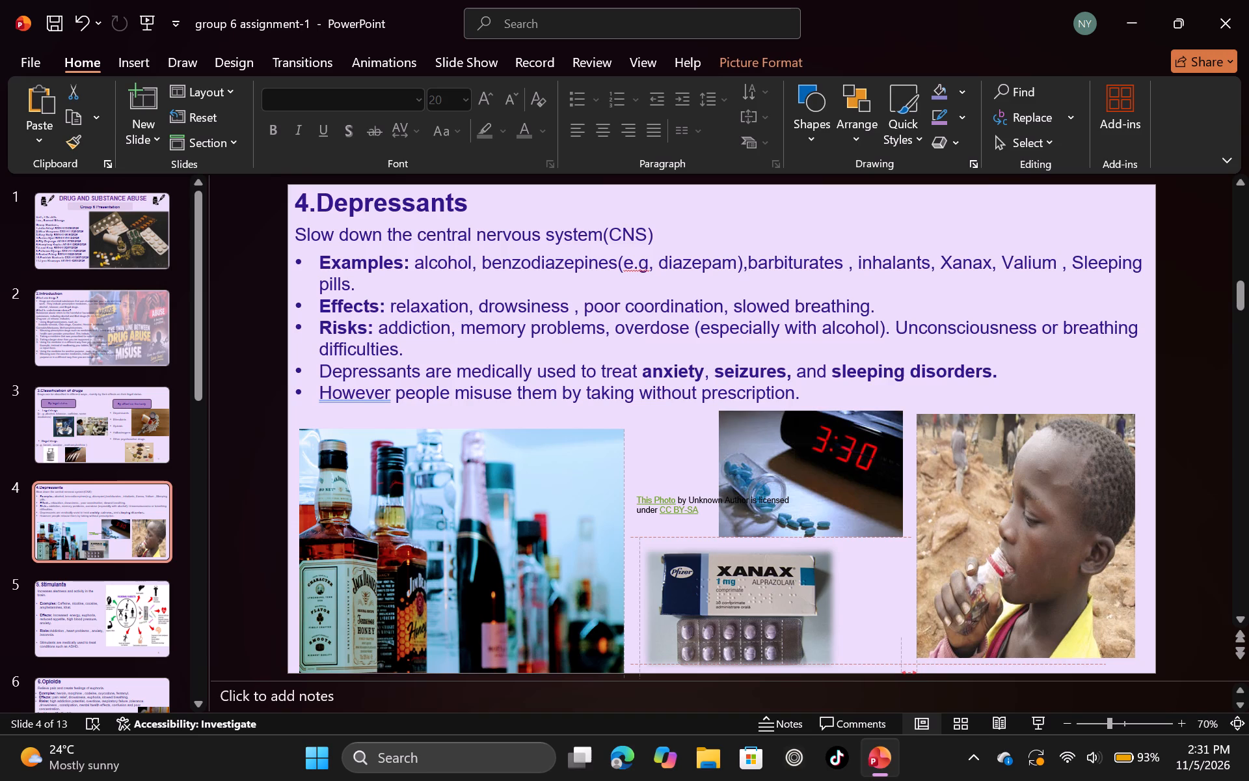
{"action": "left_click_drag", "start_coordinate": [784, 601], "coordinate": [779, 612]}
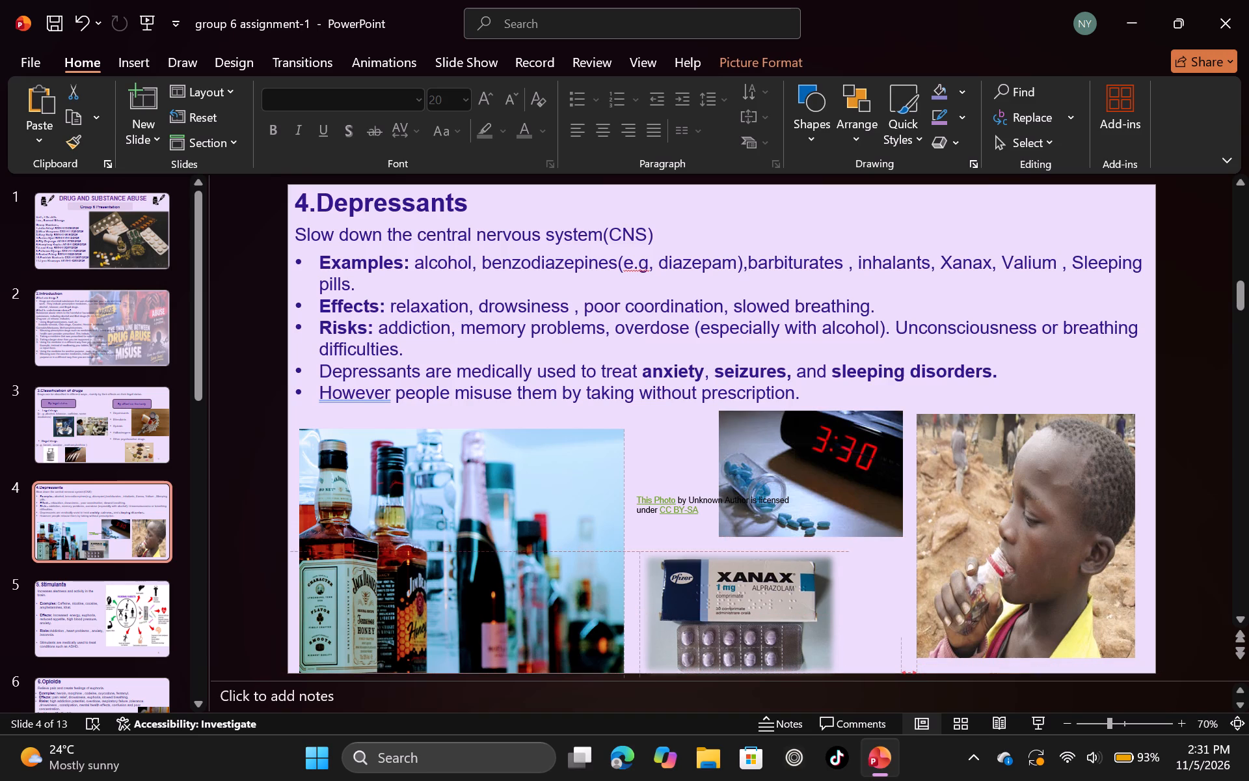
{"action": "left_click_drag", "start_coordinate": [779, 612], "coordinate": [774, 606]}
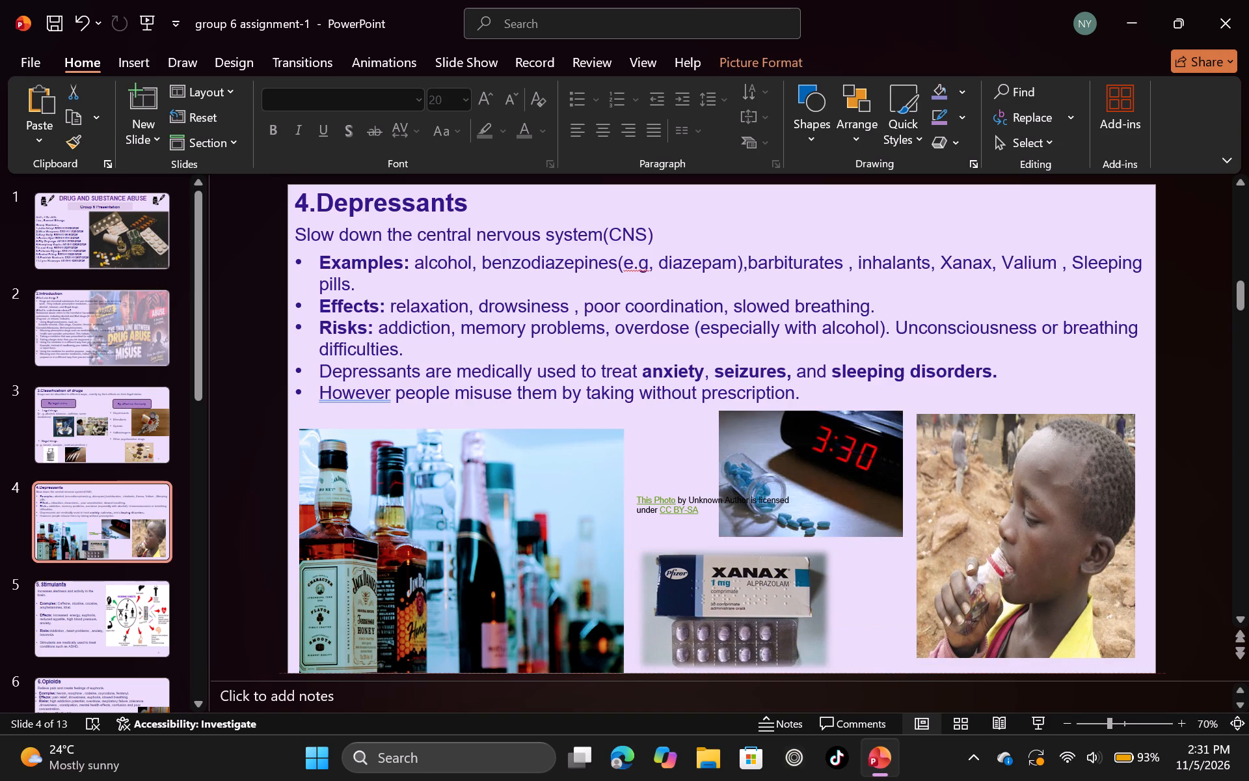
{"action": "left_click_drag", "start_coordinate": [774, 606], "coordinate": [775, 605]}
{"action": "left_click", "coordinate": [878, 579]}
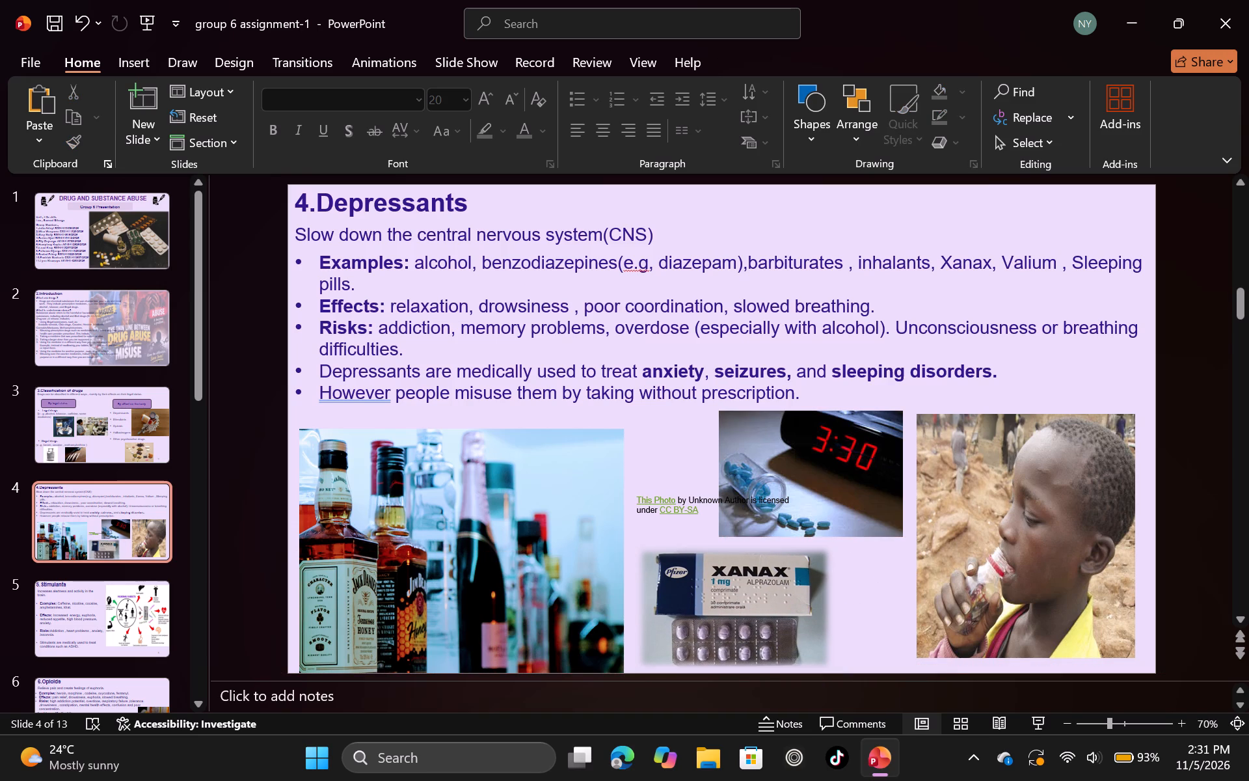
Shift the alarm-clock pills picture slightly left, leaving a wider gap before the boy's picture.
{"action": "left_click_drag", "start_coordinate": [819, 482], "coordinate": [788, 482]}
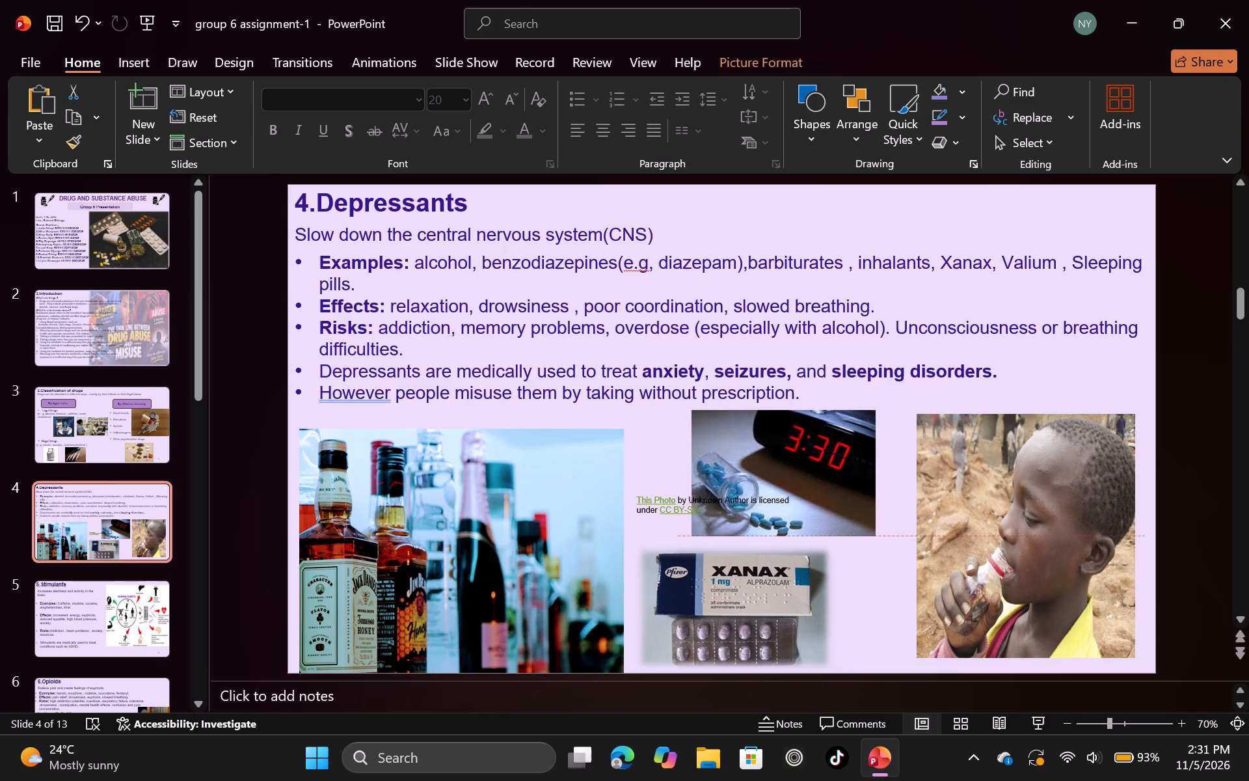
{"action": "left_click_drag", "start_coordinate": [788, 482], "coordinate": [803, 482]}
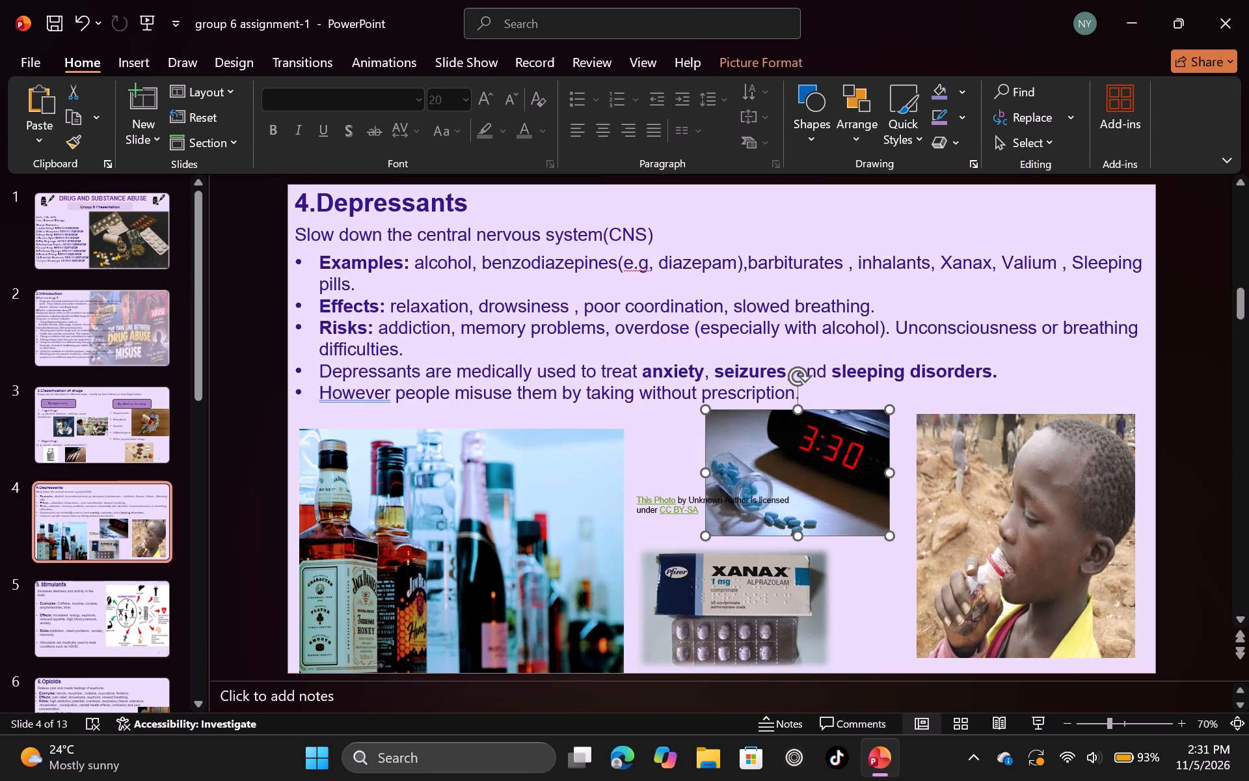
Cut the photo attribution caption that overlaps the alarm-clock pills picture.
{"action": "left_click", "coordinate": [664, 493]}
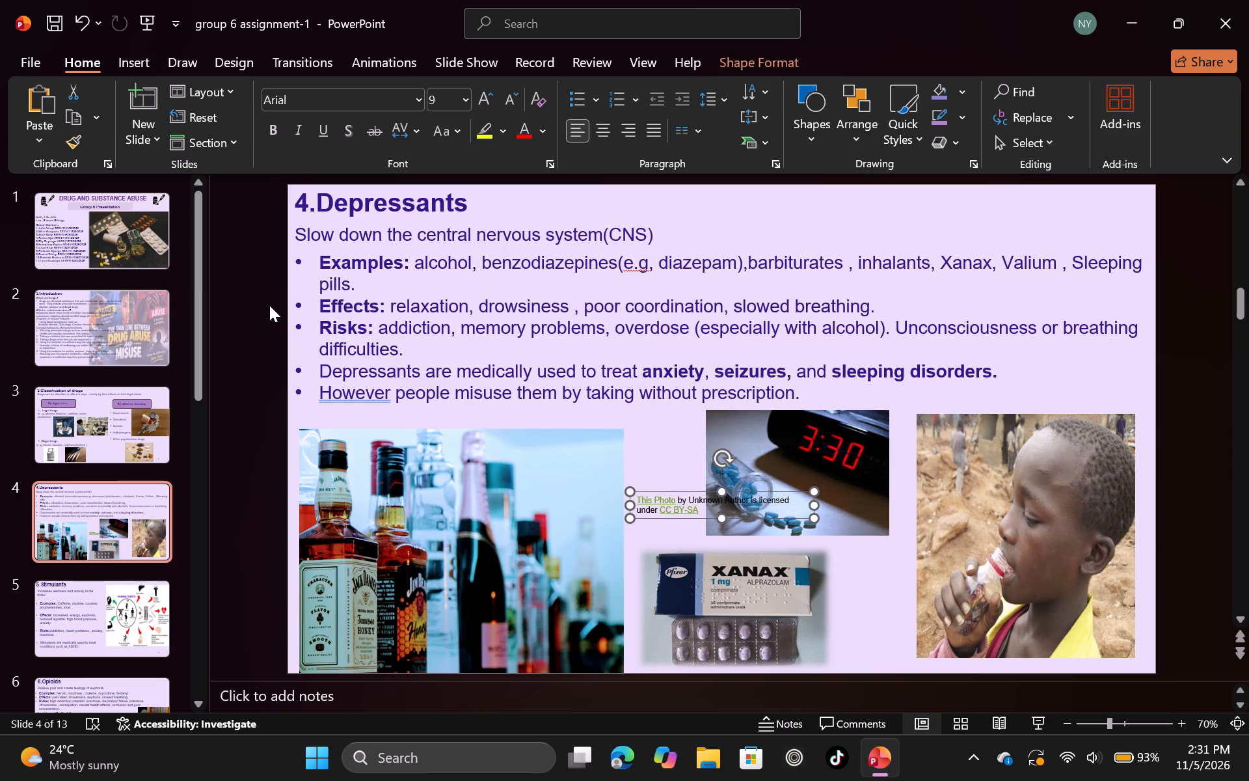
{"action": "left_click", "coordinate": [81, 90]}
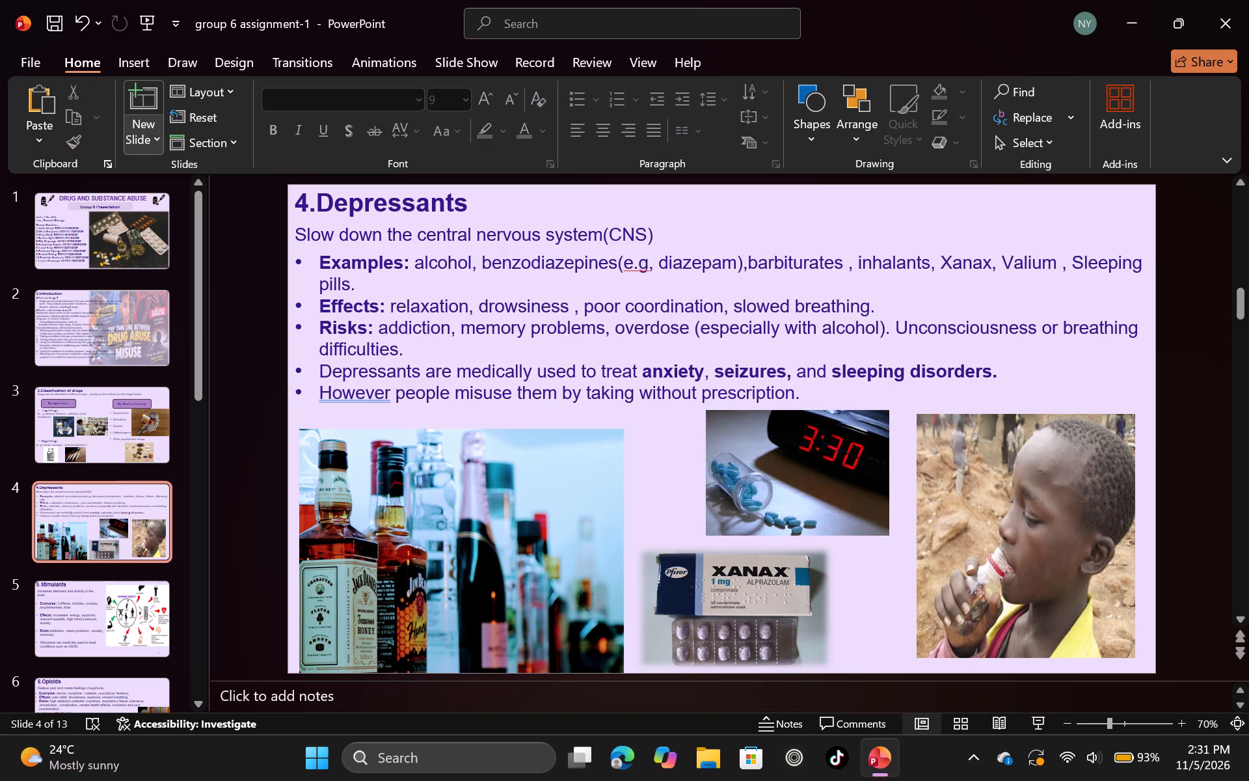
Lower the alarm-clock pills picture slightly so it sits just above the Xanax picture, keeping its horizontal position.
{"action": "left_click", "coordinate": [736, 509]}
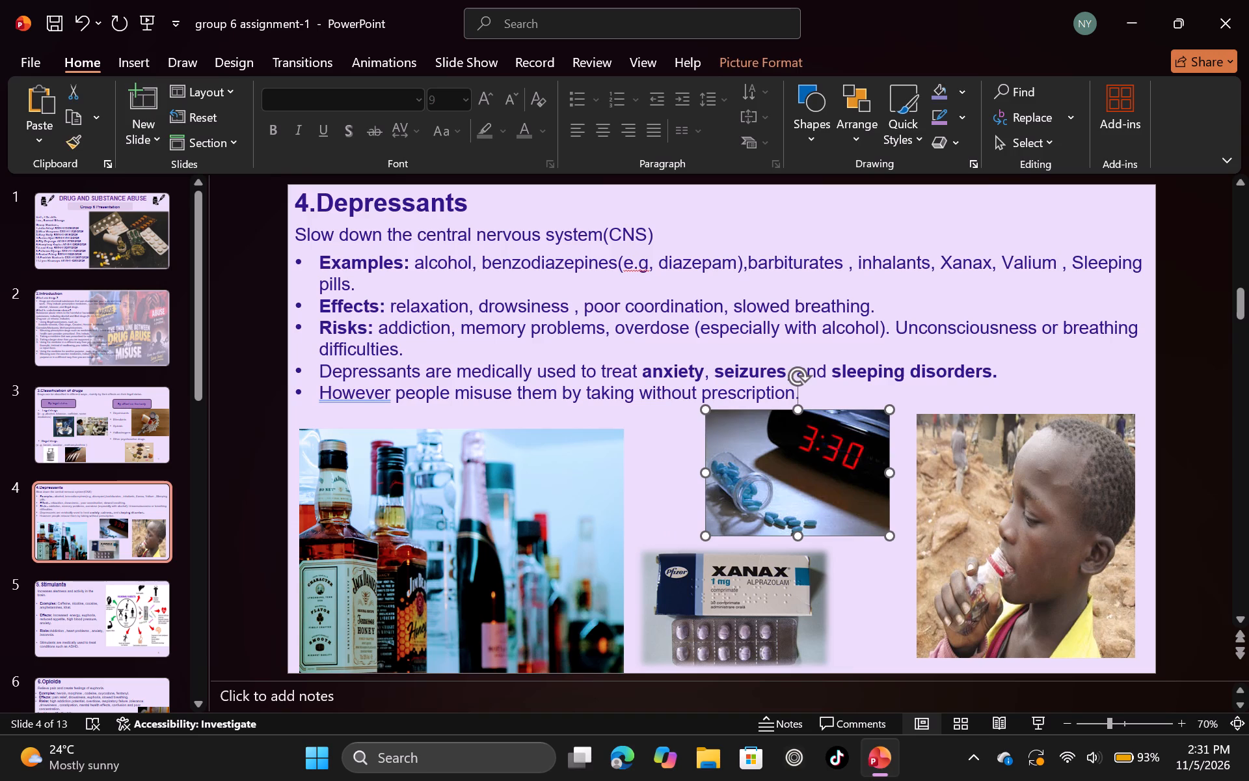
{"action": "left_click_drag", "start_coordinate": [736, 509], "coordinate": [714, 517]}
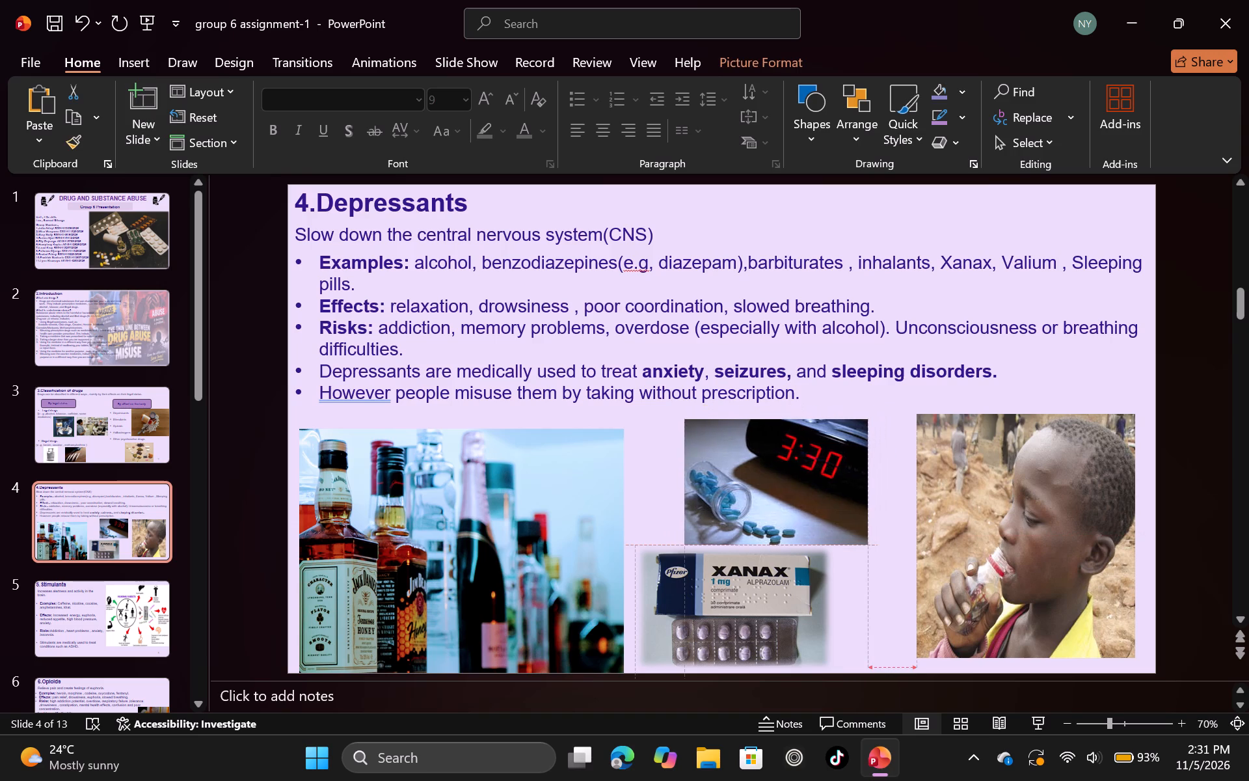
{"action": "left_click_drag", "start_coordinate": [714, 517], "coordinate": [735, 516]}
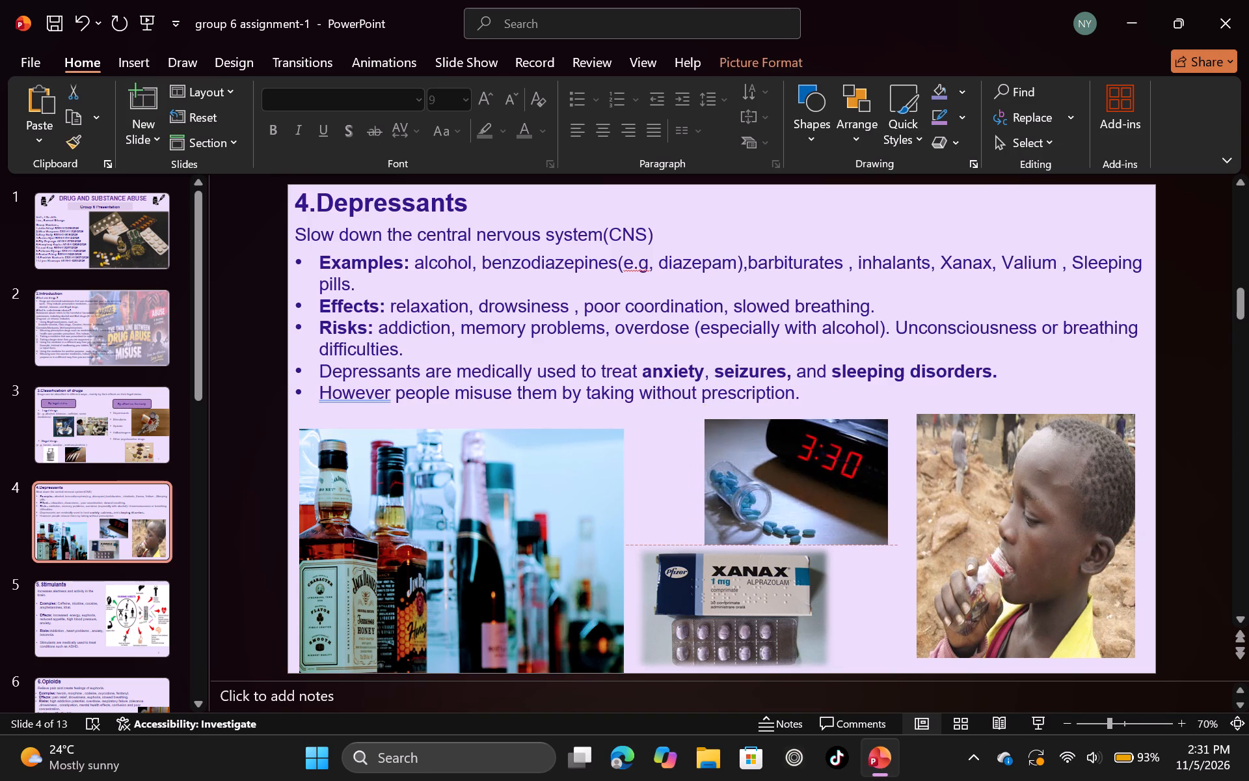
{"action": "left_click_drag", "start_coordinate": [735, 516], "coordinate": [735, 515]}
{"action": "left_click", "coordinate": [888, 558]}
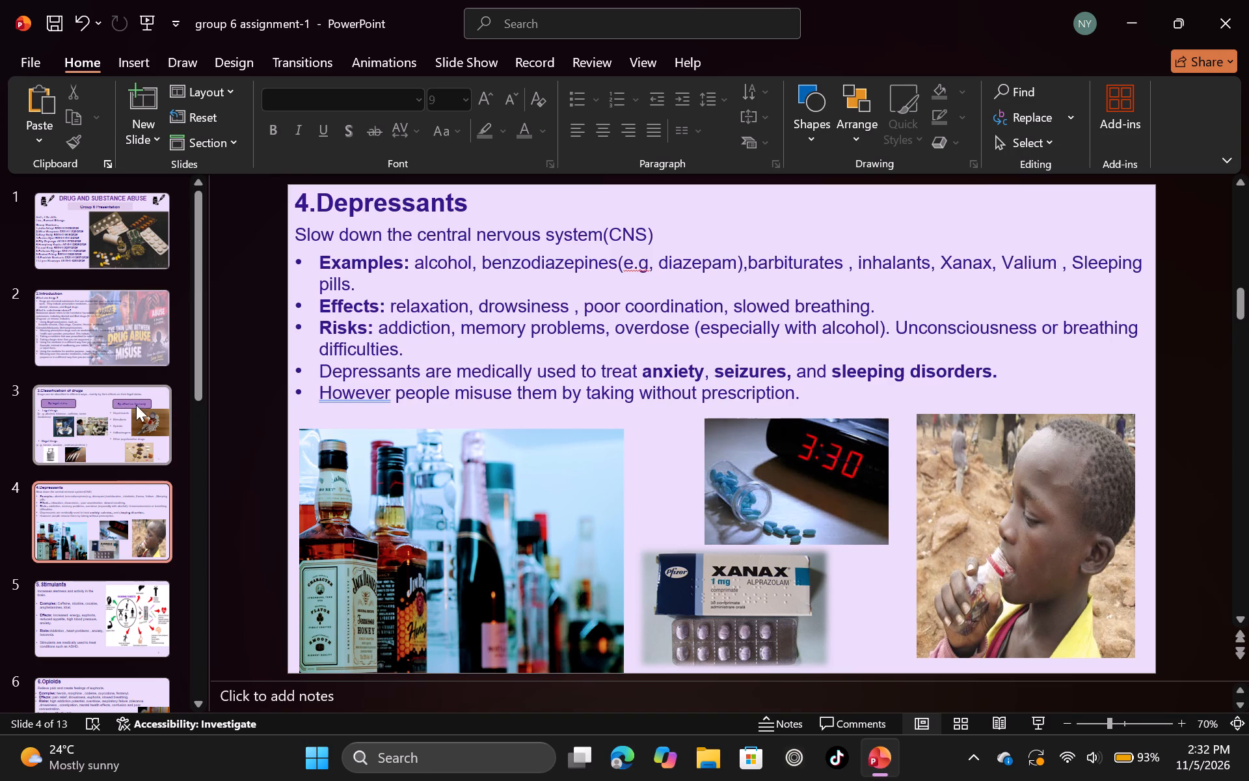
On the Stimulants slide, select the whole "5.Stimulants" heading and open its font size choices.
{"action": "left_click", "coordinate": [127, 449]}
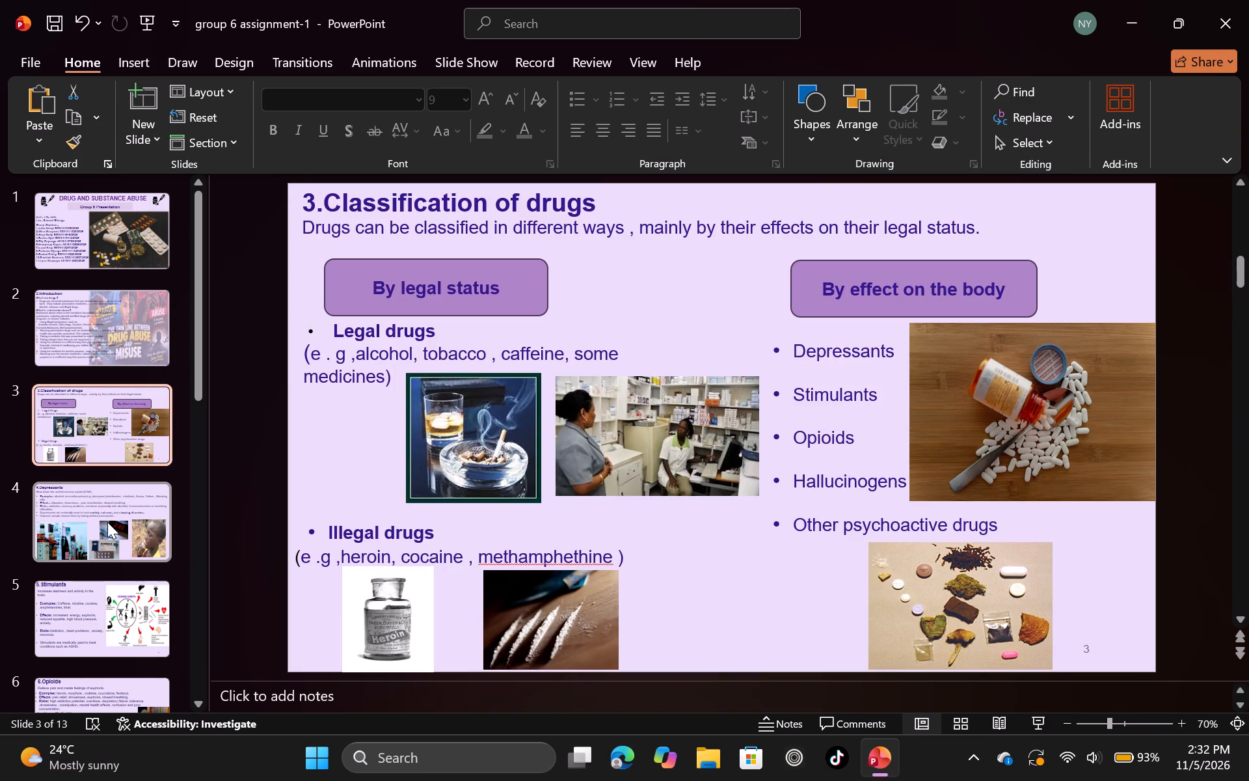
{"action": "left_click", "coordinate": [103, 531]}
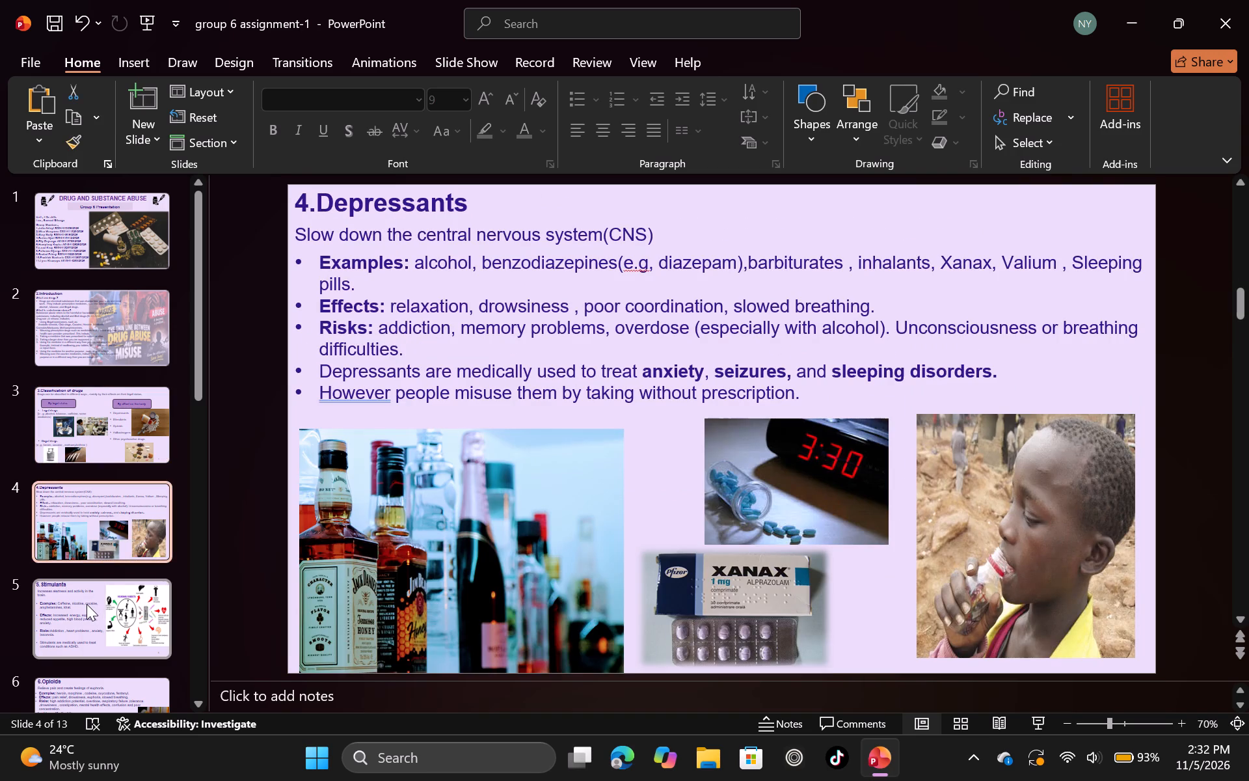
{"action": "left_click", "coordinate": [87, 604]}
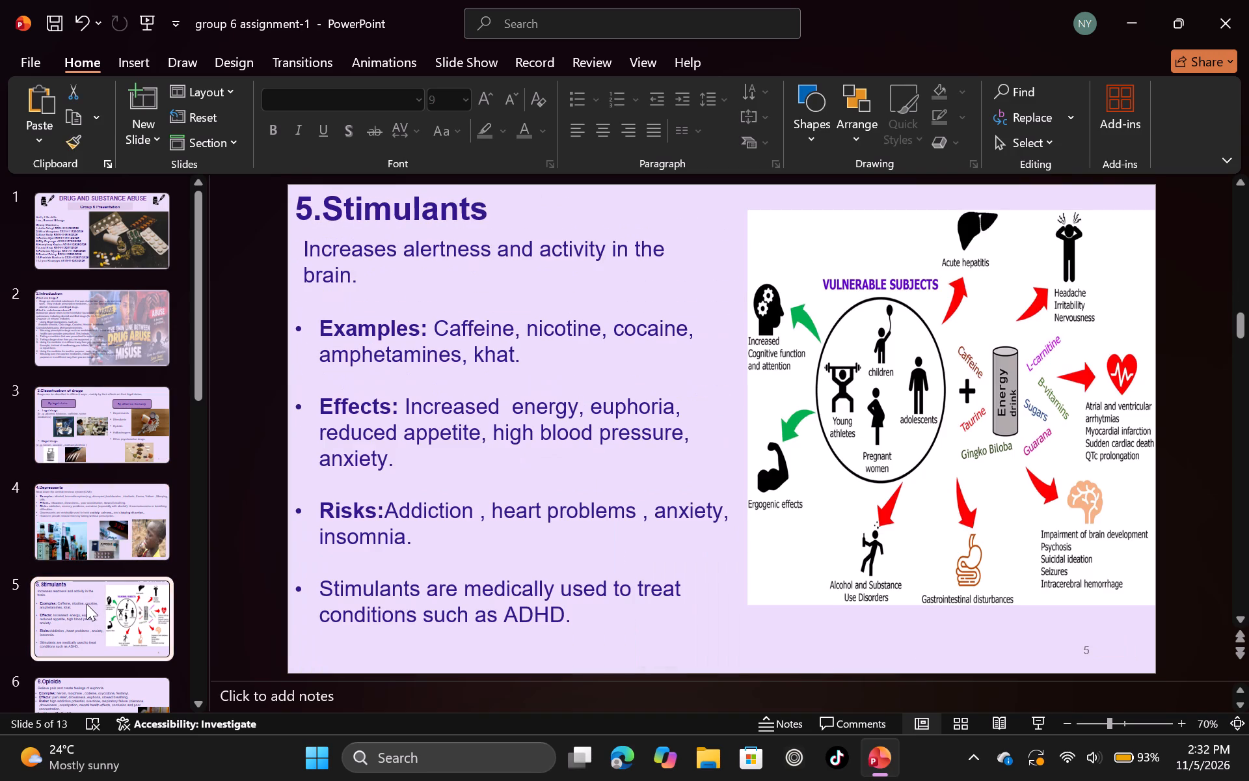
{"action": "left_click", "coordinate": [491, 218]}
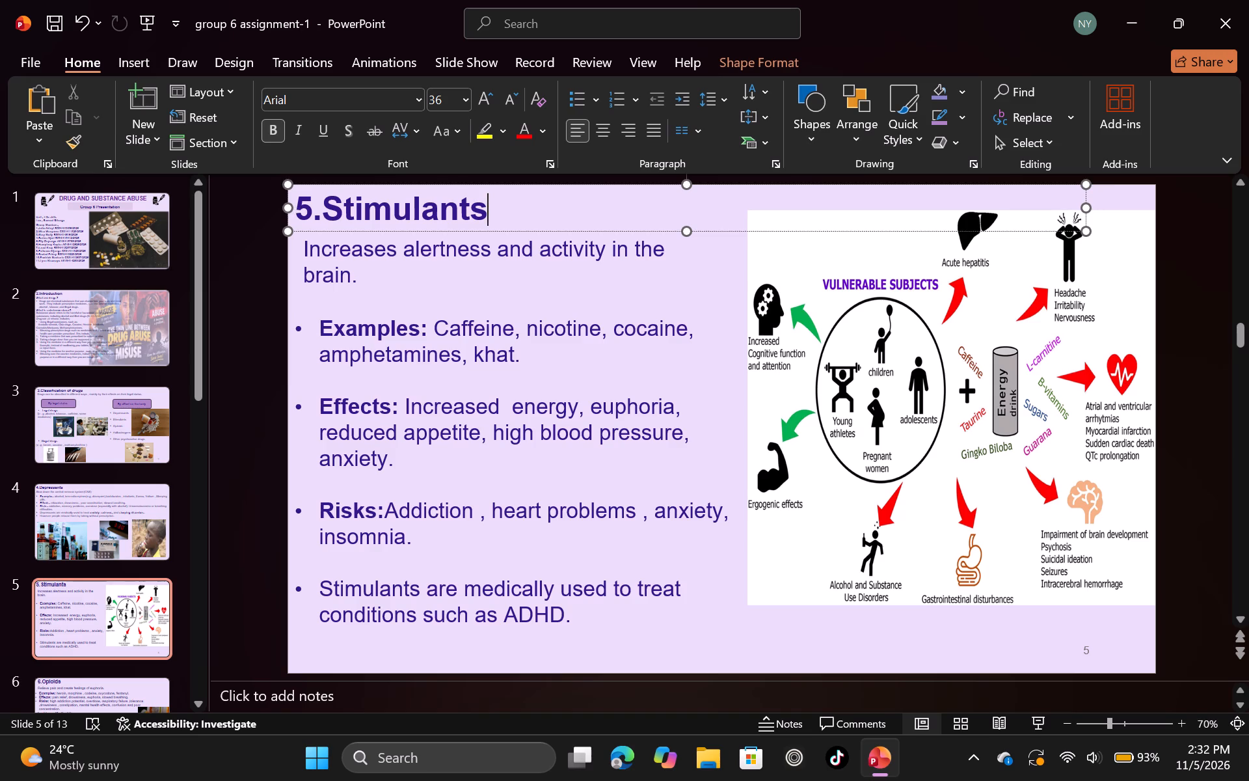
{"action": "left_click", "coordinate": [299, 208]}
{"action": "left_click_drag", "start_coordinate": [299, 208], "coordinate": [565, 215]}
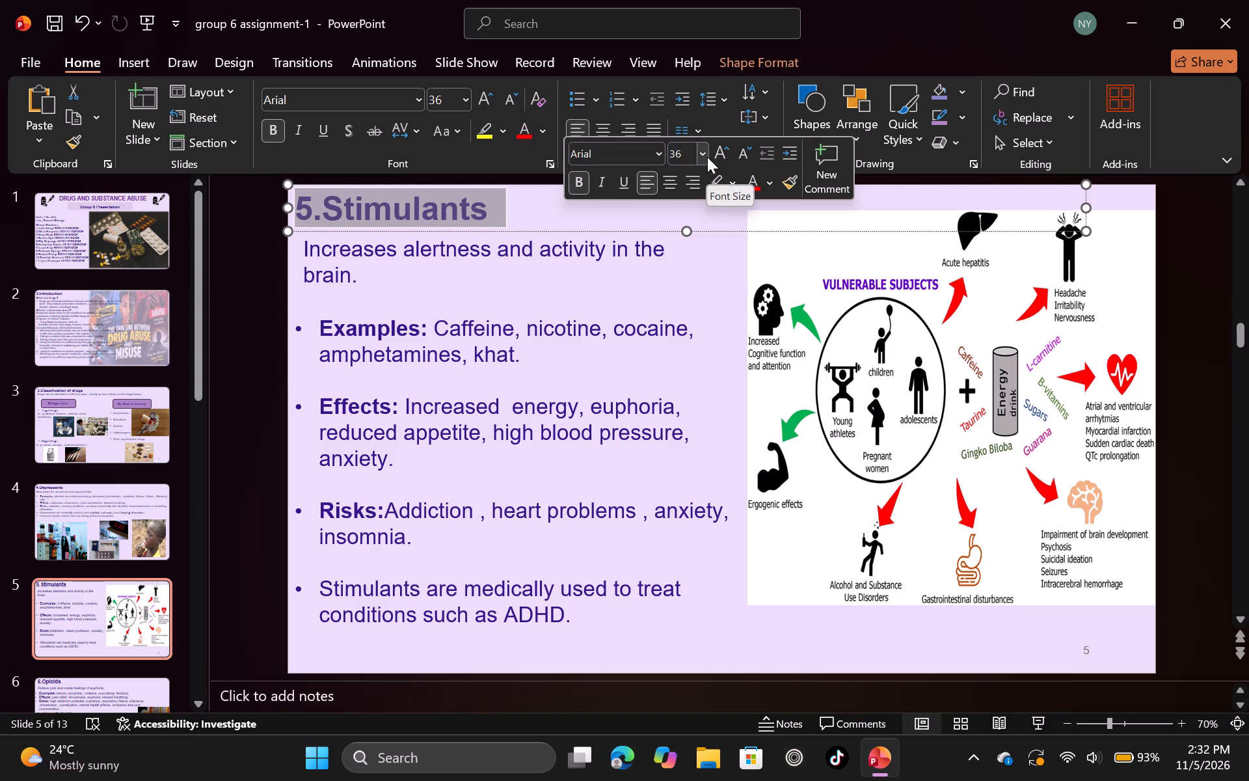
{"action": "left_click", "coordinate": [706, 158]}
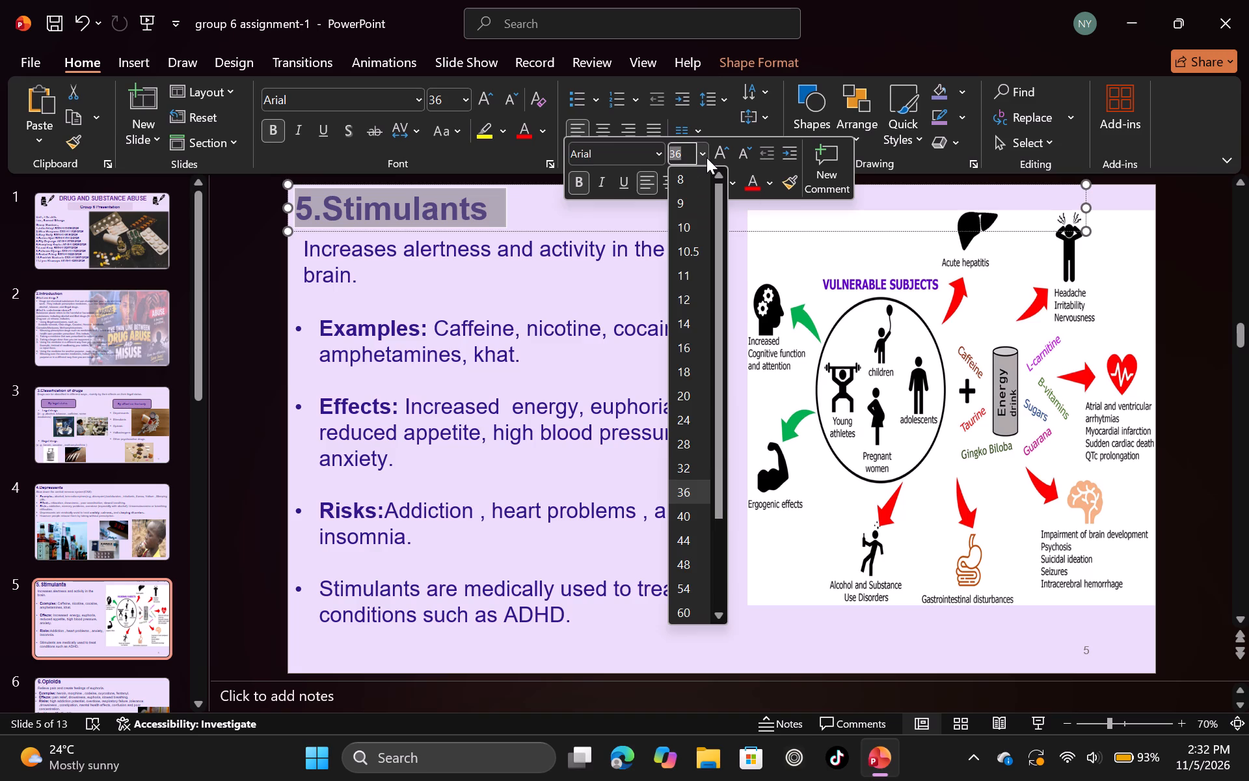
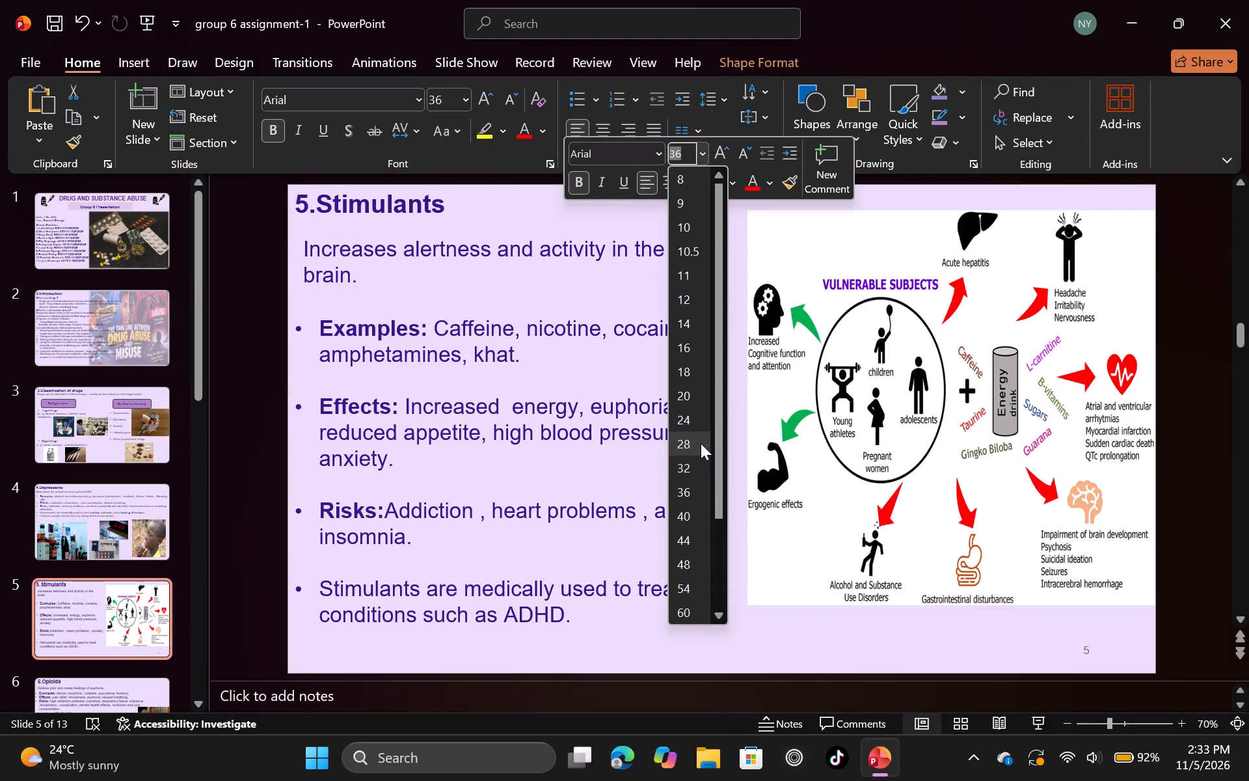
Set the "5.Stimulants" heading's font size to 28.
{"action": "left_click", "coordinate": [701, 443]}
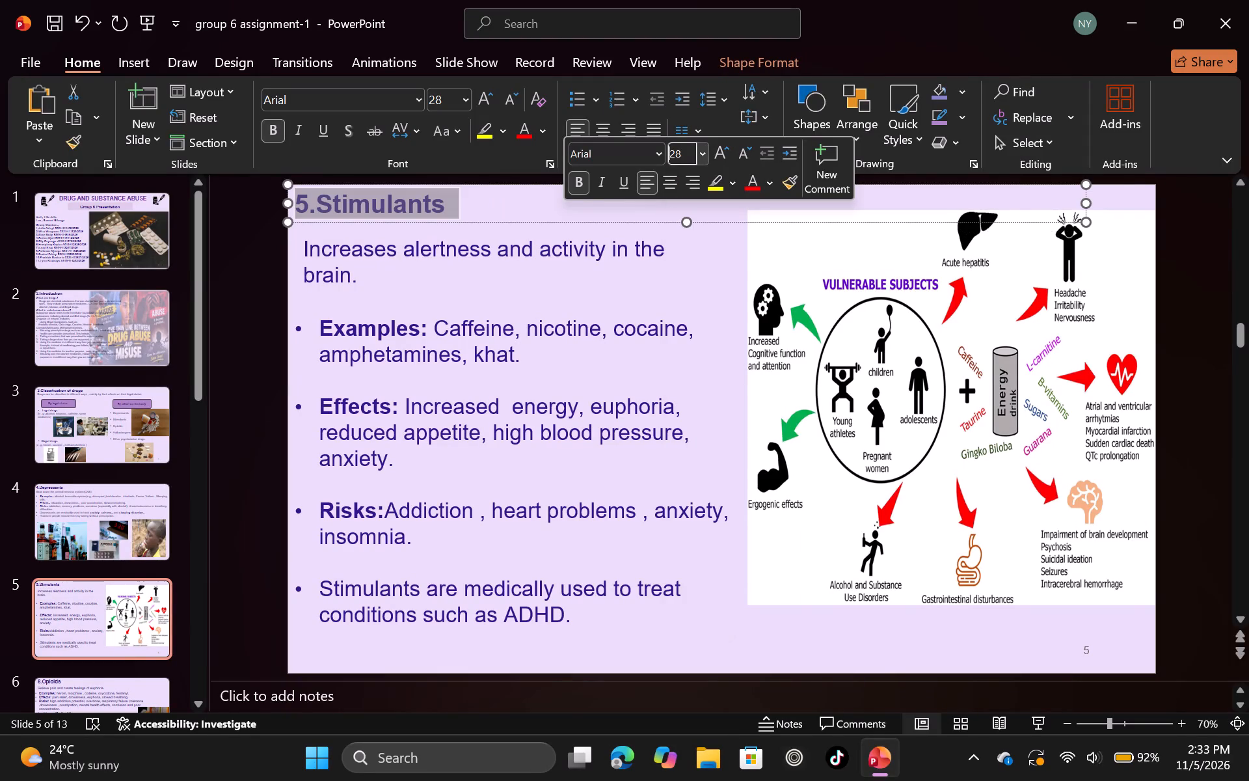
{"action": "left_click", "coordinate": [741, 354]}
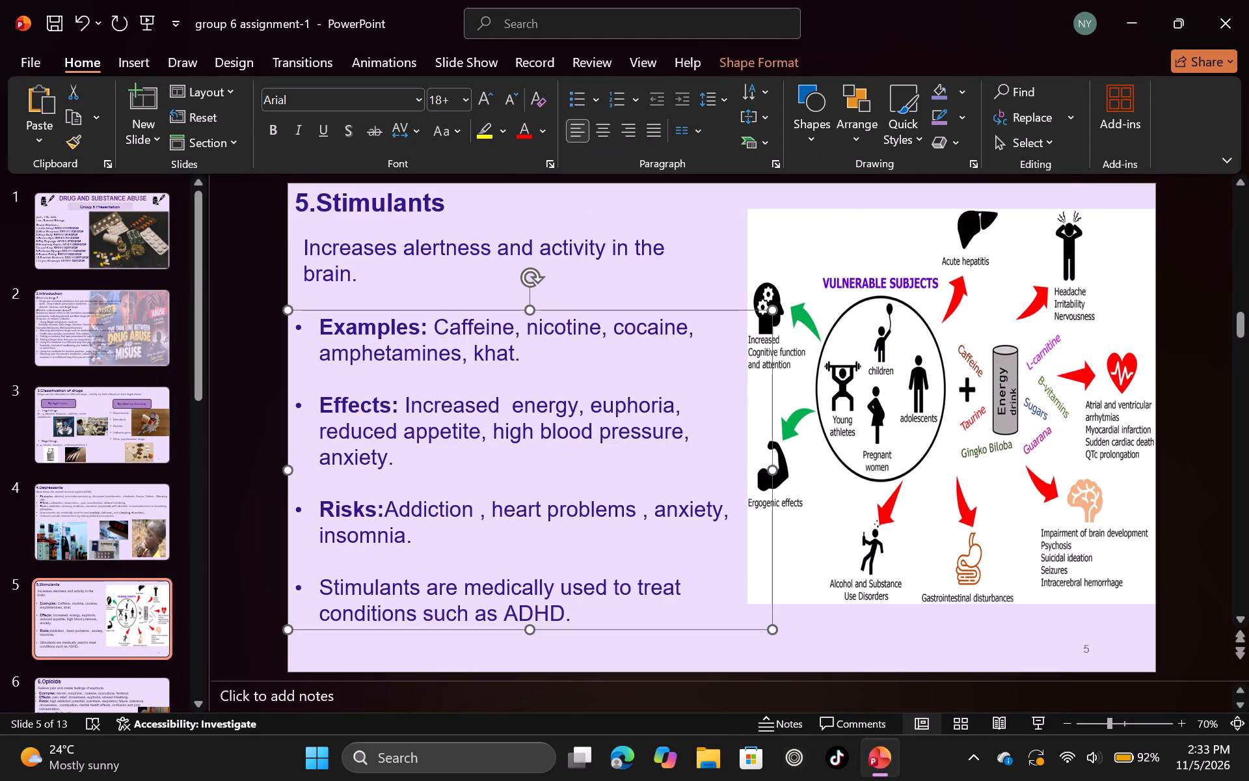
Widen the "Increases alertness and activity in the brain." text box towards the picture so the sentence fits on one line.
{"action": "left_click", "coordinate": [703, 272]}
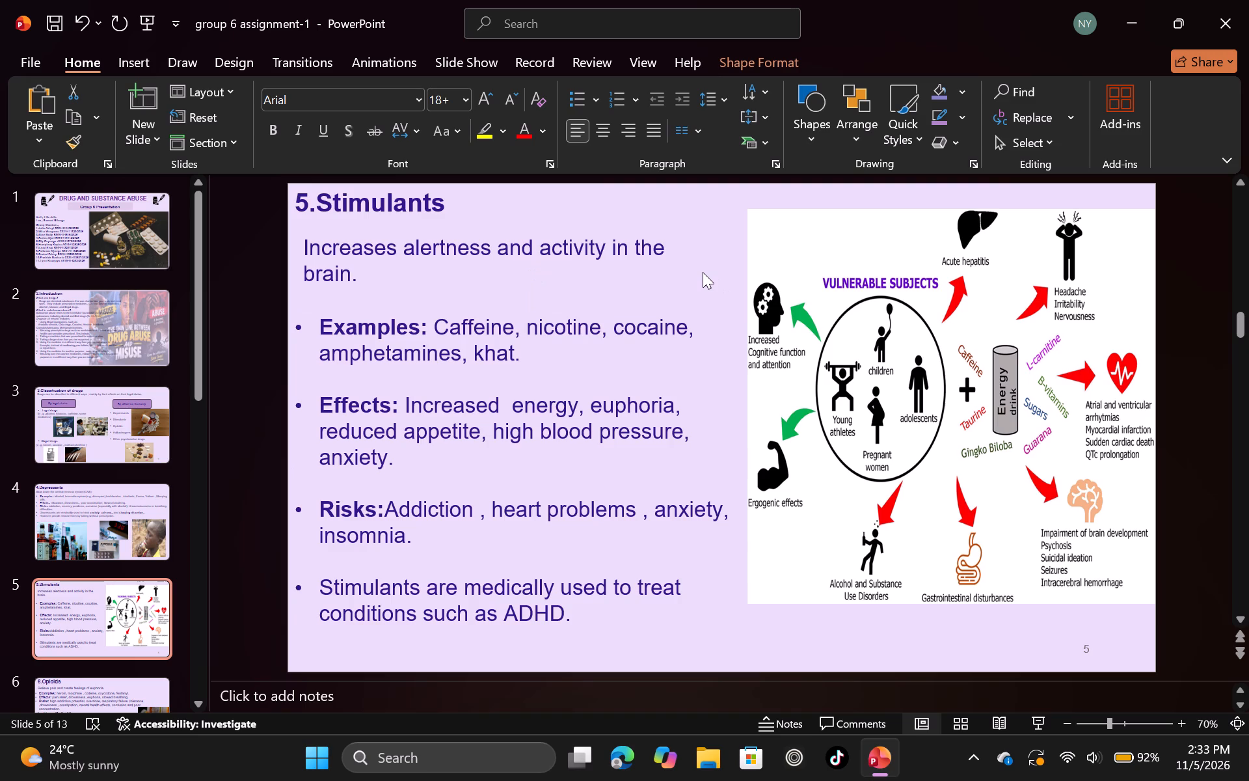
{"action": "left_click", "coordinate": [676, 249]}
{"action": "left_click", "coordinate": [349, 270]}
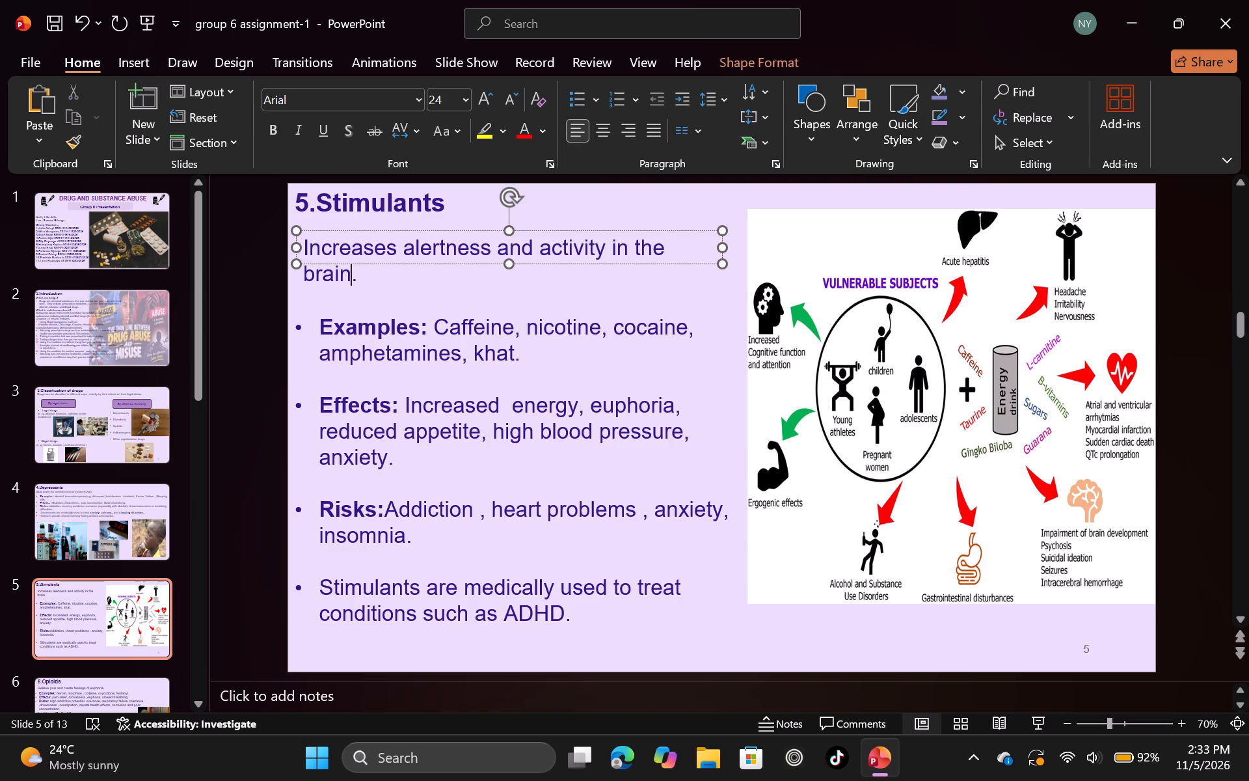
{"action": "left_click", "coordinate": [677, 245]}
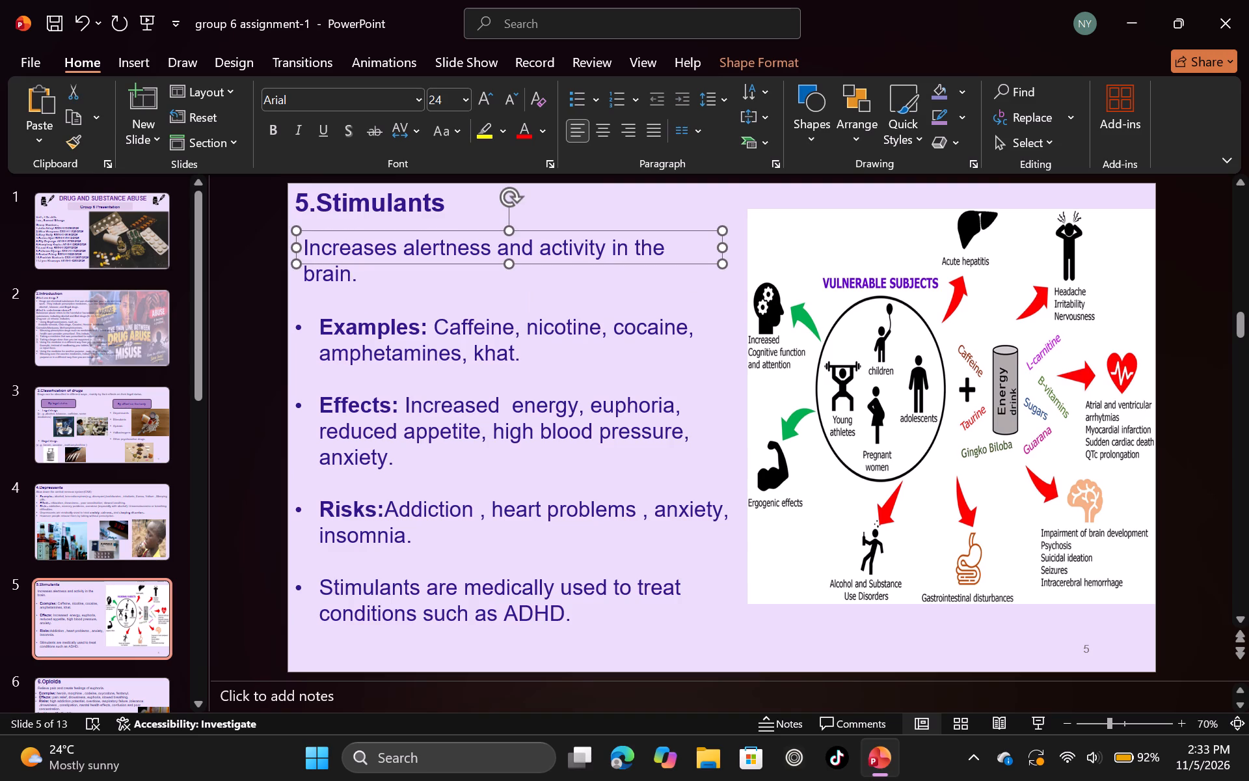
{"action": "left_click_drag", "start_coordinate": [697, 292], "coordinate": [669, 241]}
{"action": "left_click", "coordinate": [669, 241]}
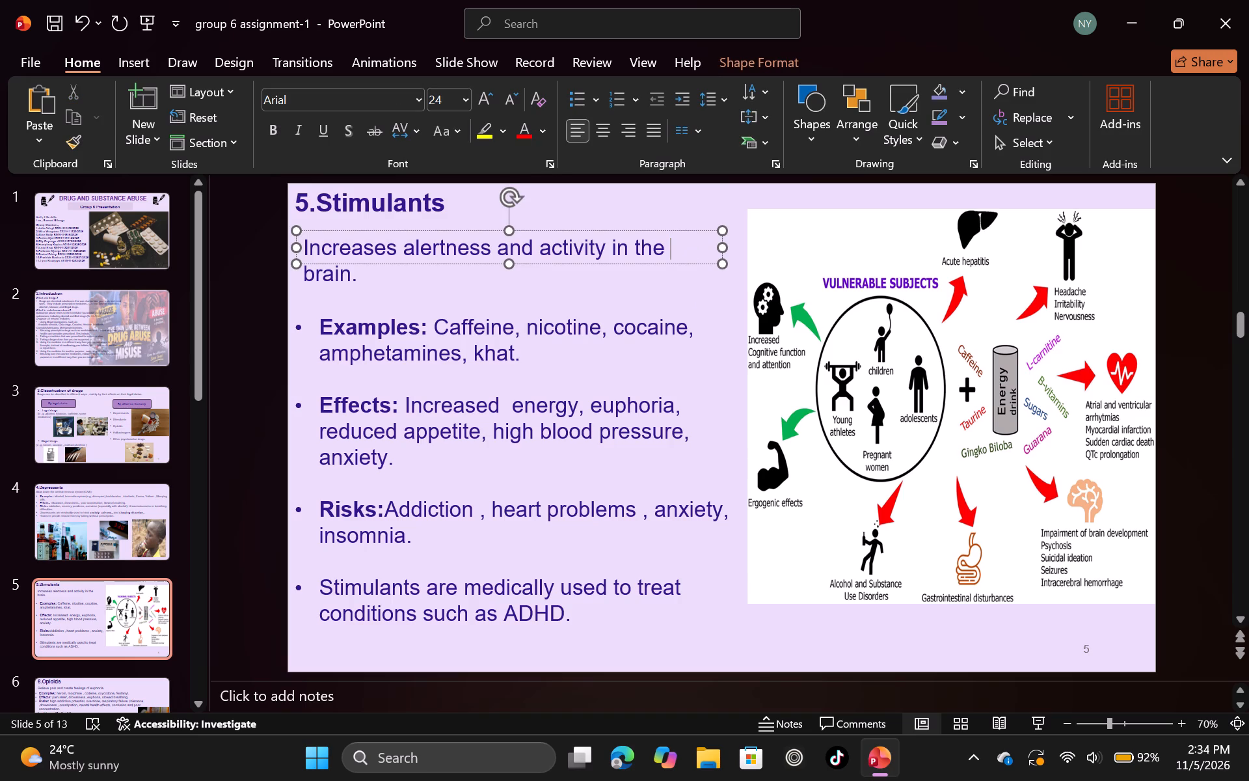
{"action": "left_click", "coordinate": [302, 240]}
{"action": "left_click_drag", "start_coordinate": [302, 240], "coordinate": [360, 251]}
{"action": "left_click_drag", "start_coordinate": [360, 251], "coordinate": [722, 246]}
{"action": "left_click_drag", "start_coordinate": [722, 246], "coordinate": [734, 247]}
{"action": "left_click_drag", "start_coordinate": [725, 279], "coordinate": [289, 232]}
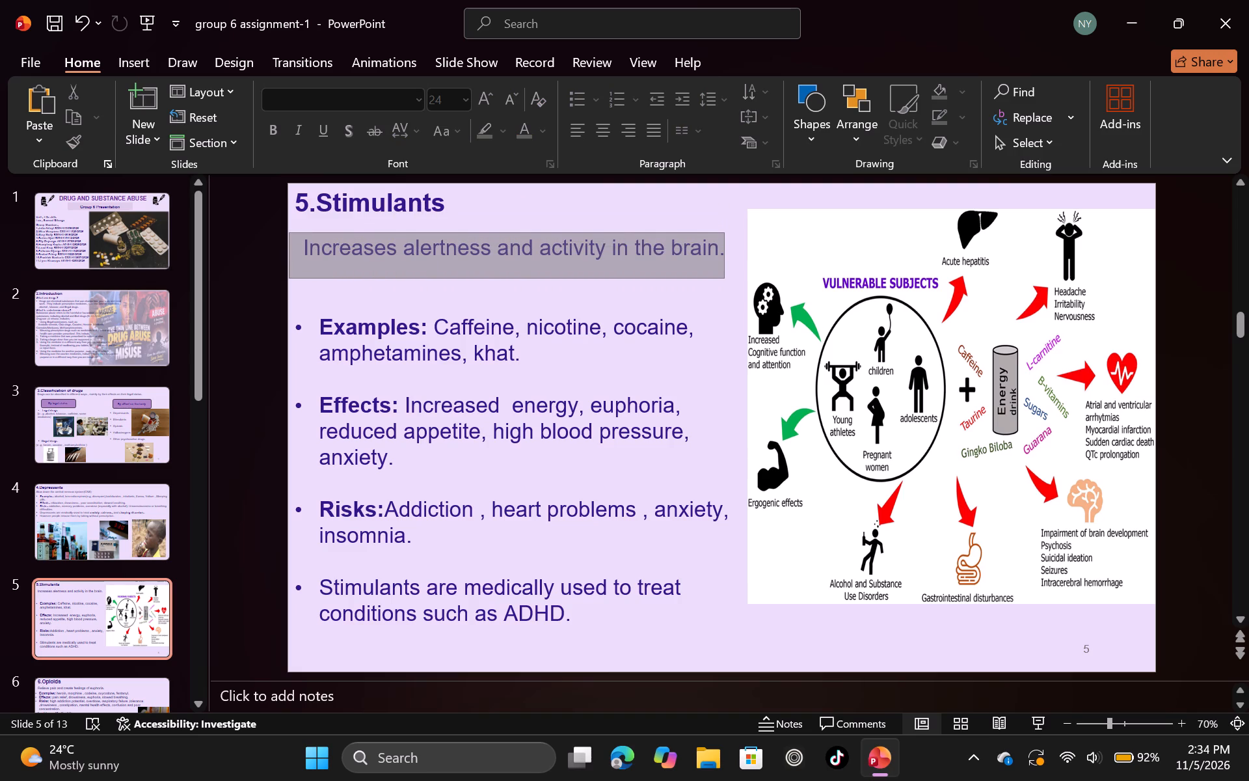
Extend the introductory sentence's text box to the slide's left edge so its text lines up with the heading.
{"action": "left_click", "coordinate": [295, 245]}
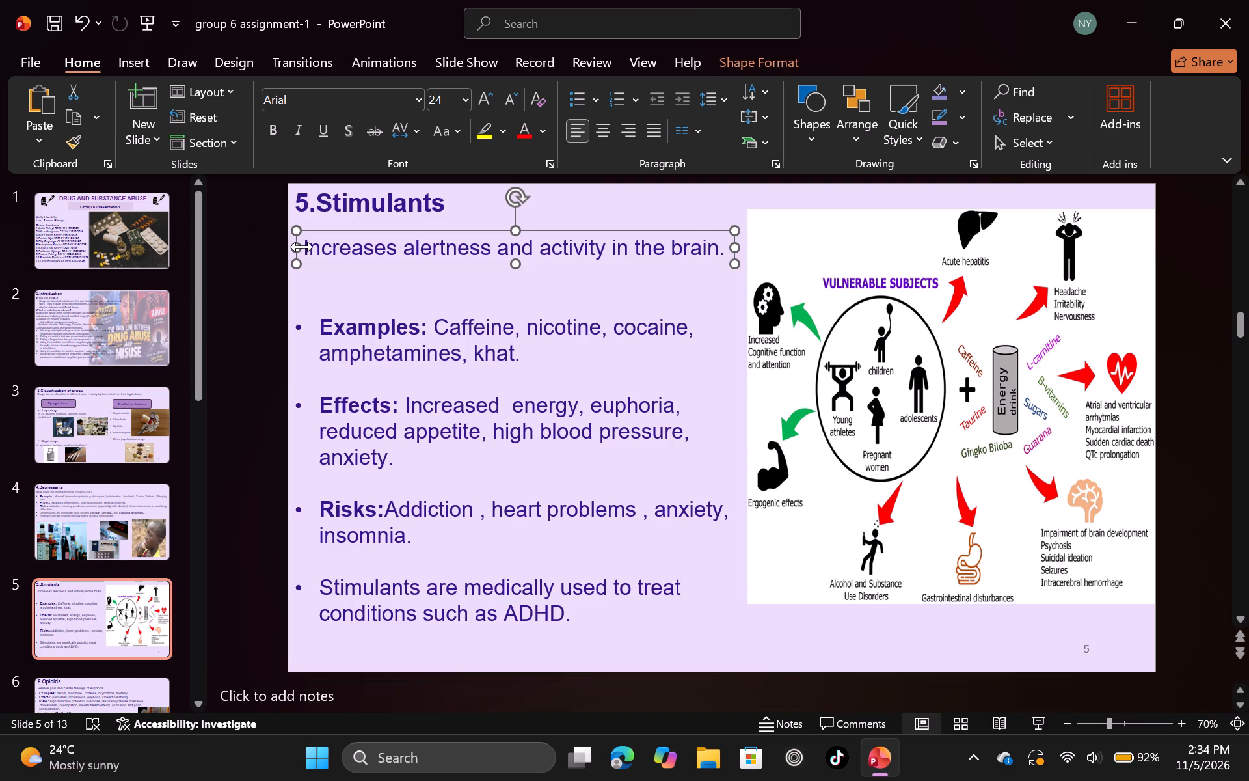
{"action": "left_click", "coordinate": [302, 247]}
{"action": "left_click_drag", "start_coordinate": [302, 247], "coordinate": [293, 235]}
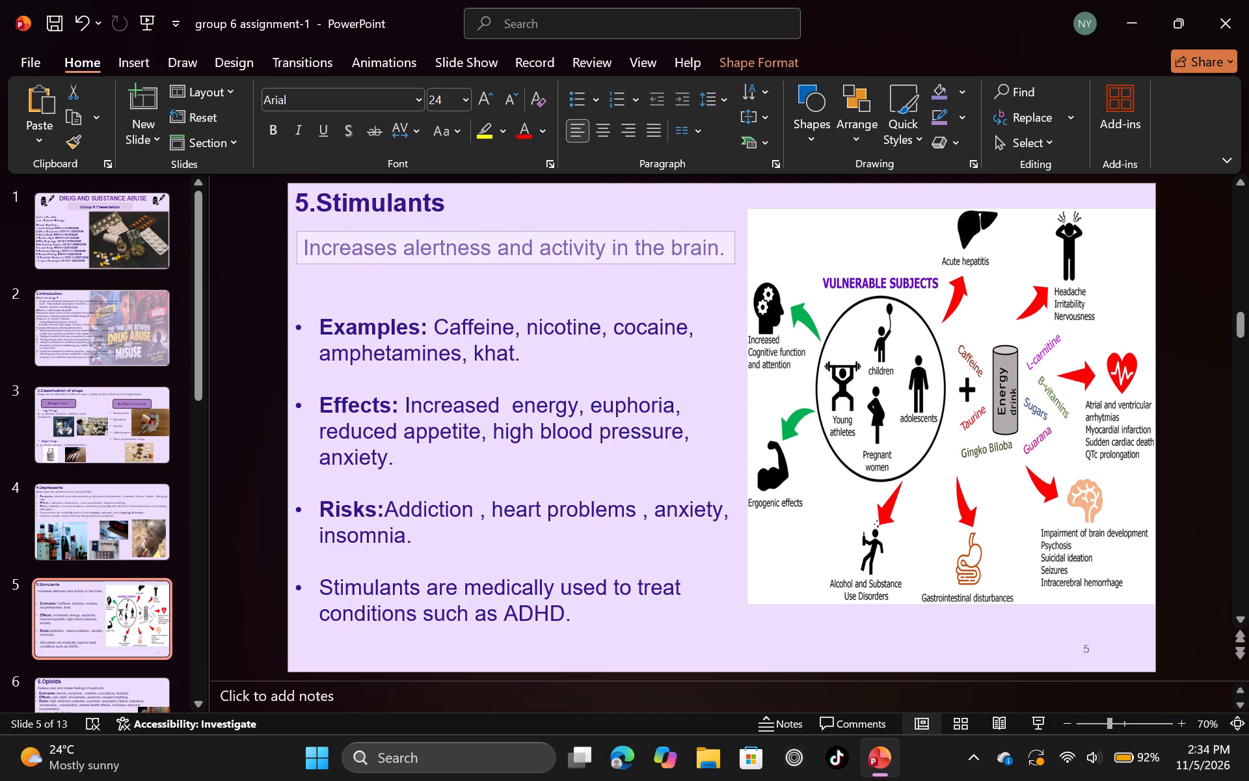
{"action": "left_click_drag", "start_coordinate": [293, 235], "coordinate": [292, 235]}
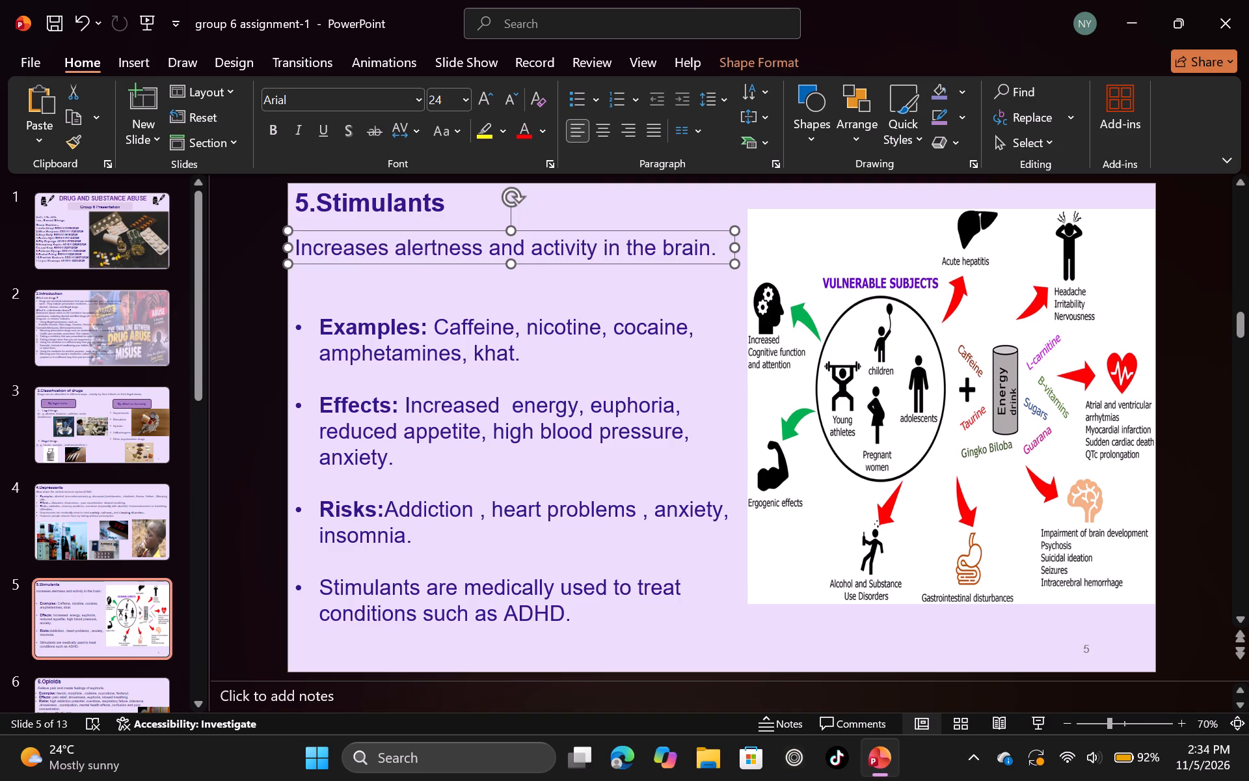
Set the font size of "Increases alertness and activity in the brain" to 20.
{"action": "left_click_drag", "start_coordinate": [302, 247], "coordinate": [641, 260]}
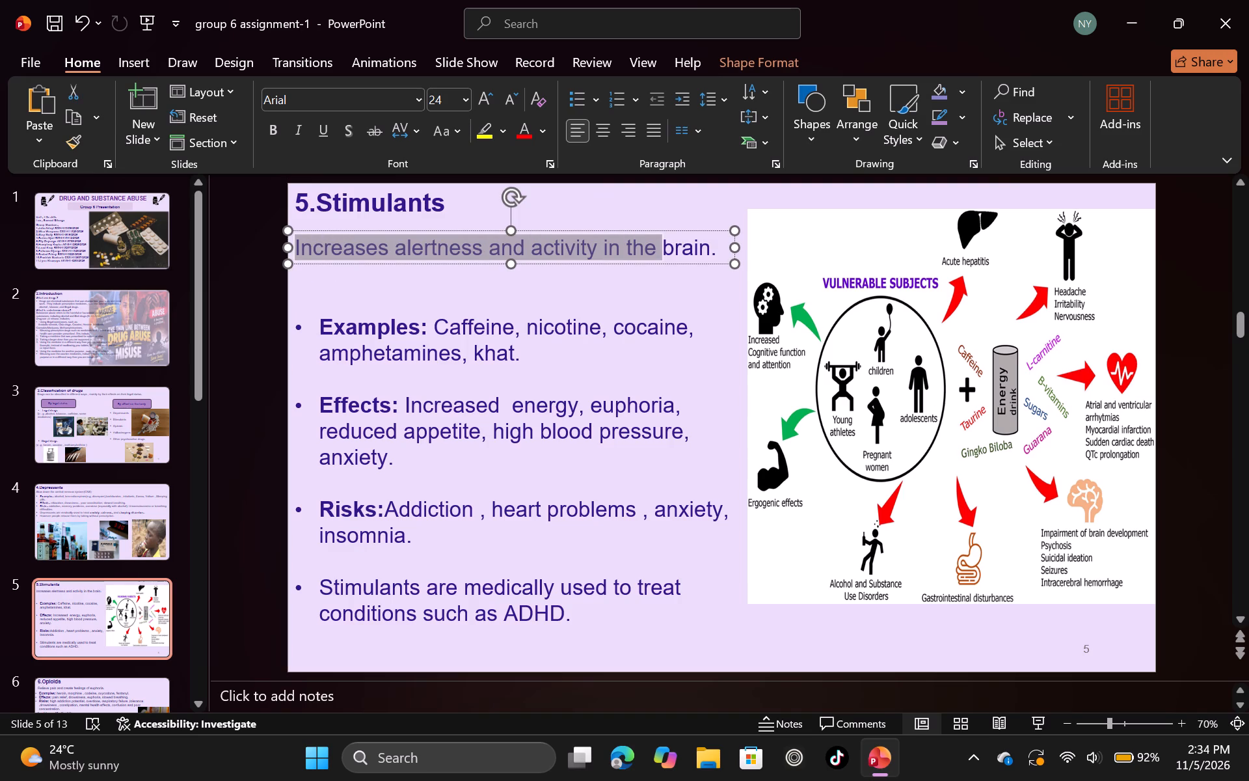
{"action": "left_click_drag", "start_coordinate": [641, 260], "coordinate": [708, 254]}
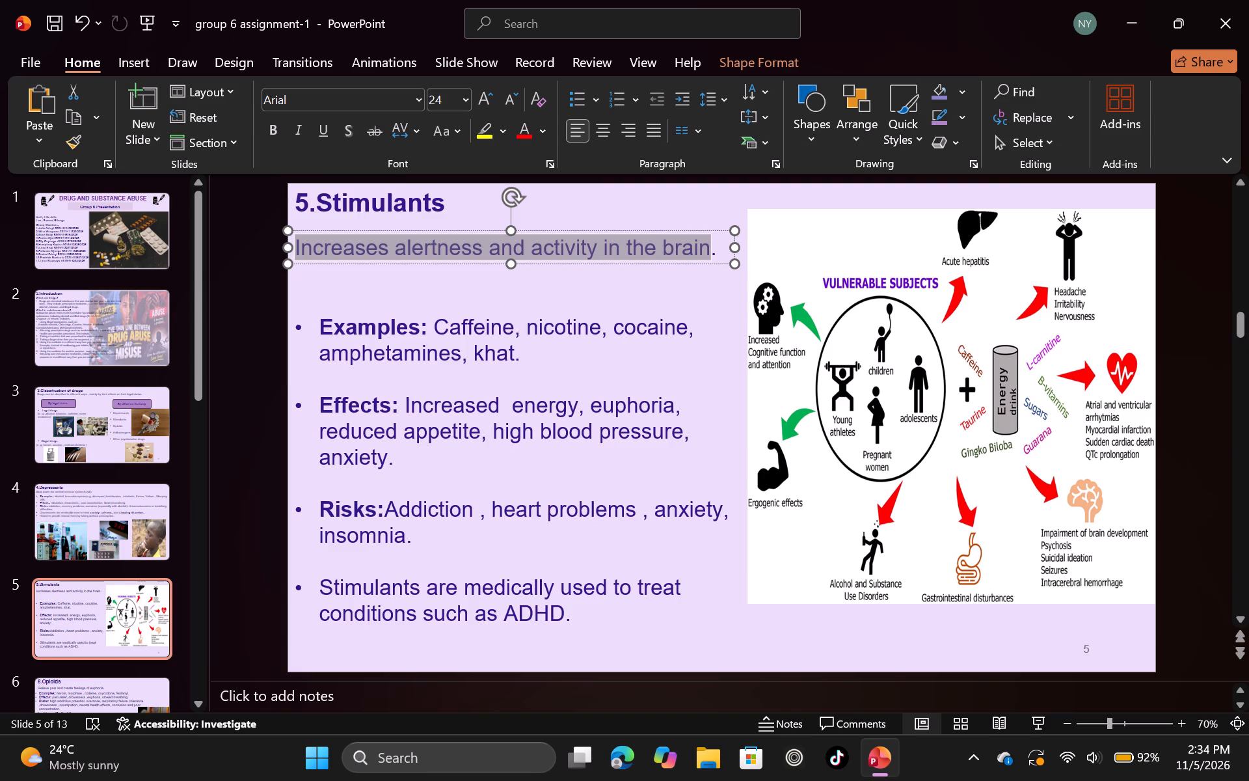
{"action": "left_click_drag", "start_coordinate": [708, 254], "coordinate": [713, 252]}
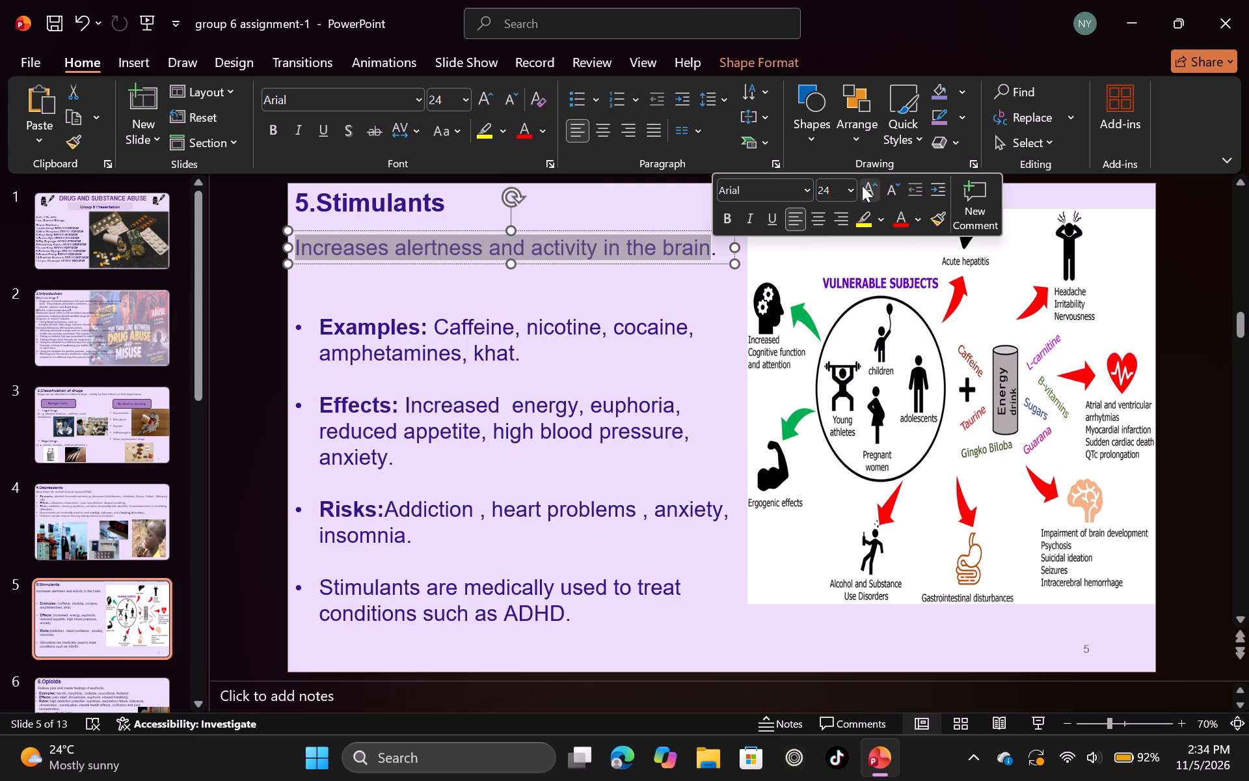
{"action": "left_click", "coordinate": [854, 194]}
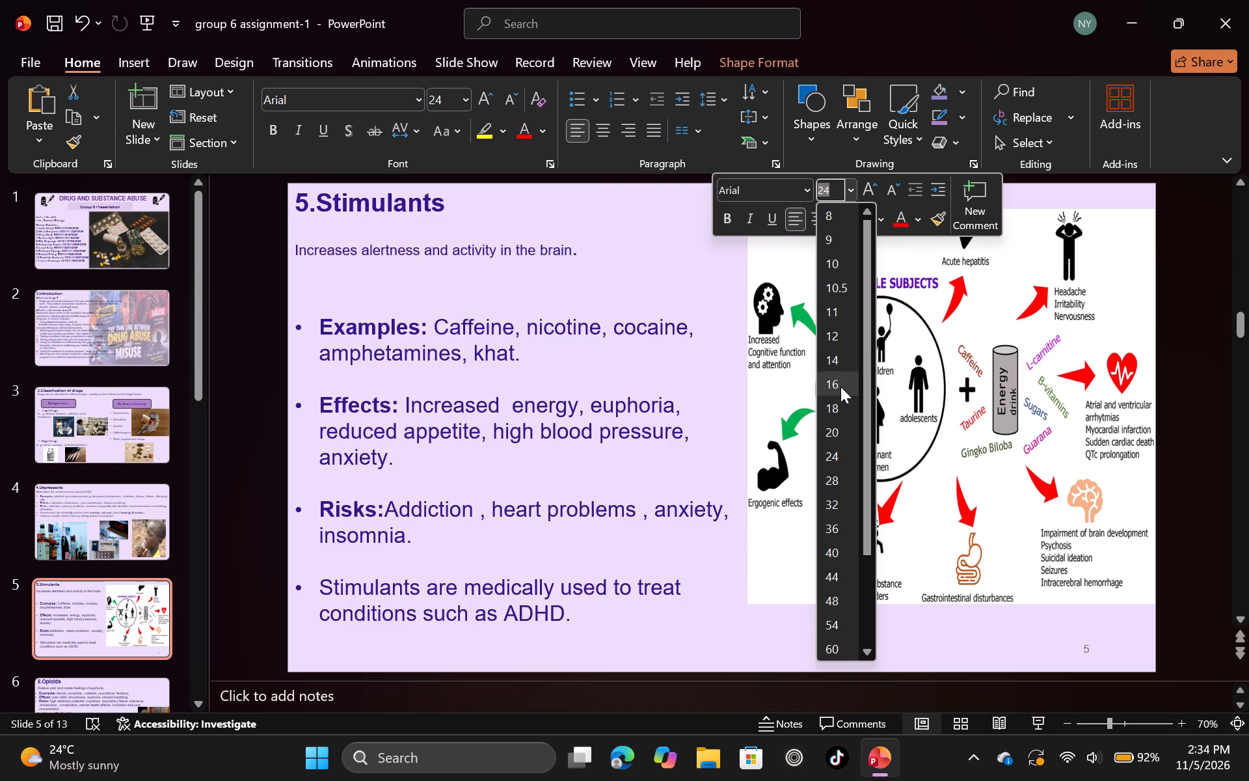
{"action": "left_click", "coordinate": [844, 420]}
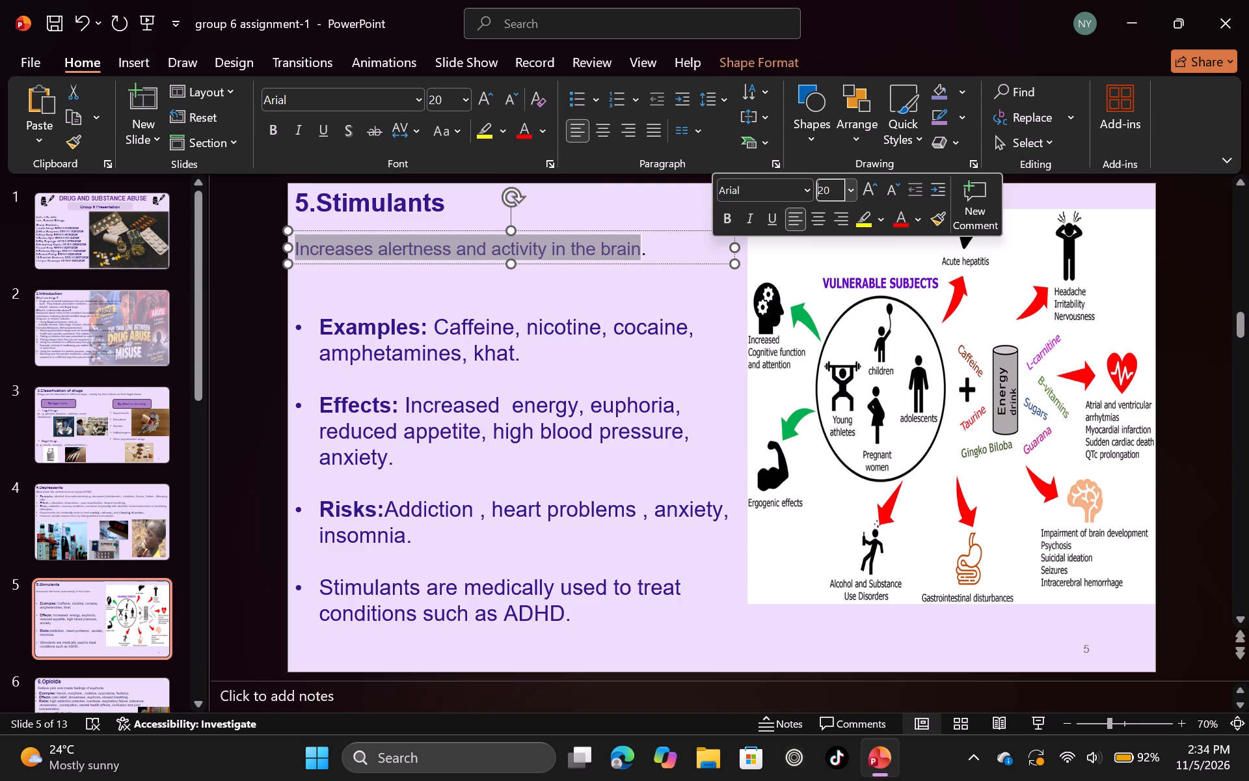
{"action": "left_click", "coordinate": [641, 281]}
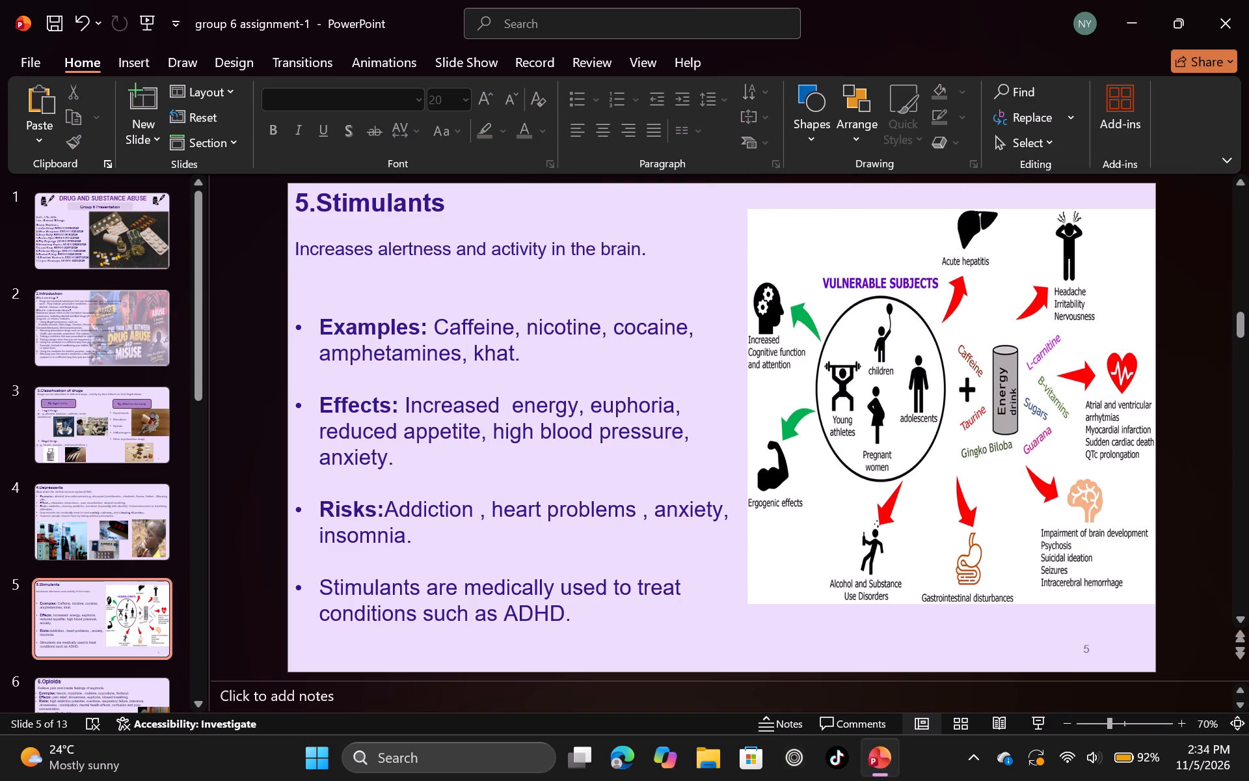
Move the introductory sentence's text box up so it sits directly beneath the "5.Stimulants" heading.
{"action": "left_click", "coordinate": [651, 249]}
{"action": "left_click_drag", "start_coordinate": [654, 250], "coordinate": [656, 240]}
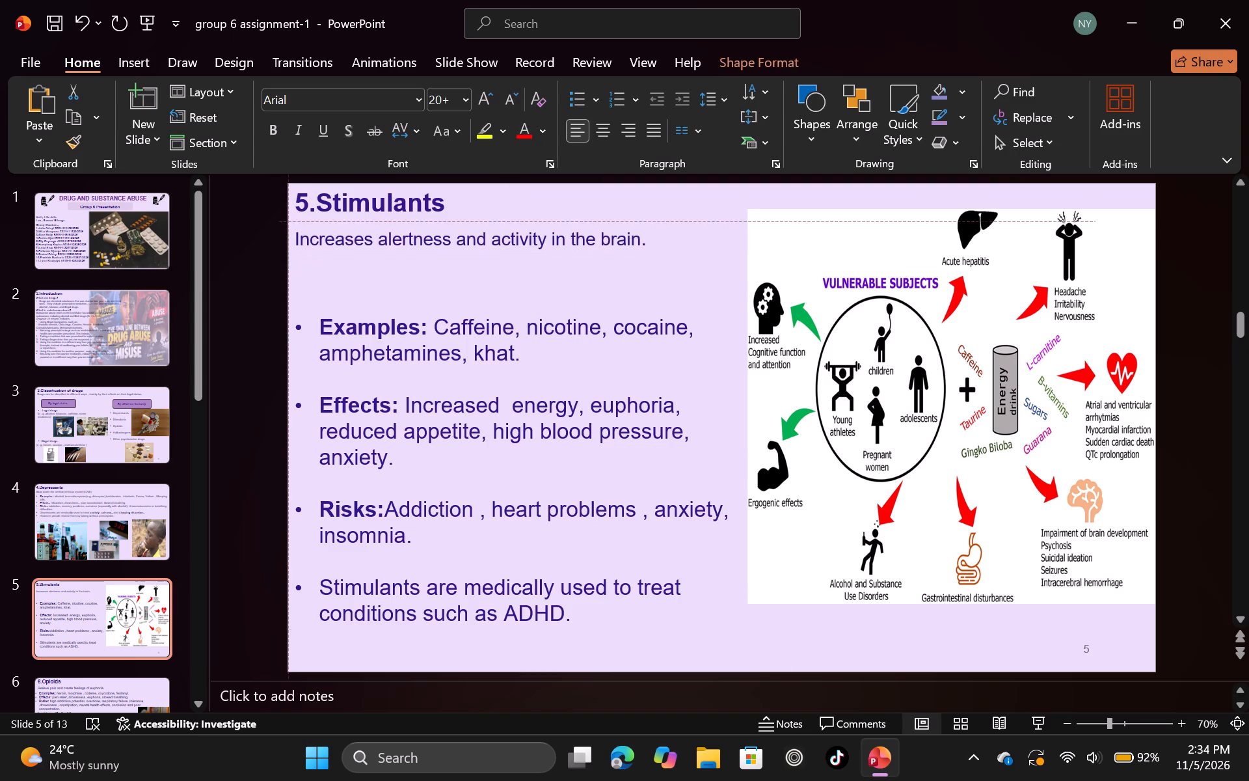
{"action": "left_click_drag", "start_coordinate": [656, 240], "coordinate": [650, 235]}
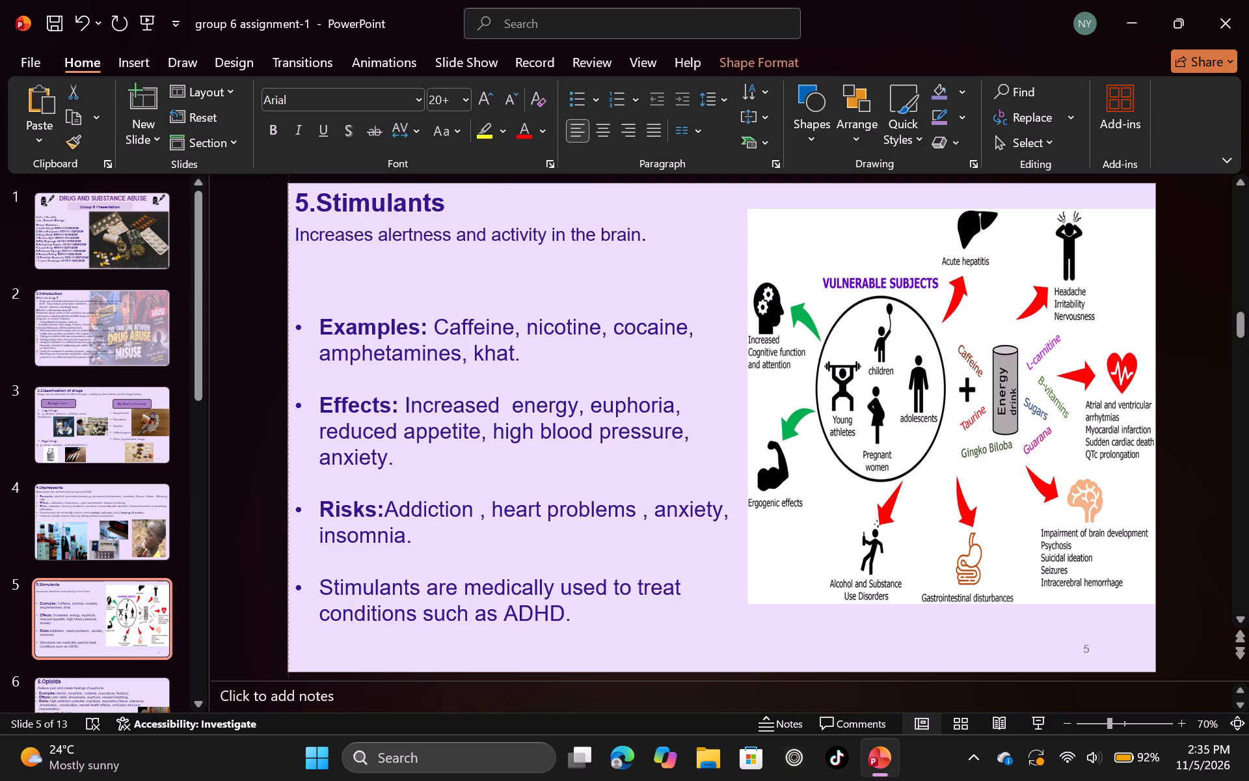
{"action": "left_click_drag", "start_coordinate": [650, 235], "coordinate": [650, 232]}
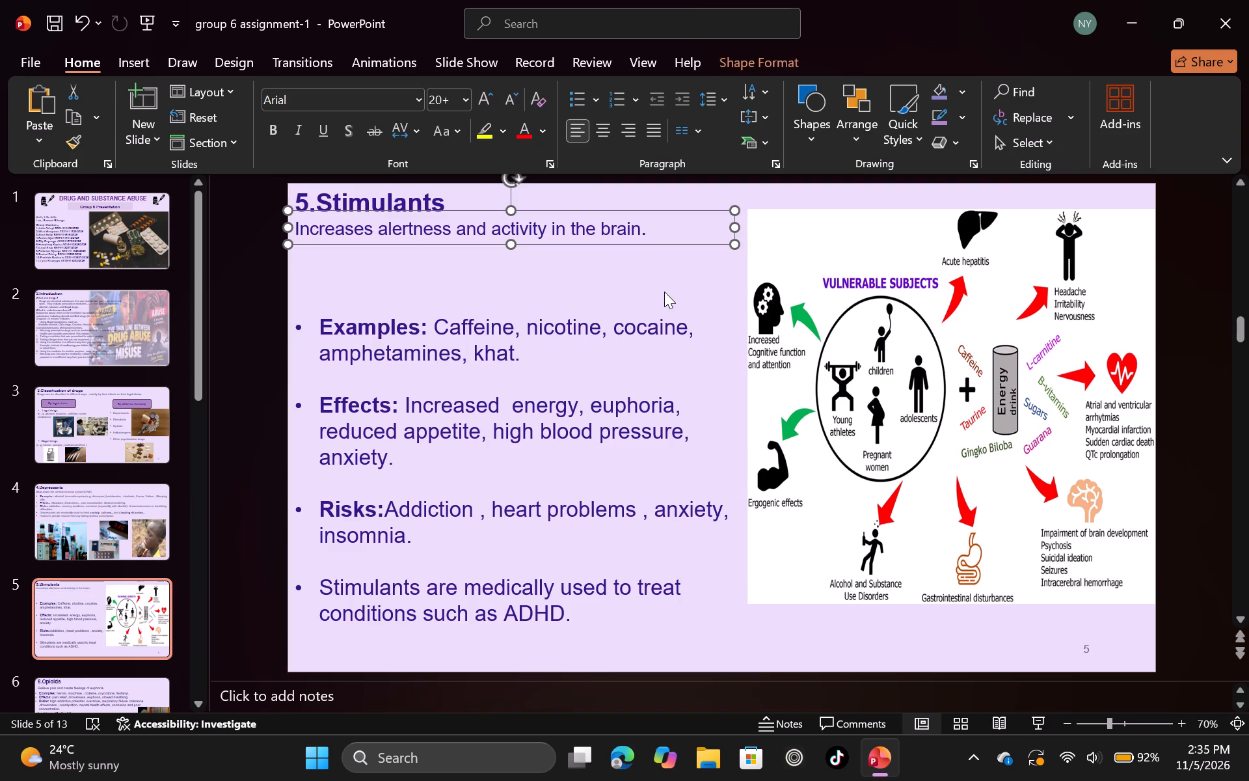
{"action": "left_click", "coordinate": [667, 282]}
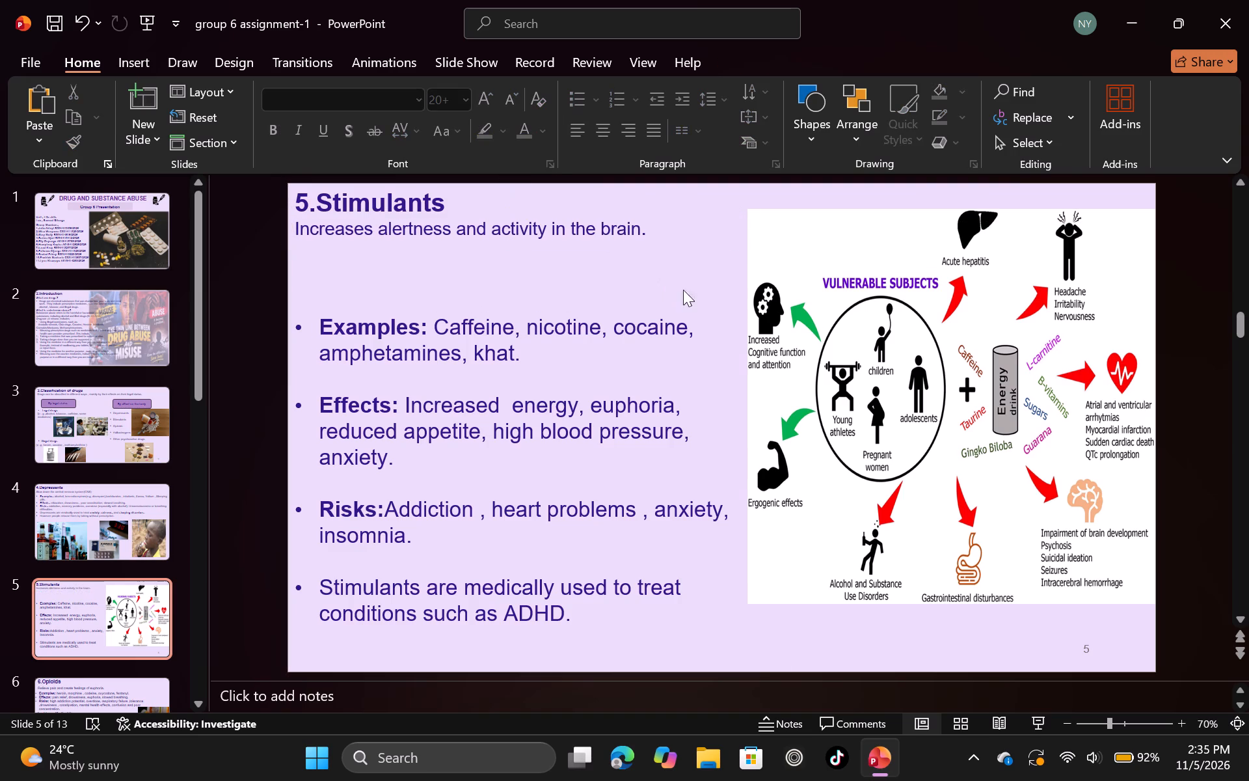
Set all the bullet text on the Stimulants slide, from Examples to the ADHD sentence, to font size 20.
{"action": "left_click", "coordinate": [697, 328]}
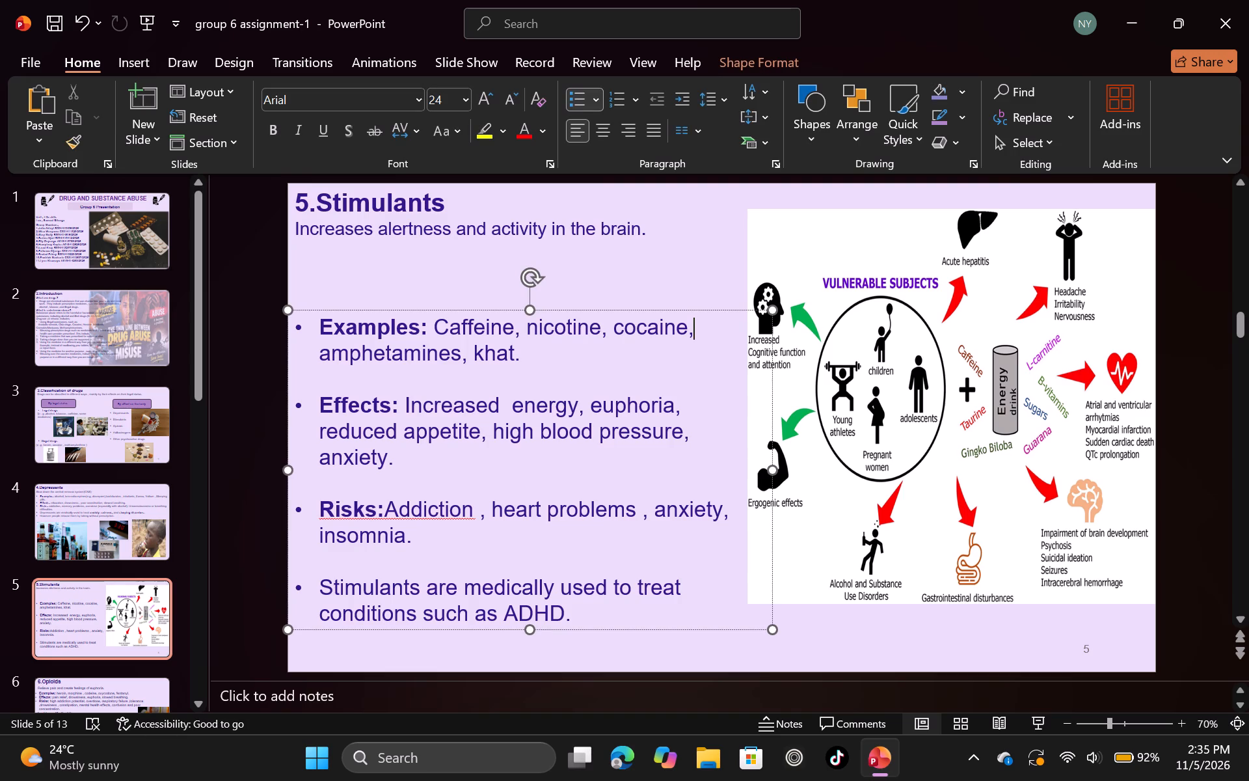
{"action": "left_click", "coordinate": [548, 340]}
{"action": "left_click_drag", "start_coordinate": [548, 340], "coordinate": [381, 353]}
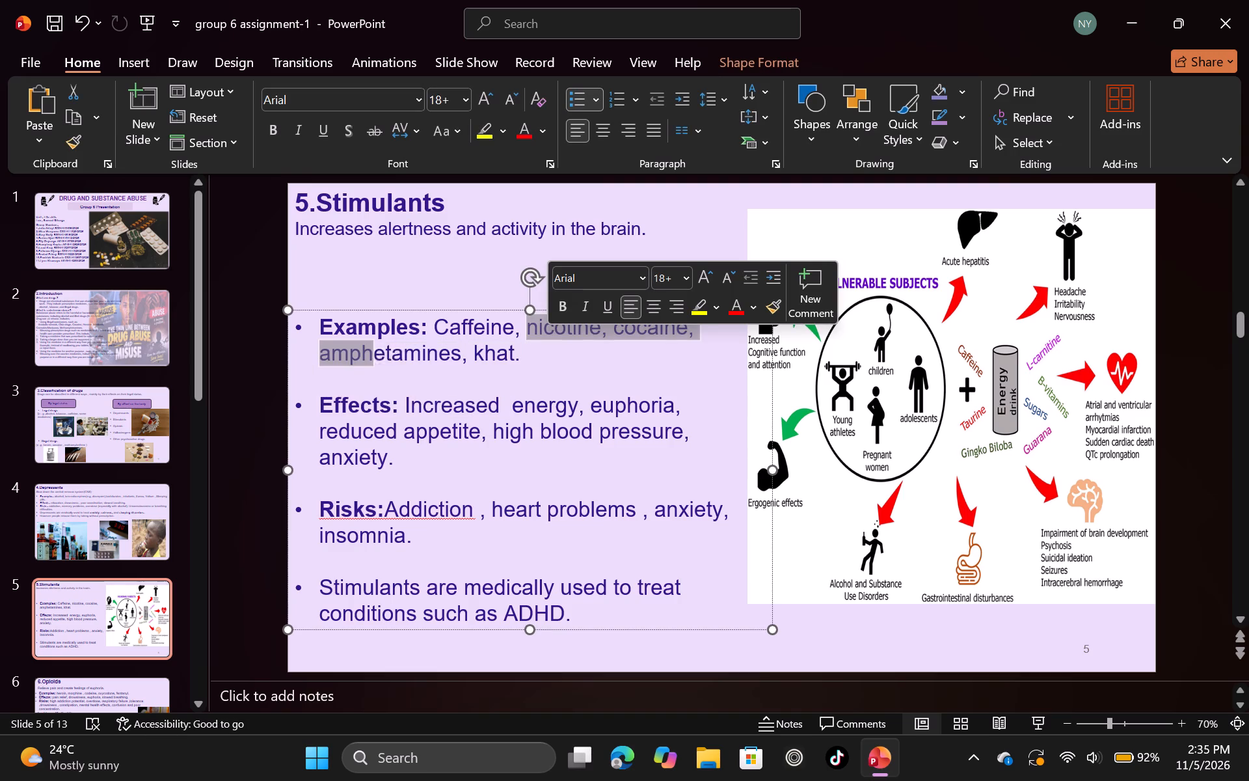
{"action": "left_click_drag", "start_coordinate": [381, 353], "coordinate": [325, 361]}
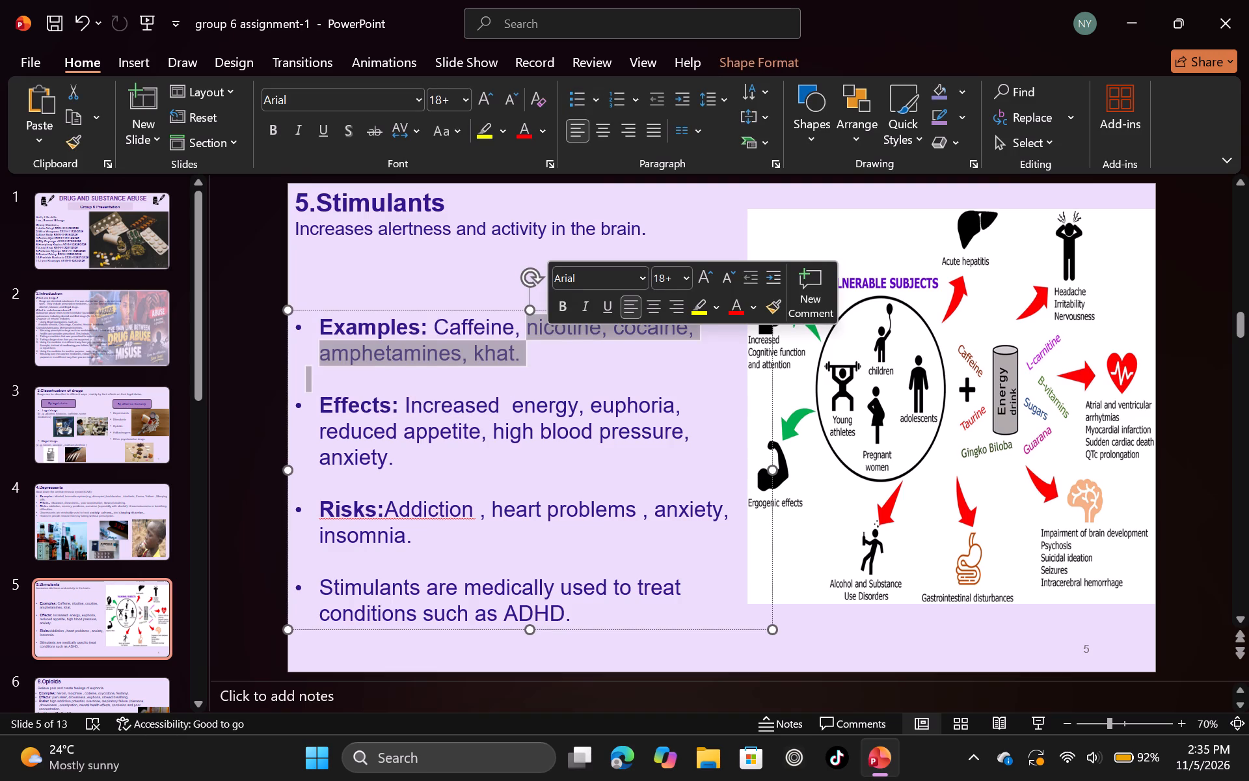
{"action": "left_click_drag", "start_coordinate": [325, 361], "coordinate": [309, 317]}
{"action": "left_click_drag", "start_coordinate": [309, 317], "coordinate": [310, 340]}
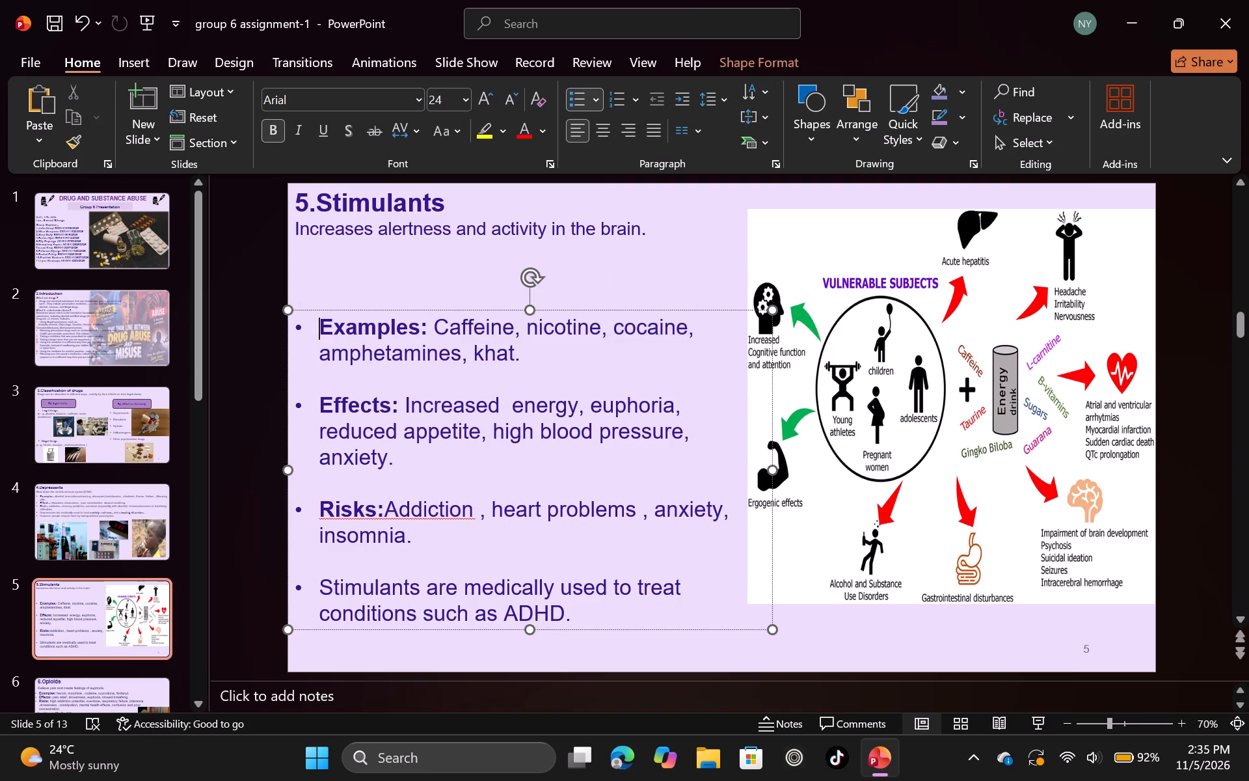
{"action": "left_click_drag", "start_coordinate": [310, 340], "coordinate": [296, 364]}
{"action": "left_click", "coordinate": [308, 359]}
{"action": "left_click", "coordinate": [309, 331]}
{"action": "left_click_drag", "start_coordinate": [309, 331], "coordinate": [318, 331]}
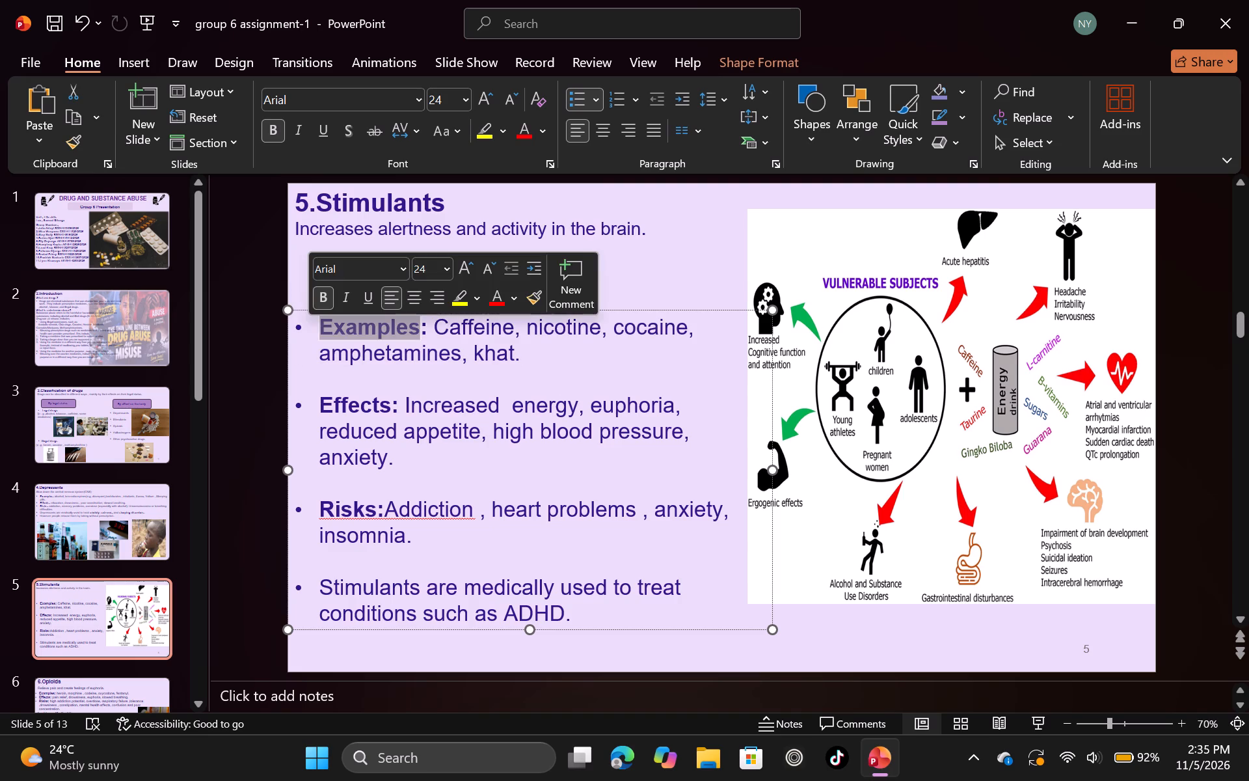
{"action": "left_click_drag", "start_coordinate": [318, 331], "coordinate": [325, 711]}
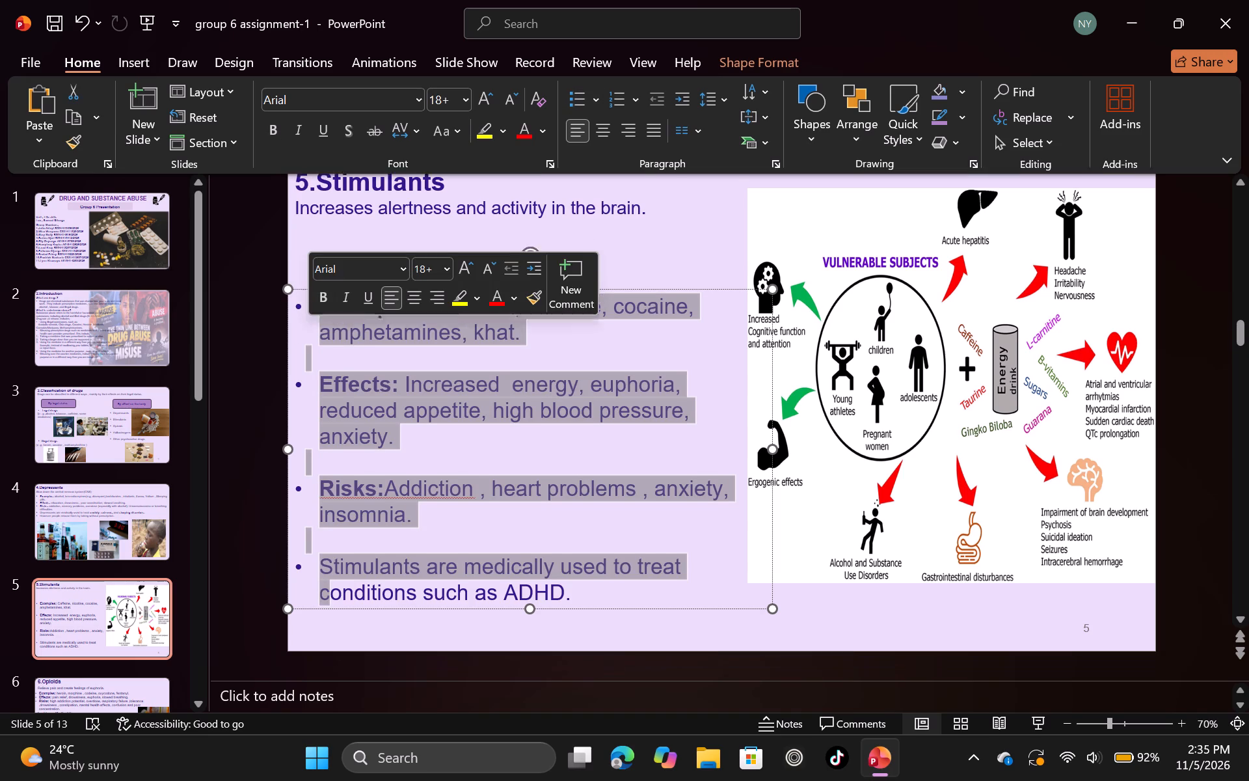
{"action": "left_click_drag", "start_coordinate": [325, 711], "coordinate": [638, 586]}
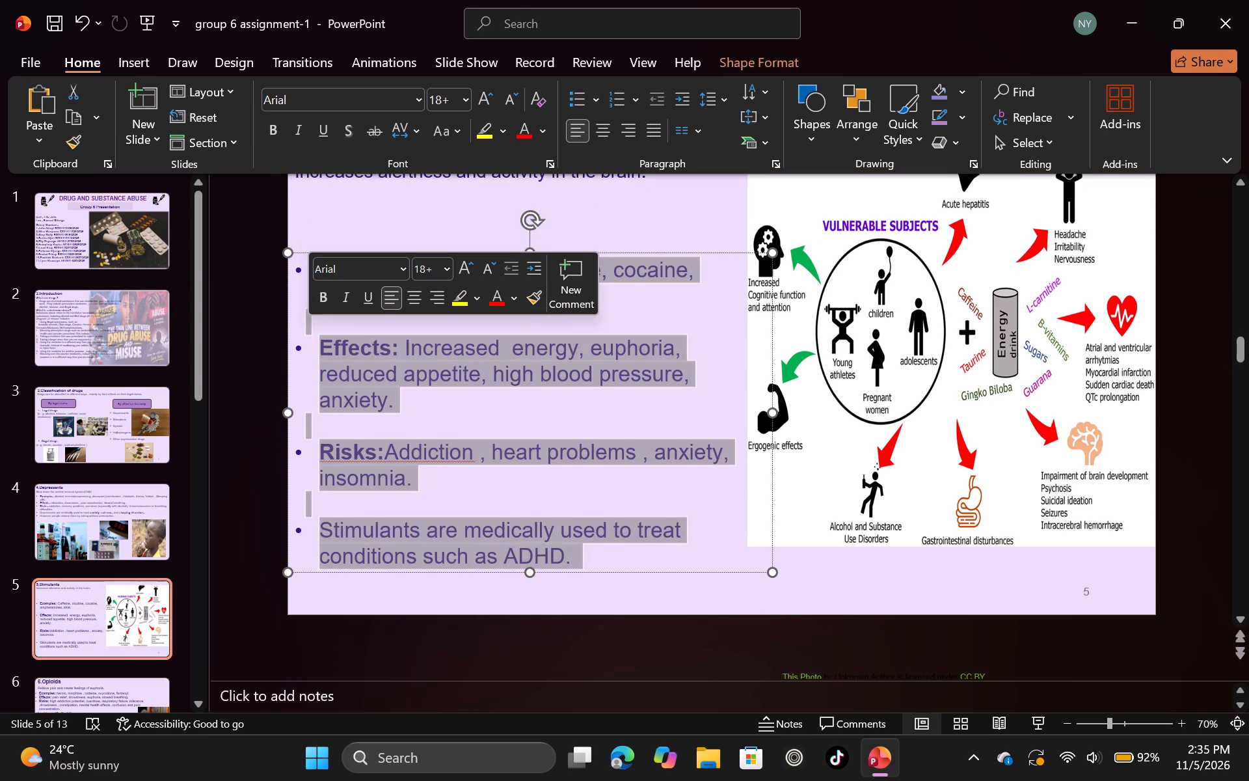
{"action": "left_click_drag", "start_coordinate": [638, 586], "coordinate": [790, 622]}
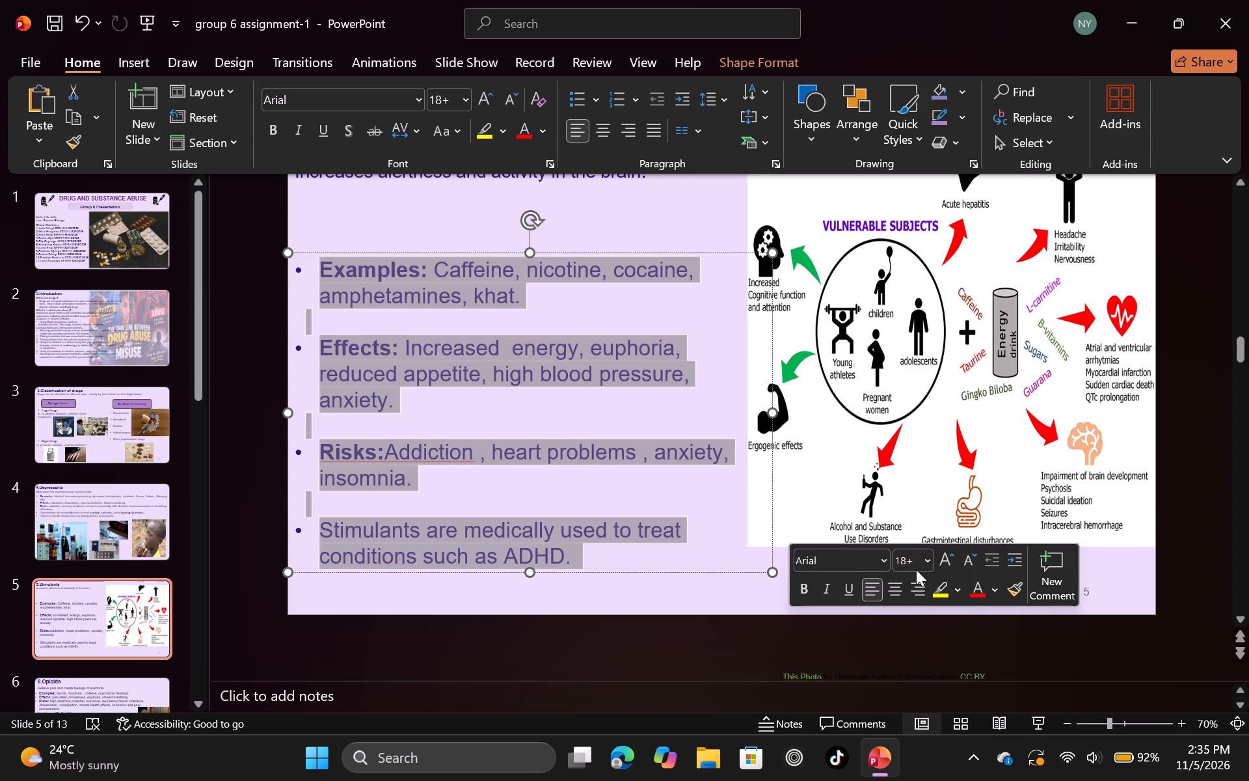
{"action": "left_click", "coordinate": [924, 565]}
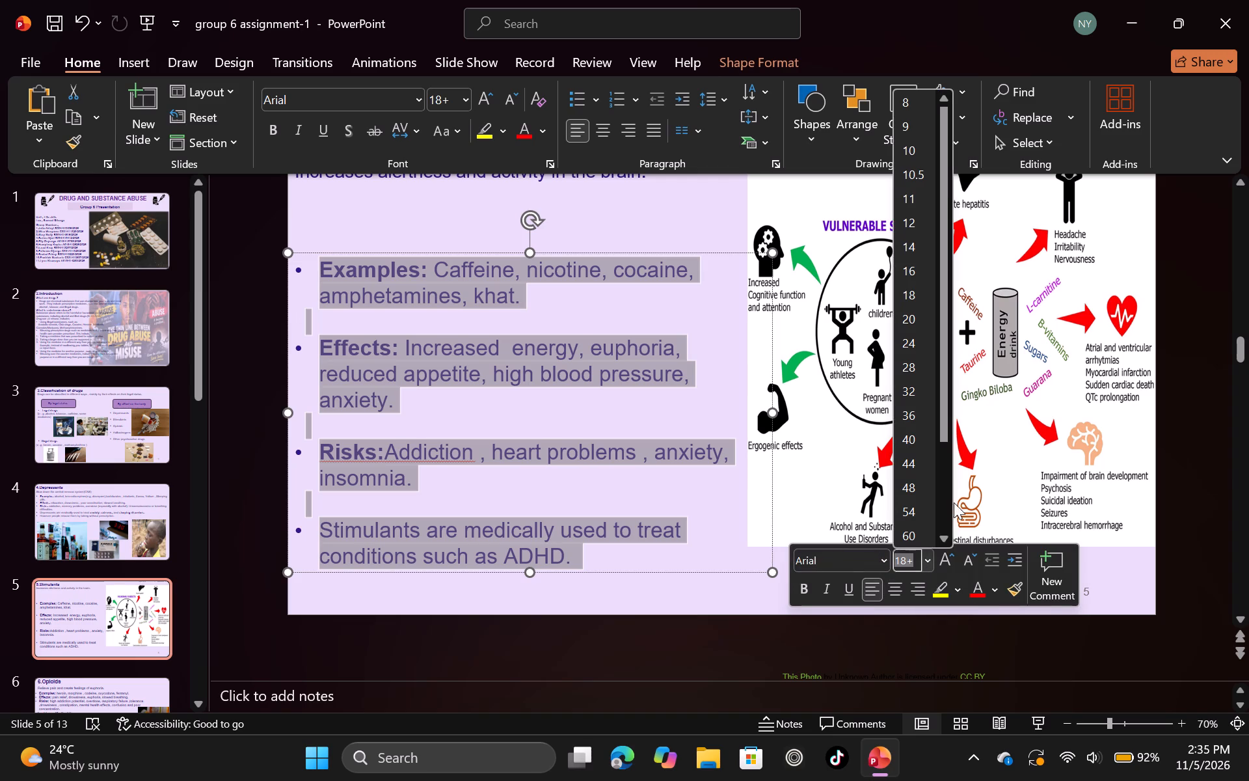
{"action": "left_click", "coordinate": [918, 325]}
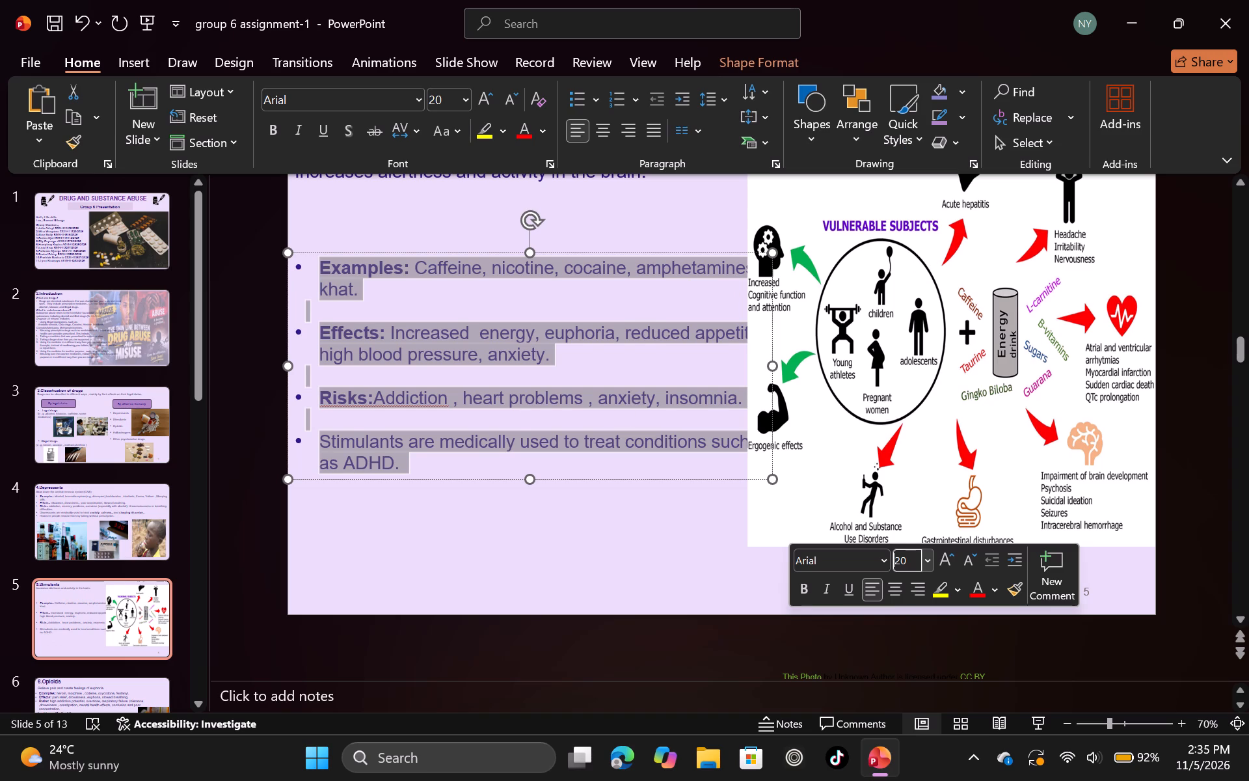
{"action": "left_click_drag", "start_coordinate": [450, 314], "coordinate": [552, 292]}
{"action": "left_click_drag", "start_coordinate": [552, 292], "coordinate": [597, 569]}
{"action": "left_click", "coordinate": [597, 569]}
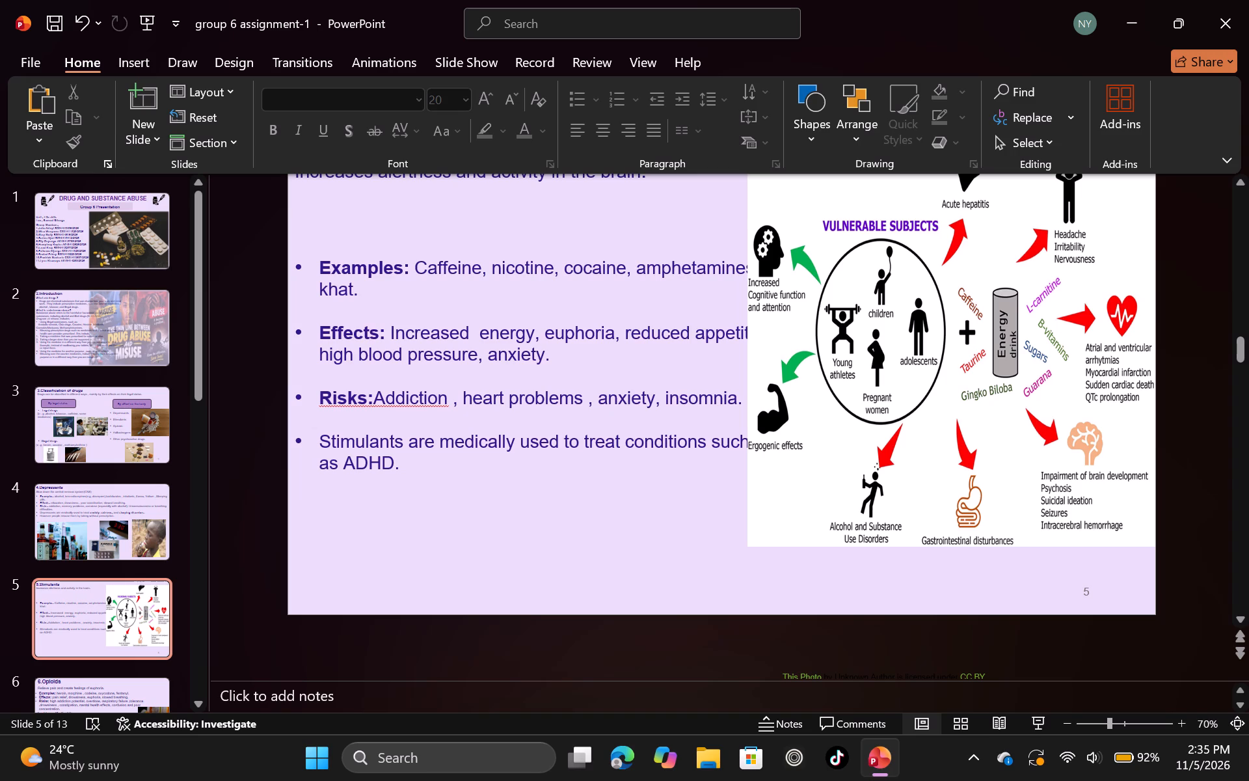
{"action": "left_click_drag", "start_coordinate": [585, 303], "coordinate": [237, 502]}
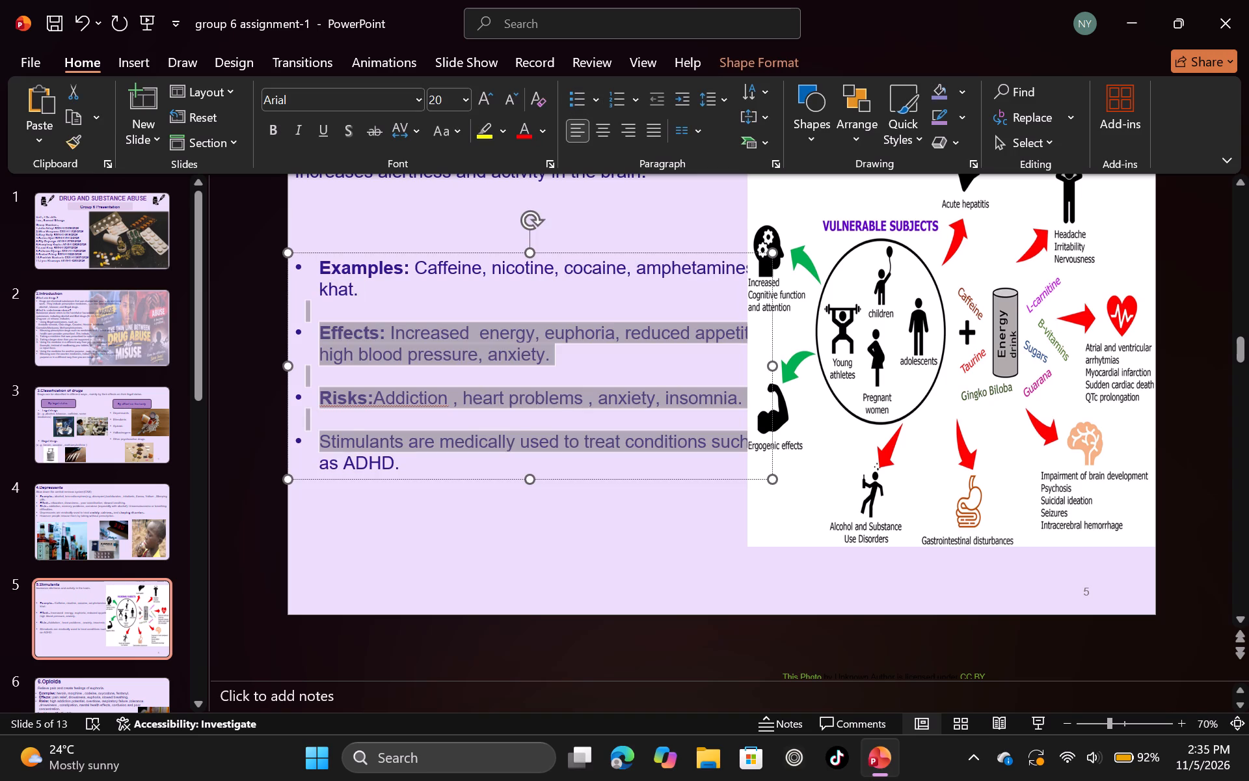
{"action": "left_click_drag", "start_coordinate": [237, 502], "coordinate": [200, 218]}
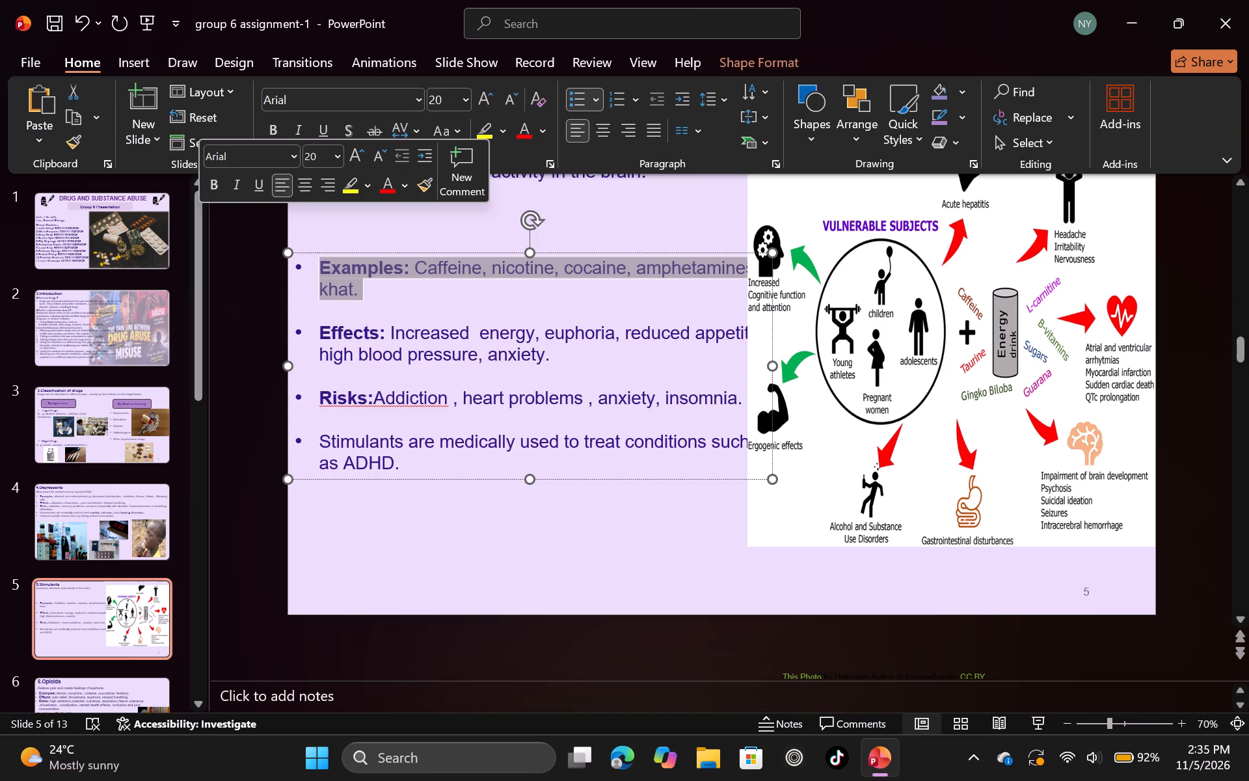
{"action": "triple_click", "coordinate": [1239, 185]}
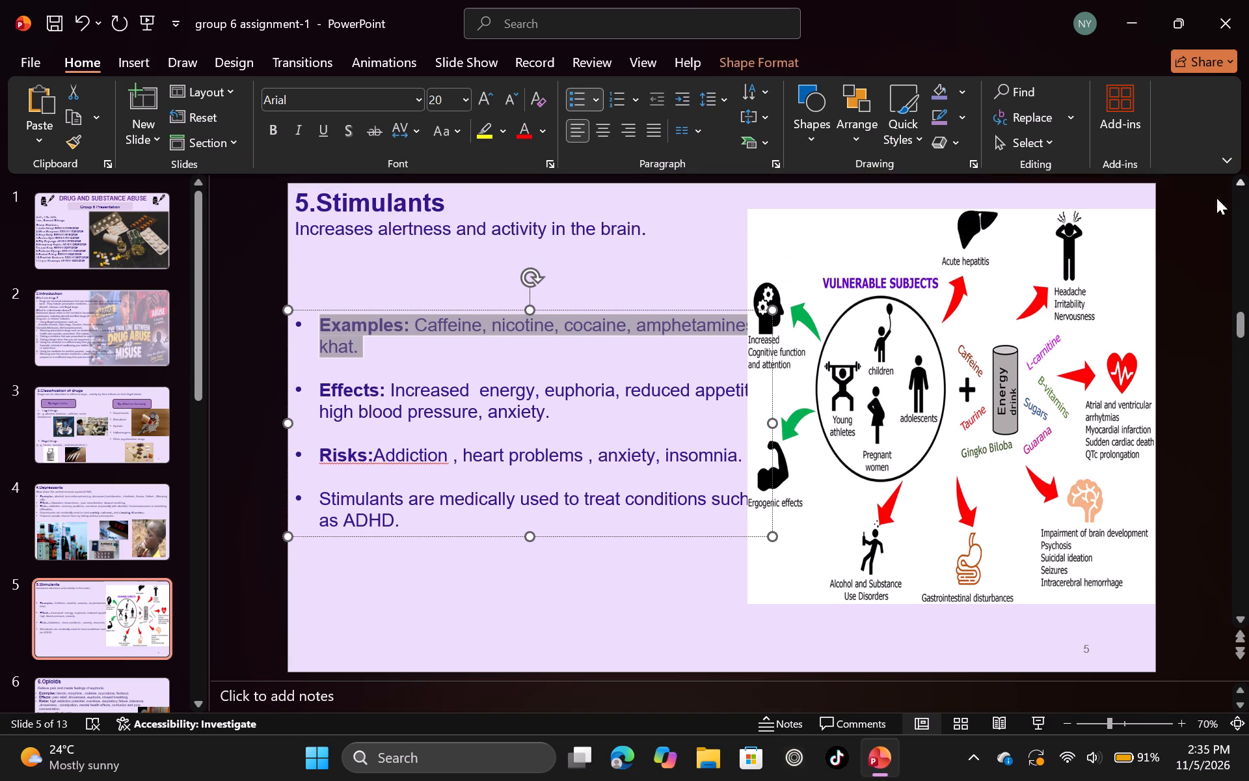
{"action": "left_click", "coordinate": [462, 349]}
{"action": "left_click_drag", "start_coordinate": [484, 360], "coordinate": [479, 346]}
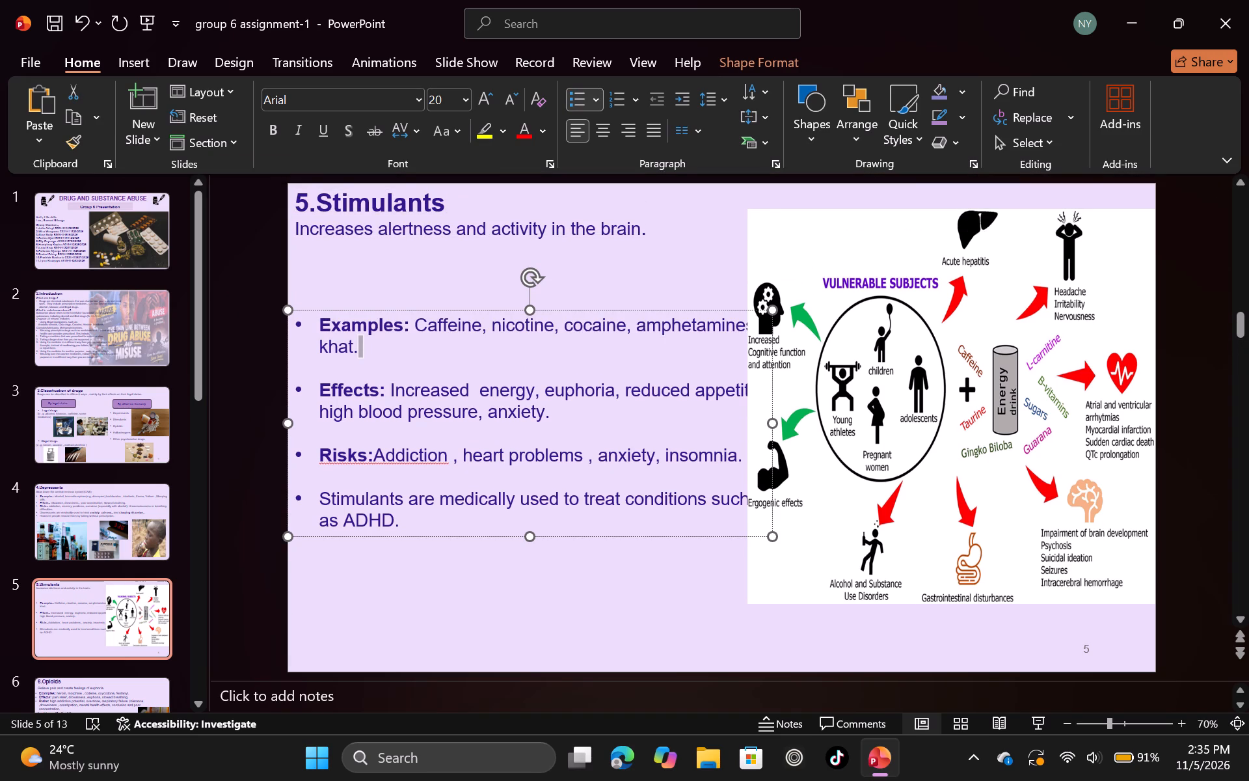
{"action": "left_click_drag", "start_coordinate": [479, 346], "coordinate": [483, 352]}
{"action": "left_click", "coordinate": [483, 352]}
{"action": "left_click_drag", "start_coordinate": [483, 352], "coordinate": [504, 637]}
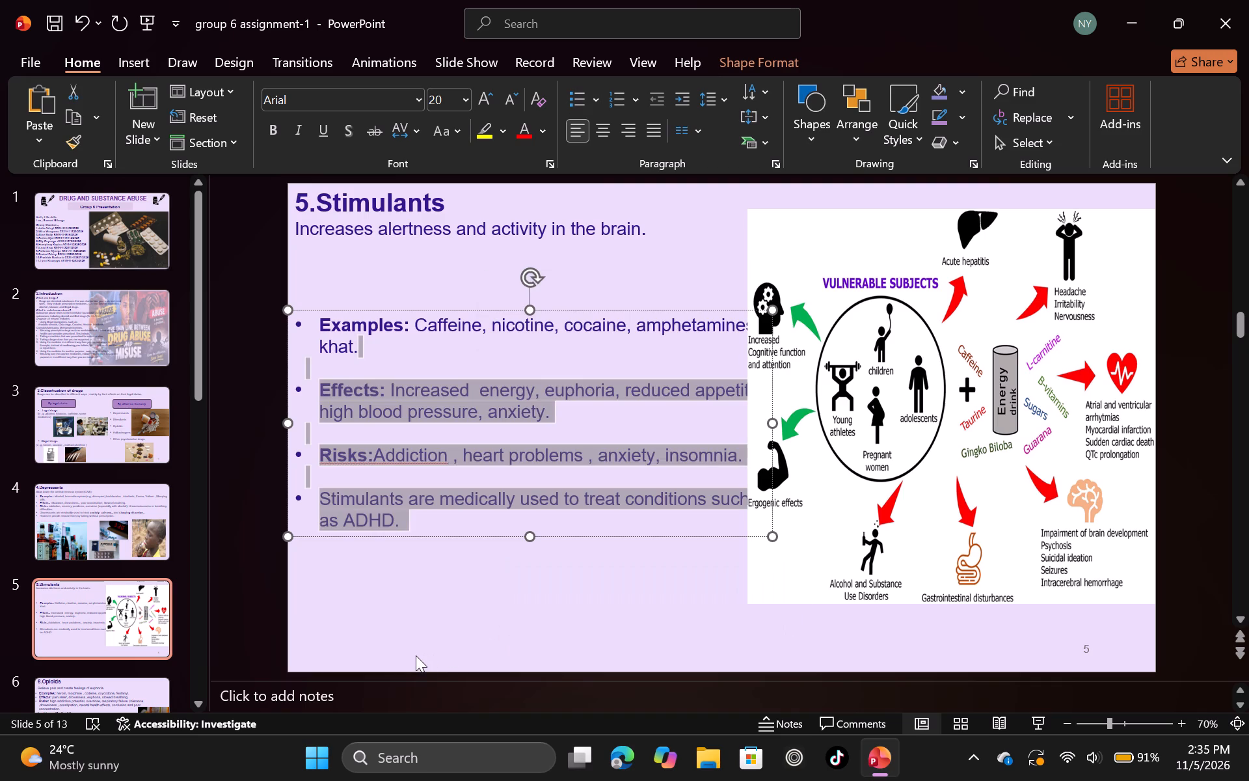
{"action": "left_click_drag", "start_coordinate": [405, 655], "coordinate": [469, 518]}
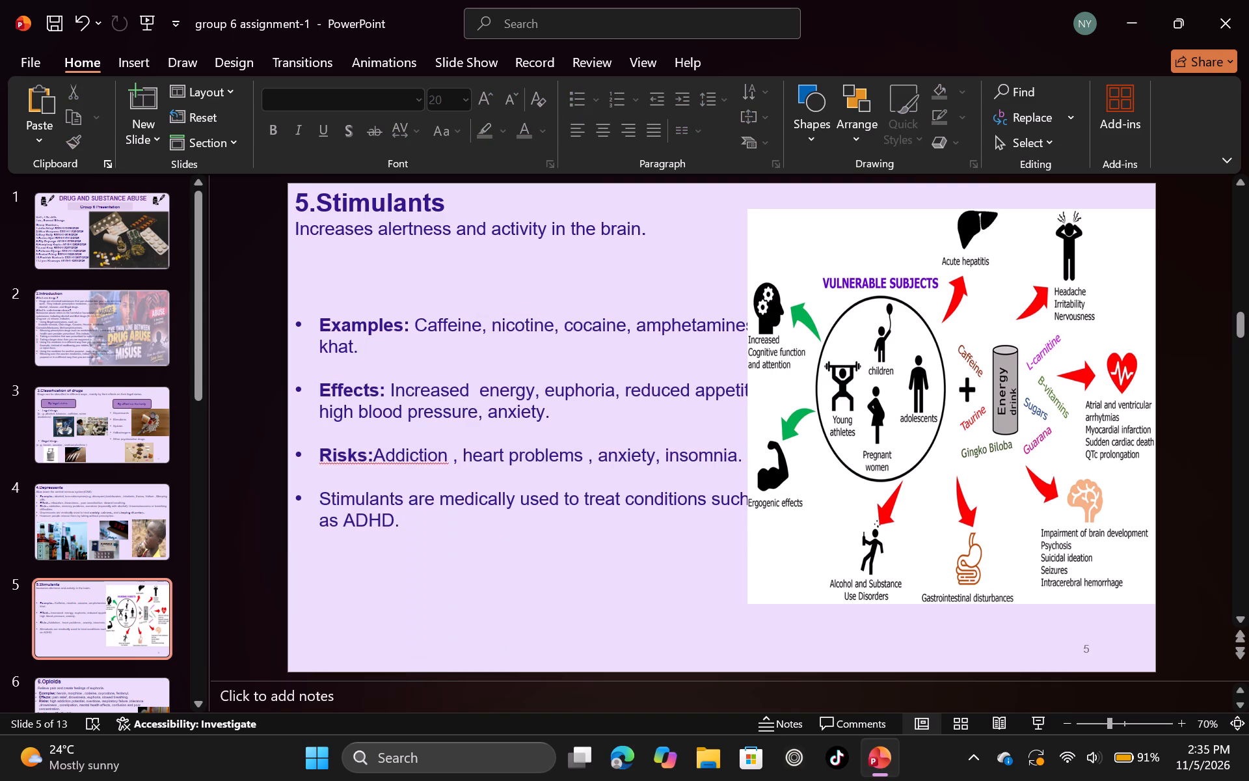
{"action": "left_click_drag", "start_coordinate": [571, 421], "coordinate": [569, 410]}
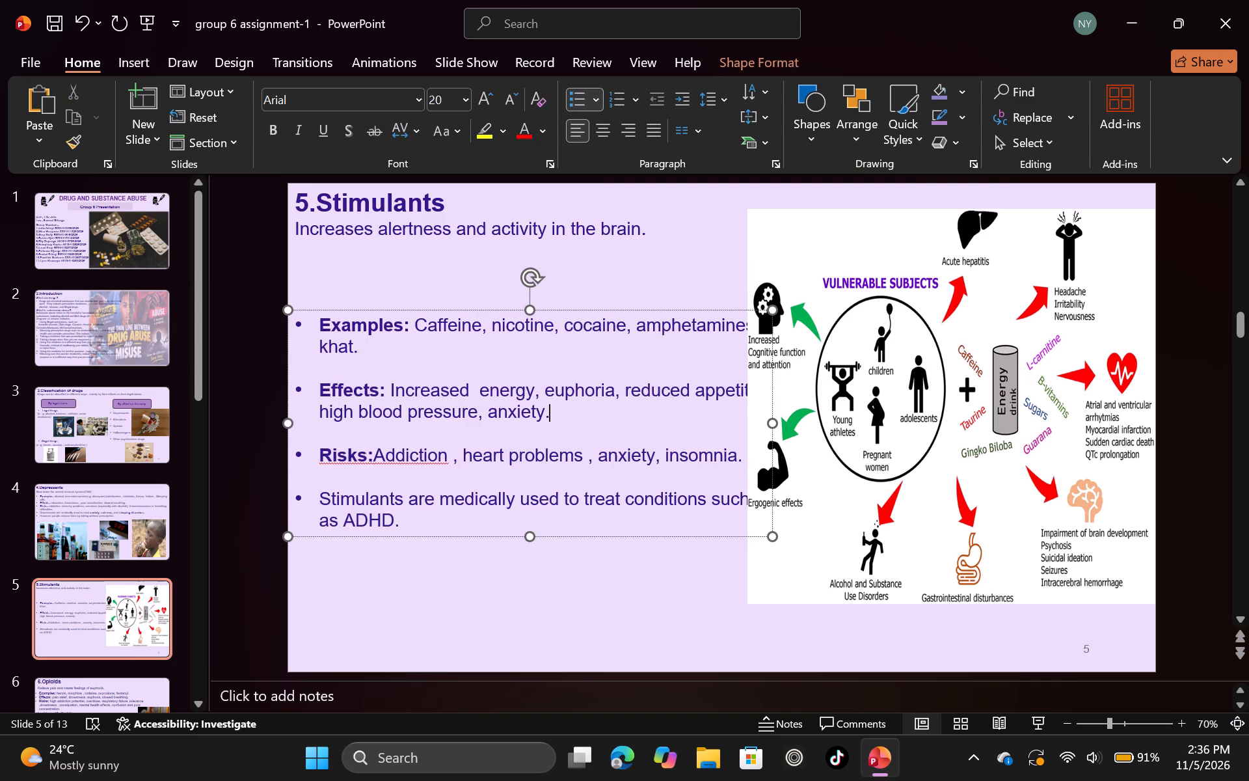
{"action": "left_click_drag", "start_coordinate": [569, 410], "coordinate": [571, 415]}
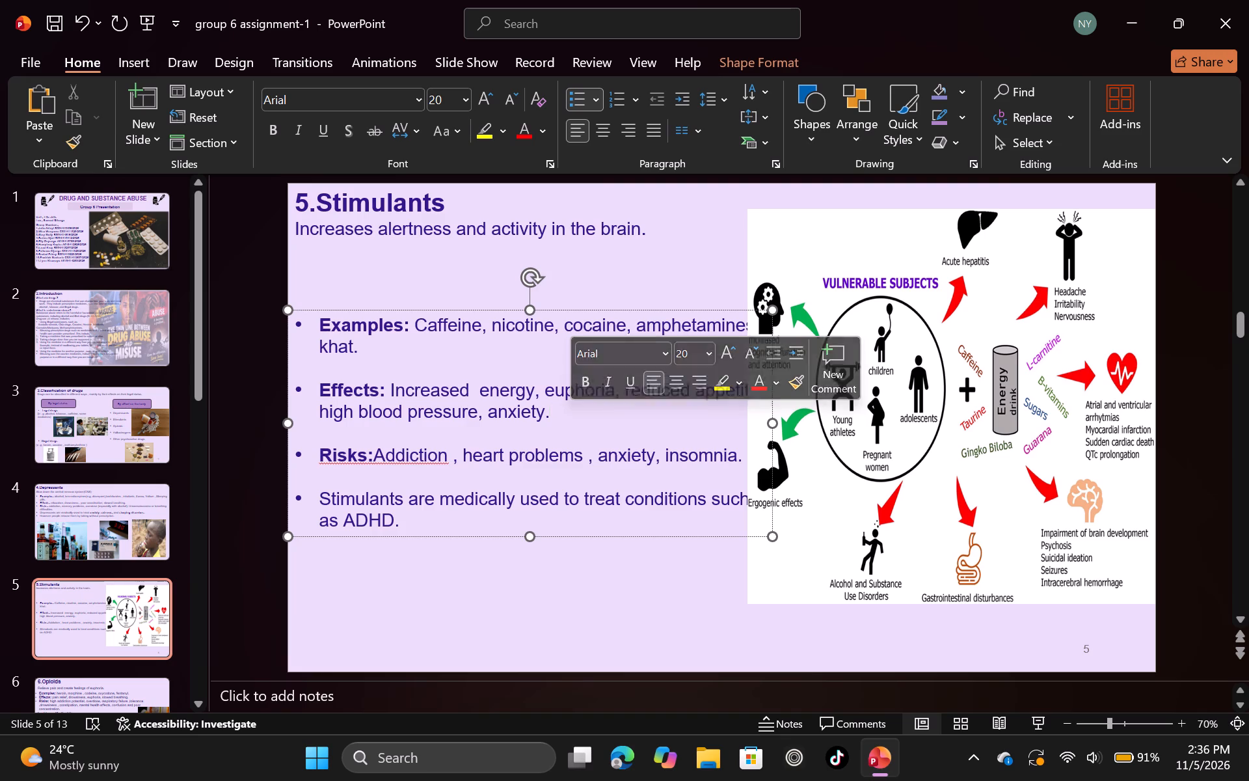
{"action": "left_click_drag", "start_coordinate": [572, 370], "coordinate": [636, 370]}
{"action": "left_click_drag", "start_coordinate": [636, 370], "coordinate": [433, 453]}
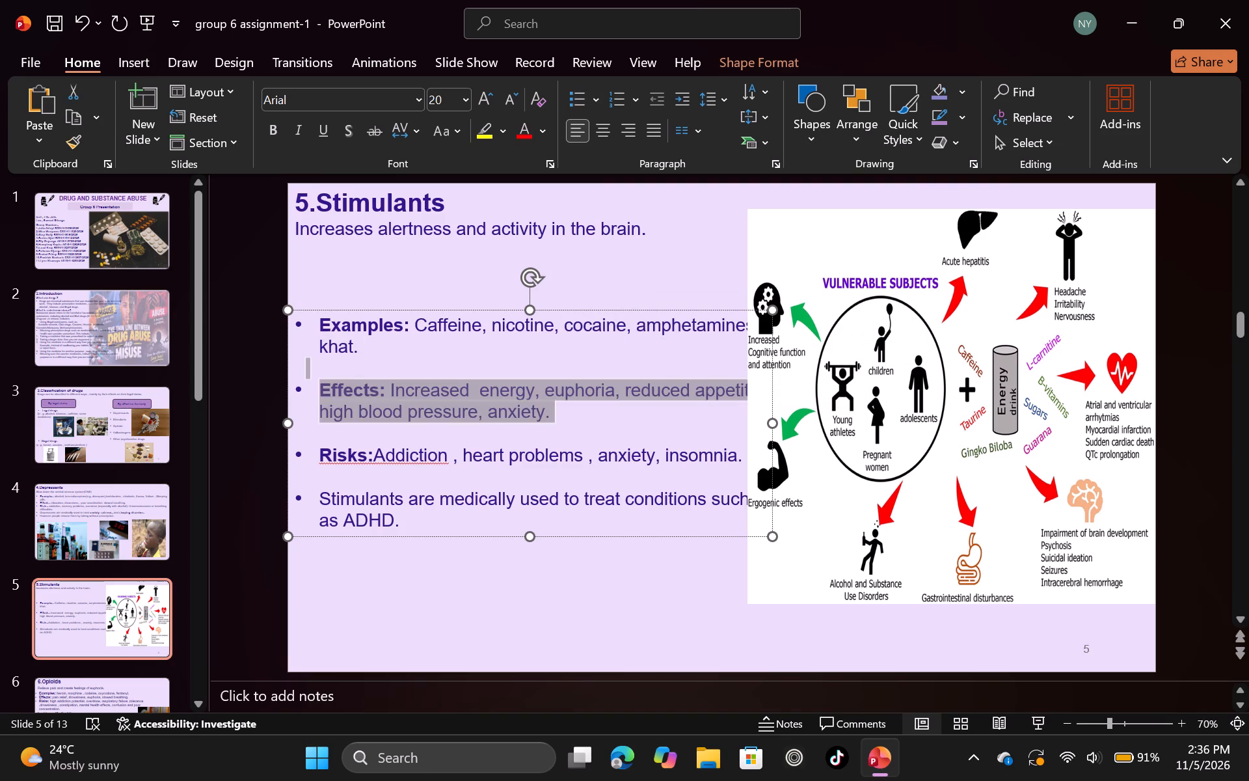
Move the bullet text box up so it sits just beneath the introductory sentence, keeping it at the slide's left edge.
{"action": "left_click_drag", "start_coordinate": [433, 453], "coordinate": [289, 360]}
{"action": "left_click_drag", "start_coordinate": [289, 360], "coordinate": [282, 300]}
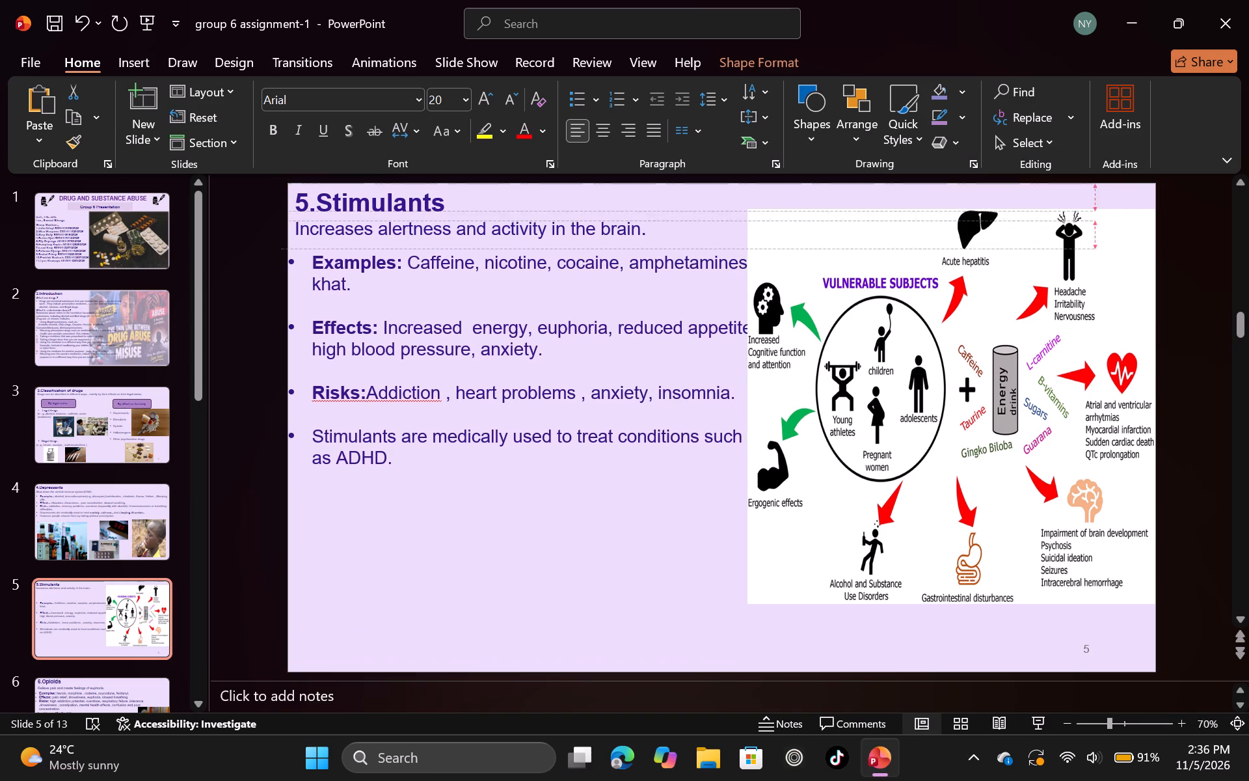
{"action": "left_click_drag", "start_coordinate": [282, 300], "coordinate": [285, 295]}
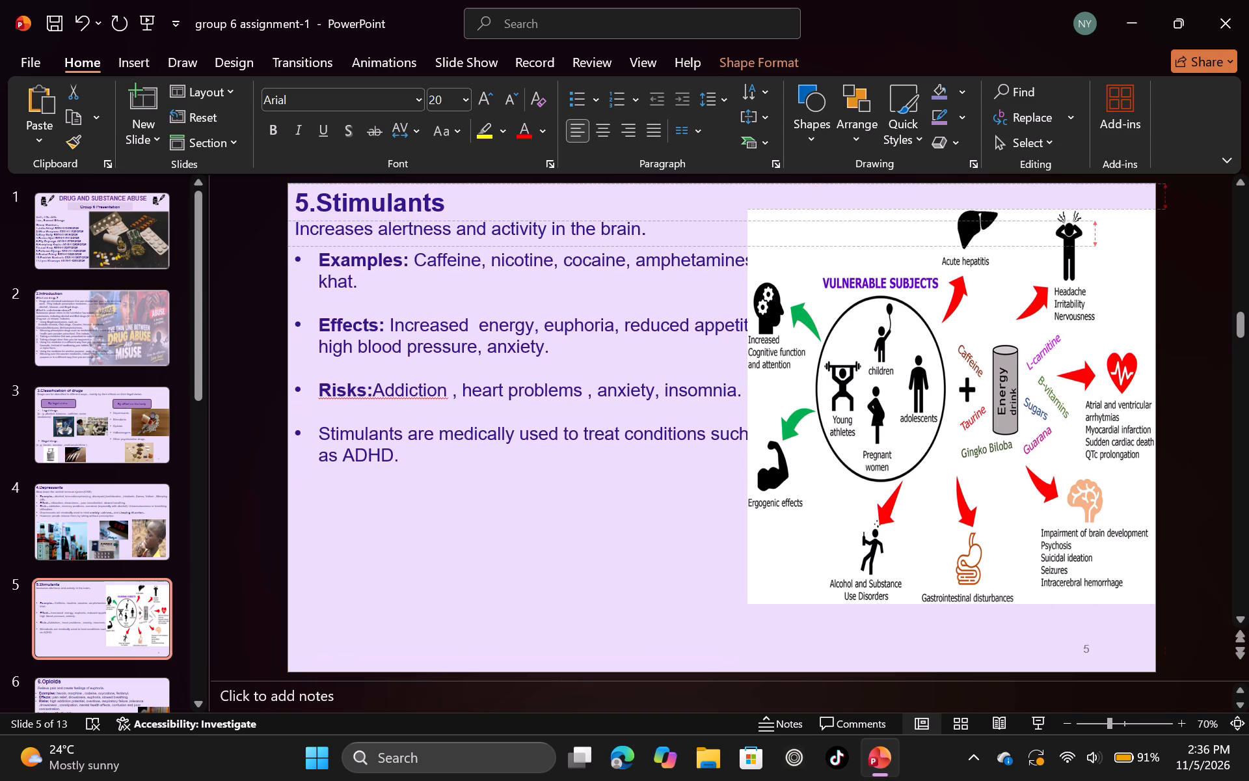
{"action": "left_click_drag", "start_coordinate": [285, 295], "coordinate": [286, 298]}
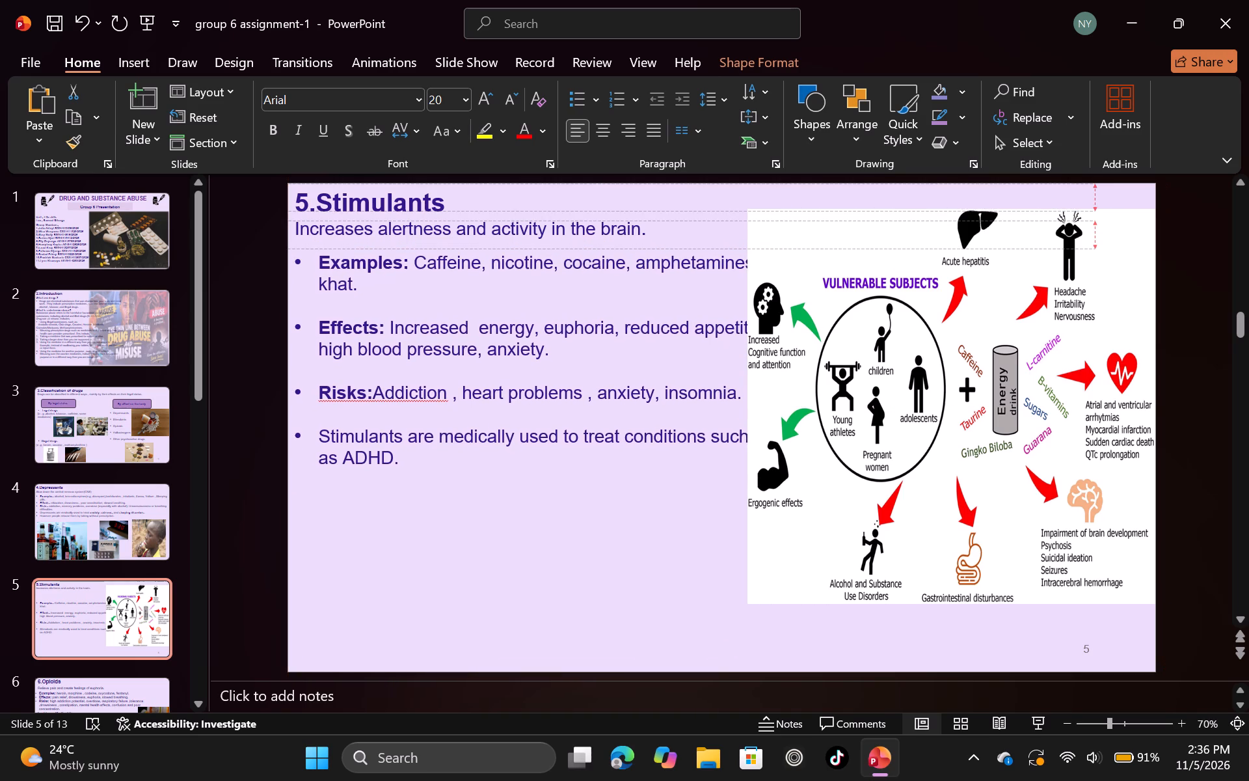
{"action": "left_click_drag", "start_coordinate": [286, 298], "coordinate": [287, 297]}
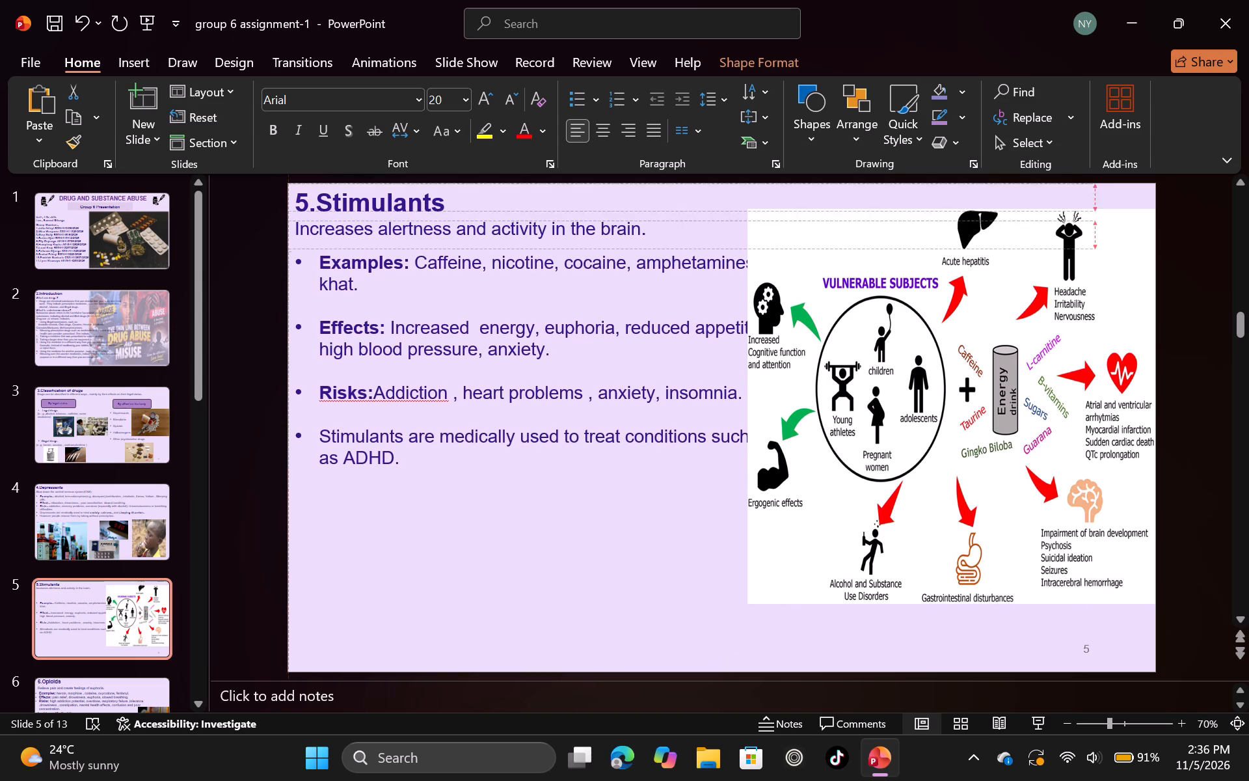
{"action": "left_click_drag", "start_coordinate": [287, 297], "coordinate": [281, 295]}
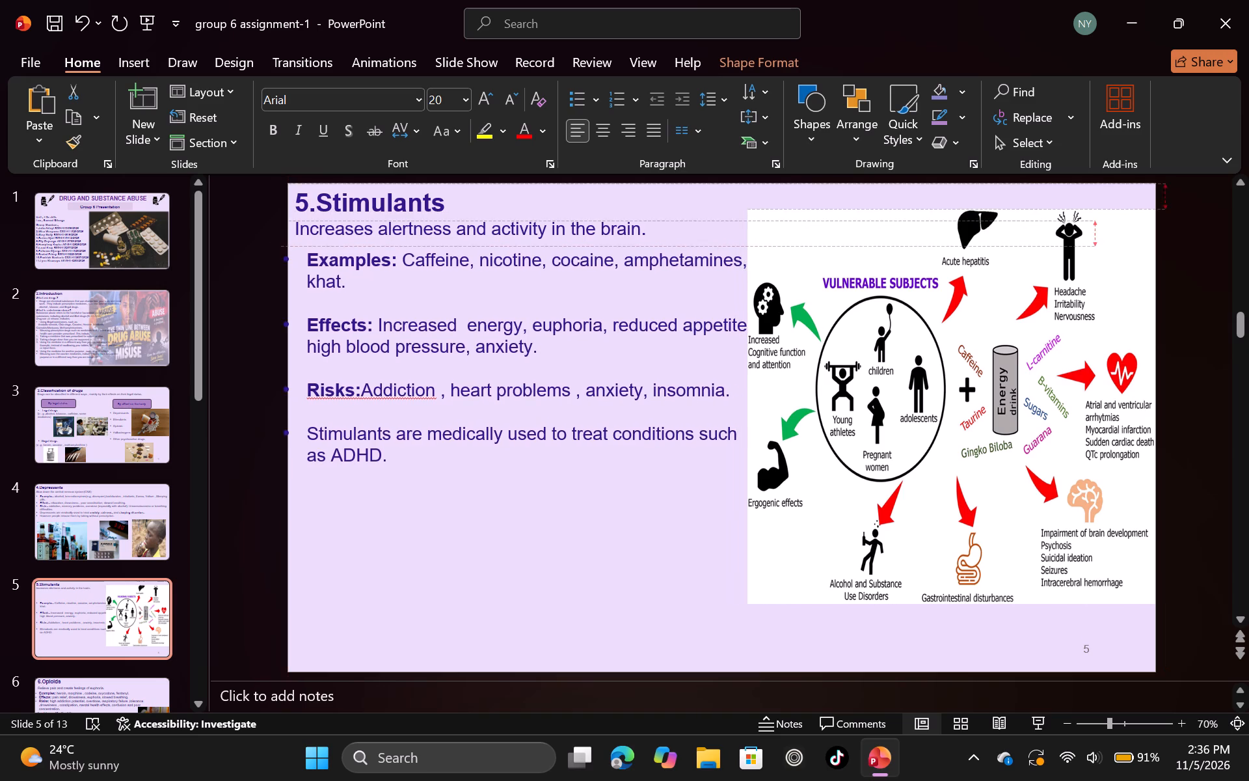
{"action": "left_click_drag", "start_coordinate": [281, 295], "coordinate": [289, 292]}
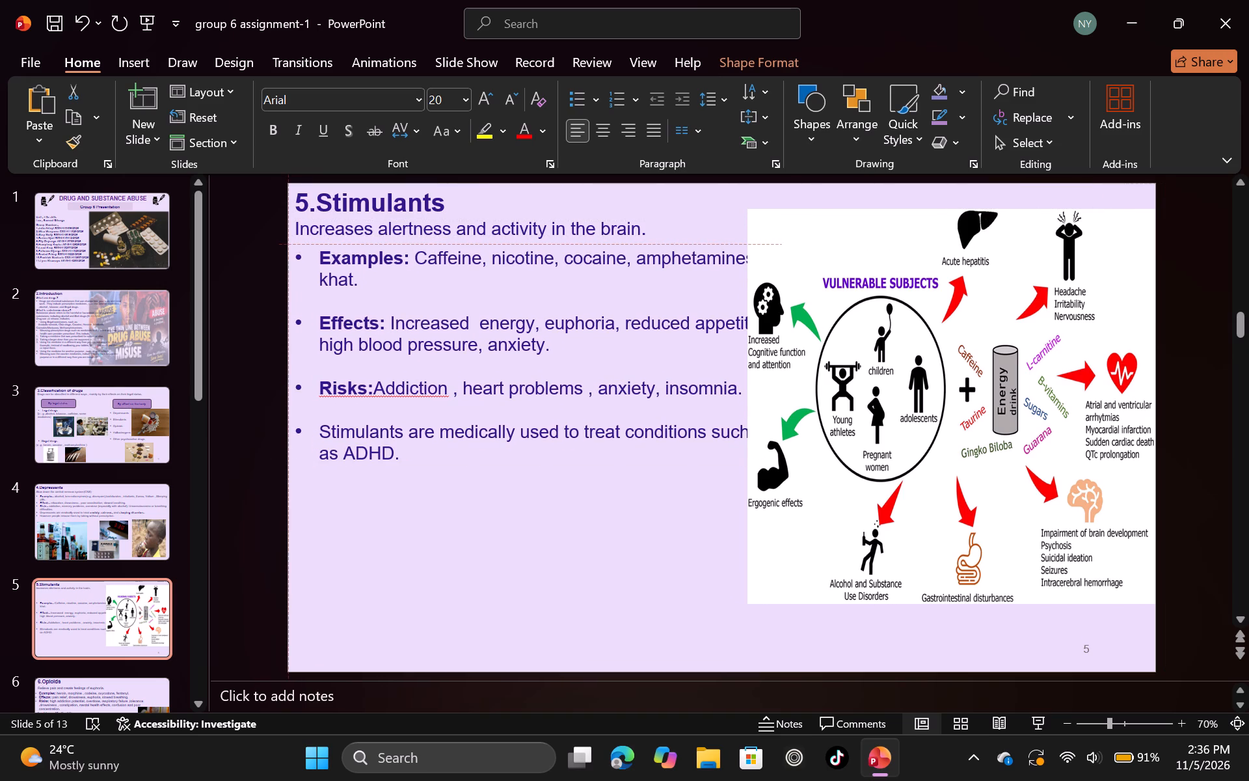
{"action": "left_click_drag", "start_coordinate": [289, 292], "coordinate": [286, 299]}
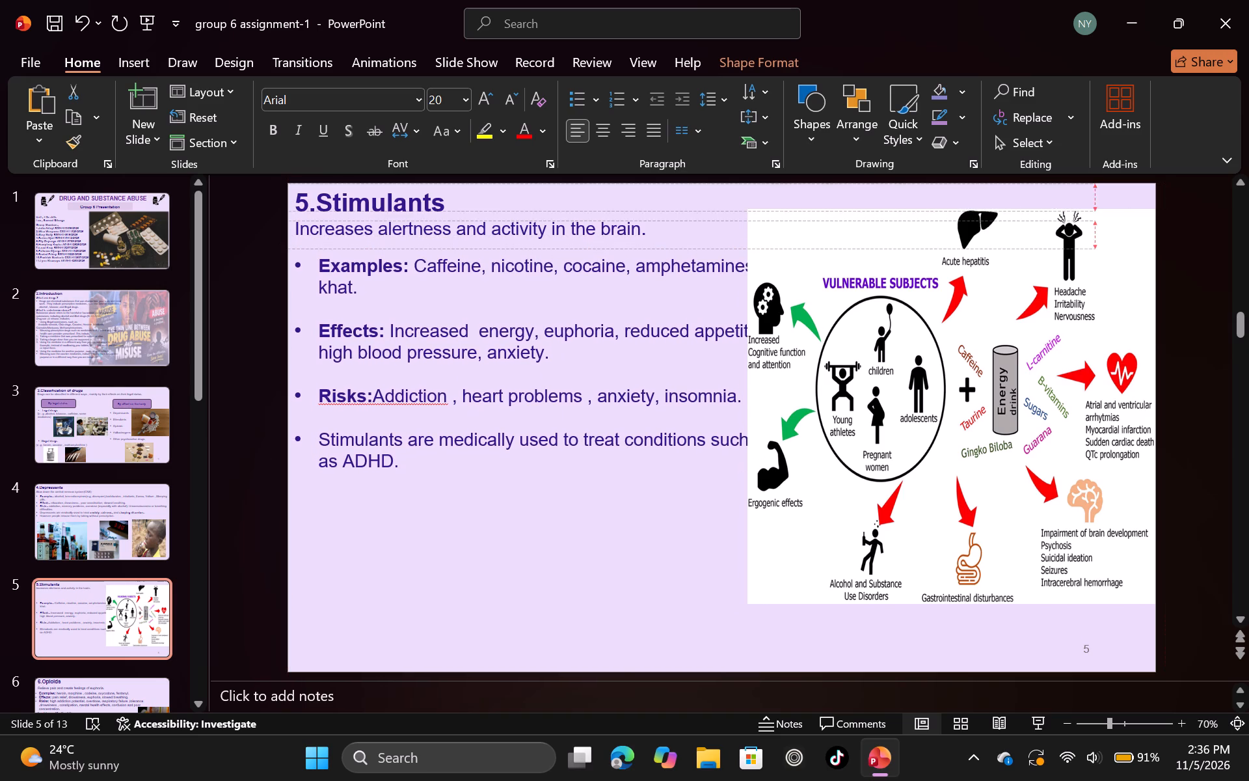
{"action": "left_click_drag", "start_coordinate": [286, 299], "coordinate": [283, 290]}
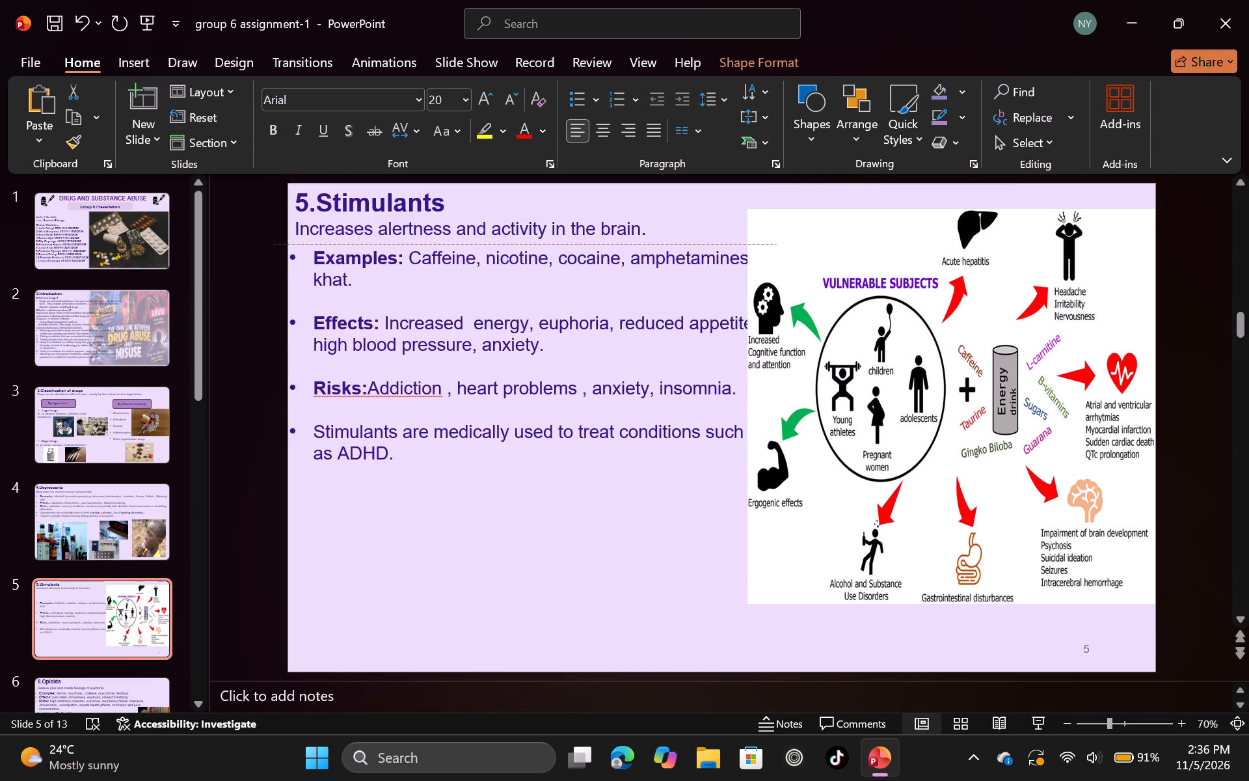
{"action": "left_click_drag", "start_coordinate": [283, 290], "coordinate": [284, 290]}
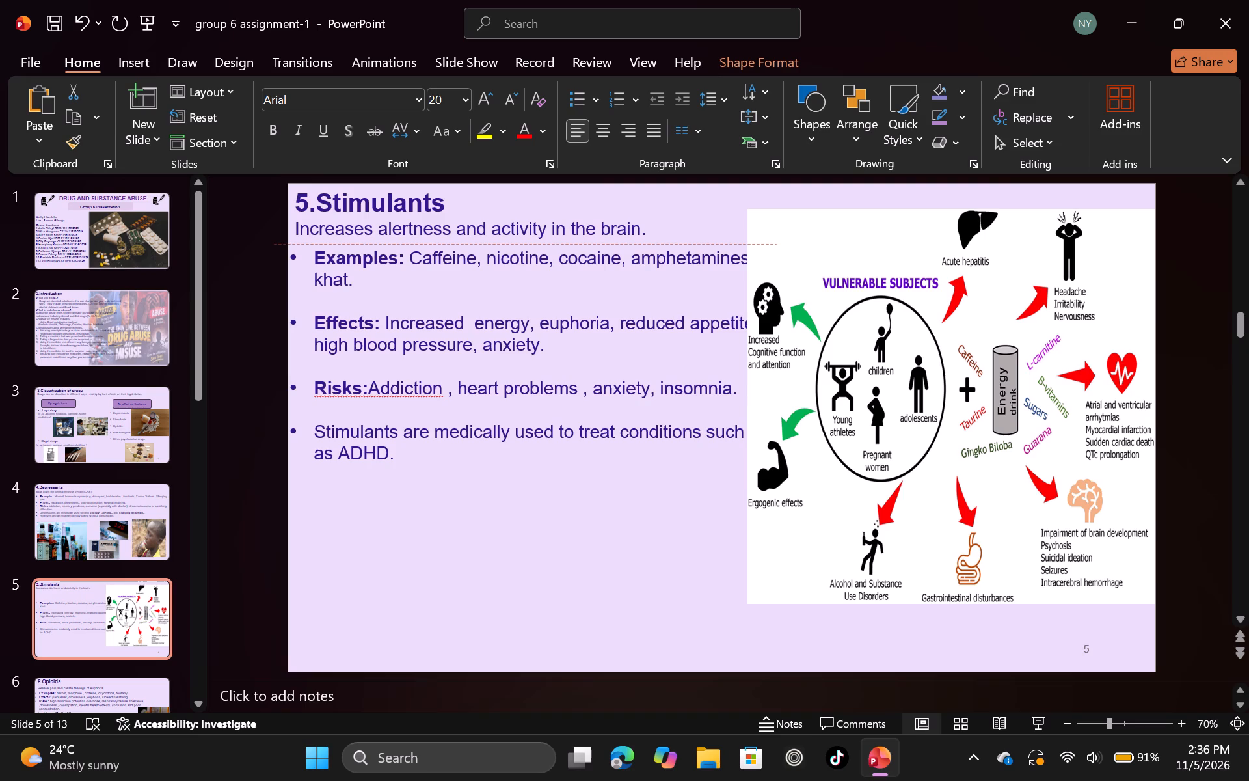
{"action": "left_click_drag", "start_coordinate": [284, 290], "coordinate": [285, 289]}
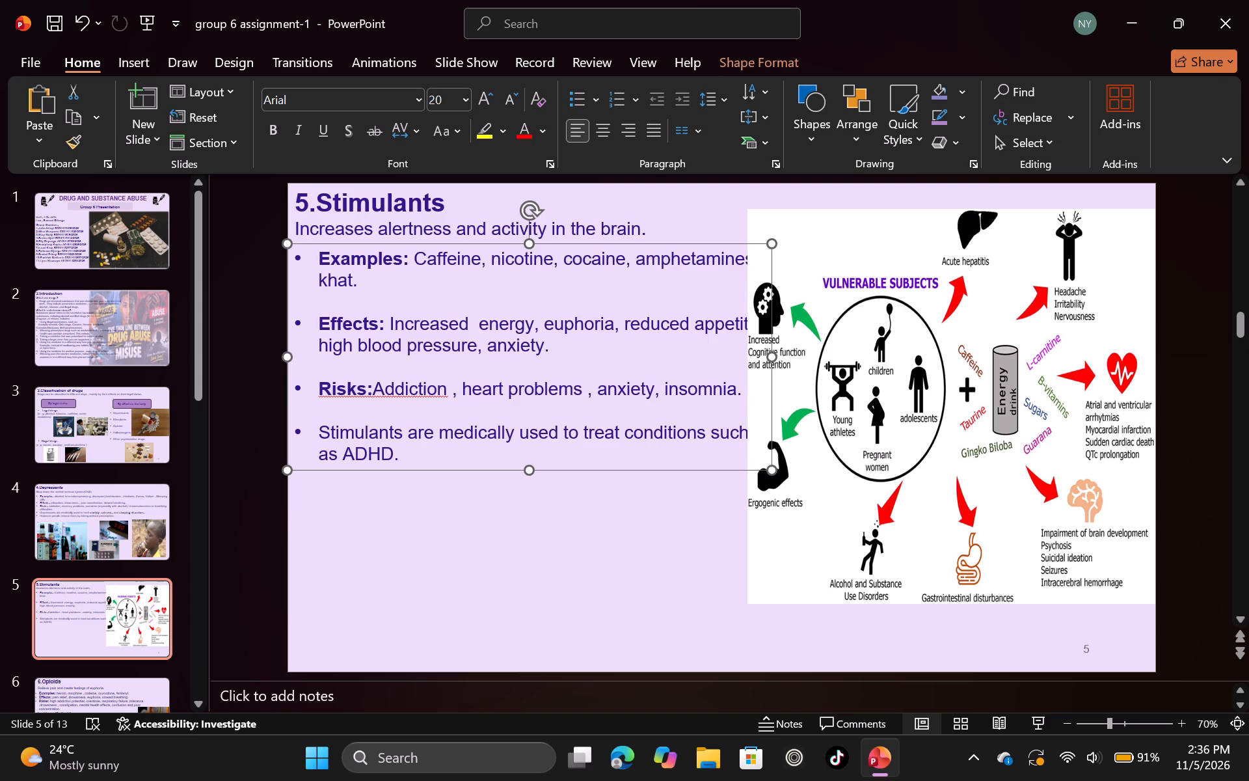
{"action": "left_click", "coordinate": [438, 506]}
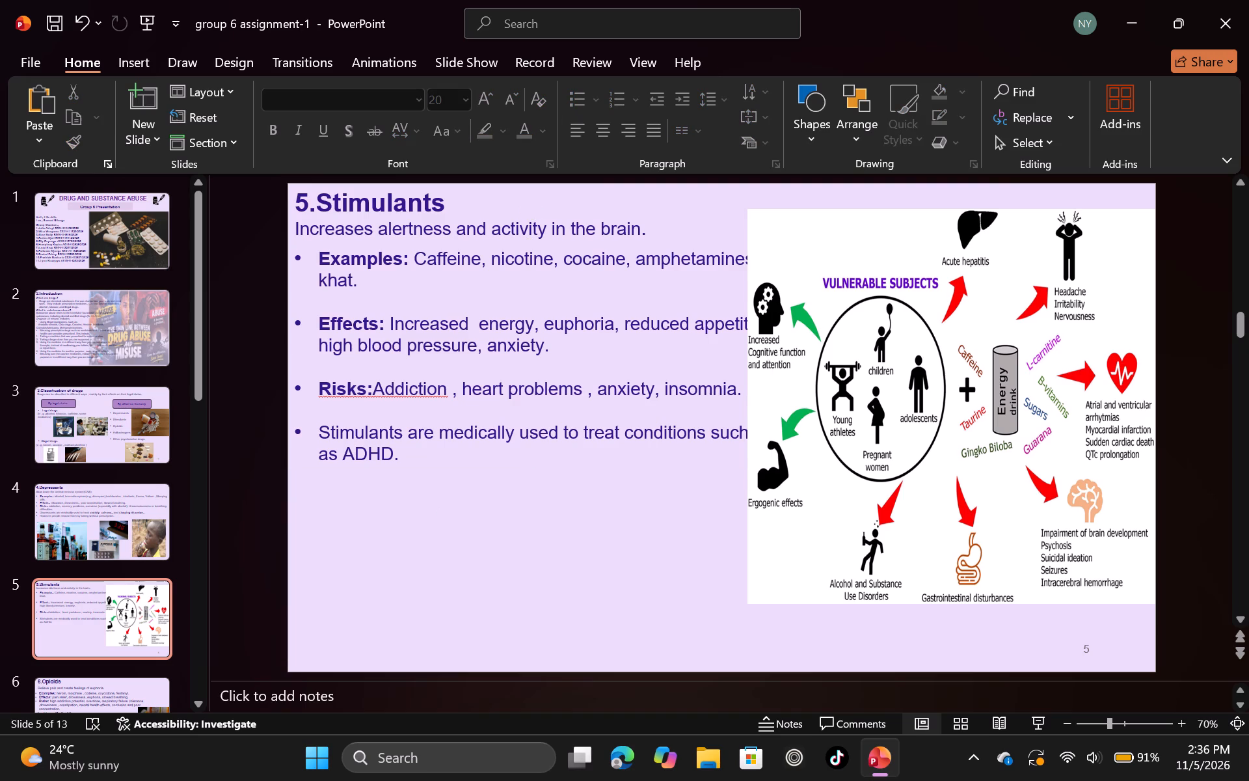
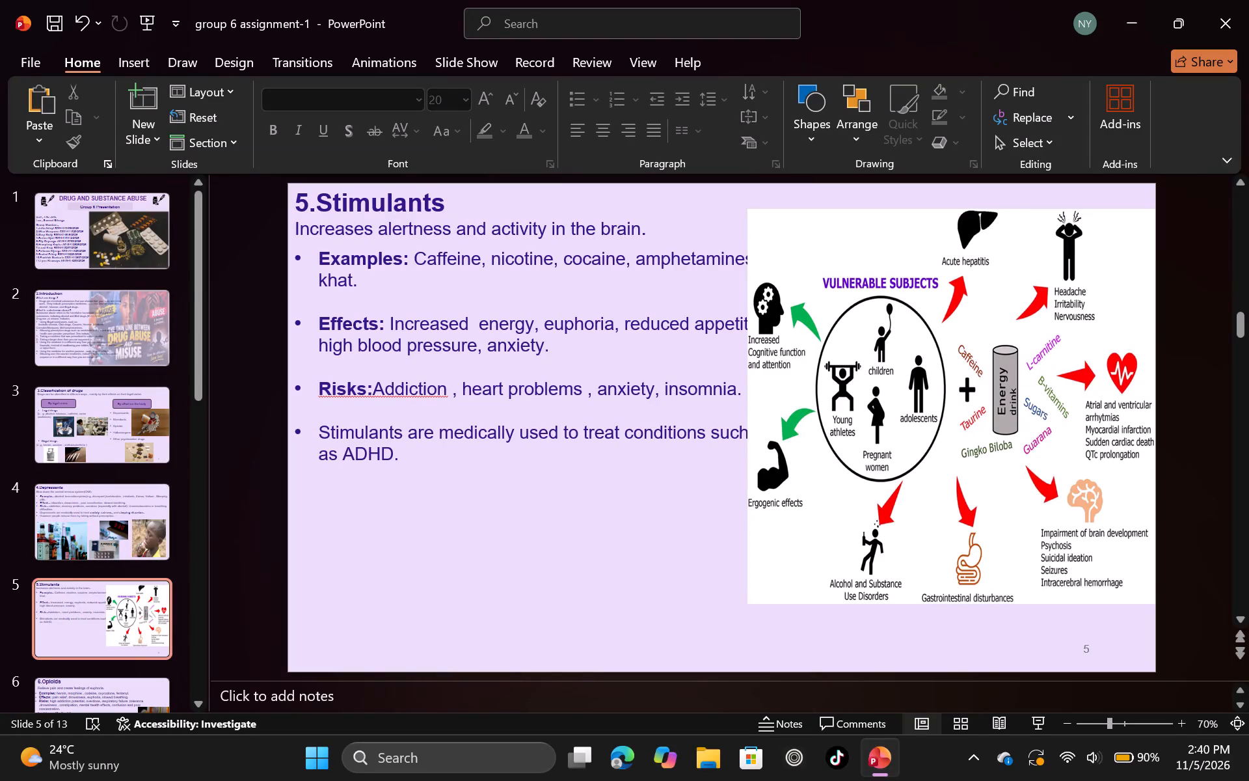
Narrow the energy drink picture on the Stimulants slide from its left side so it no longer overlaps the bullet text.
{"action": "left_click", "coordinate": [747, 378]}
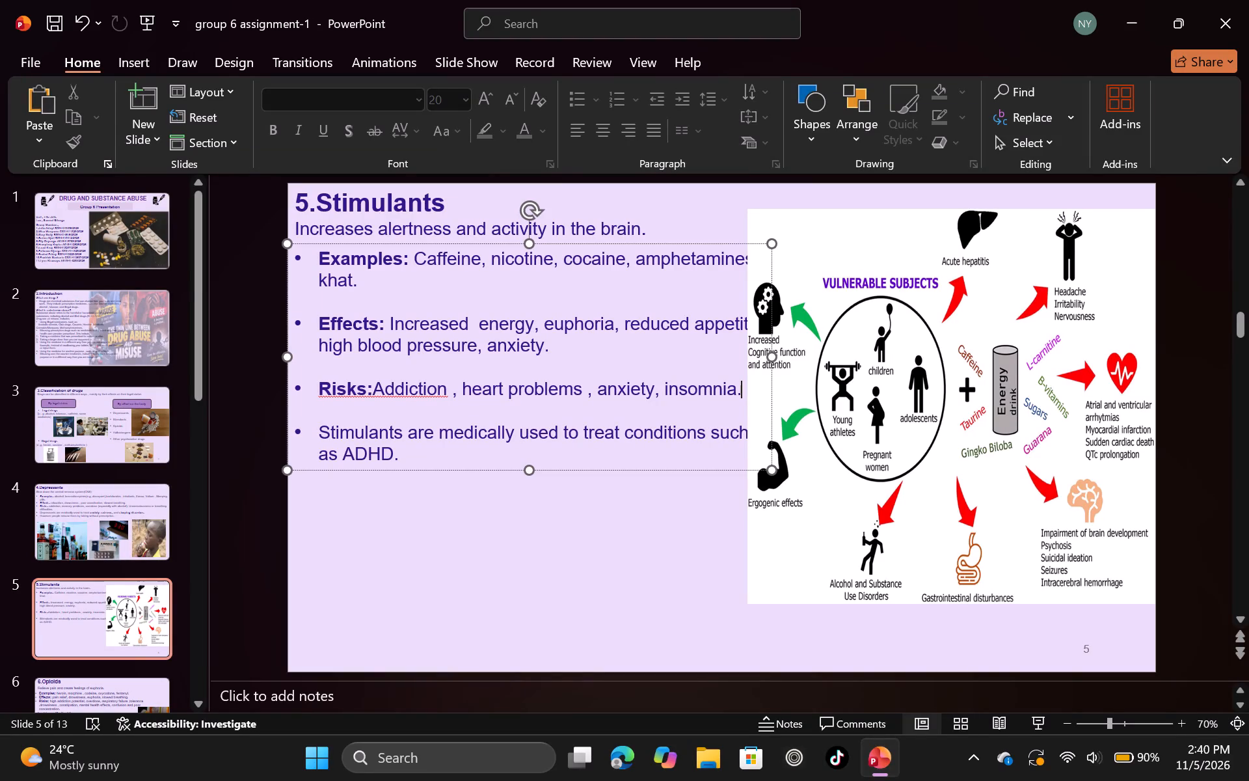
{"action": "left_click", "coordinate": [709, 532]}
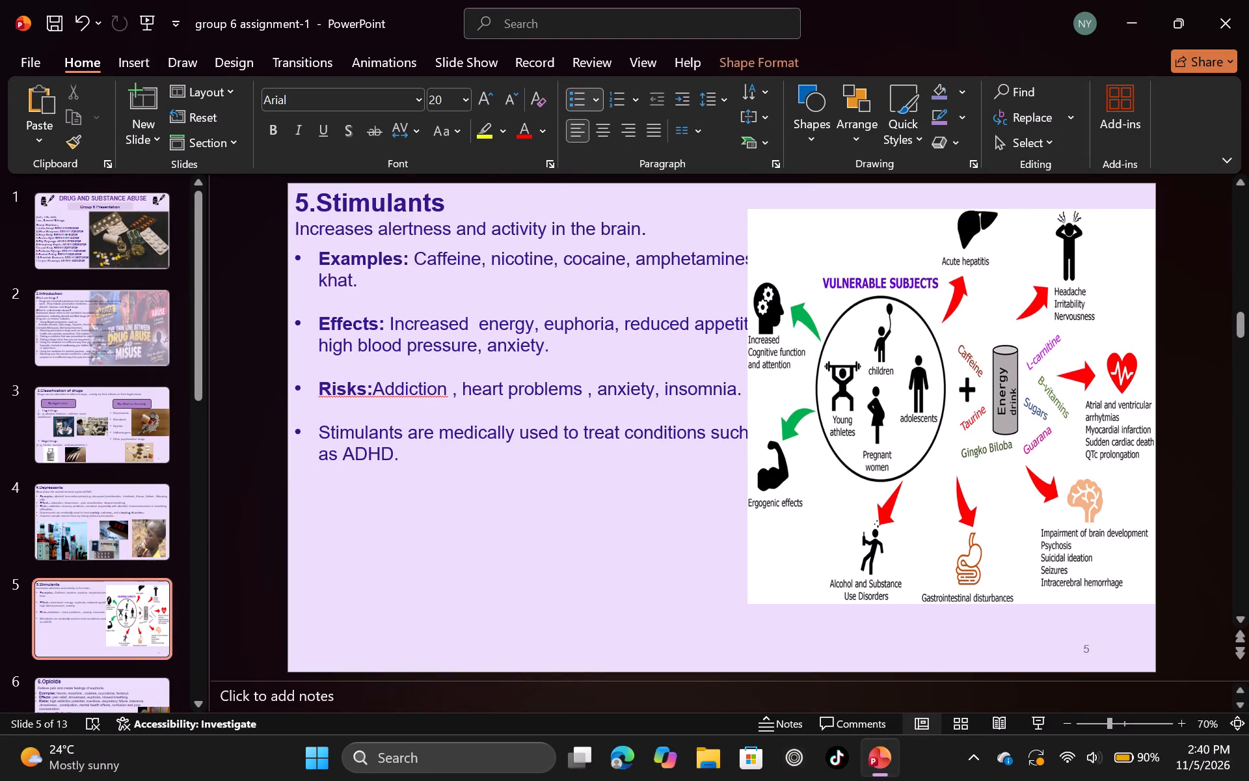
{"action": "left_click", "coordinate": [971, 609]}
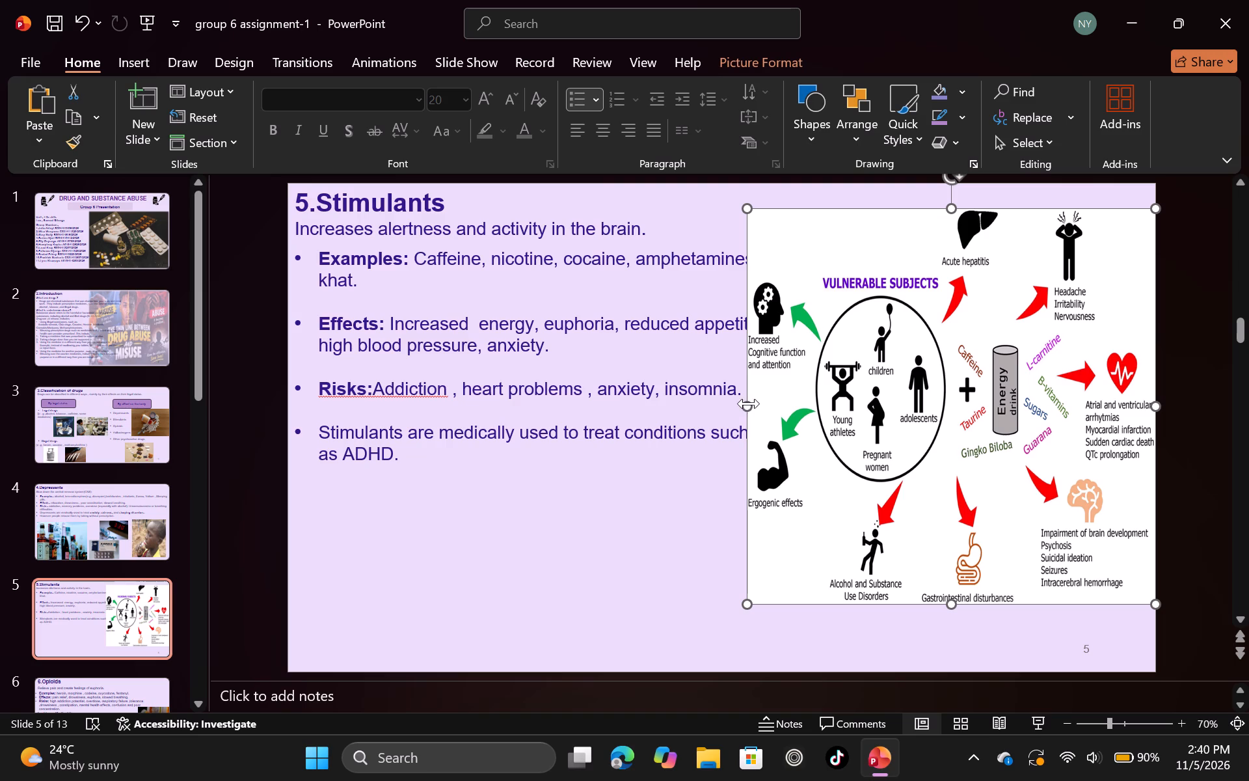
{"action": "left_click_drag", "start_coordinate": [747, 409], "coordinate": [819, 416]}
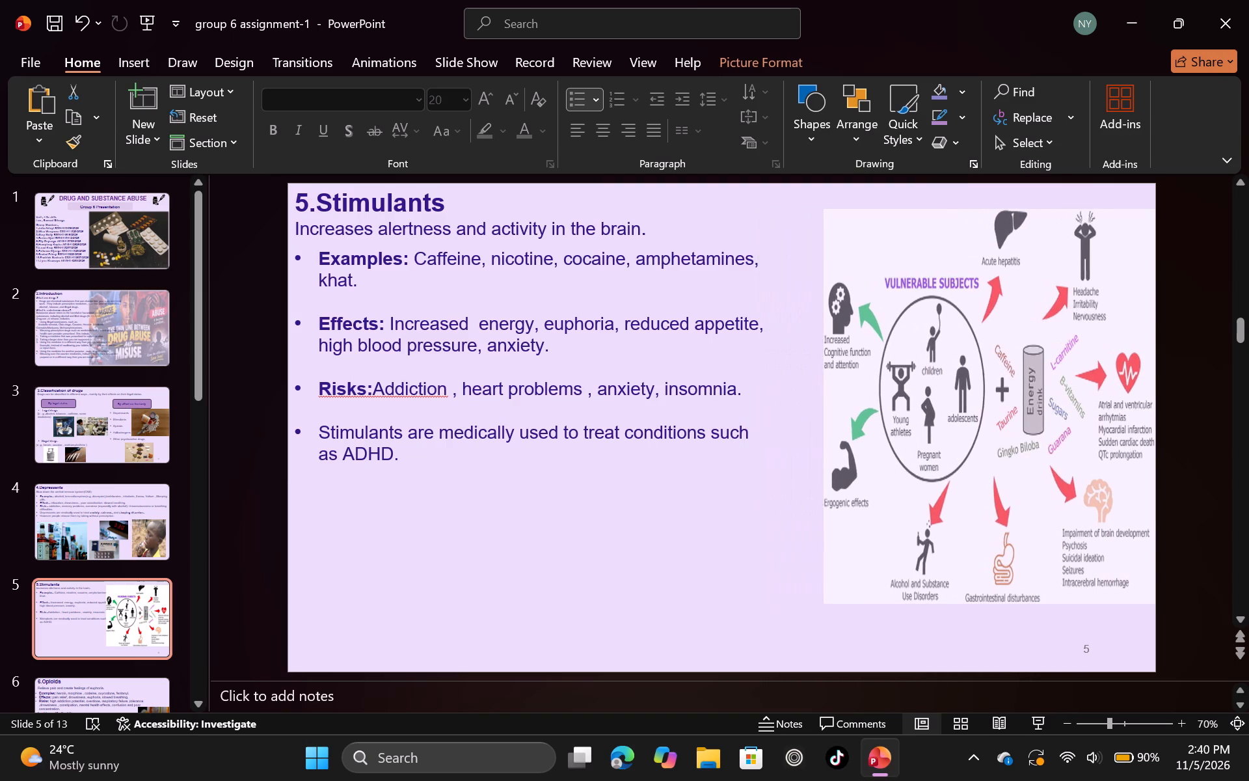
{"action": "left_click_drag", "start_coordinate": [819, 416], "coordinate": [765, 420]}
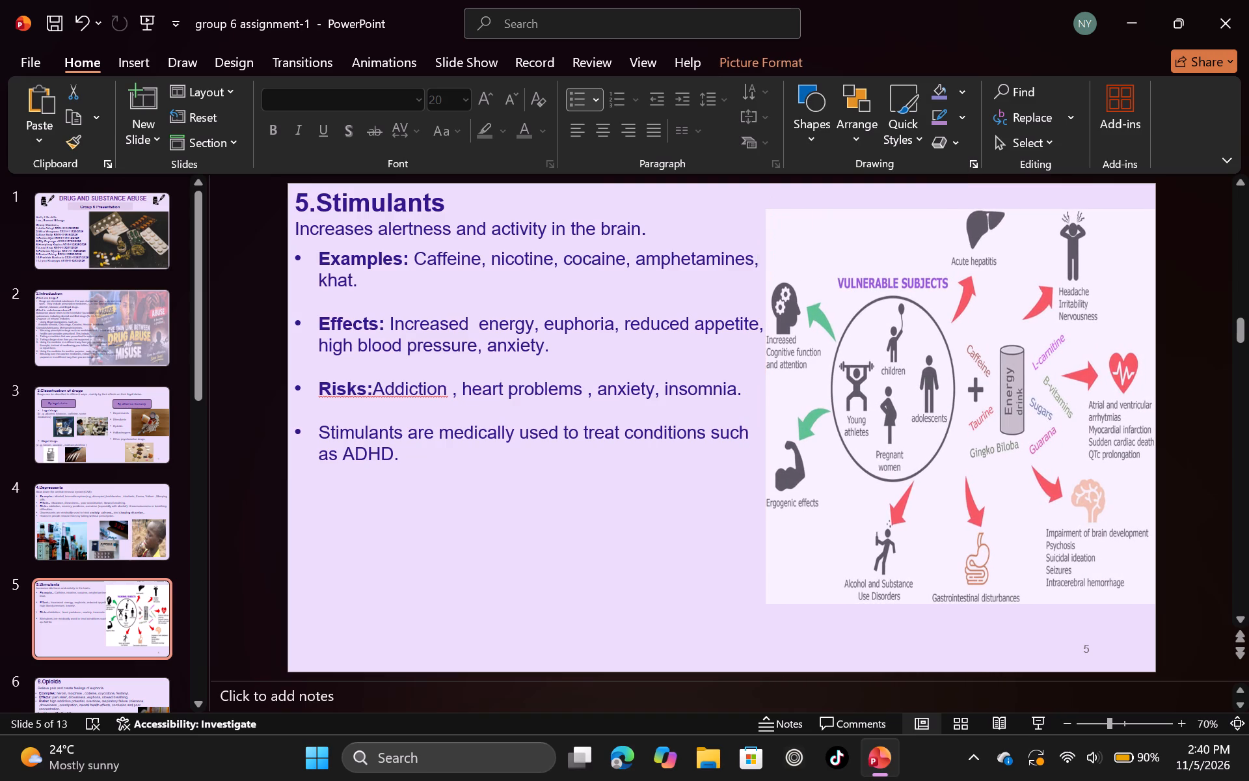
{"action": "left_click_drag", "start_coordinate": [765, 420], "coordinate": [766, 424]}
{"action": "left_click_drag", "start_coordinate": [766, 424], "coordinate": [767, 424]}
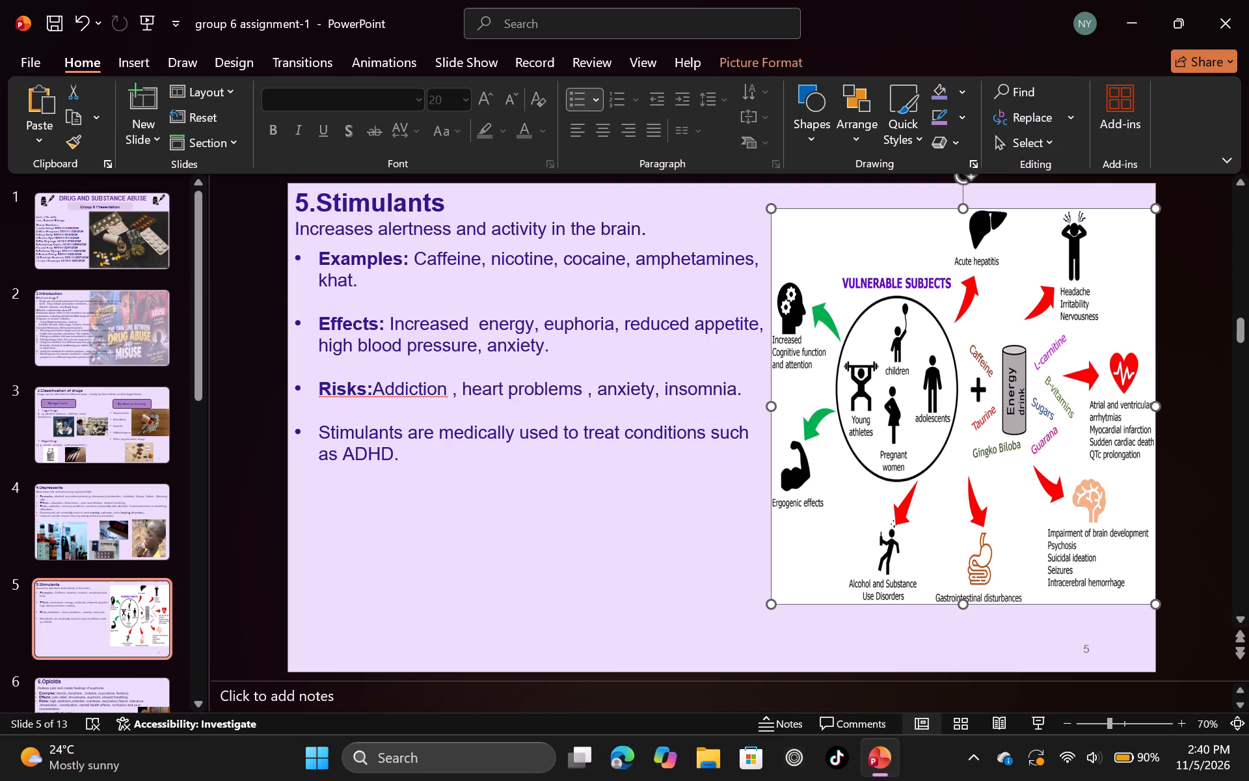
{"action": "left_click", "coordinate": [772, 407]}
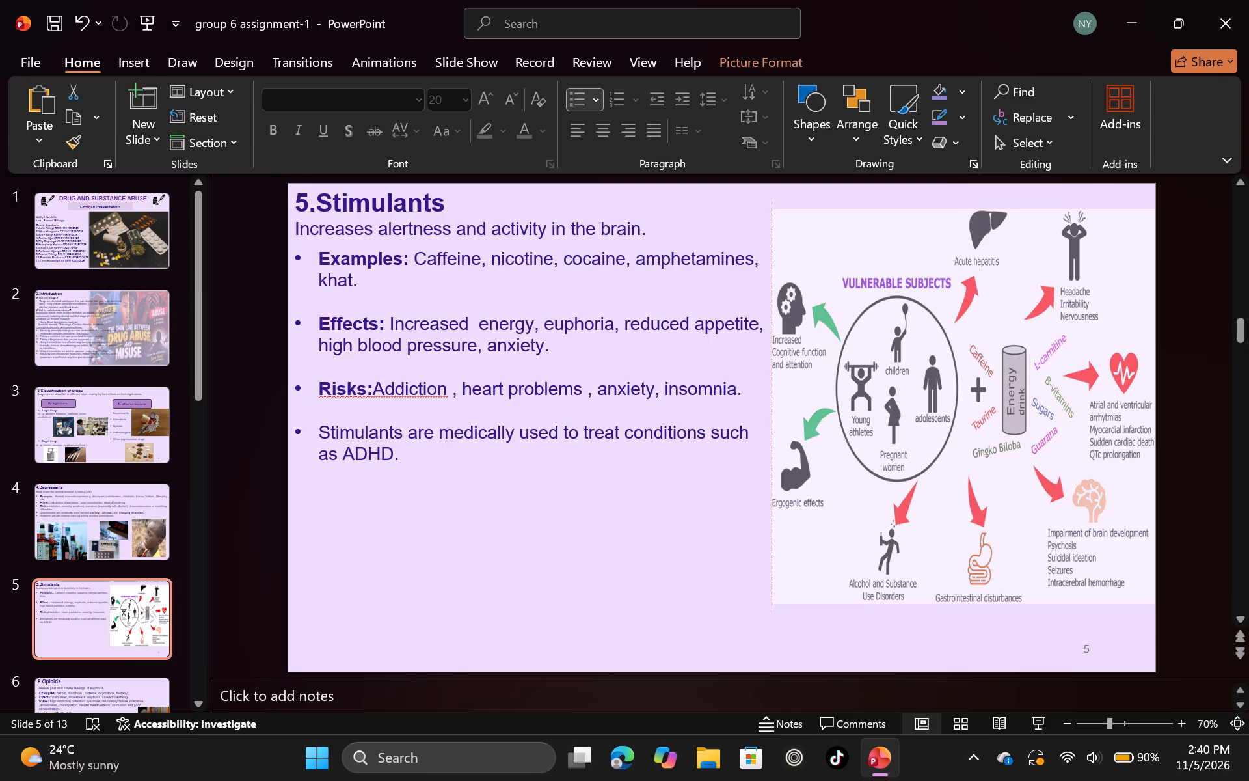
{"action": "left_click", "coordinate": [772, 407]}
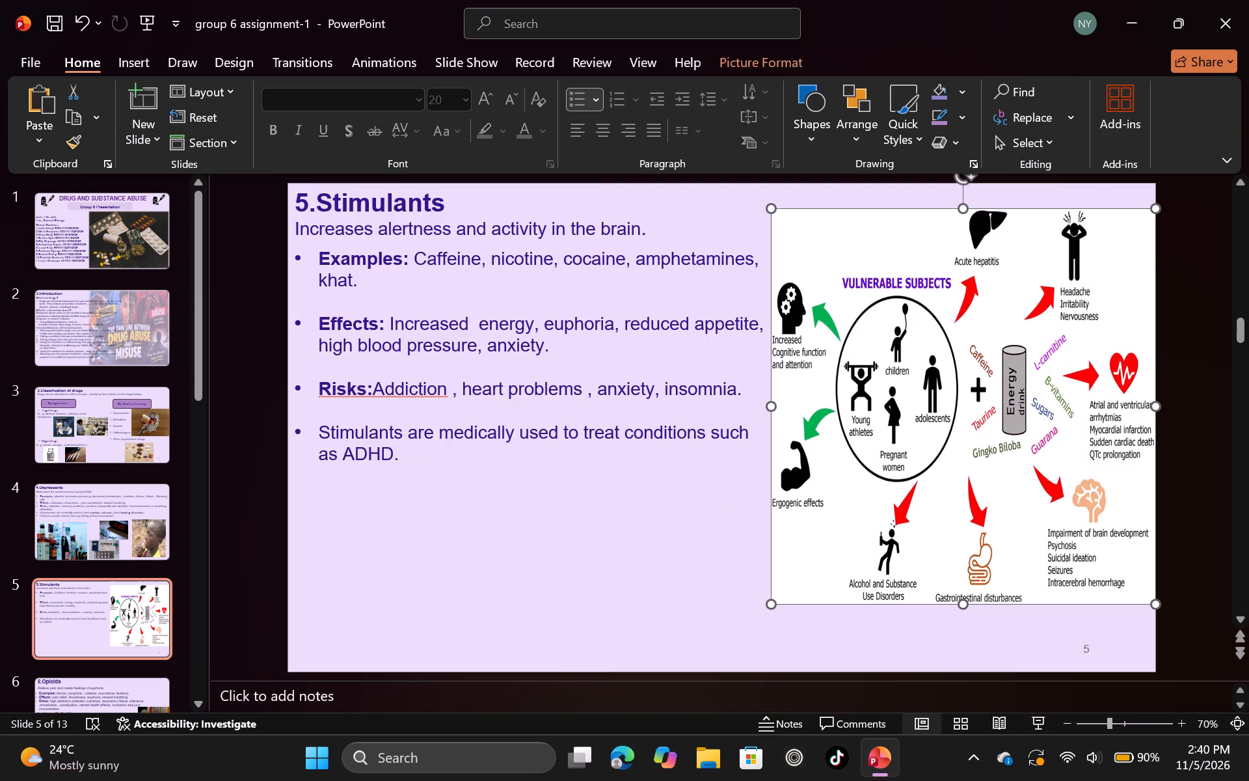
Stretch the energy drink picture upward so its top edge lines up with the slide's top edge.
{"action": "left_click_drag", "start_coordinate": [963, 212], "coordinate": [956, 185]}
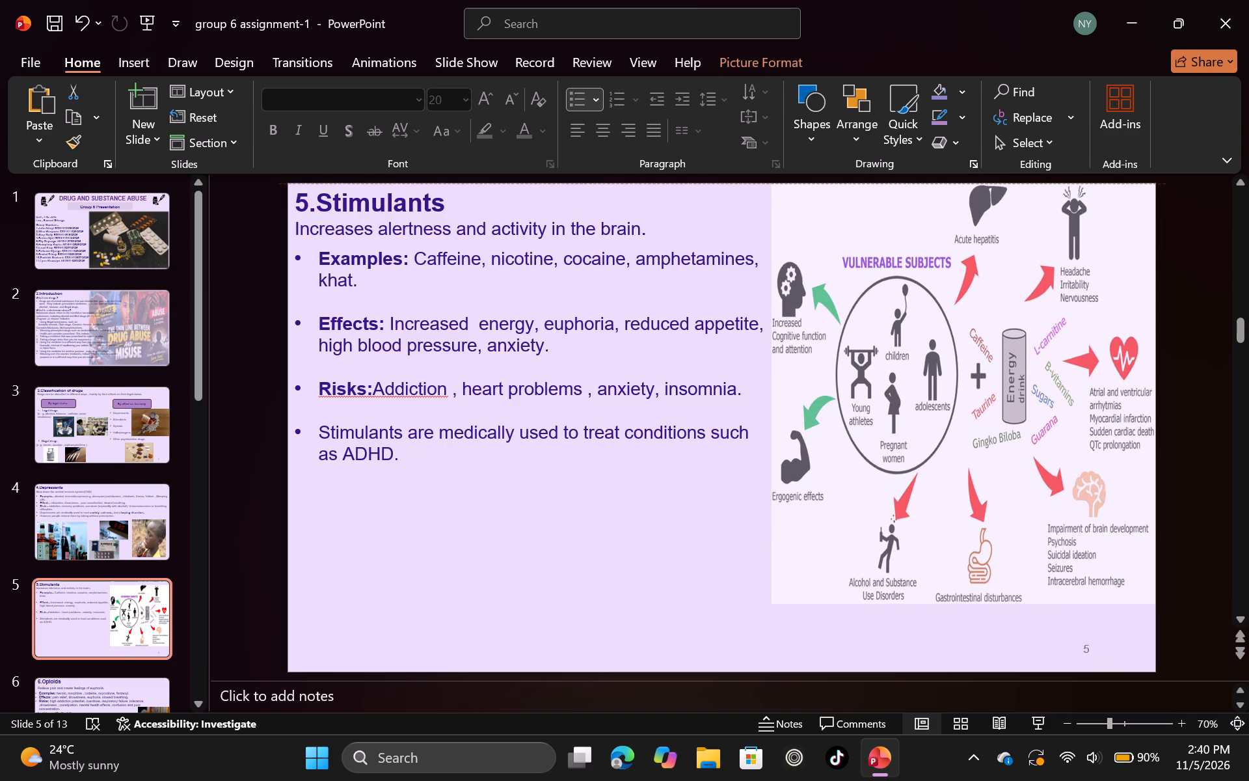
{"action": "left_click_drag", "start_coordinate": [956, 185], "coordinate": [956, 188]}
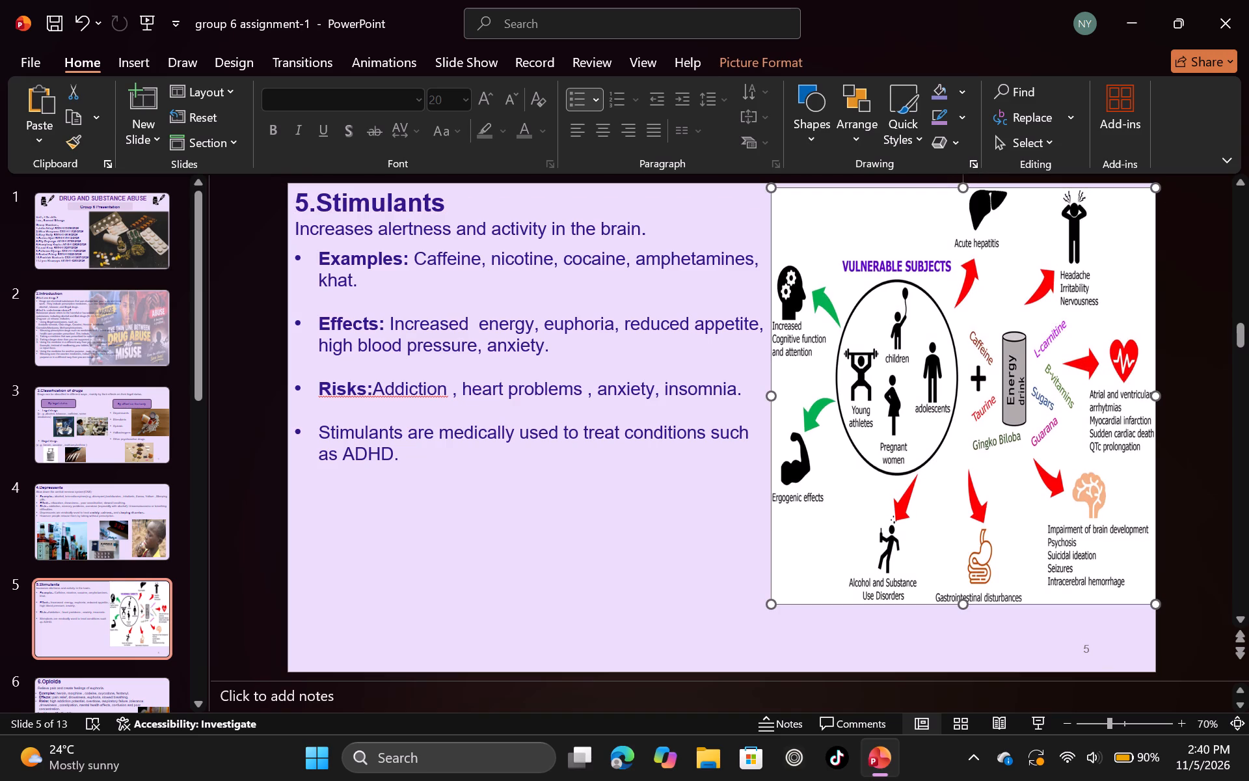
{"action": "left_click_drag", "start_coordinate": [965, 187], "coordinate": [960, 180]}
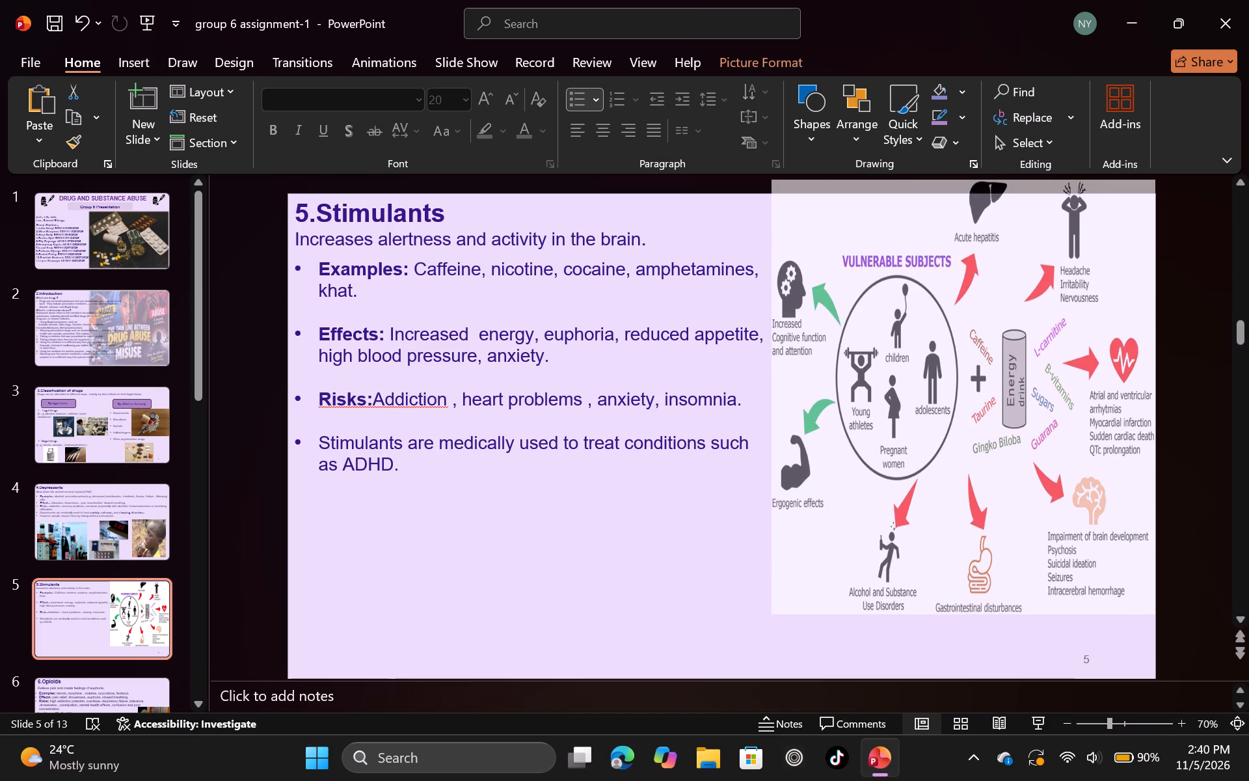
{"action": "left_click_drag", "start_coordinate": [960, 180], "coordinate": [964, 195]}
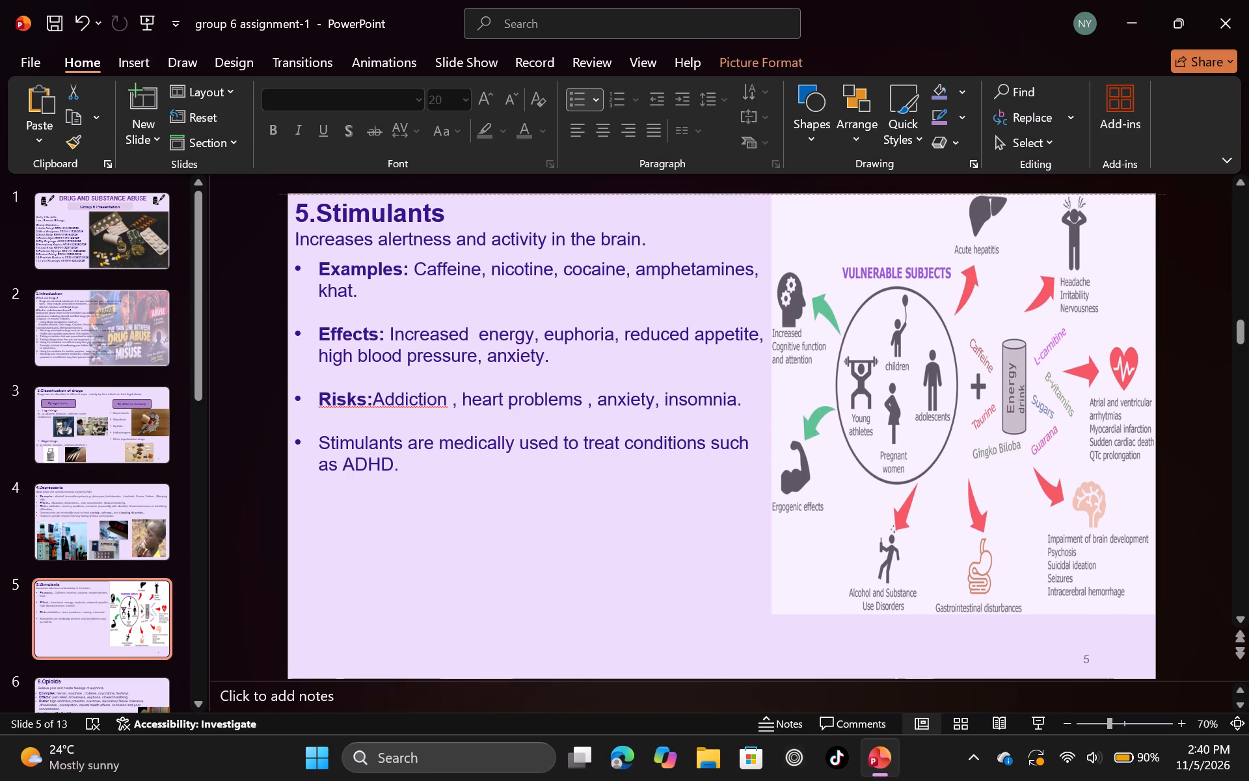
{"action": "left_click_drag", "start_coordinate": [964, 195], "coordinate": [965, 195]}
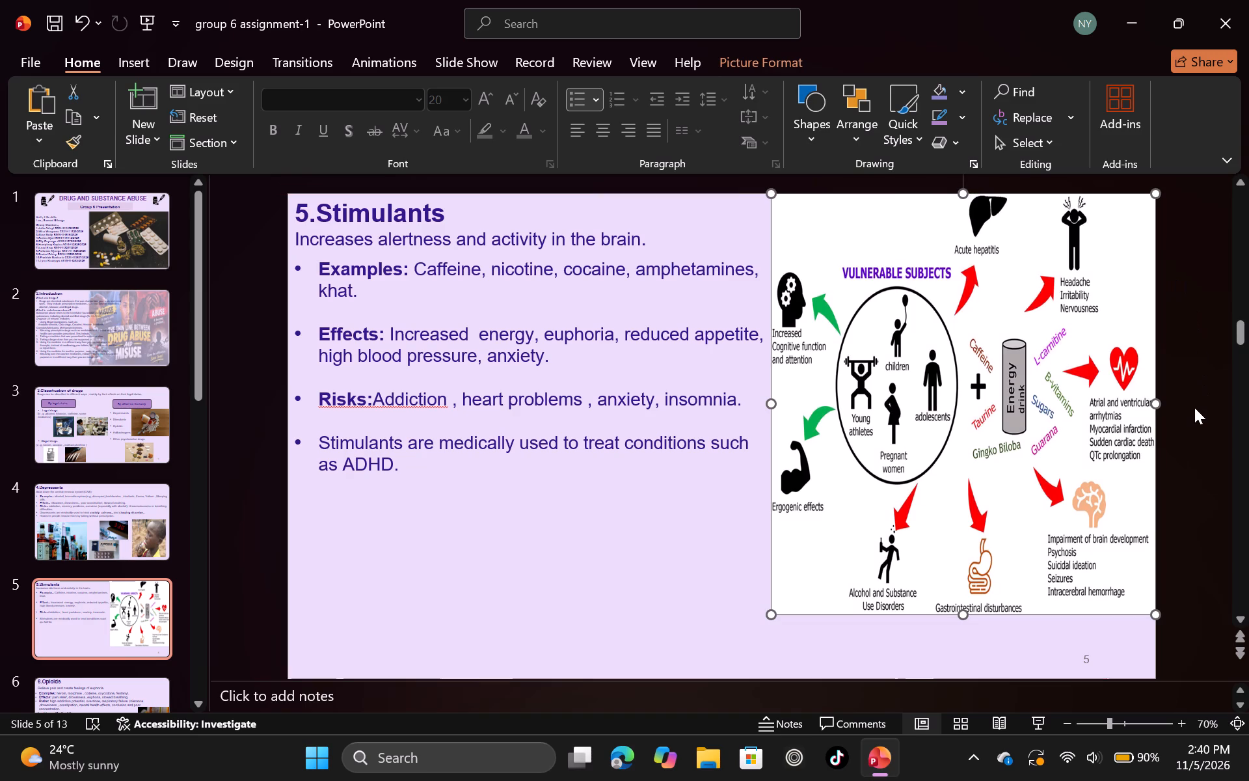
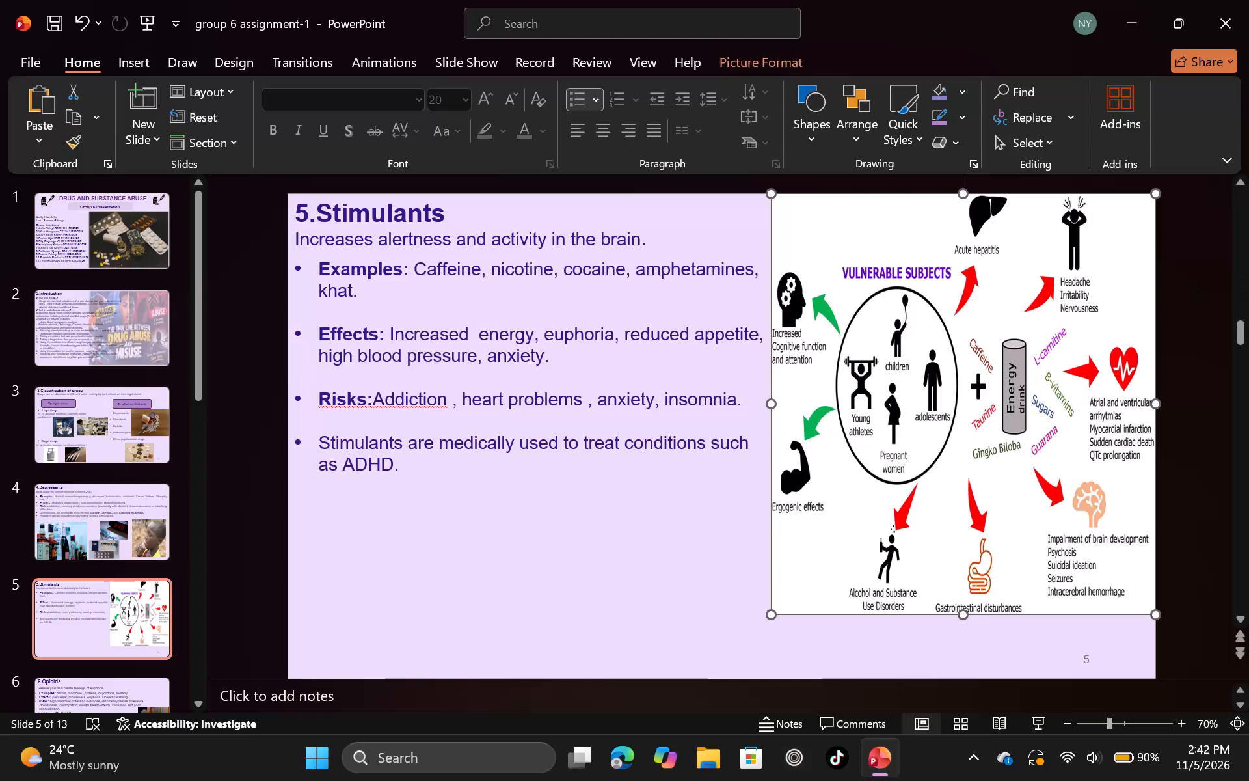
Cut the energy drink picture from the Stimulants slide.
{"action": "left_click", "coordinate": [1136, 285]}
{"action": "left_click", "coordinate": [72, 88]}
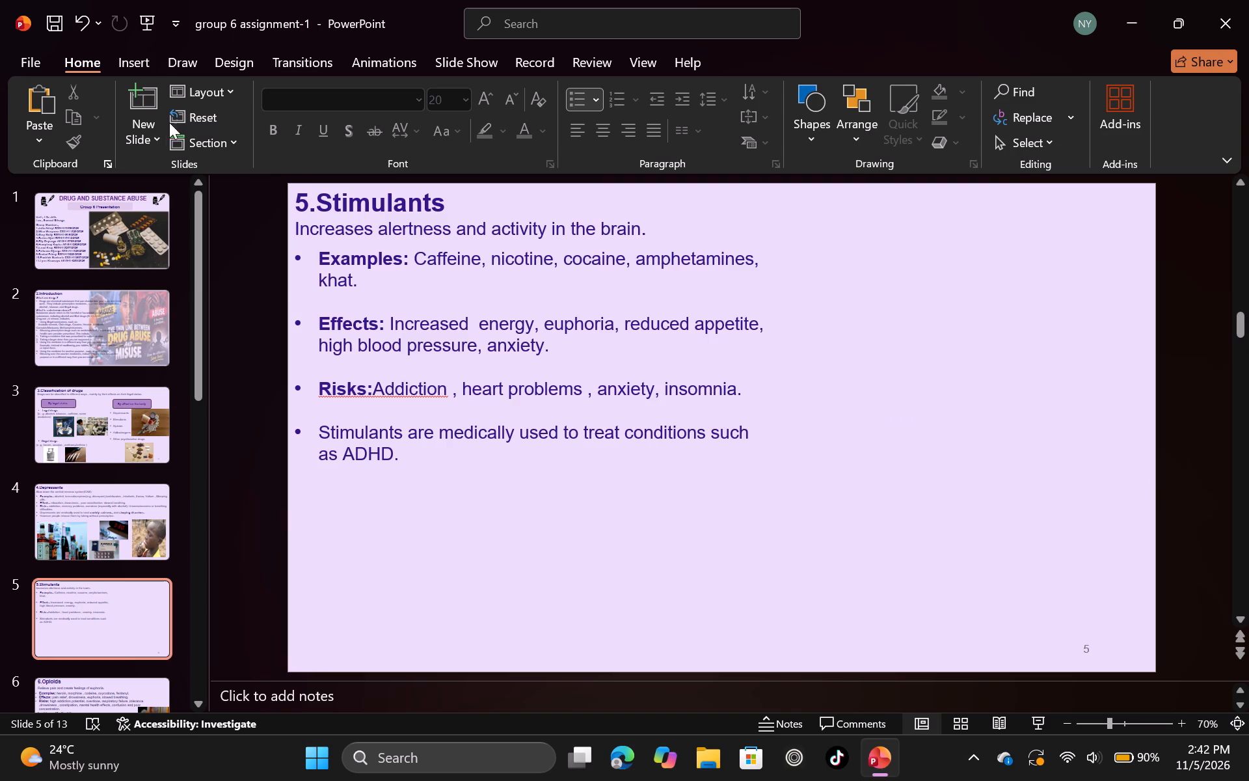
Search the online pictures for "stimulants" to find a picture for the Stimulants slide.
{"action": "left_click", "coordinate": [137, 61]}
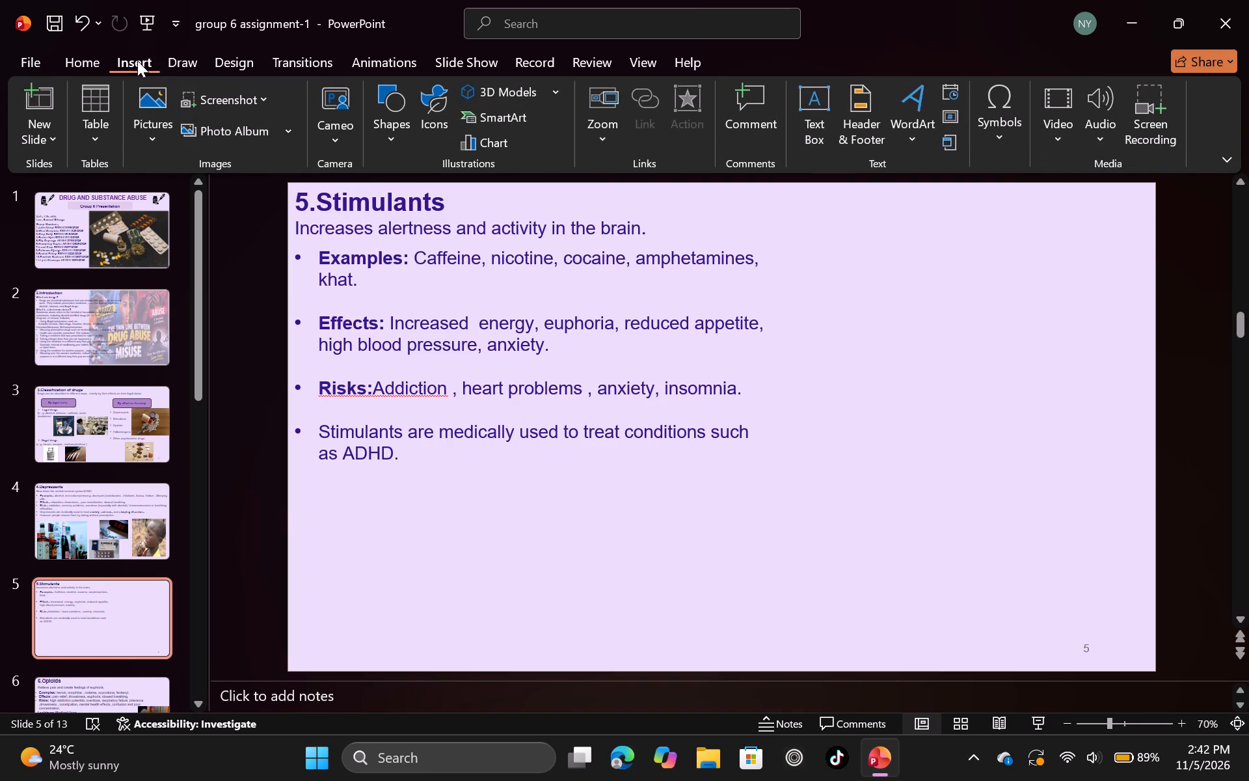
{"action": "left_click", "coordinate": [146, 141]}
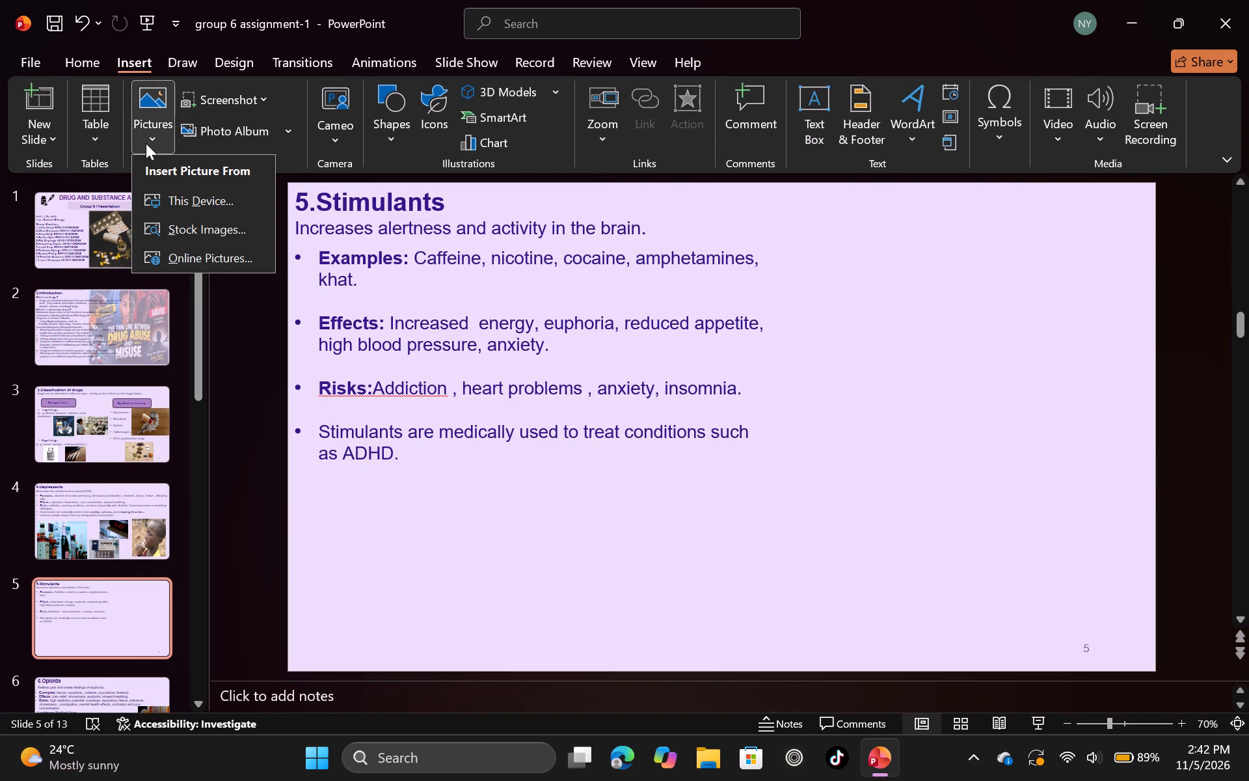
{"action": "left_click", "coordinate": [170, 262]}
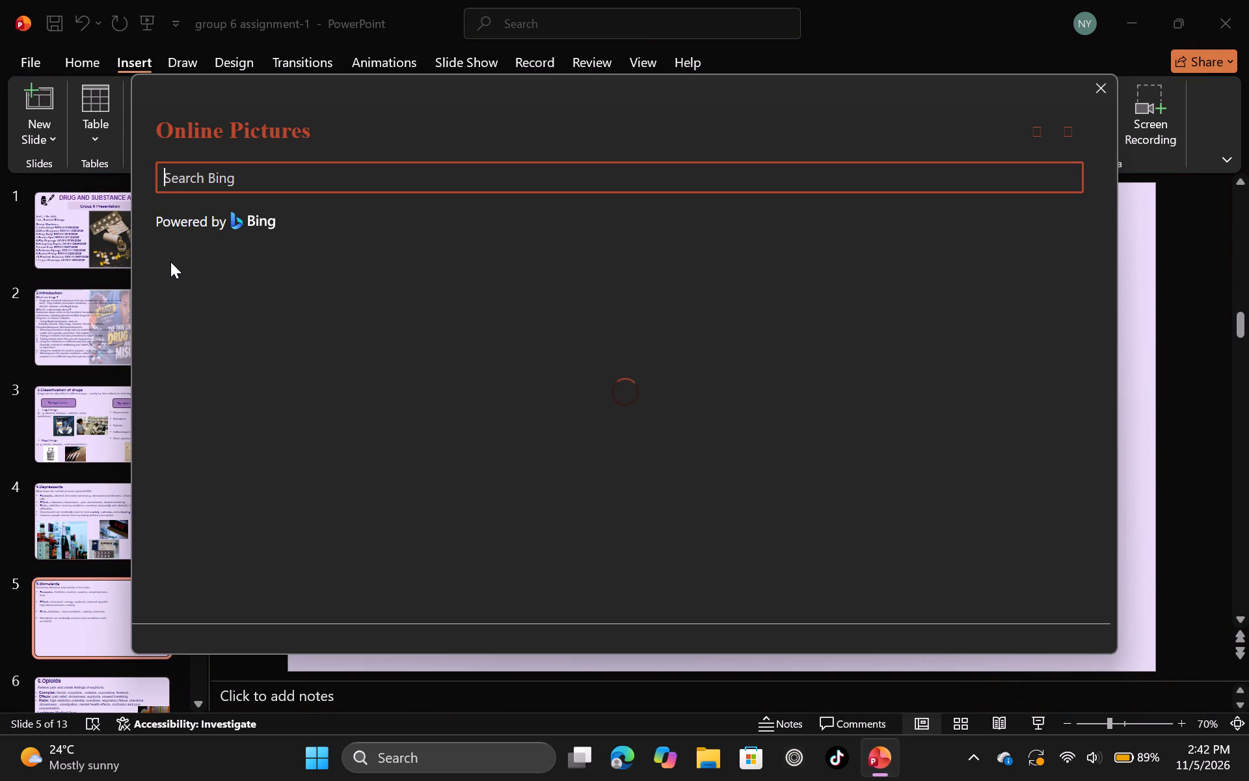
{"action": "type", "text": "st"}
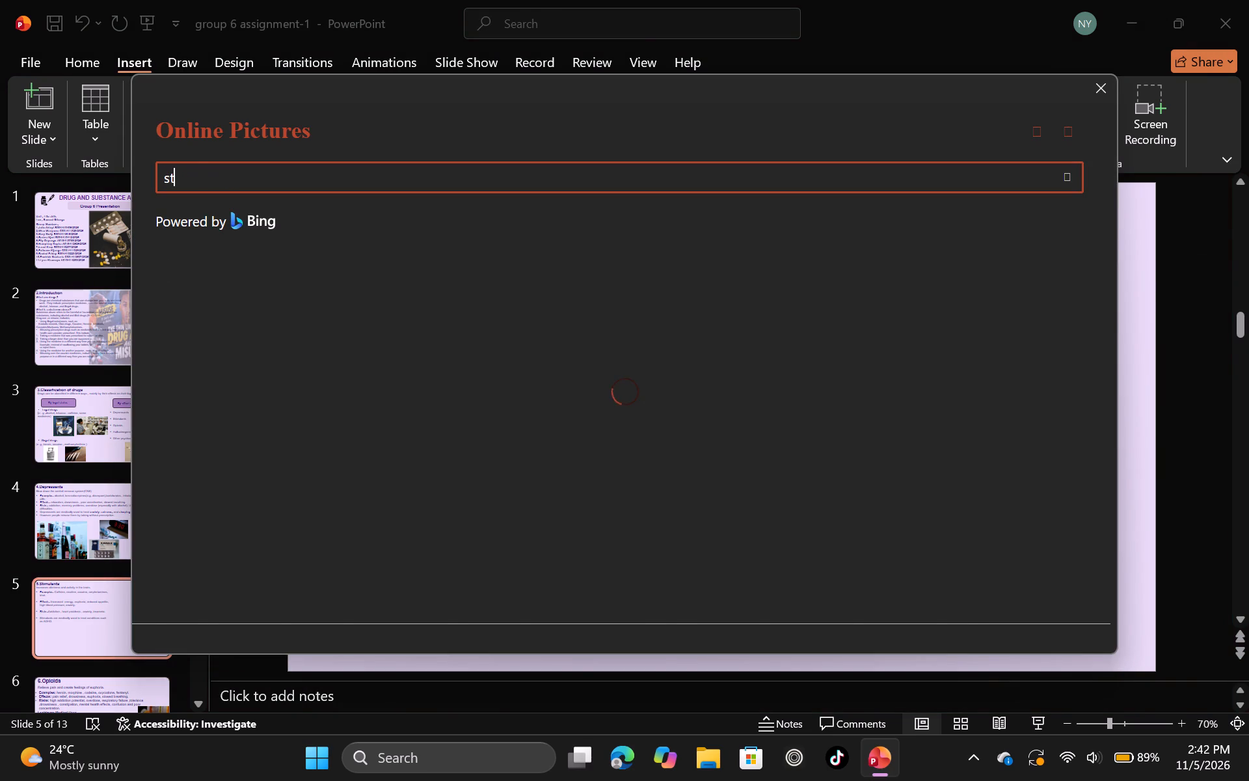
{"action": "type", "text": "imul"}
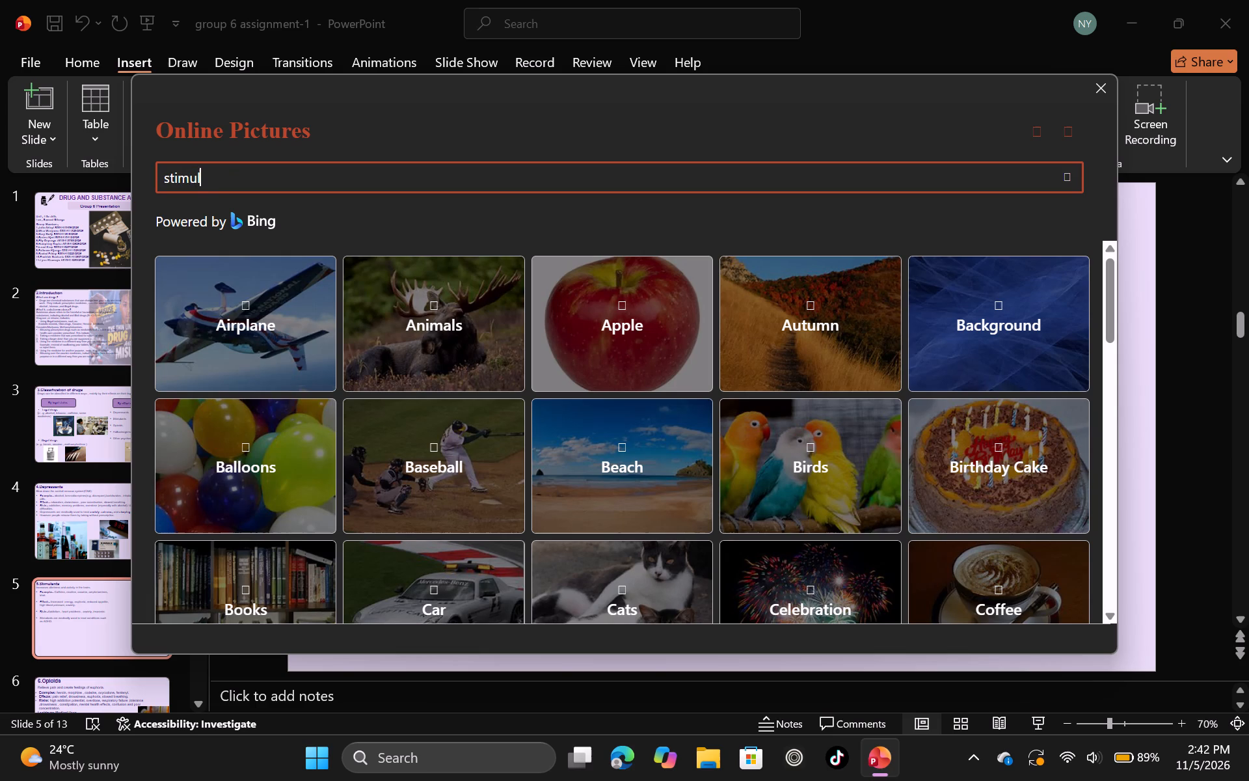
{"action": "type", "text": "ant"}
{"action": "key", "text": "s"}
{"action": "key", "text": "Return"}
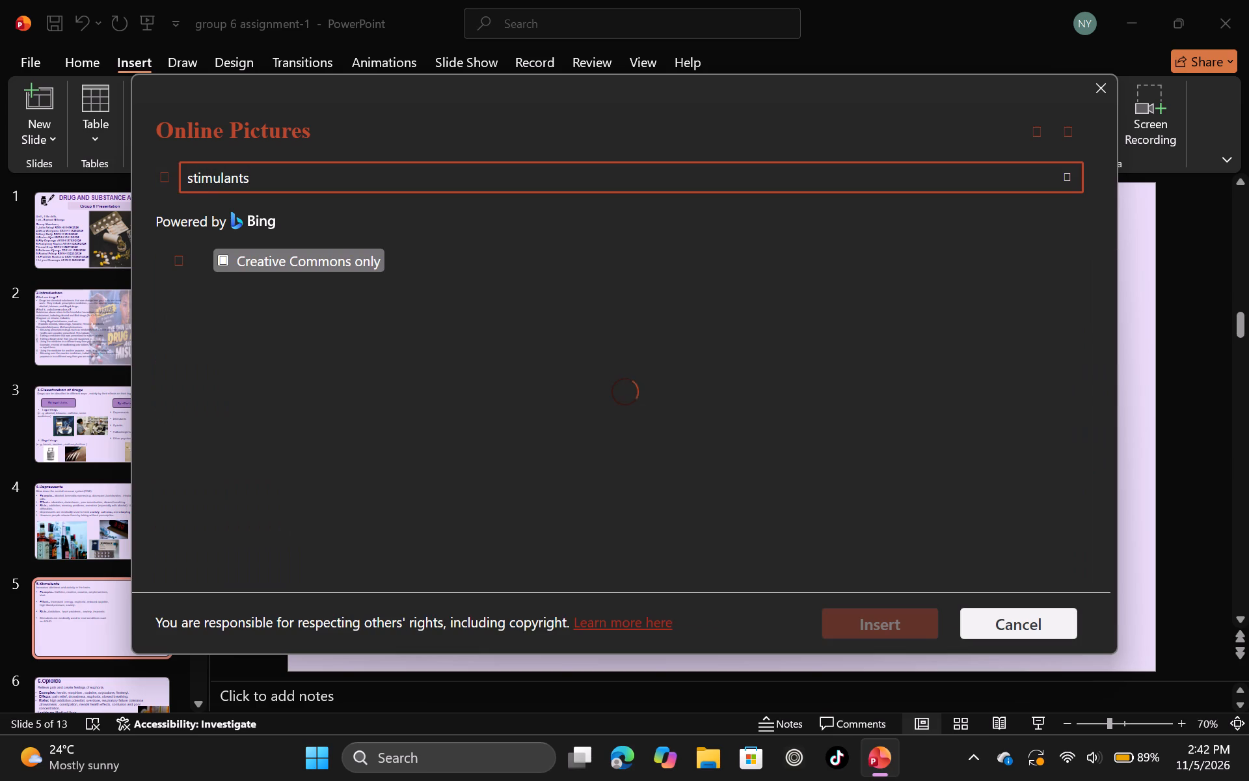
{"action": "key", "text": "Return"}
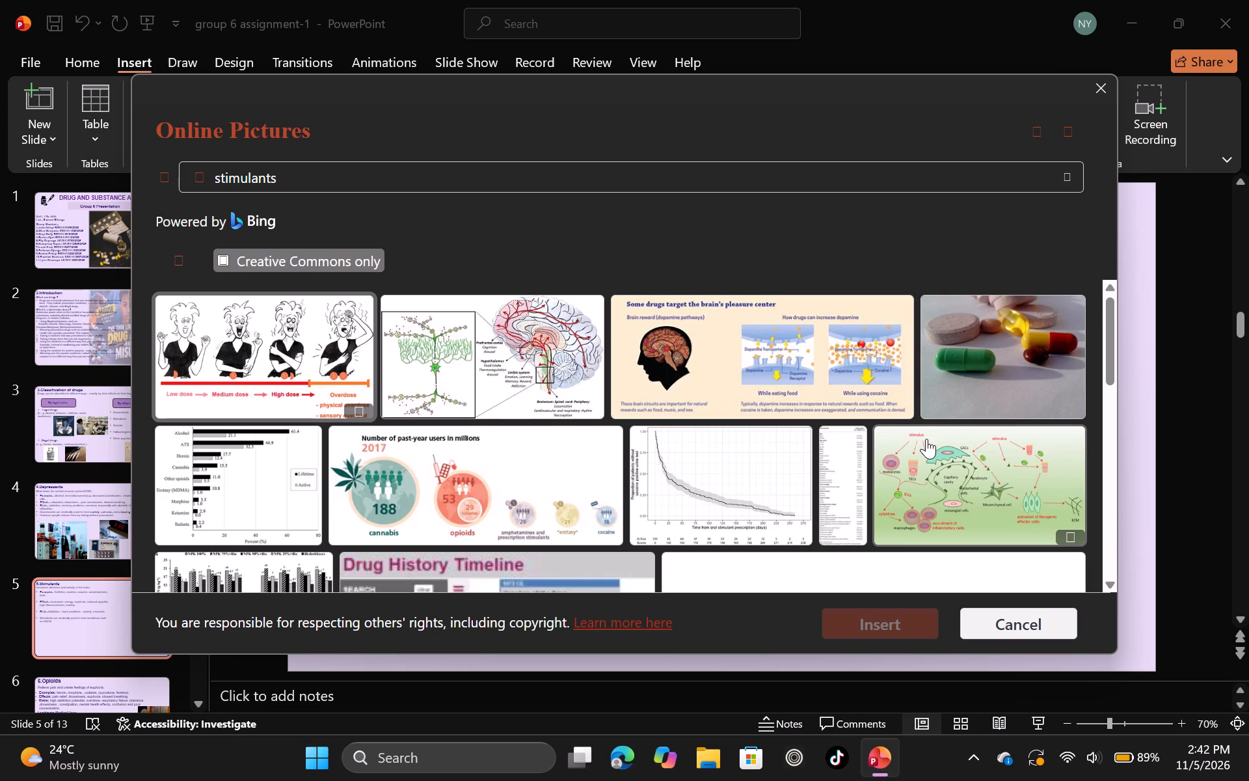
{"action": "triple_click", "coordinate": [1108, 584]}
{"action": "double_click", "coordinate": [1108, 584]}
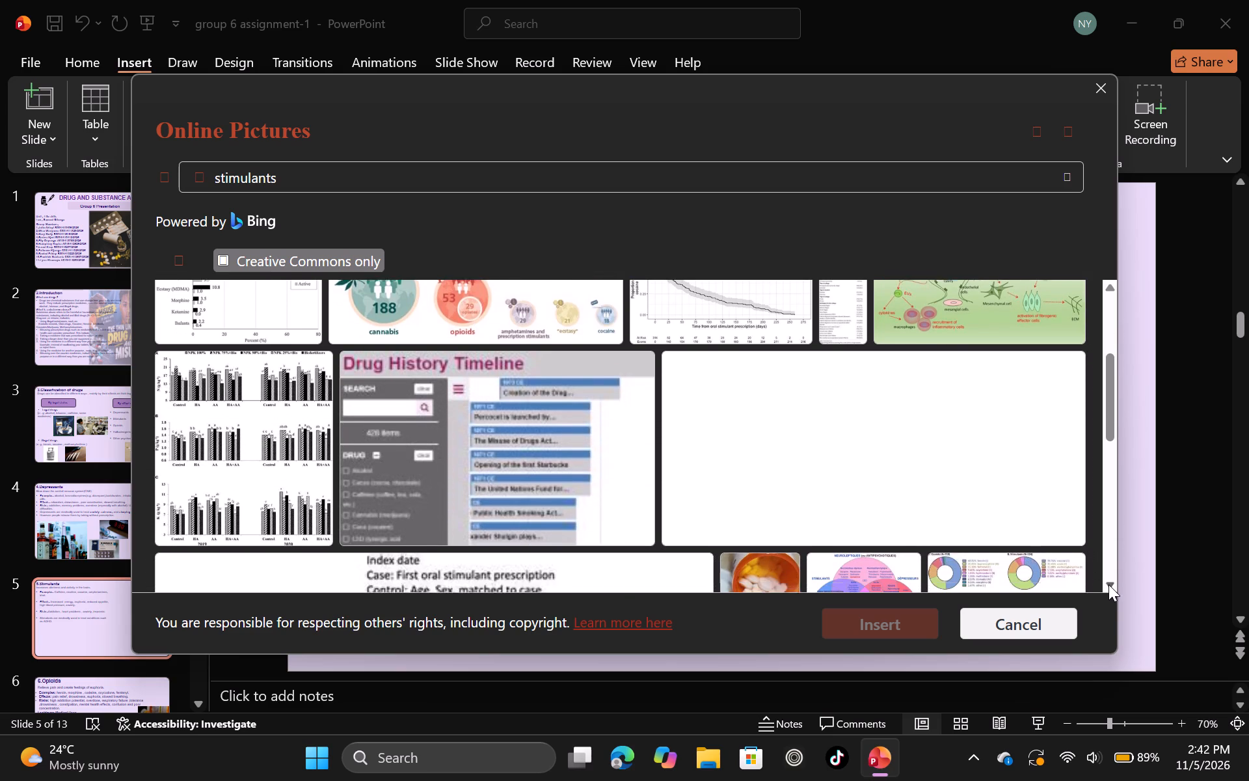
{"action": "triple_click", "coordinate": [1108, 584]}
{"action": "left_click", "coordinate": [1108, 584]}
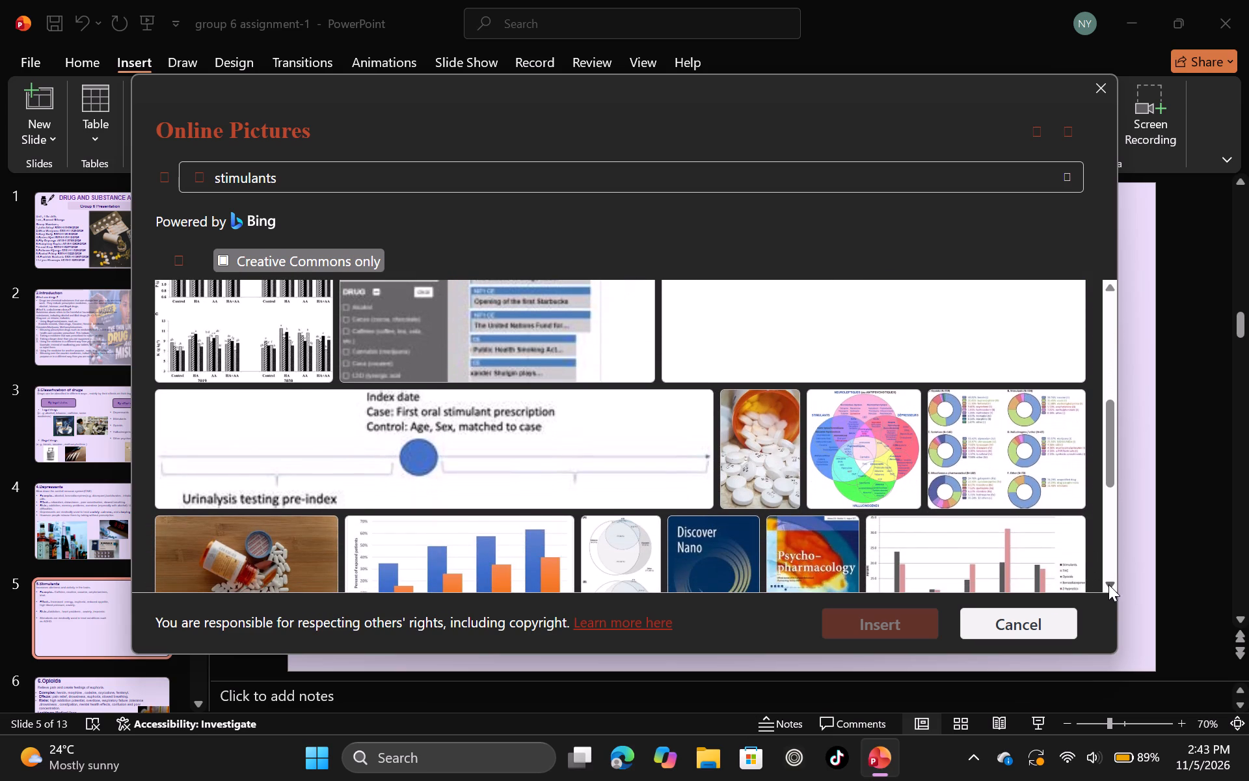
{"action": "double_click", "coordinate": [1108, 584]}
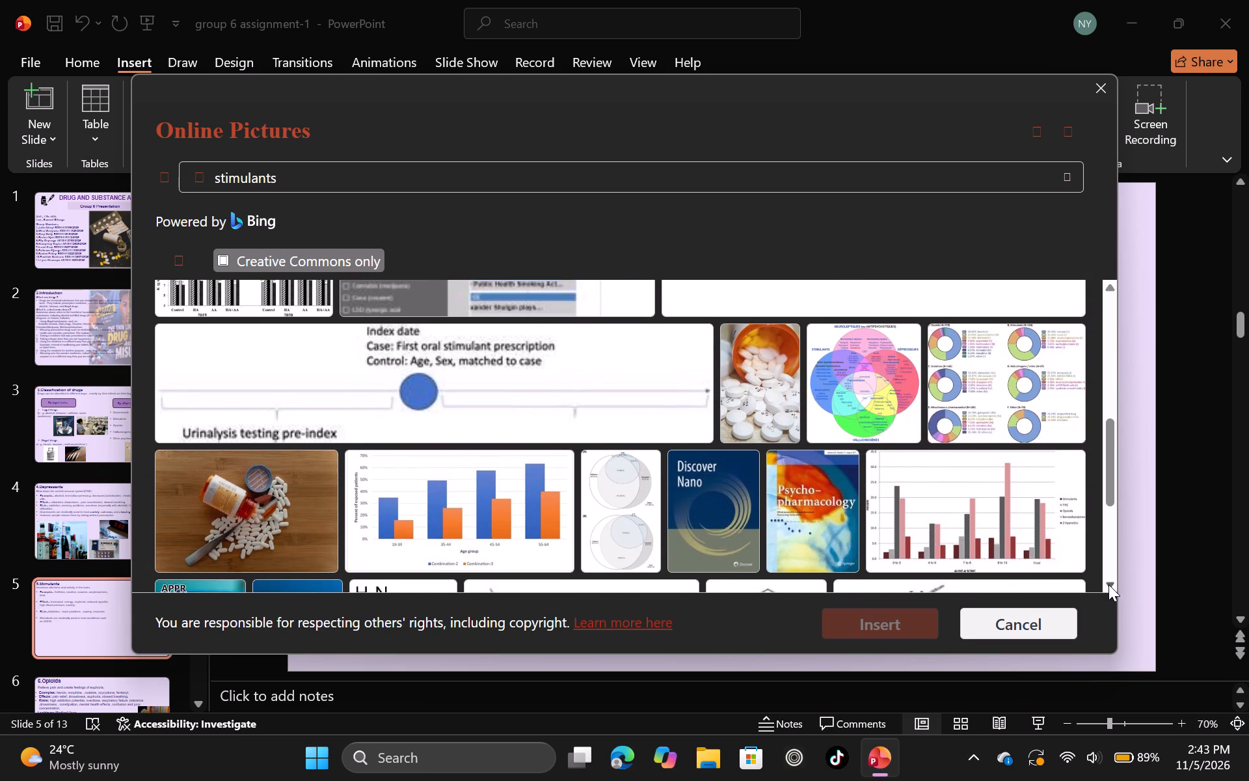
{"action": "left_click", "coordinate": [1108, 584]}
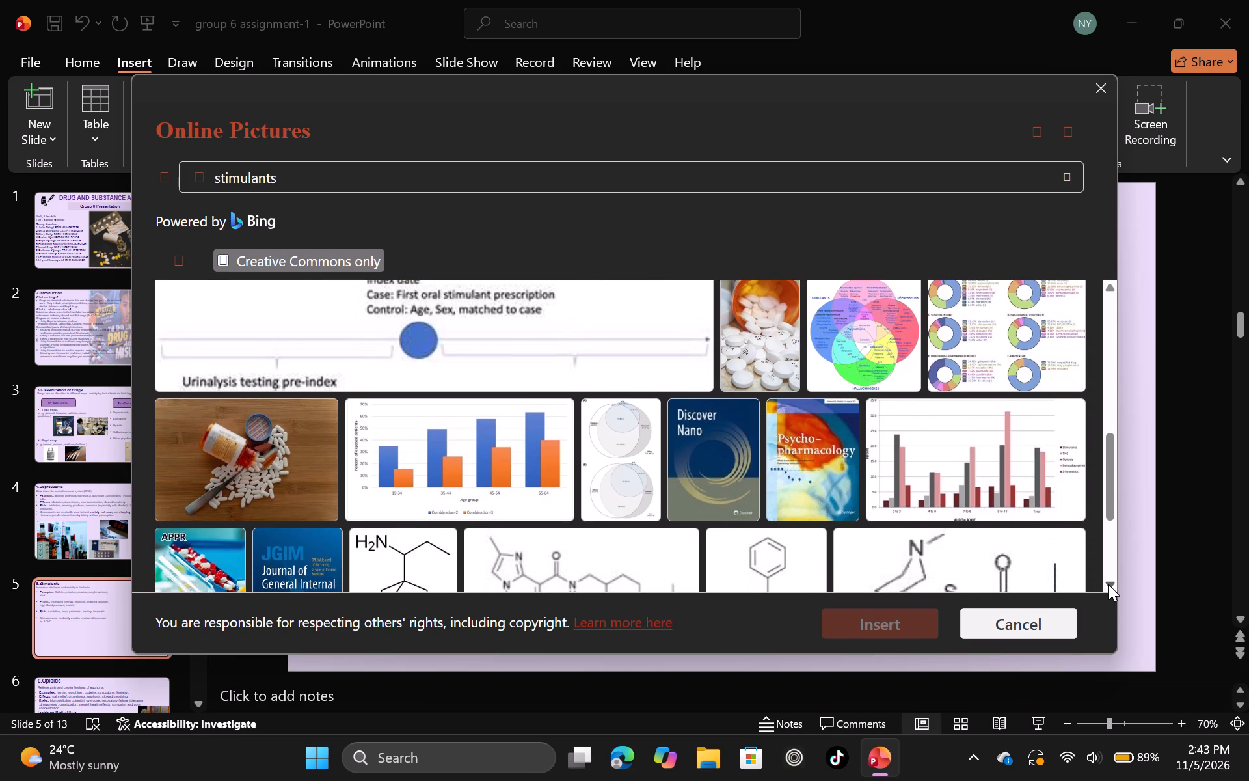
{"action": "left_click", "coordinate": [1108, 584]}
{"action": "left_click", "coordinate": [1108, 584]}
{"action": "left_click", "coordinate": [1108, 584]}
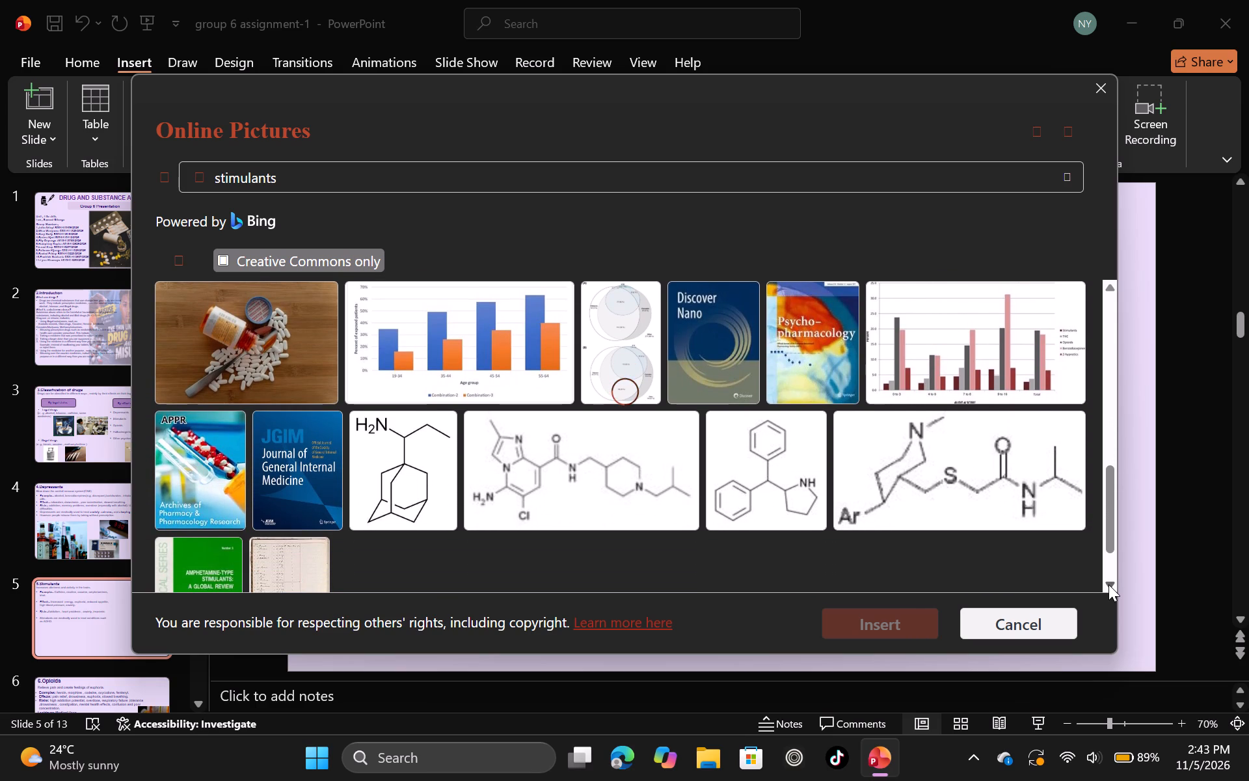
{"action": "triple_click", "coordinate": [1108, 584]}
{"action": "left_click", "coordinate": [1108, 584]}
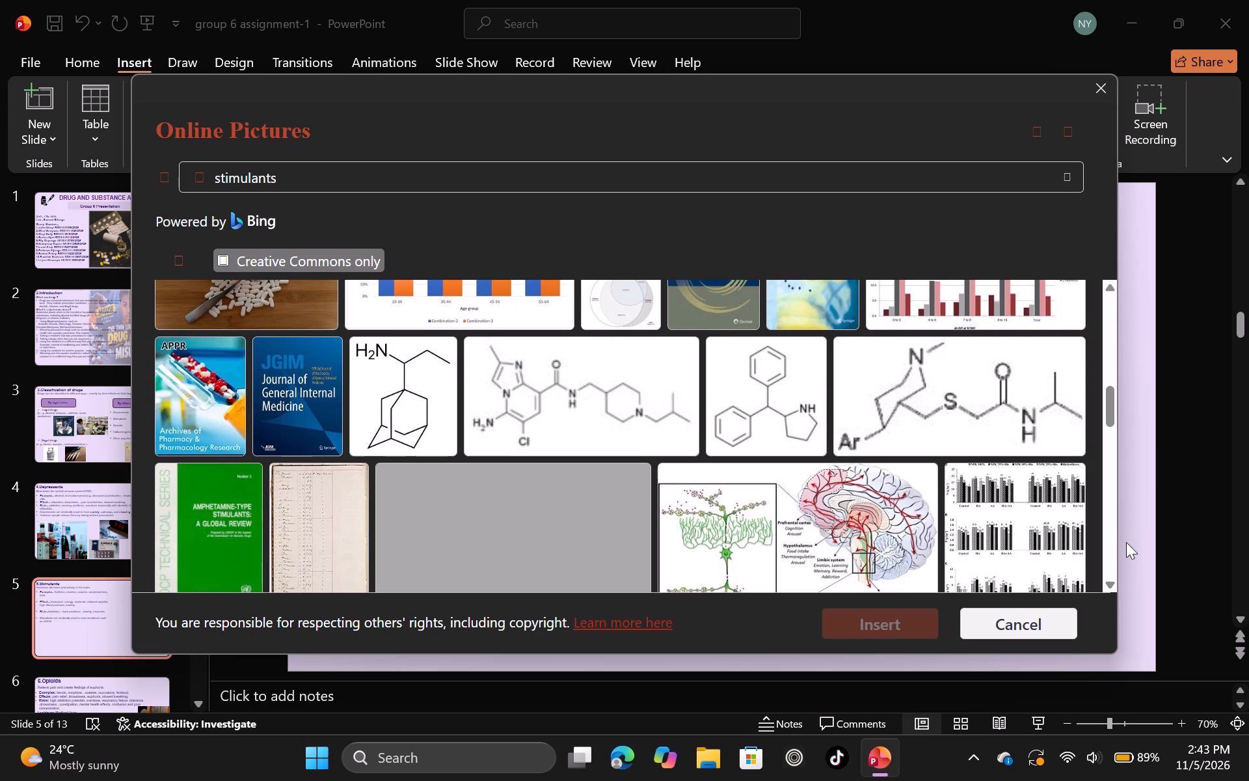
{"action": "double_click", "coordinate": [1109, 586]}
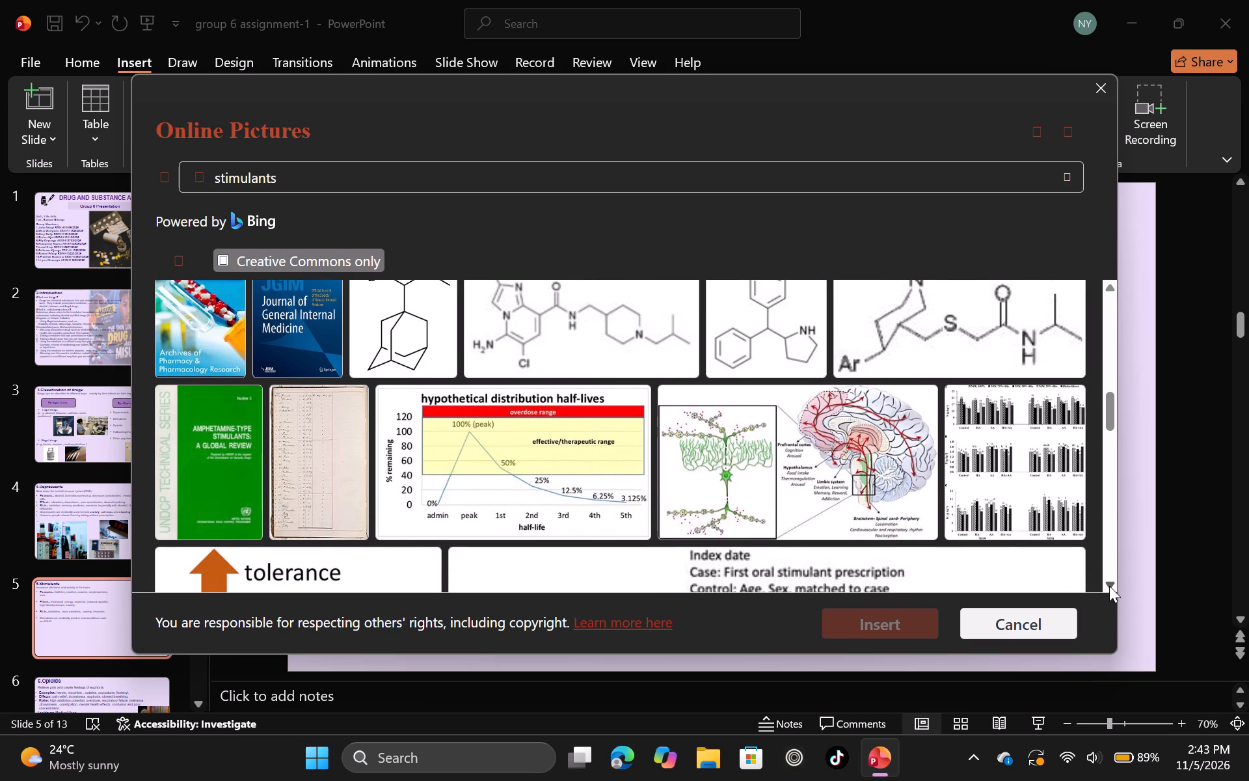
{"action": "left_click", "coordinate": [1109, 586]}
{"action": "left_click", "coordinate": [1109, 586]}
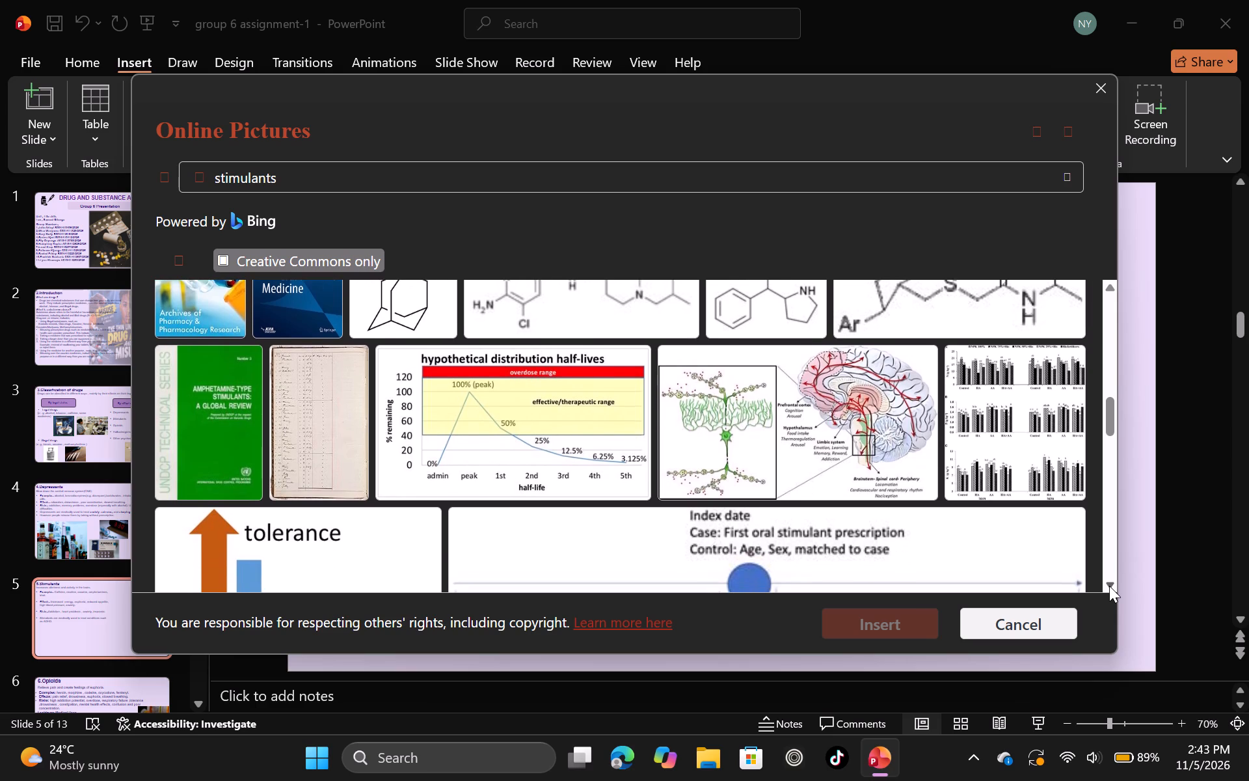
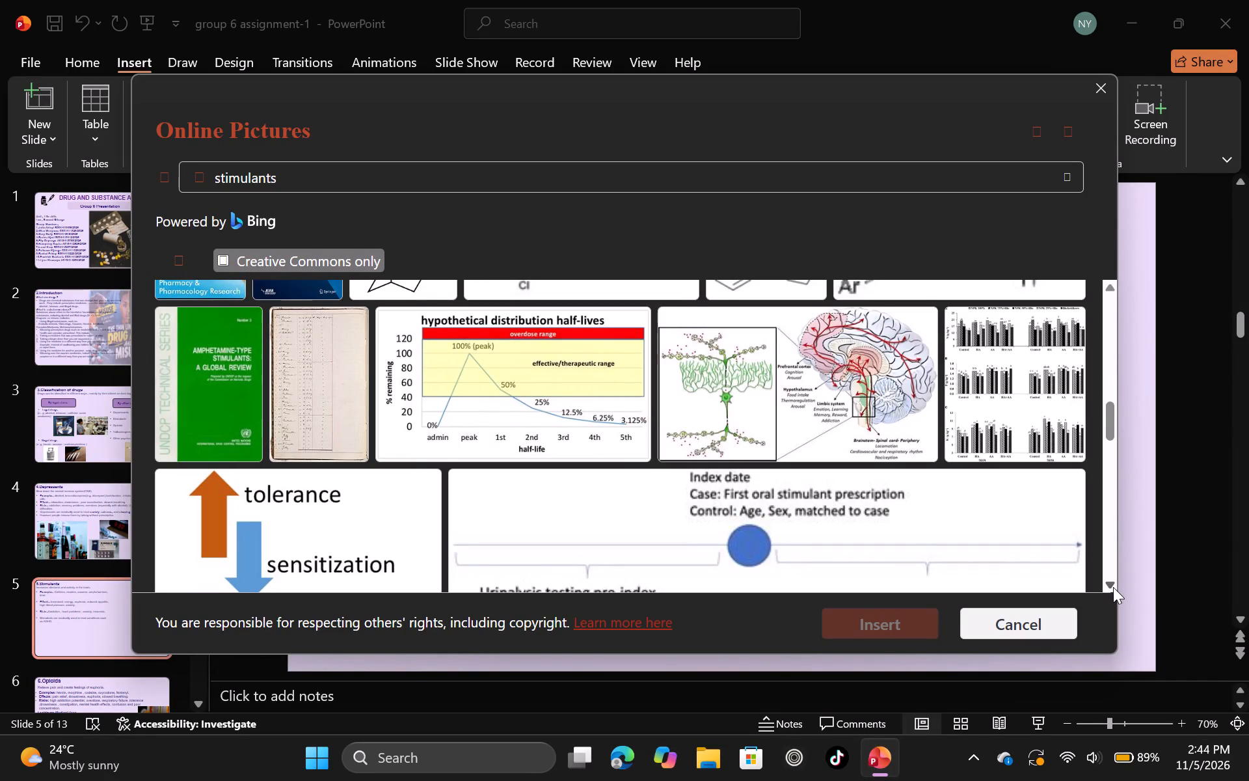
Look through the remaining "stimulants" online picture results for a suitable image for the Stimulants slide.
{"action": "left_click", "coordinate": [1113, 587]}
{"action": "triple_click", "coordinate": [1113, 587]}
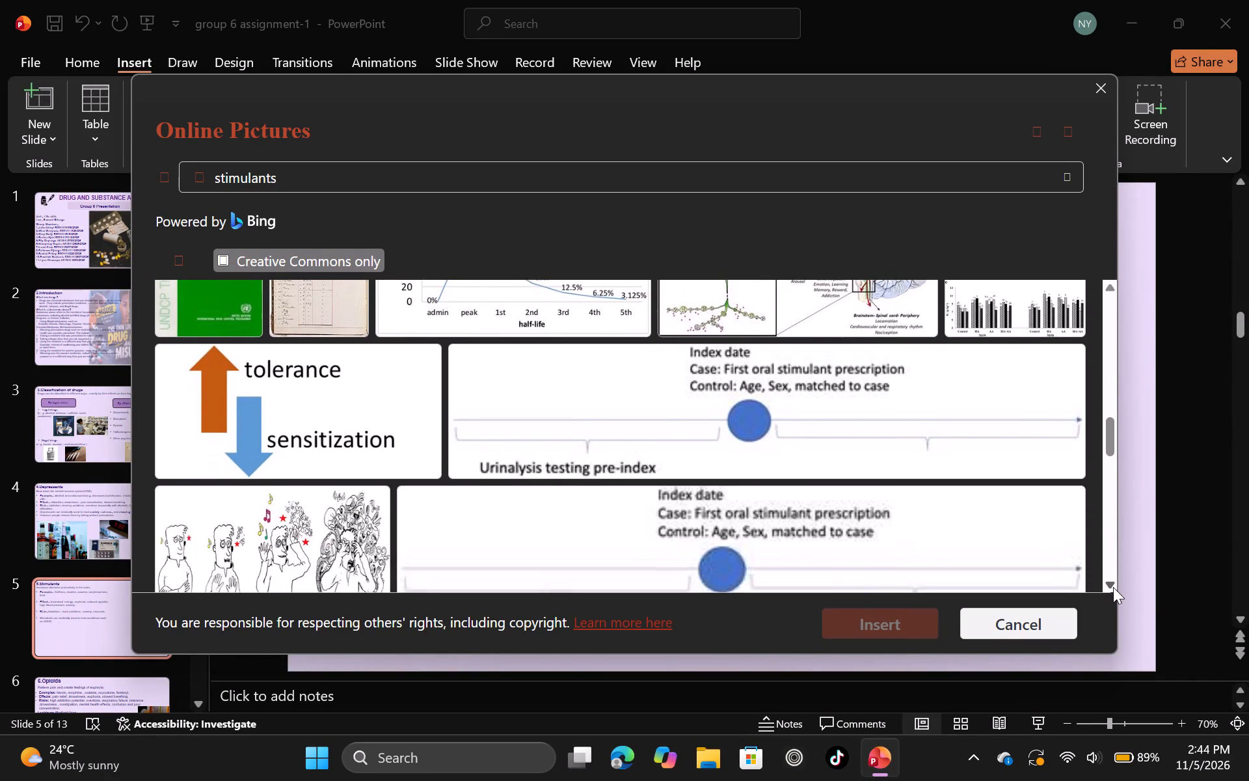
{"action": "left_click", "coordinate": [1113, 587]}
{"action": "triple_click", "coordinate": [1113, 587]}
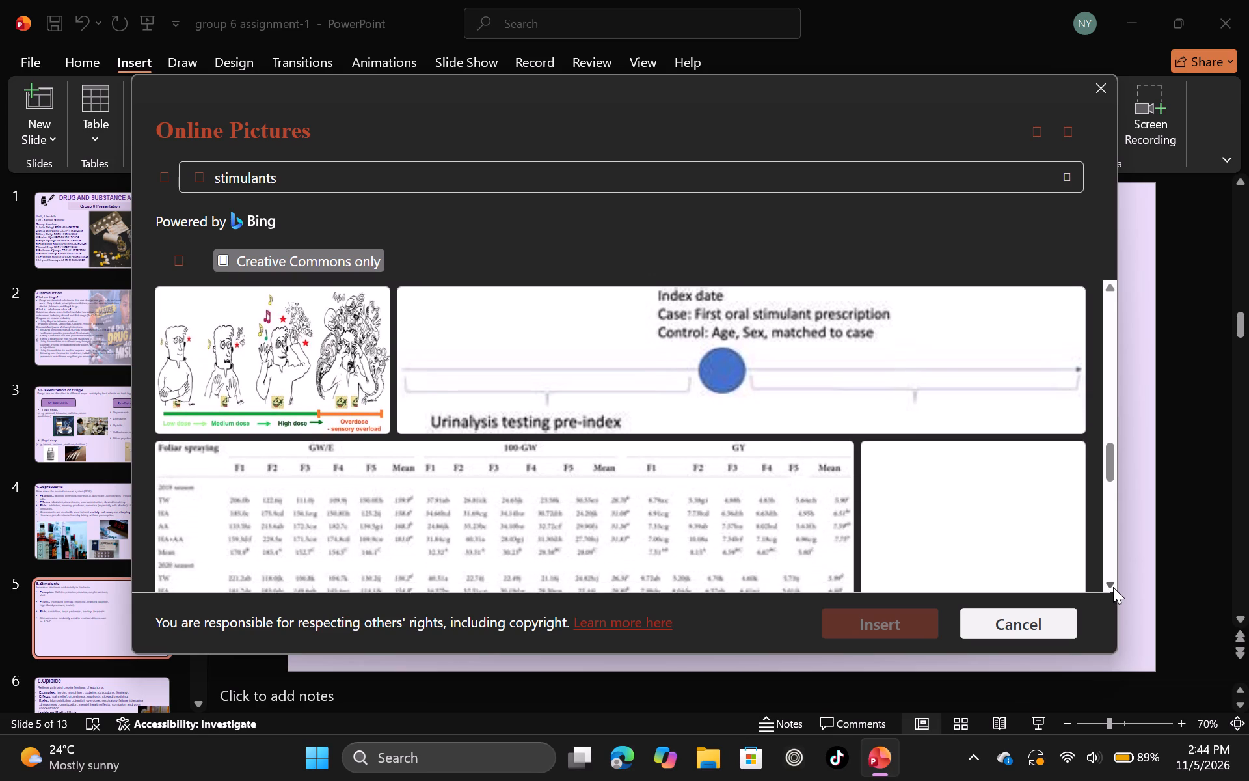
{"action": "left_click", "coordinate": [1113, 587]}
{"action": "triple_click", "coordinate": [1113, 587]}
{"action": "left_click", "coordinate": [1113, 587]}
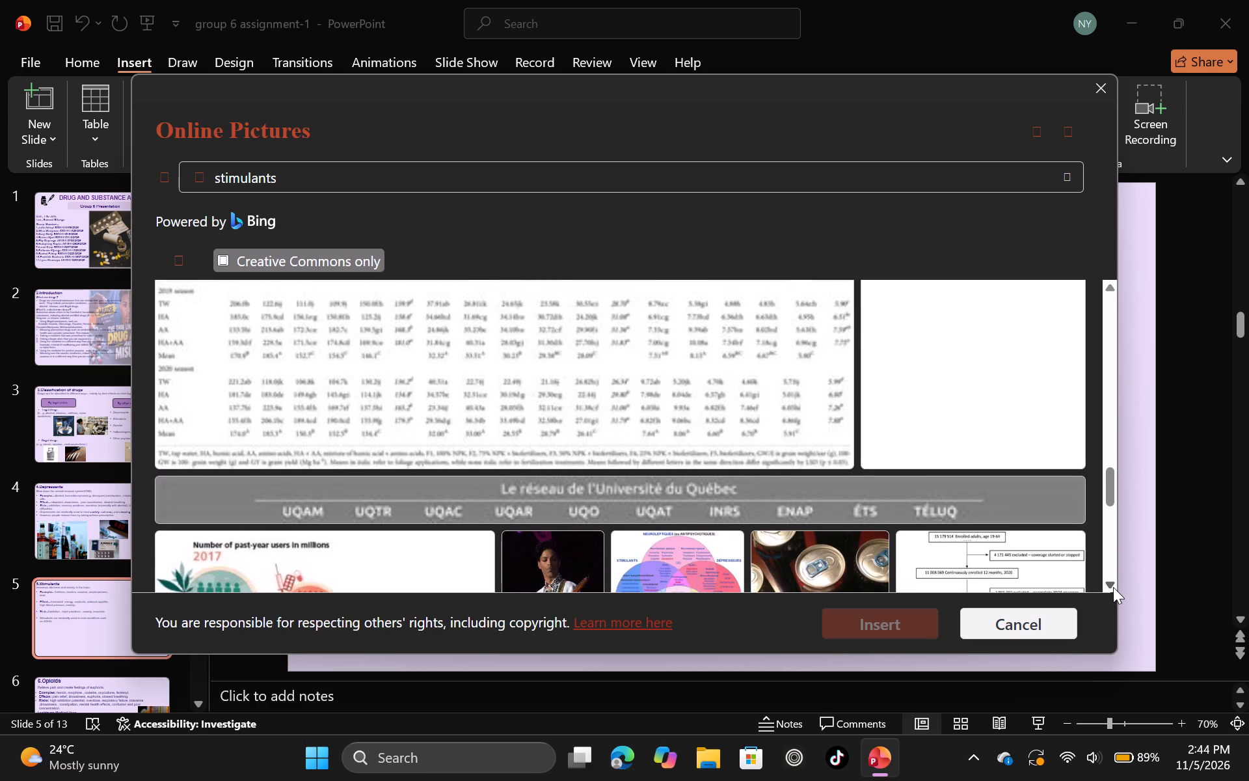
{"action": "triple_click", "coordinate": [1113, 587]}
{"action": "triple_click", "coordinate": [1113, 587]}
{"action": "triple_click", "coordinate": [1113, 587]}
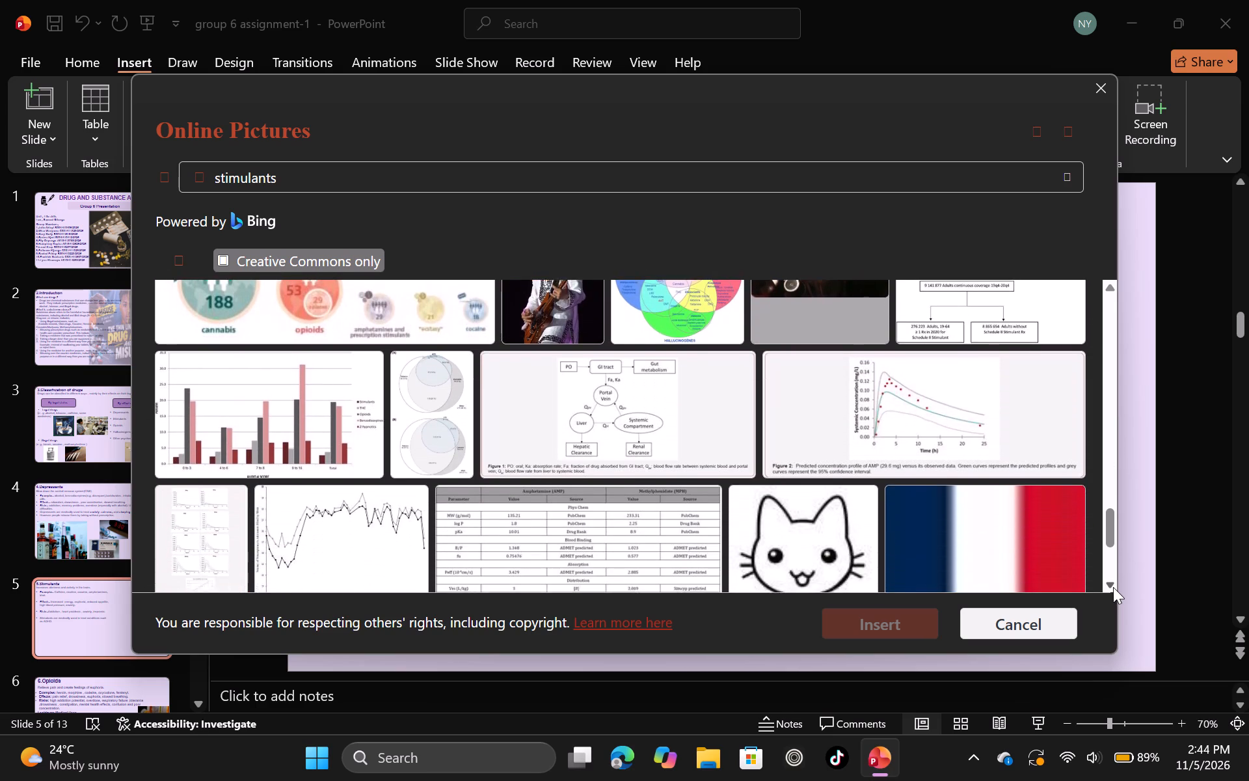
{"action": "triple_click", "coordinate": [1113, 587]}
{"action": "triple_click", "coordinate": [1113, 587]}
{"action": "triple_click", "coordinate": [1113, 587]}
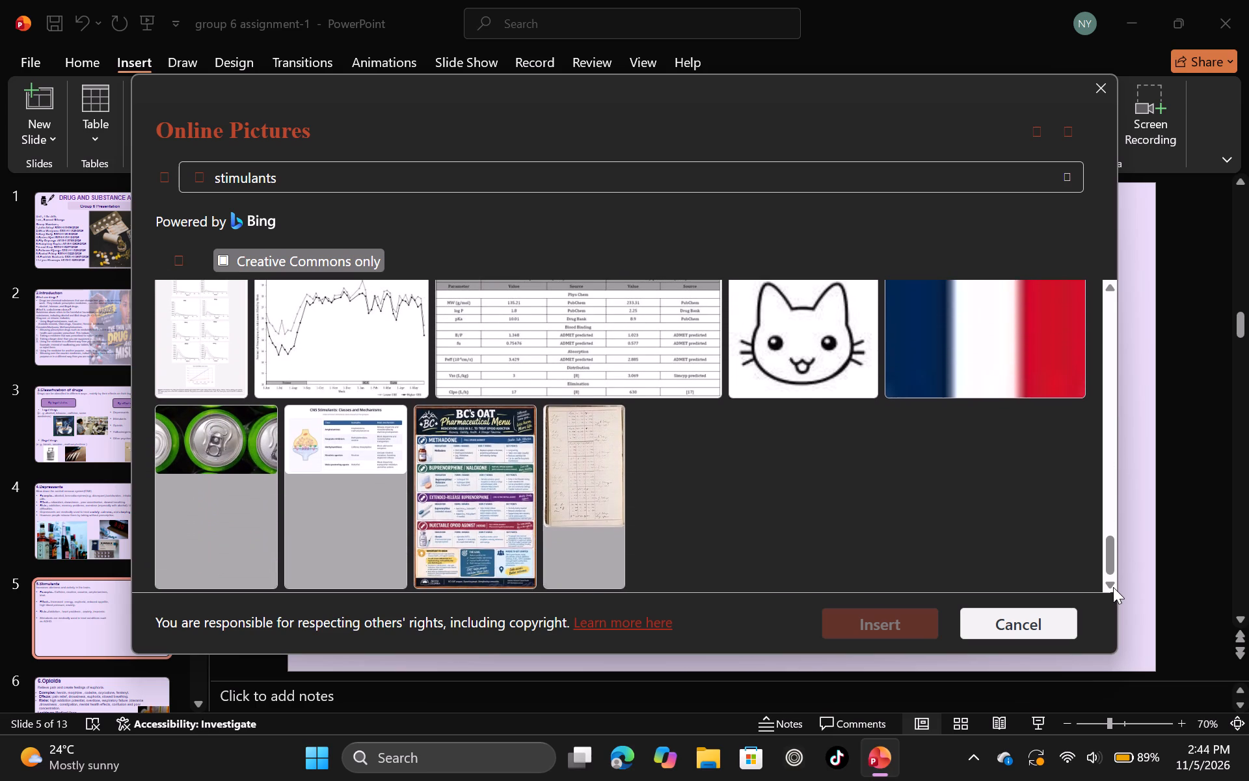
{"action": "double_click", "coordinate": [1113, 587]}
{"action": "double_click", "coordinate": [1116, 284]}
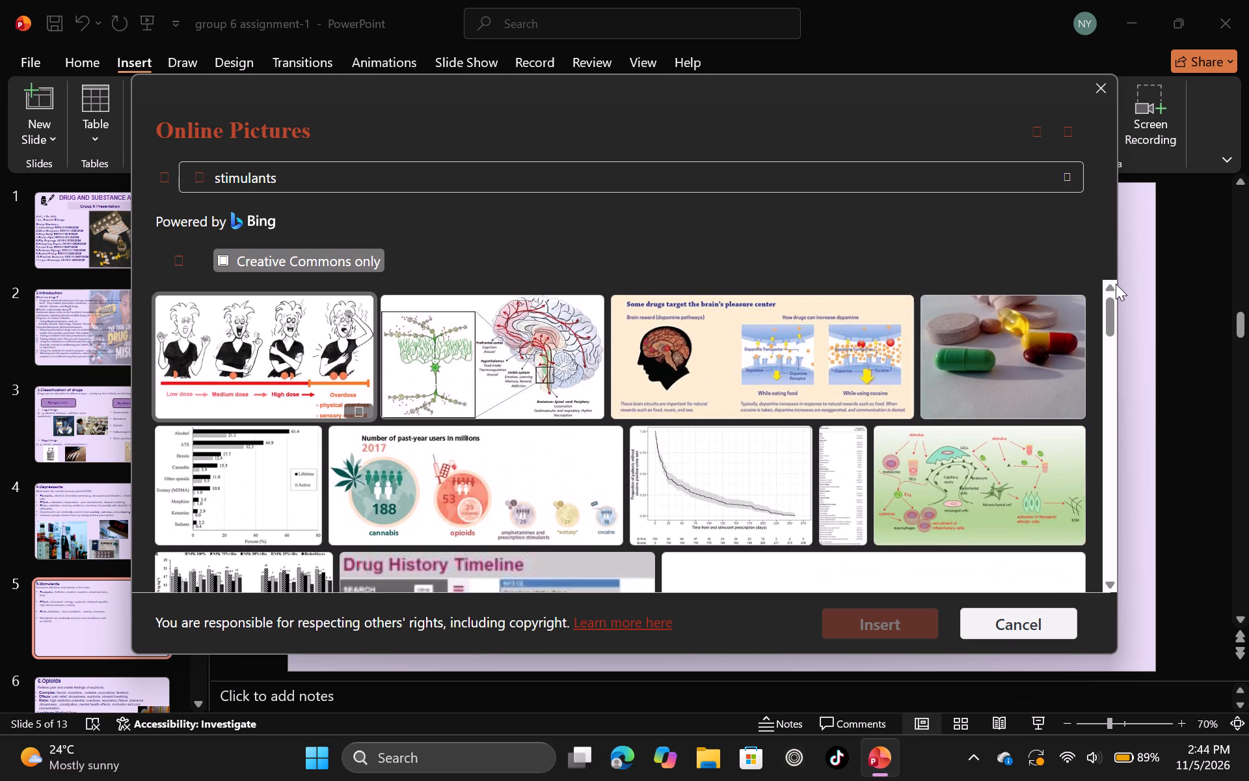
Run the online picture search for "stimulants" again.
{"action": "left_click", "coordinate": [303, 159]}
{"action": "left_click", "coordinate": [282, 173]}
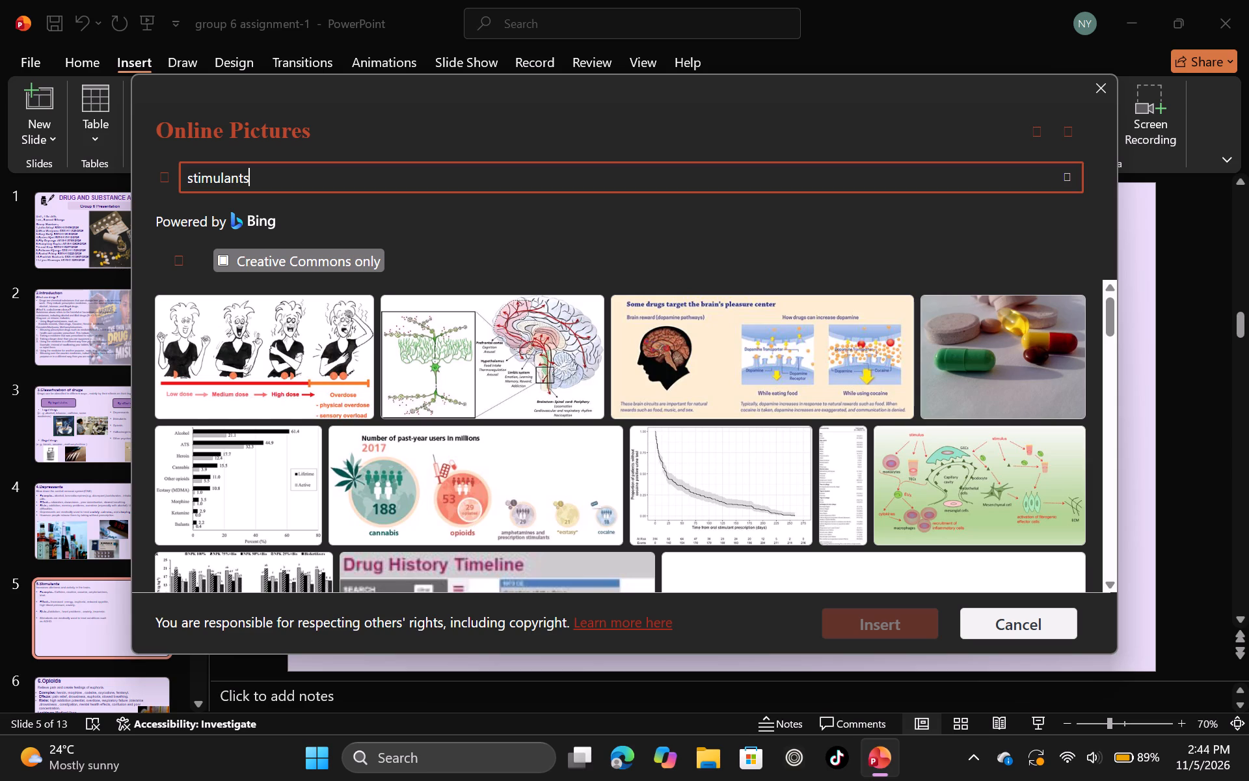
{"action": "key", "text": "Return"}
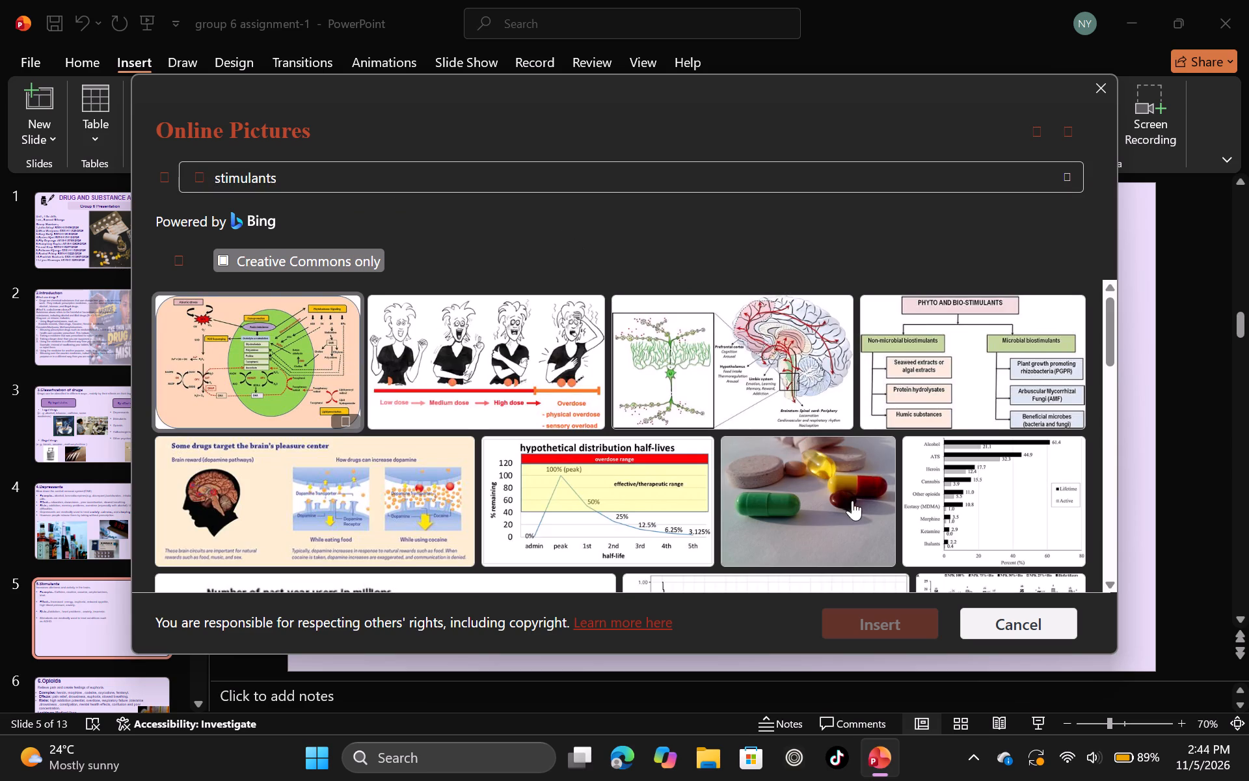
Browse the refreshed "stimulants" picture results from beginning to end and back for an image that suits the Stimulants slide.
{"action": "triple_click", "coordinate": [1110, 587]}
{"action": "triple_click", "coordinate": [1110, 587]}
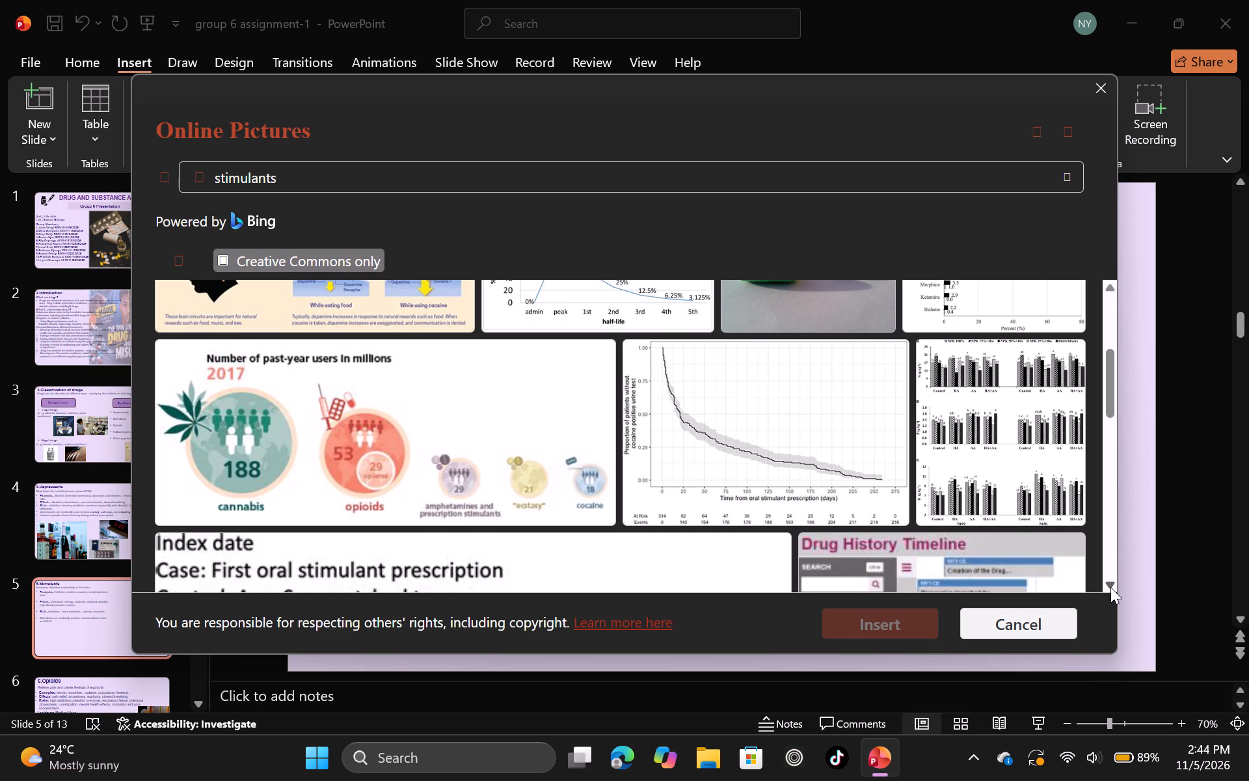
{"action": "triple_click", "coordinate": [1110, 587]}
{"action": "triple_click", "coordinate": [1110, 587]}
{"action": "triple_click", "coordinate": [1110, 587]}
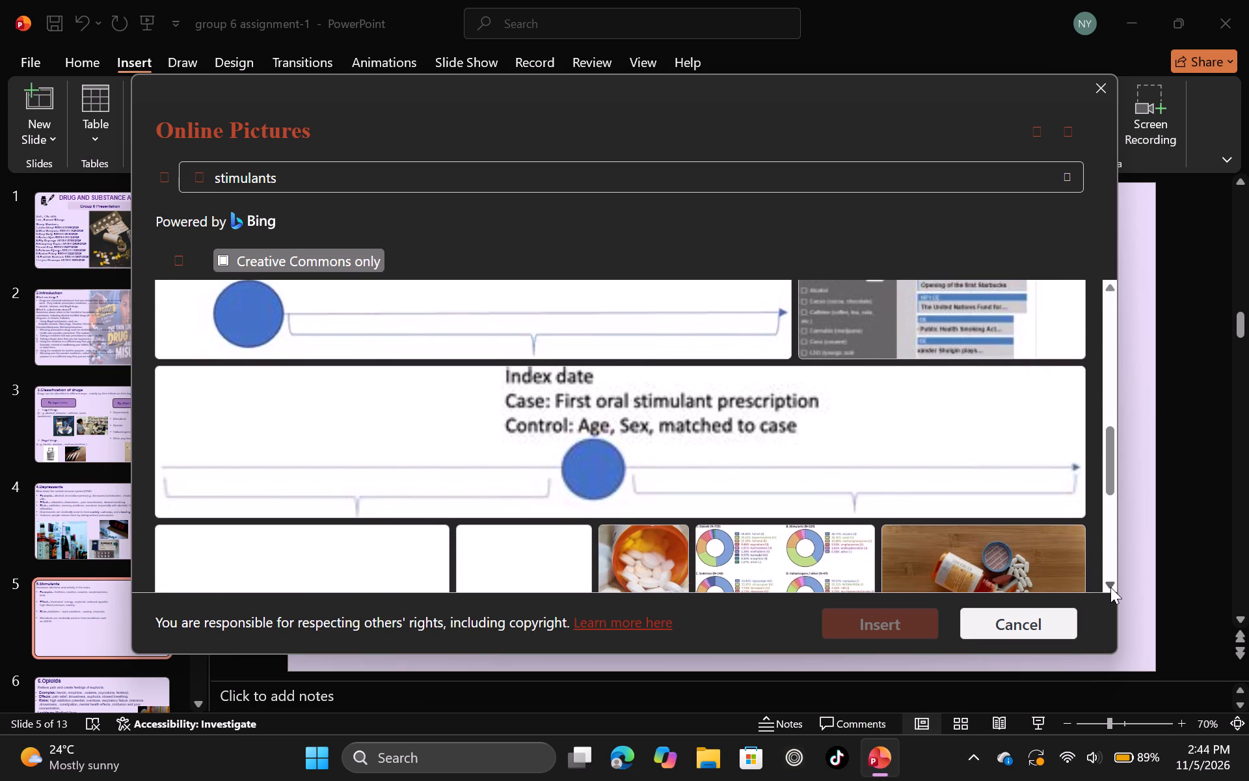
{"action": "triple_click", "coordinate": [1110, 587]}
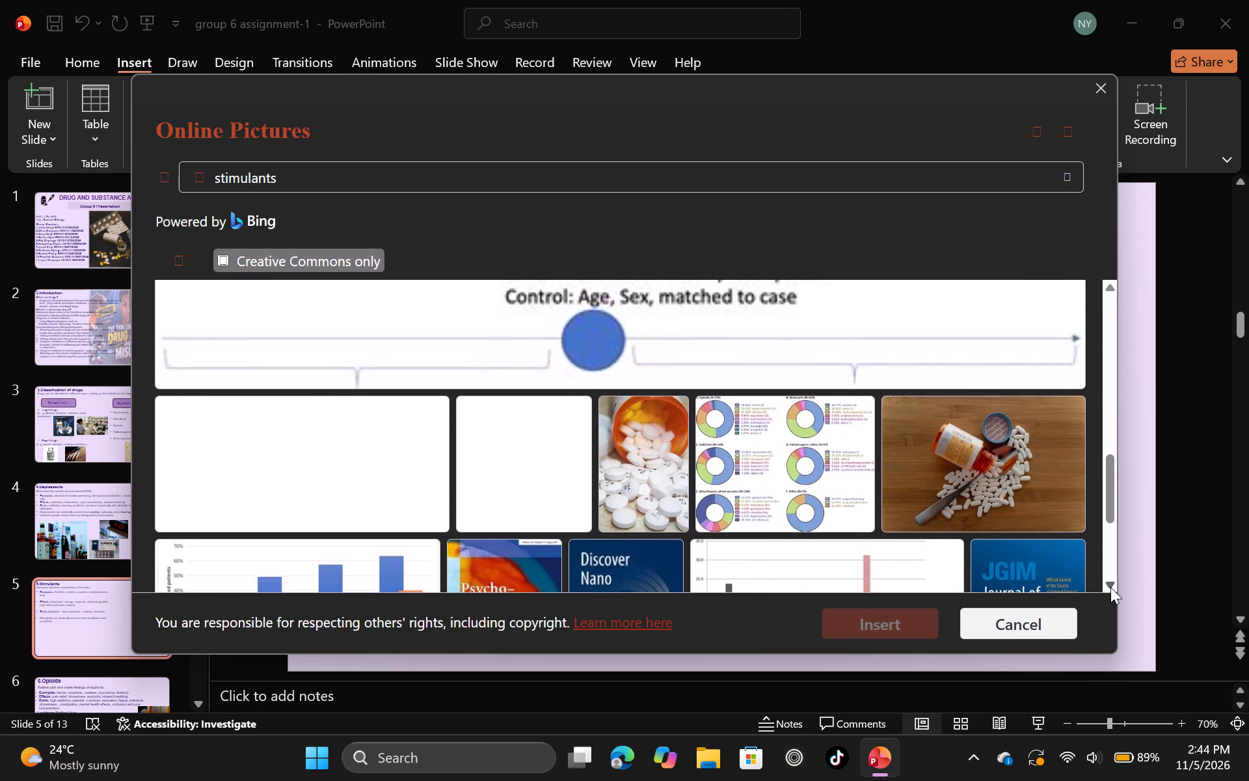
{"action": "left_click", "coordinate": [1110, 587]}
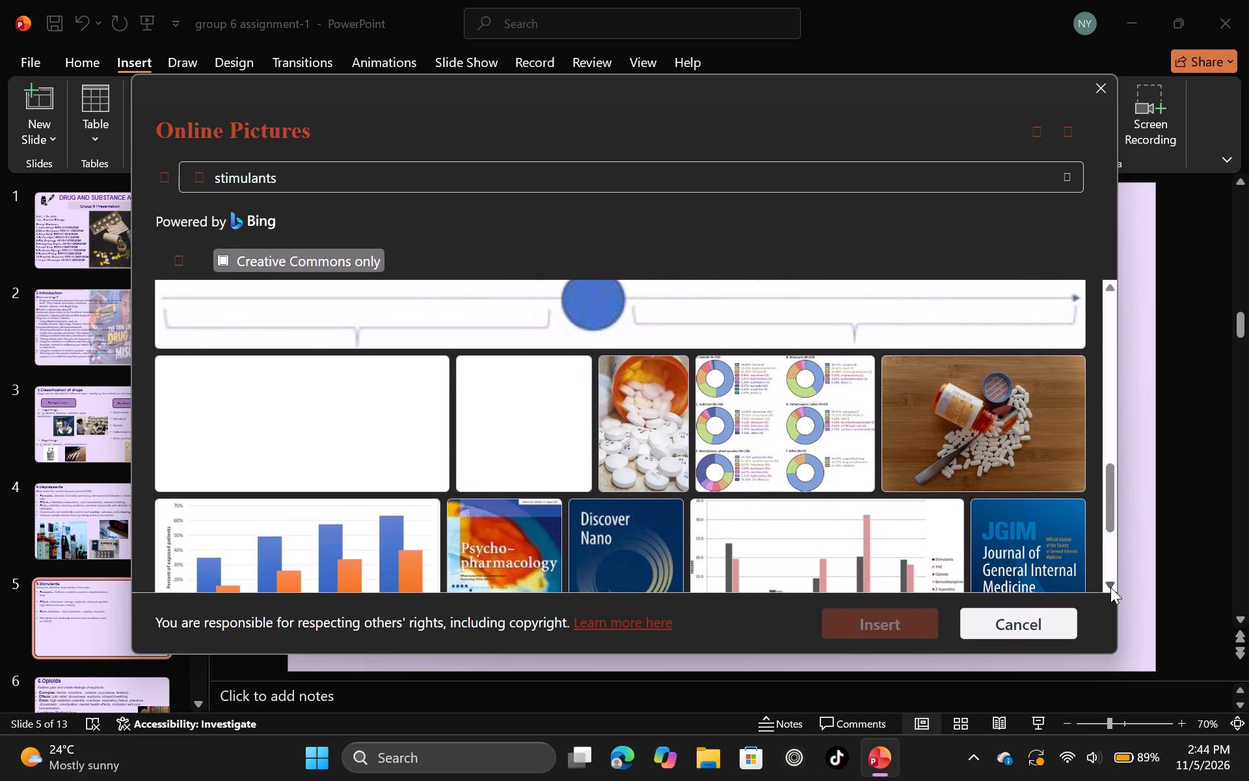
{"action": "left_click", "coordinate": [1110, 587]}
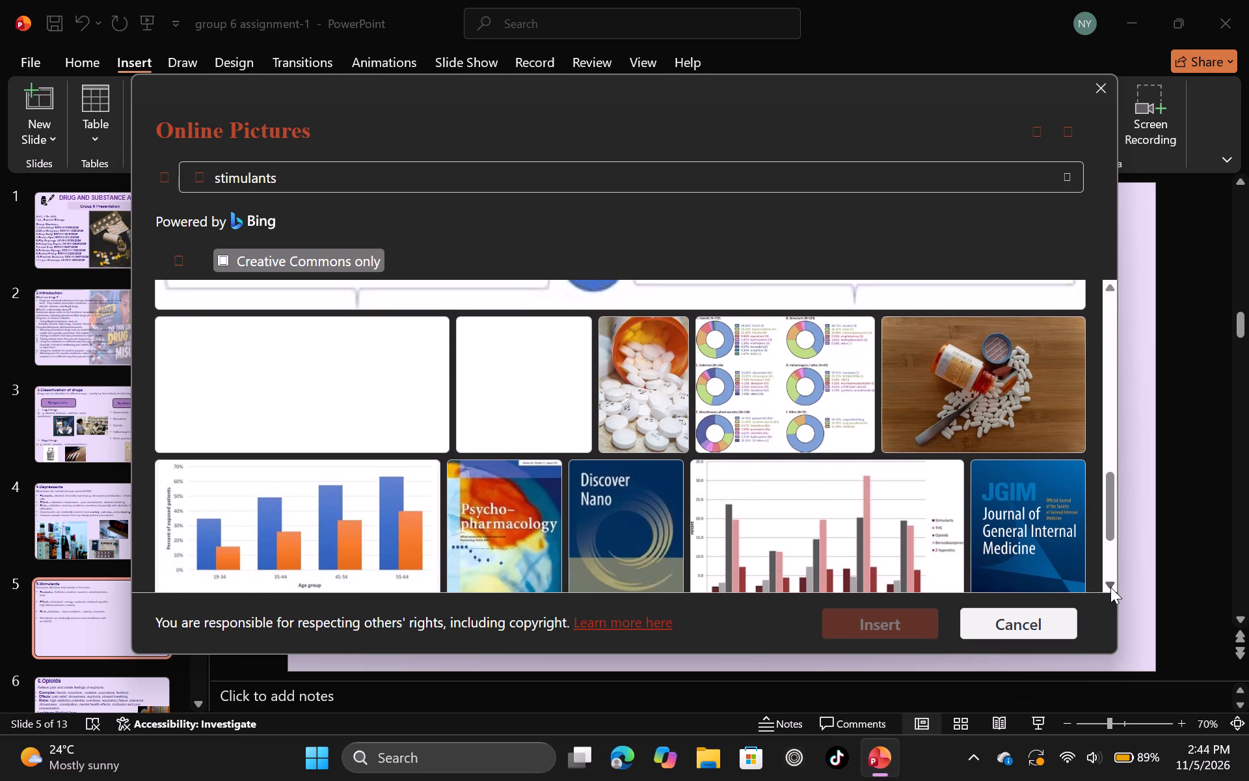
{"action": "left_click", "coordinate": [1110, 587]}
{"action": "left_click", "coordinate": [1110, 587]}
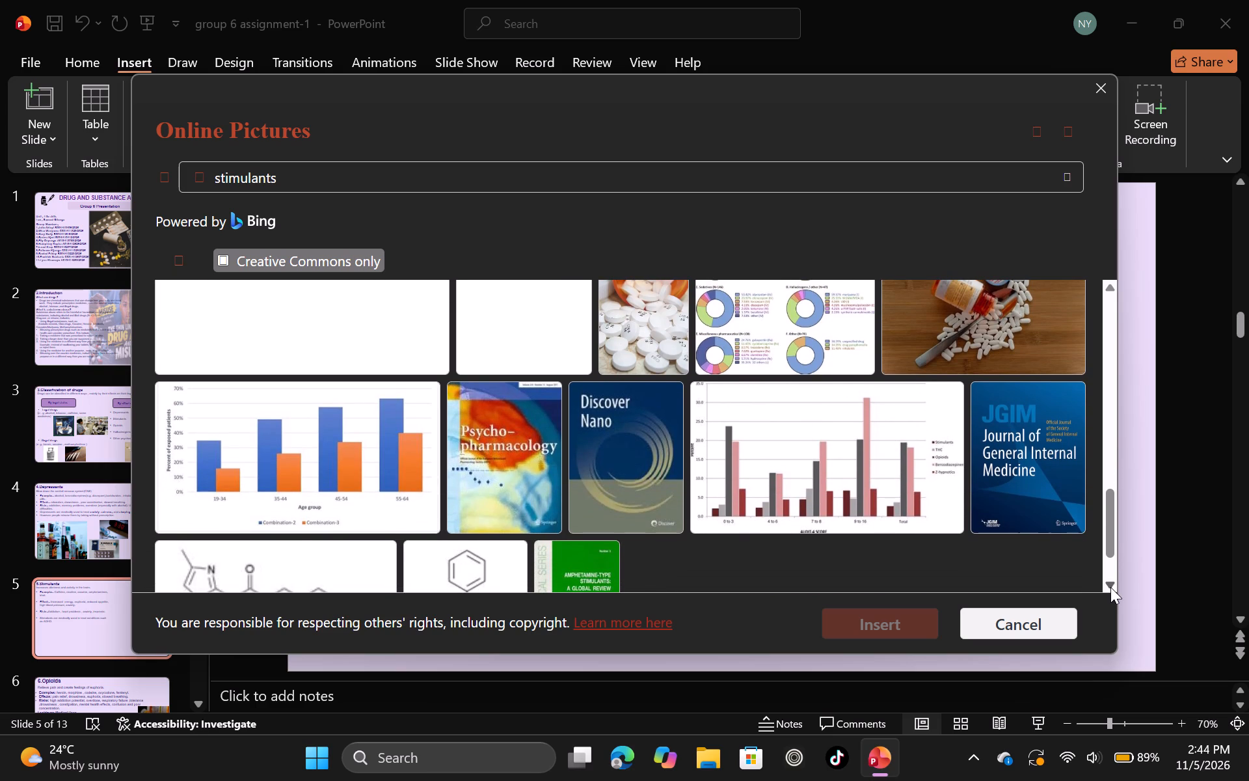
{"action": "double_click", "coordinate": [1110, 587]}
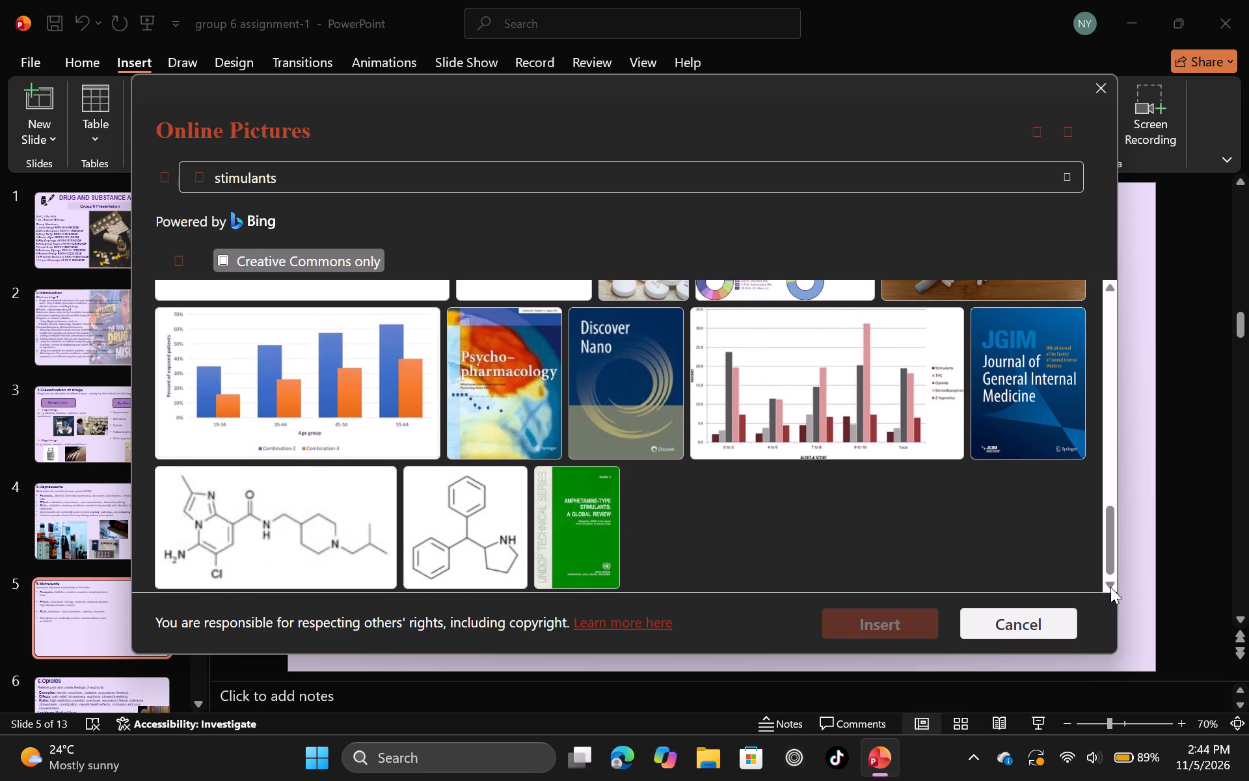
{"action": "left_click", "coordinate": [1110, 587]}
{"action": "double_click", "coordinate": [1110, 587]}
{"action": "left_click_drag", "start_coordinate": [1110, 587], "coordinate": [1107, 288]}
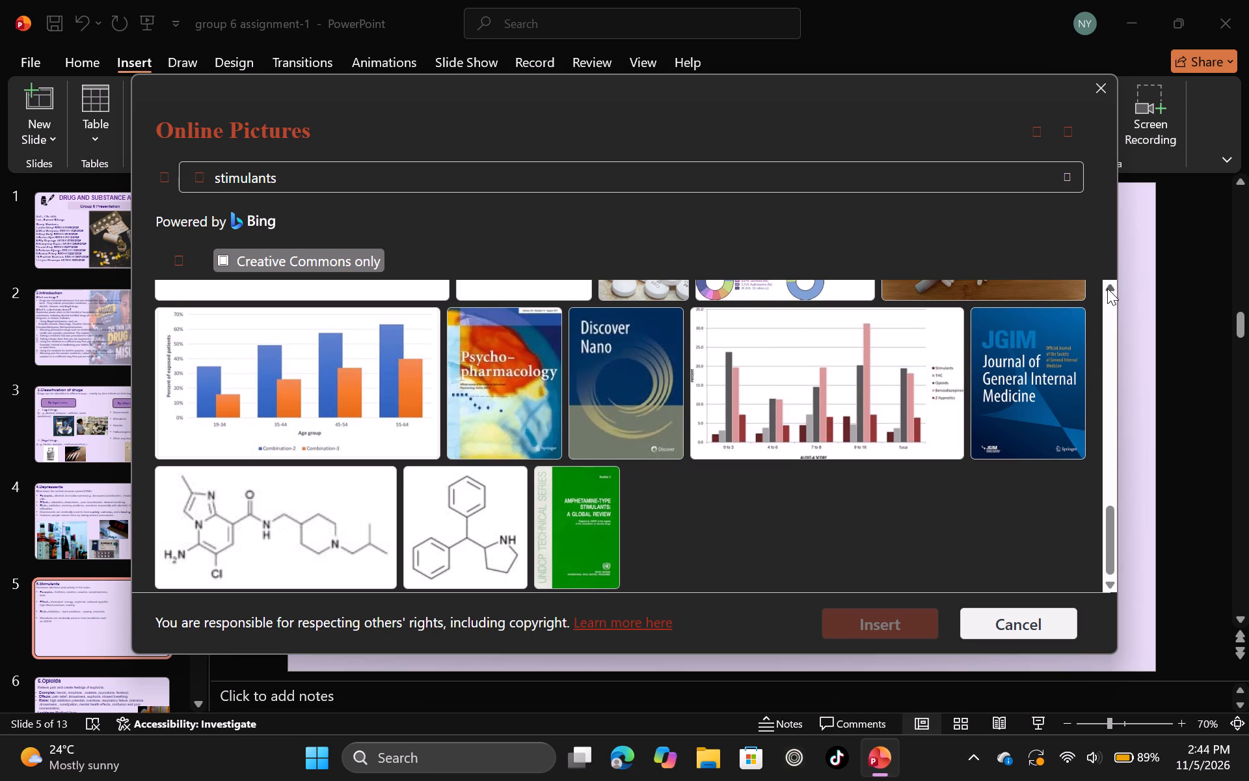
{"action": "left_click", "coordinate": [1107, 288]}
{"action": "triple_click", "coordinate": [1107, 288]}
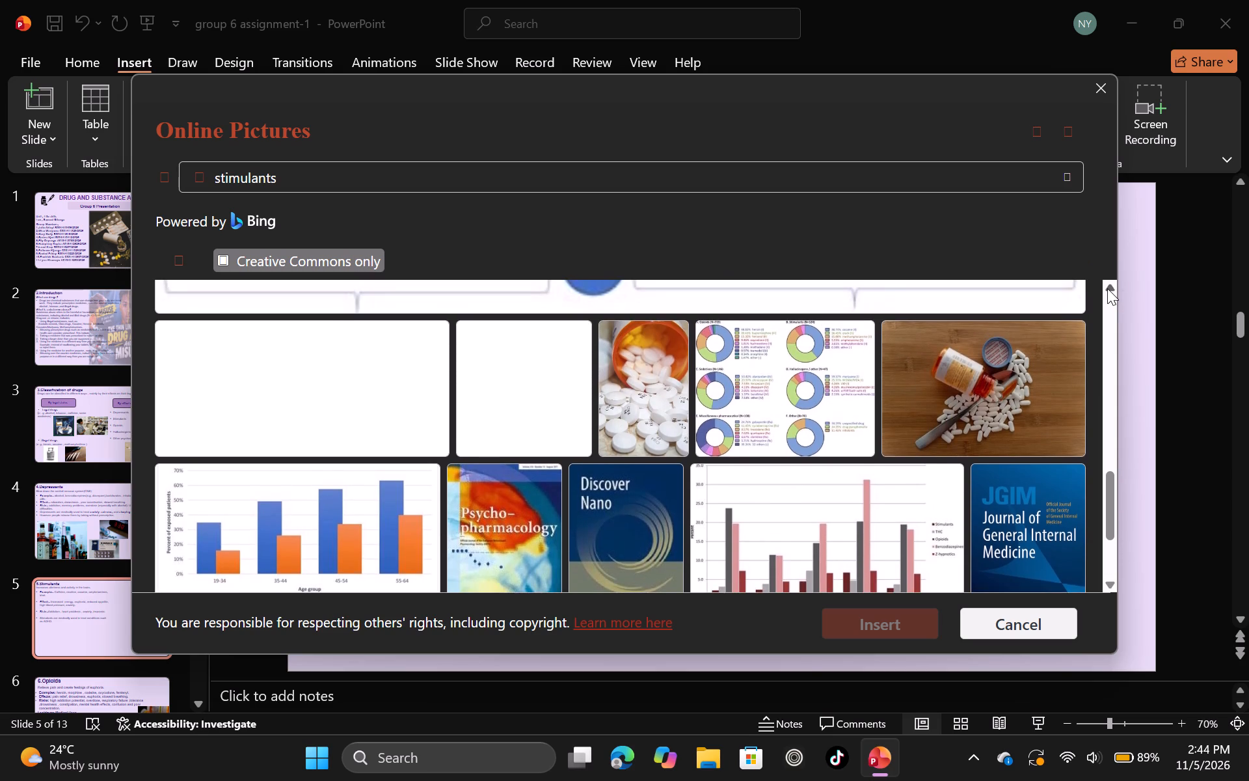
{"action": "left_click", "coordinate": [1107, 288]}
{"action": "left_click", "coordinate": [1107, 288]}
{"action": "triple_click", "coordinate": [1107, 288]}
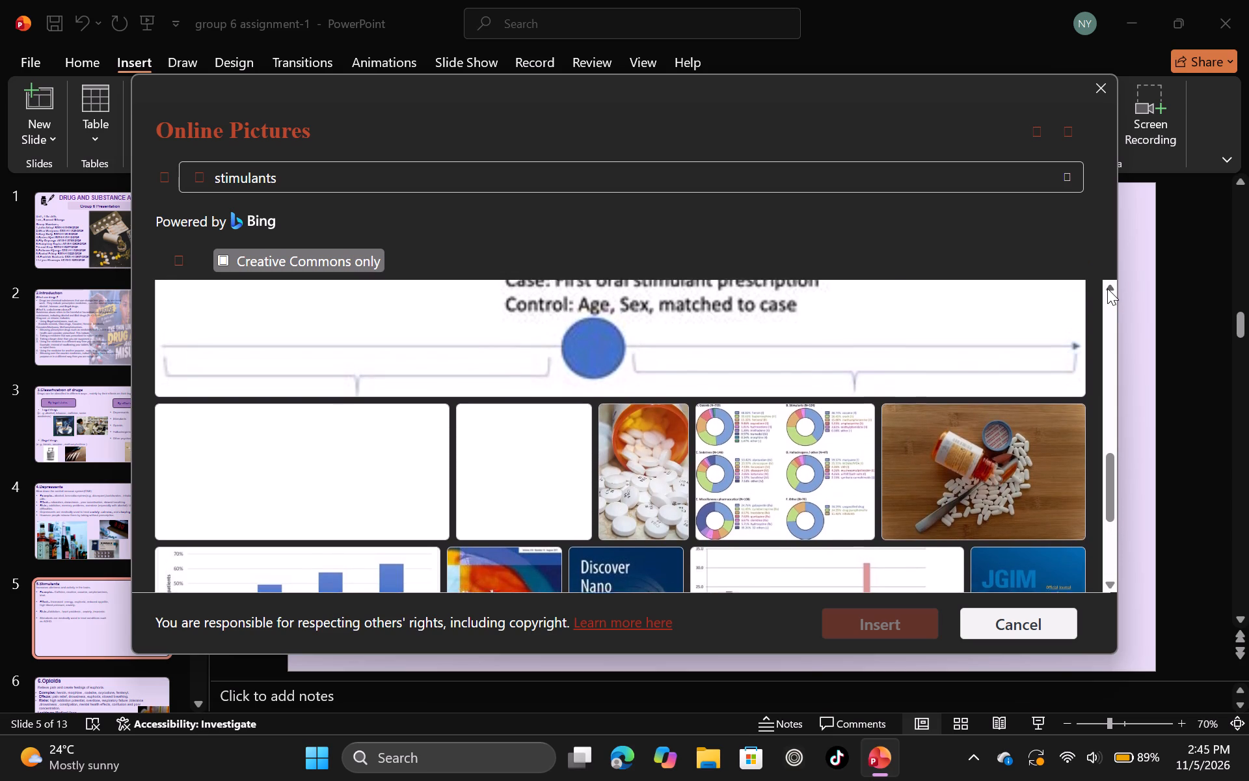
{"action": "triple_click", "coordinate": [1107, 288]}
{"action": "left_click", "coordinate": [1107, 288]}
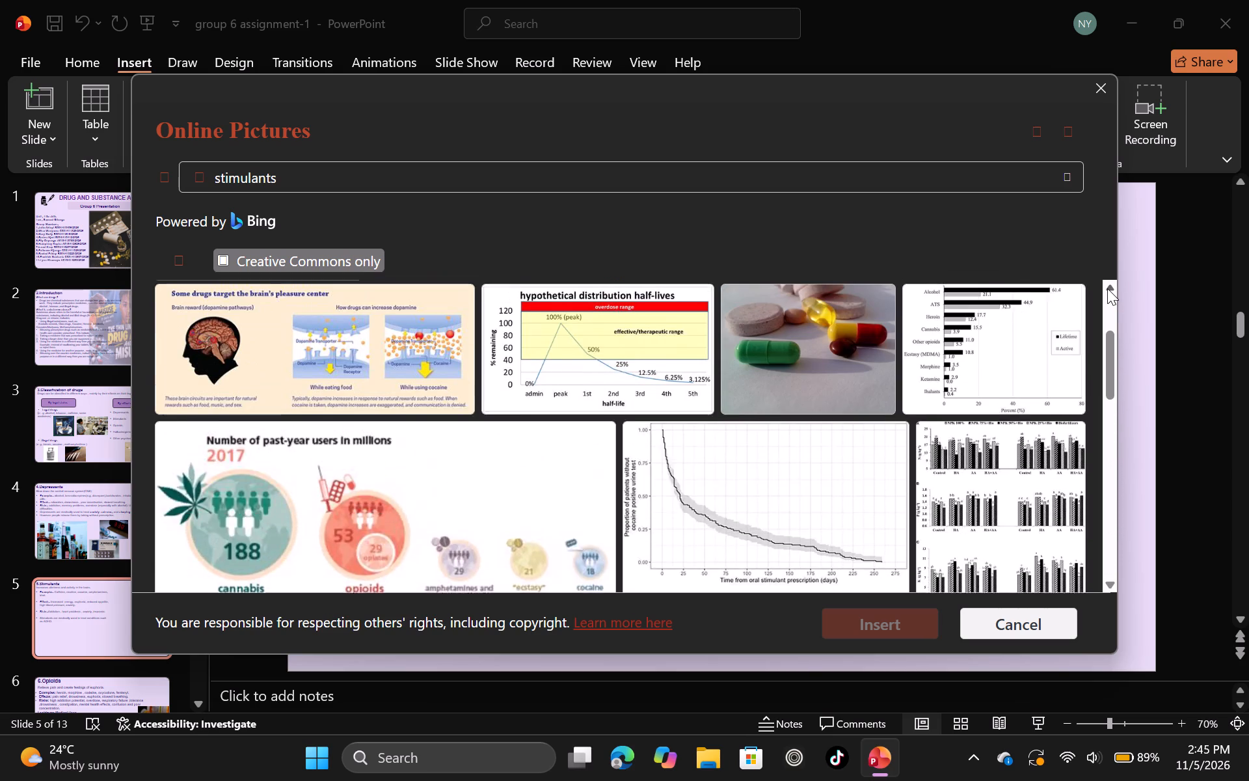
{"action": "left_click", "coordinate": [1107, 288]}
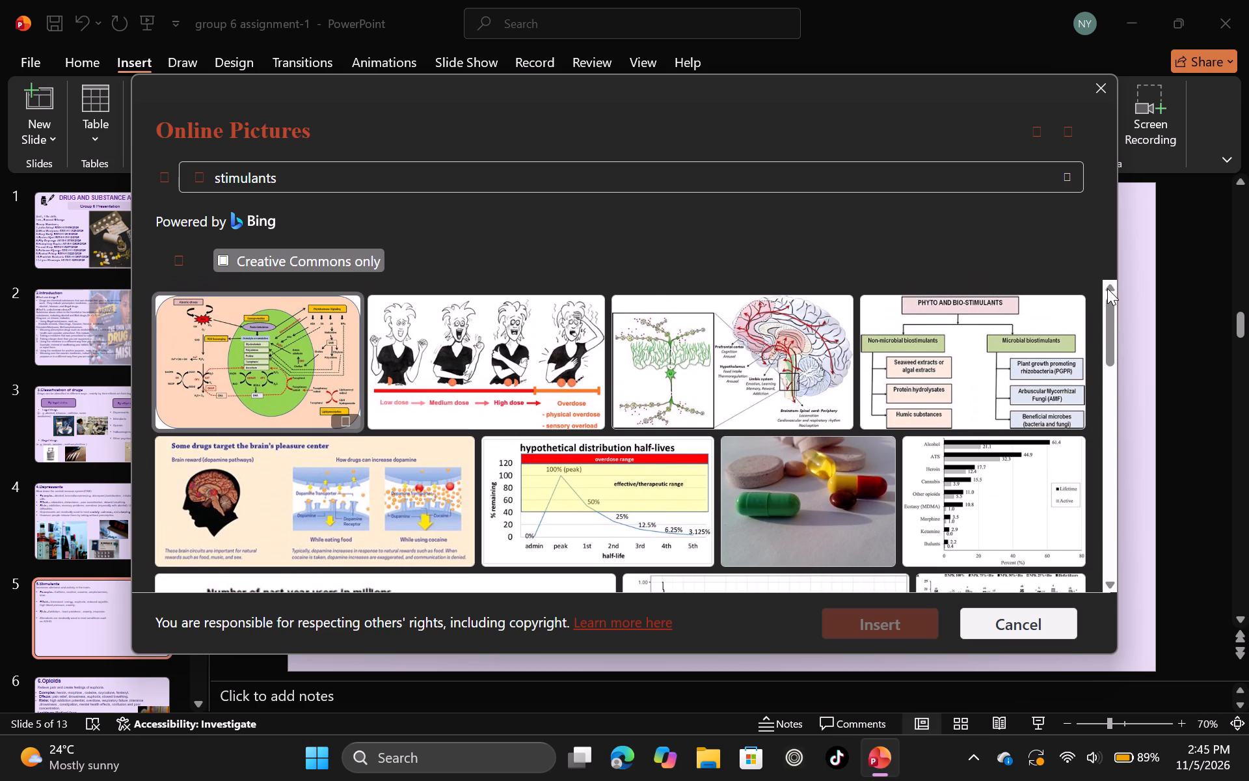
{"action": "left_click", "coordinate": [1107, 288]}
Replace the search term and search the online pictures for "caffeine".
{"action": "left_click", "coordinate": [258, 178]}
{"action": "key", "text": "BackSpace"}
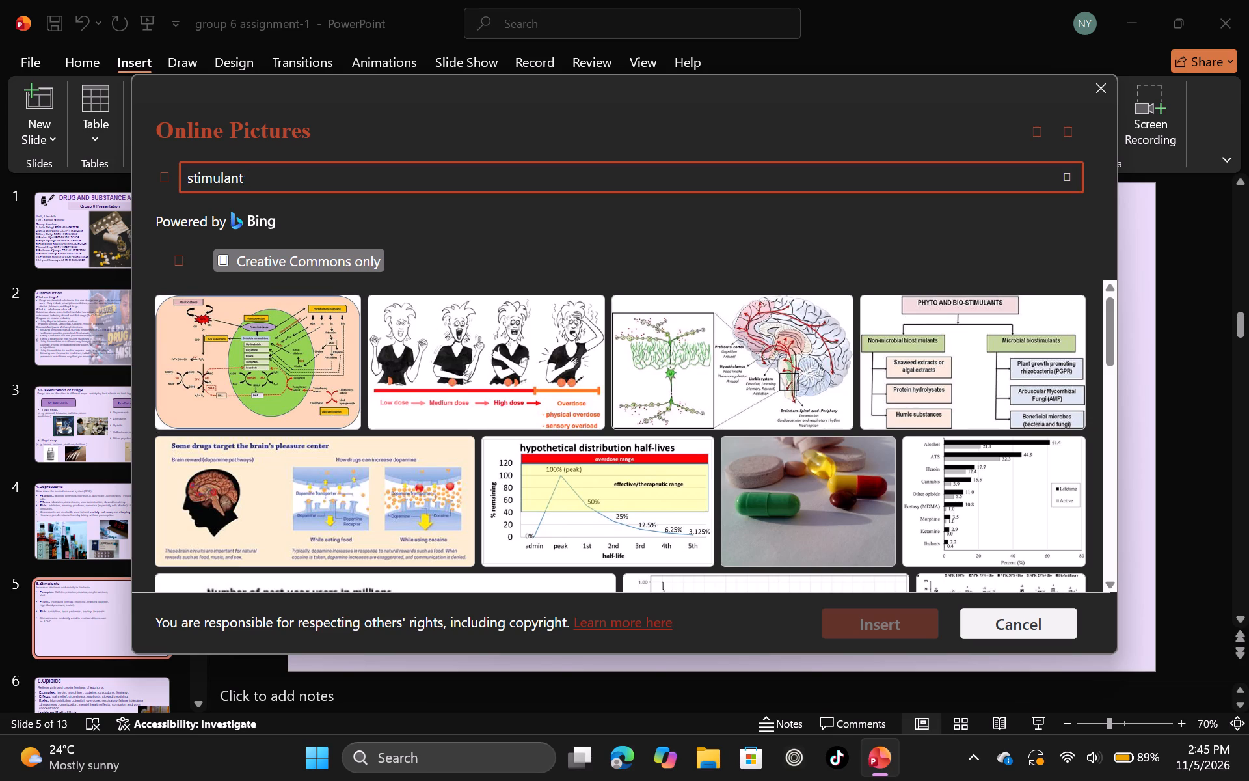
{"action": "key", "text": "BackSpace"}
{"action": "key", "text": "BackSpace"}
{"action": "key", "text": "BackSpace"}
{"action": "key", "text": "BackSpace"}
{"action": "key", "text": "BackSpace"}
{"action": "key", "text": "BackSpace"}
{"action": "key", "text": "BackSpace"}
{"action": "key", "text": "BackSpace"}
{"action": "key", "text": "BackSpace"}
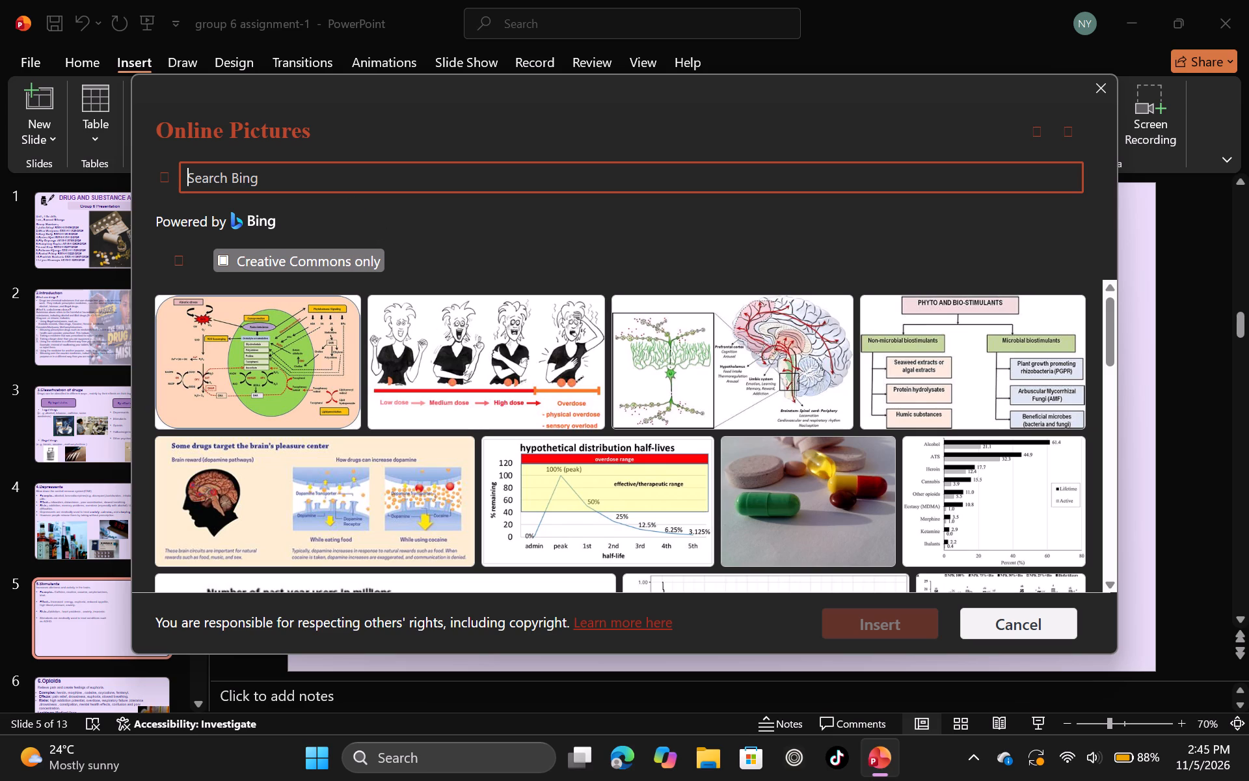
{"action": "type", "text": "caffeine"}
{"action": "key", "text": "Return"}
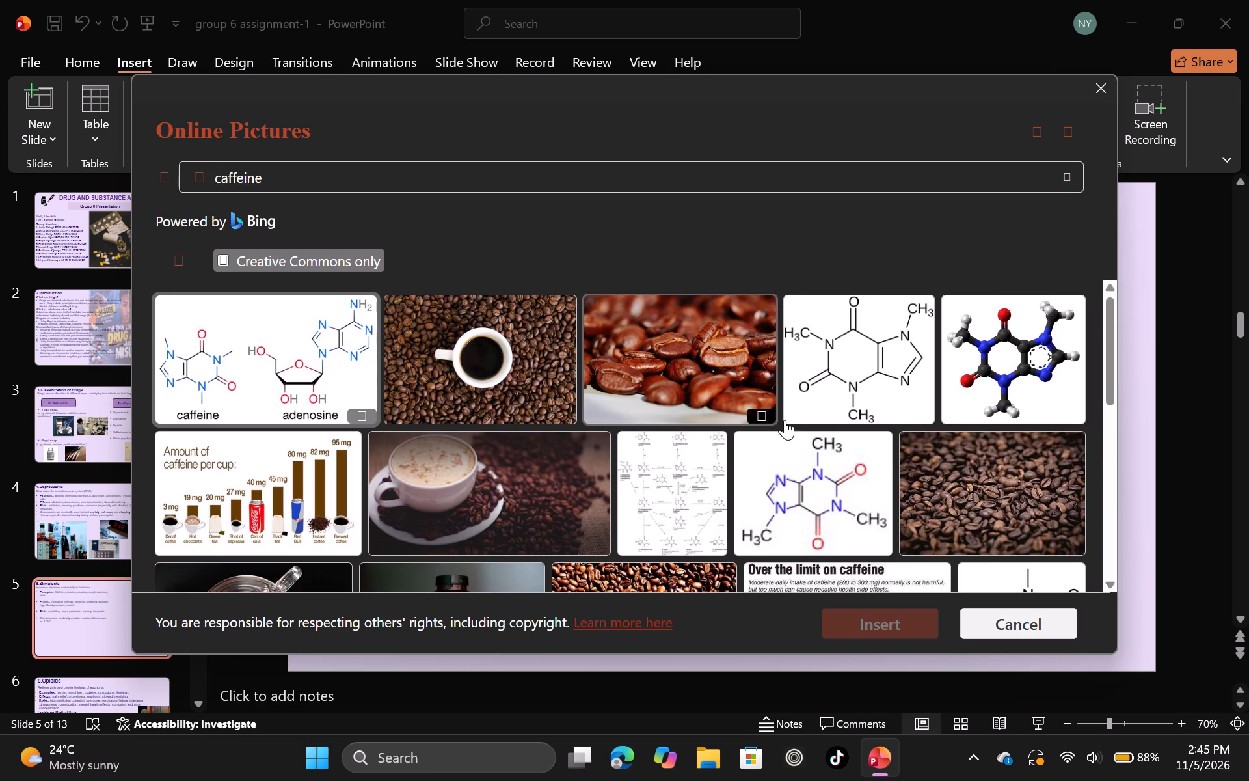
Browse the "caffeine" online picture results through to the end for an image that suits the Stimulants slide.
{"action": "triple_click", "coordinate": [1112, 586]}
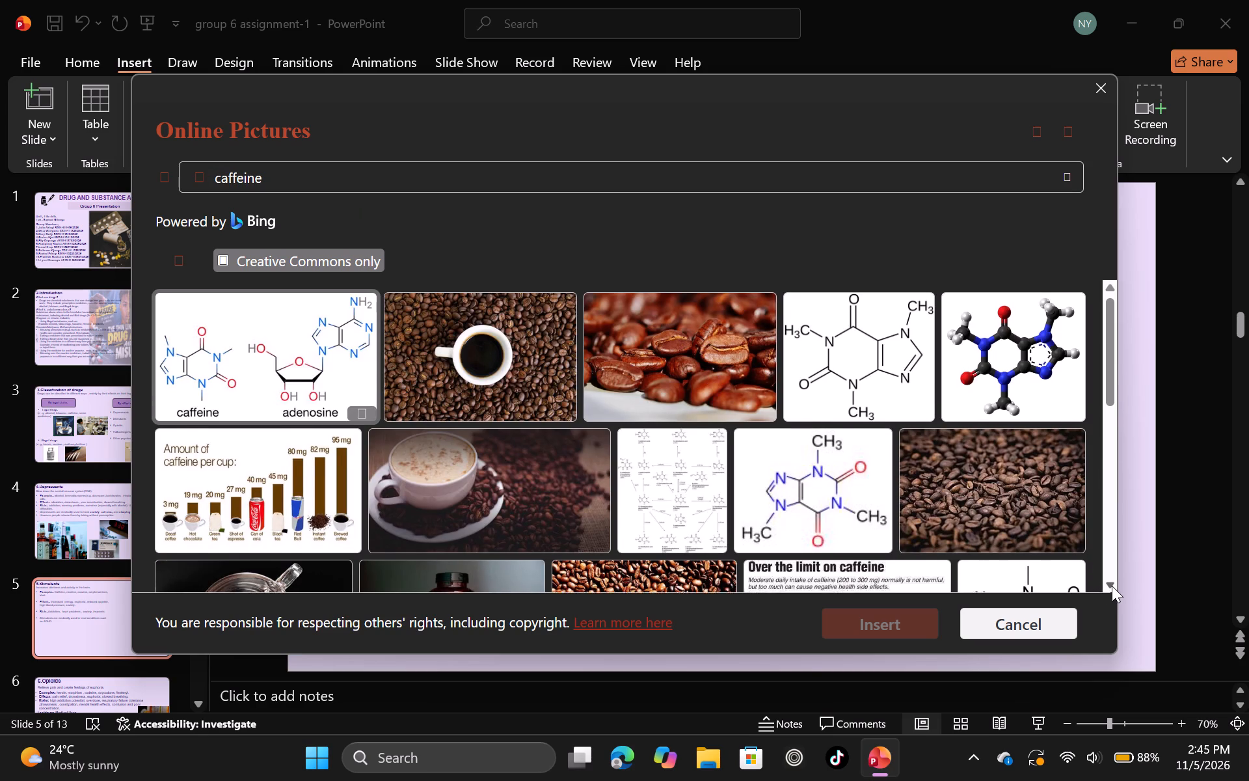
{"action": "triple_click", "coordinate": [1112, 586]}
{"action": "triple_click", "coordinate": [1112, 586]}
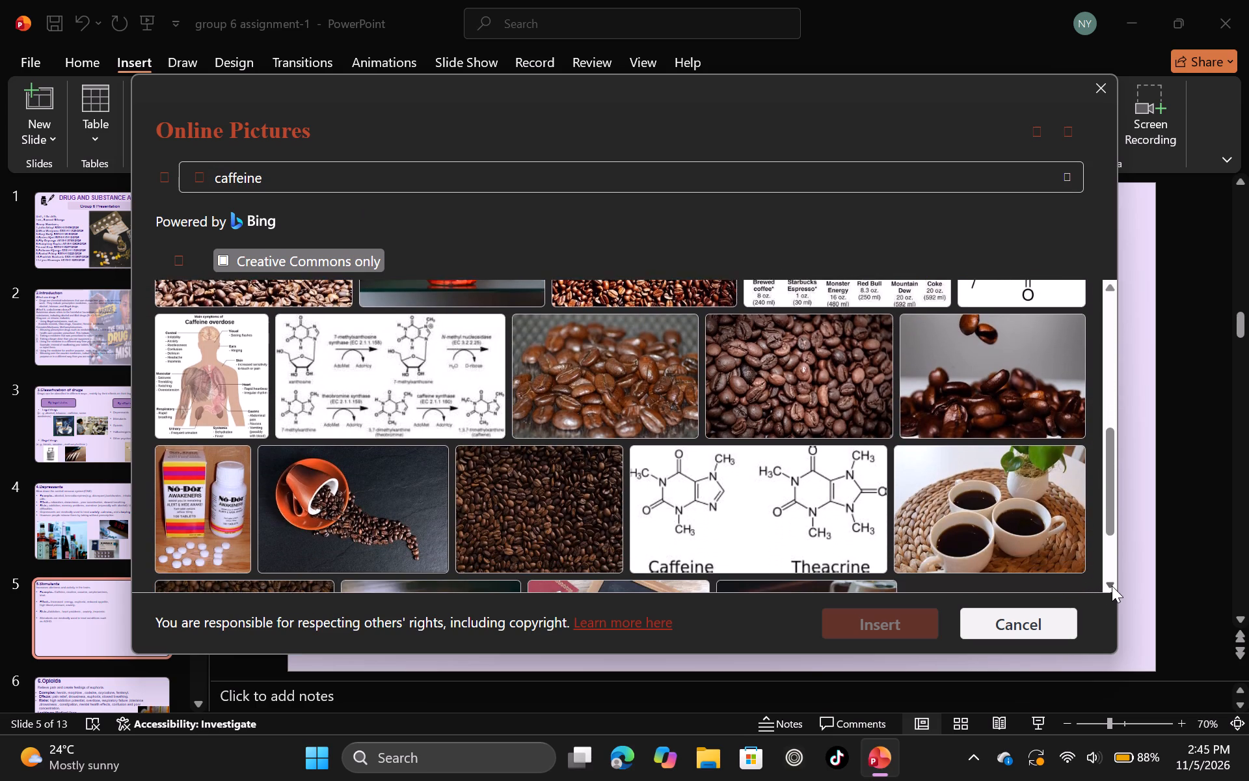
{"action": "triple_click", "coordinate": [1112, 586]}
{"action": "double_click", "coordinate": [1112, 586]}
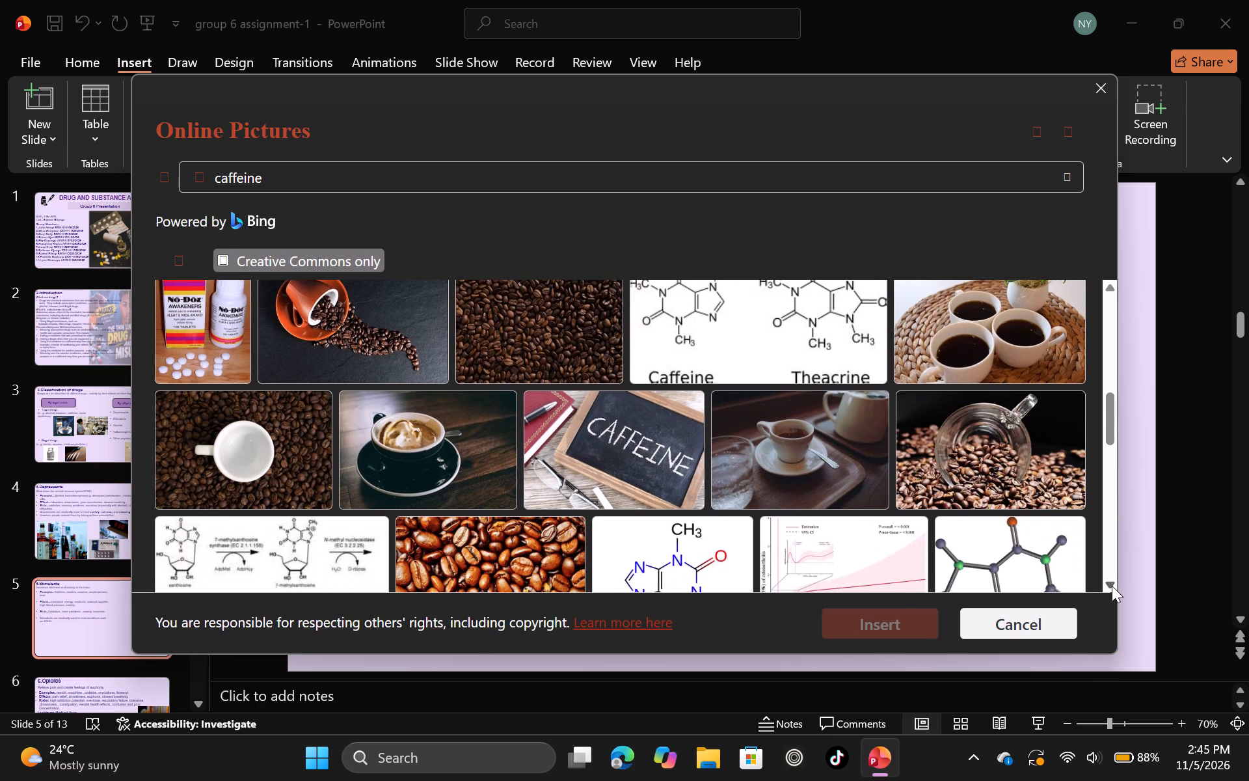
{"action": "triple_click", "coordinate": [1112, 586]}
{"action": "triple_click", "coordinate": [1112, 586]}
{"action": "triple_click", "coordinate": [1112, 586]}
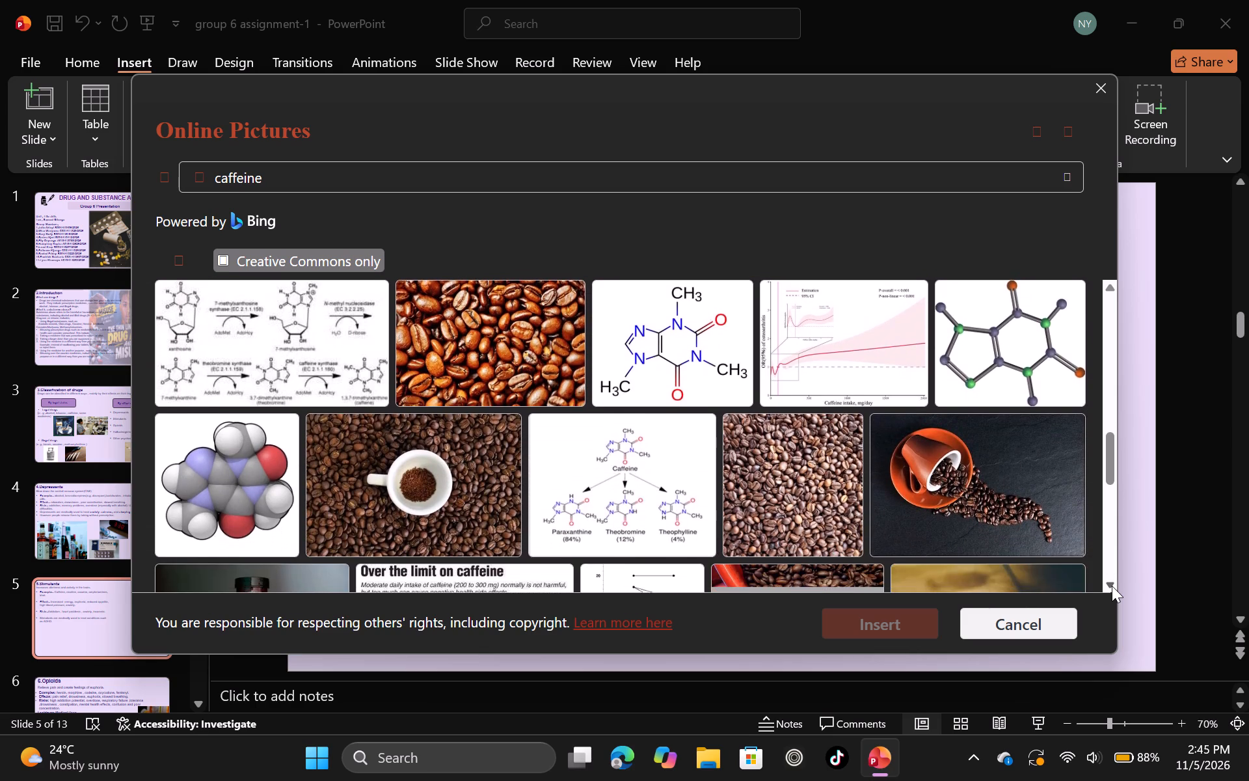
{"action": "triple_click", "coordinate": [1112, 586]}
{"action": "left_click", "coordinate": [1112, 586]}
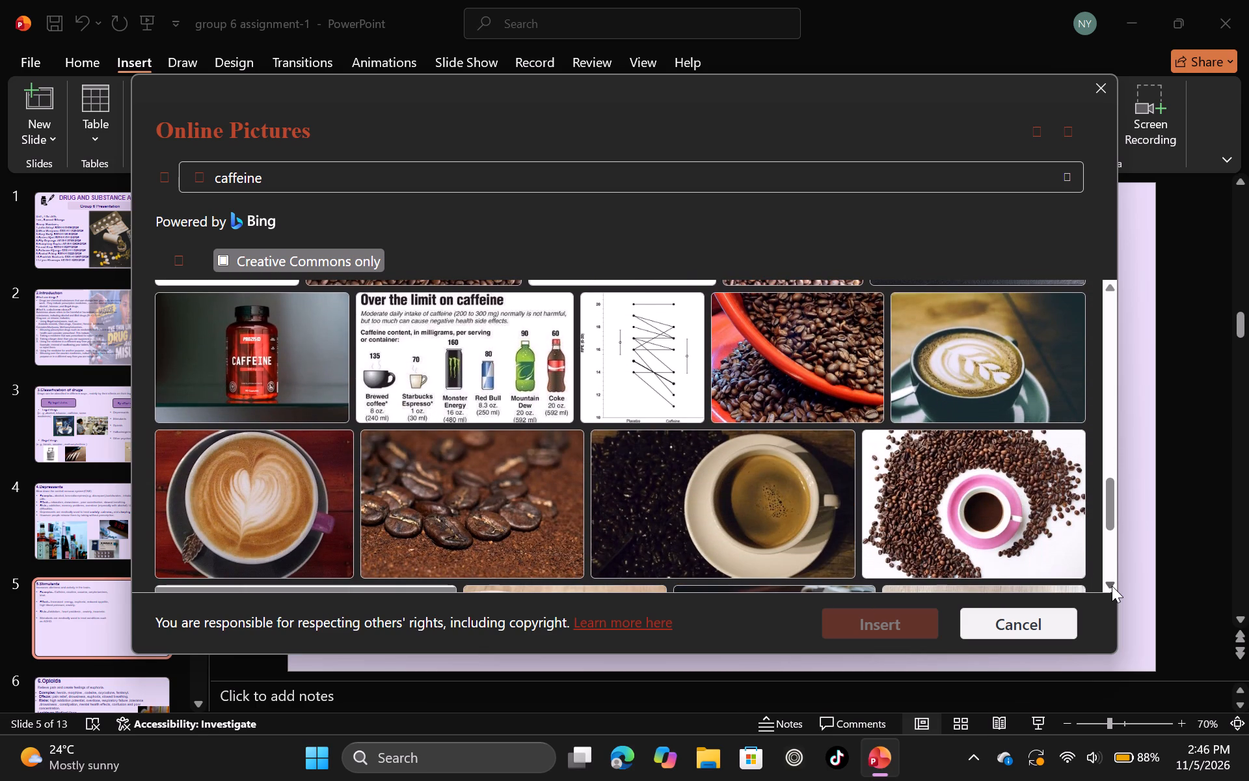
{"action": "triple_click", "coordinate": [1112, 586]}
{"action": "triple_click", "coordinate": [1112, 586]}
{"action": "triple_click", "coordinate": [1112, 586]}
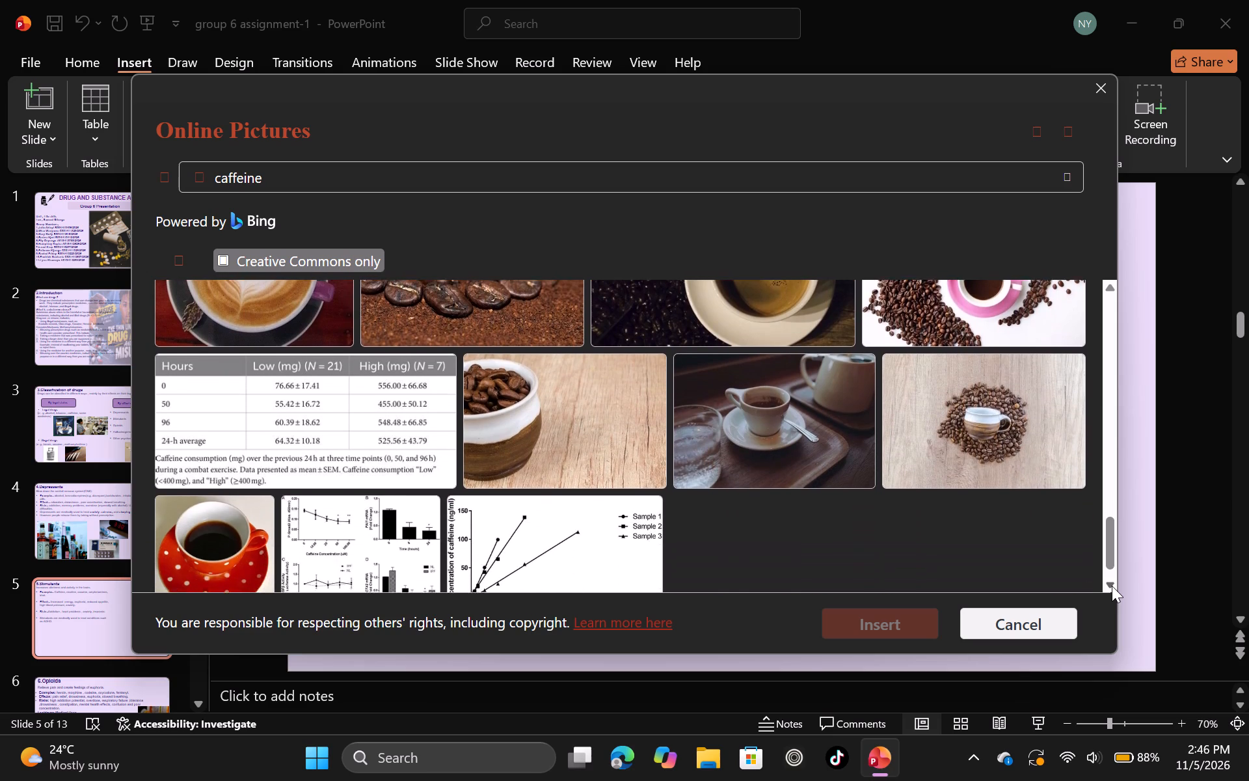
{"action": "double_click", "coordinate": [1112, 586]}
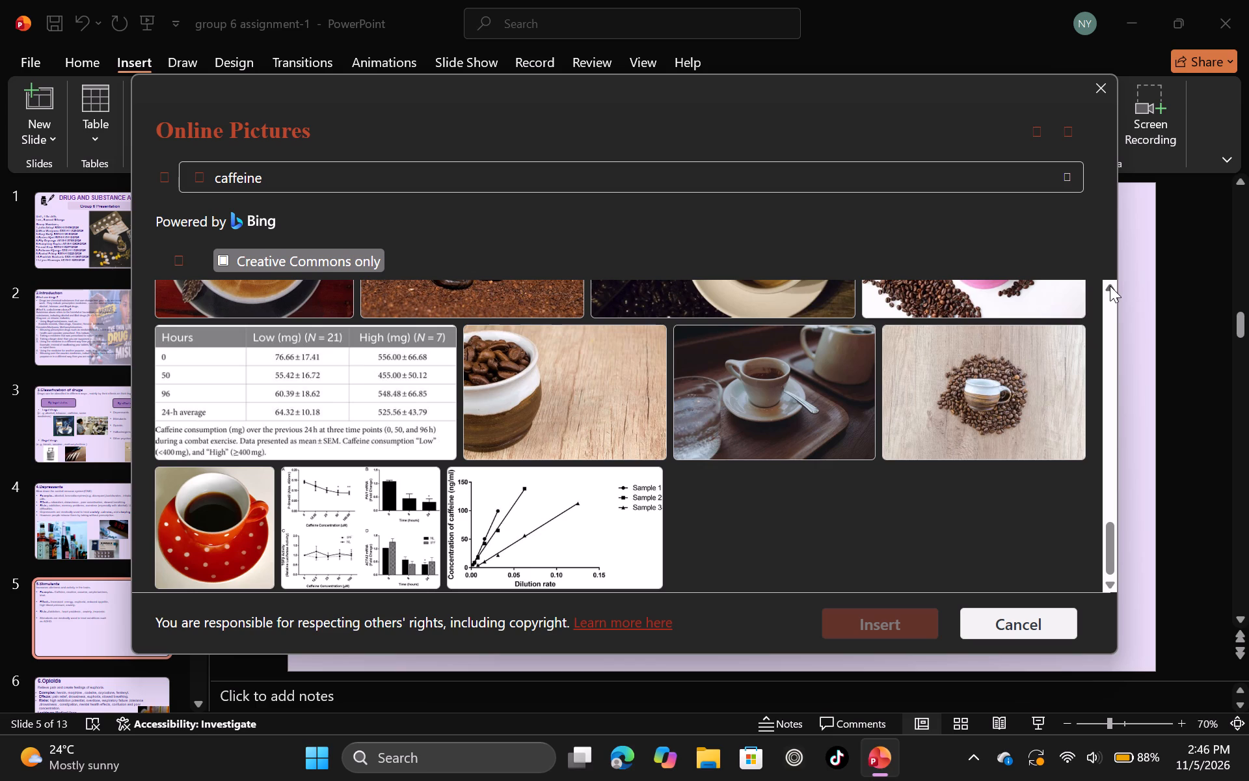
Go back through the "caffeine" picture results to the beginning, comparing candidate images for the Stimulants slide.
{"action": "left_click", "coordinate": [1110, 286]}
{"action": "triple_click", "coordinate": [1110, 286]}
{"action": "left_click", "coordinate": [1110, 286]}
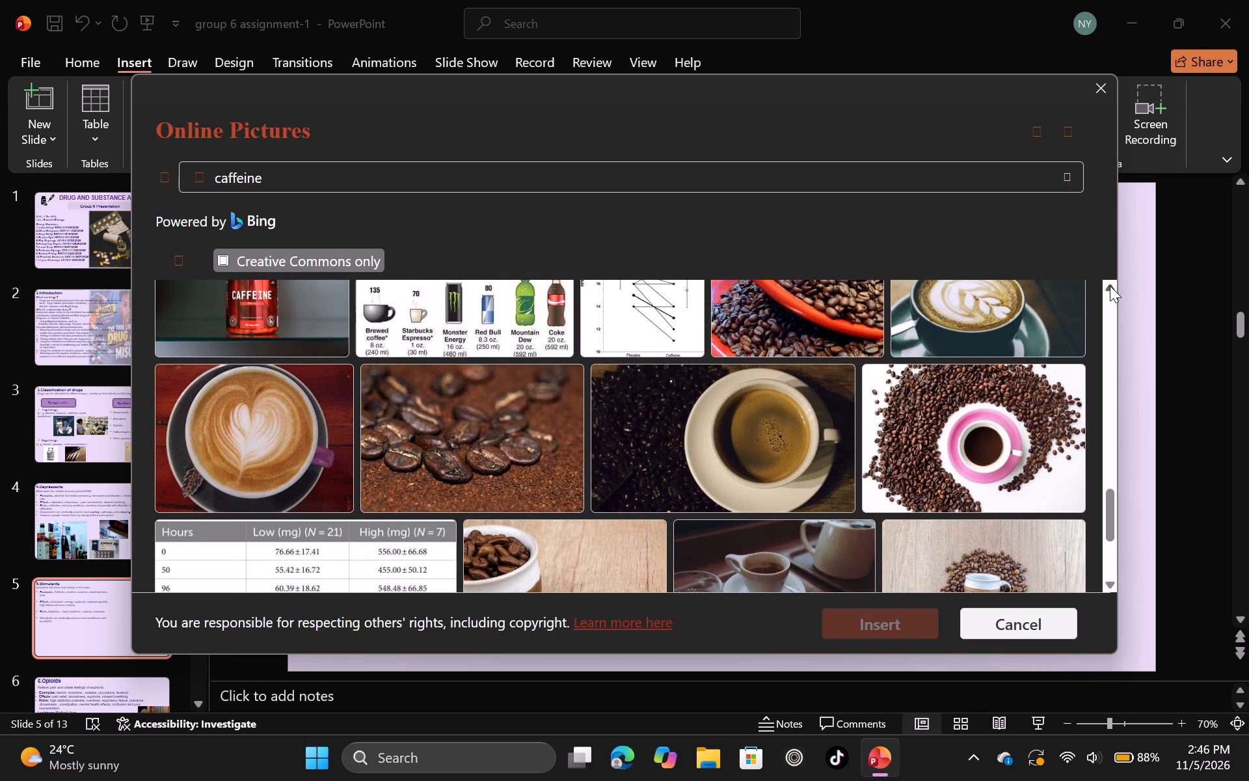
{"action": "left_click", "coordinate": [1110, 286]}
{"action": "left_click", "coordinate": [1110, 286]}
{"action": "triple_click", "coordinate": [1110, 286]}
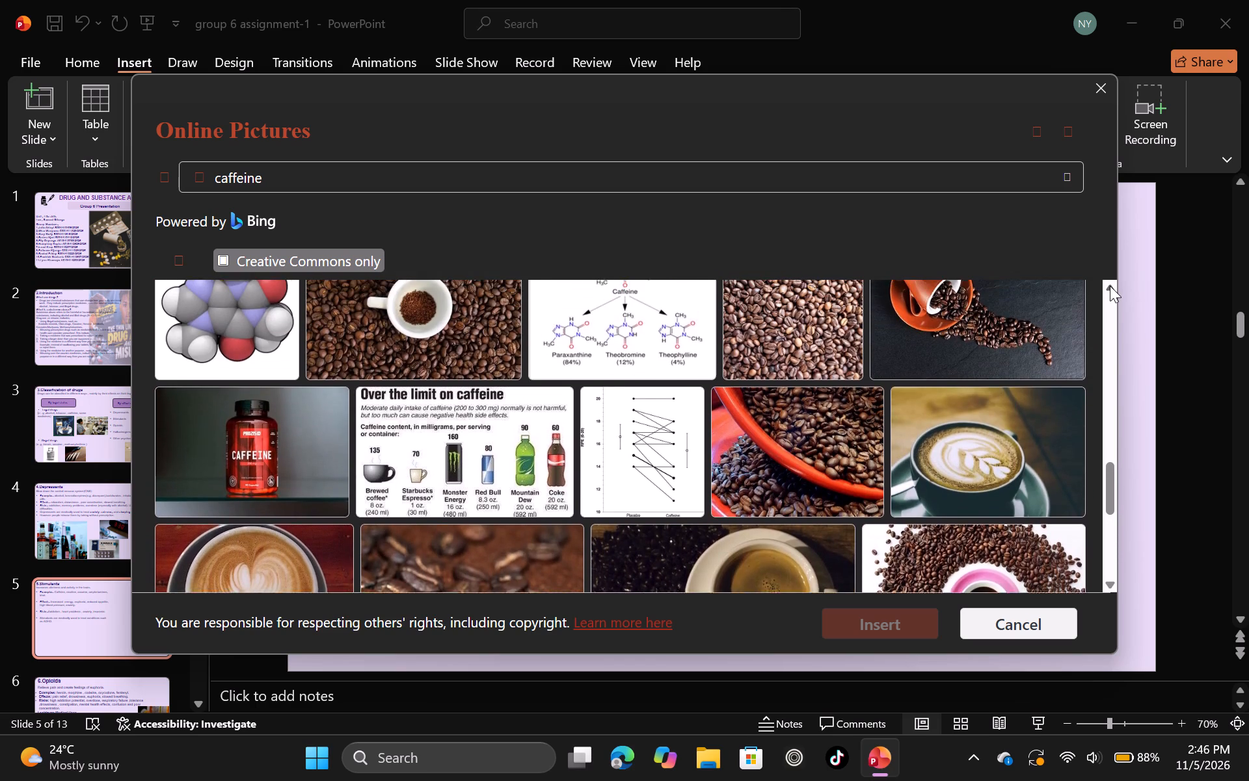
{"action": "triple_click", "coordinate": [1110, 286]}
{"action": "left_click", "coordinate": [1110, 286]}
{"action": "triple_click", "coordinate": [1110, 286]}
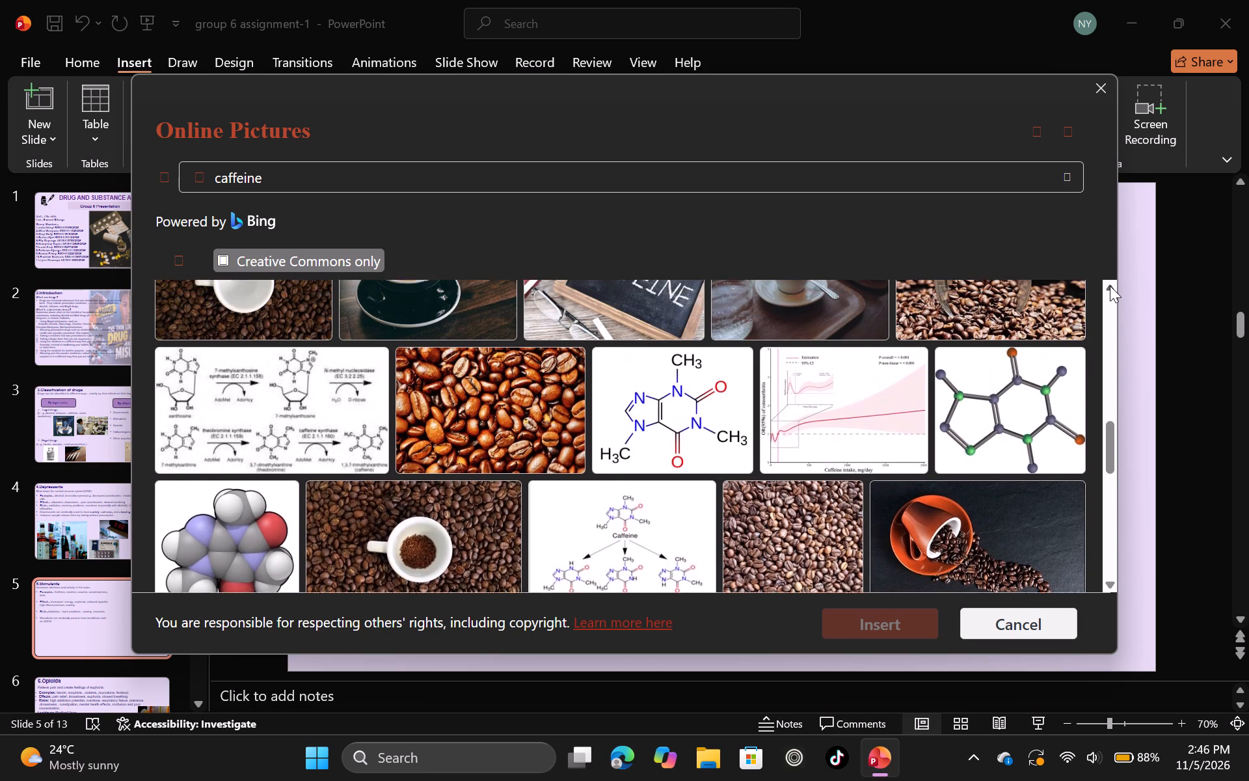
{"action": "left_click", "coordinate": [1110, 286]}
{"action": "left_click", "coordinate": [1110, 286]}
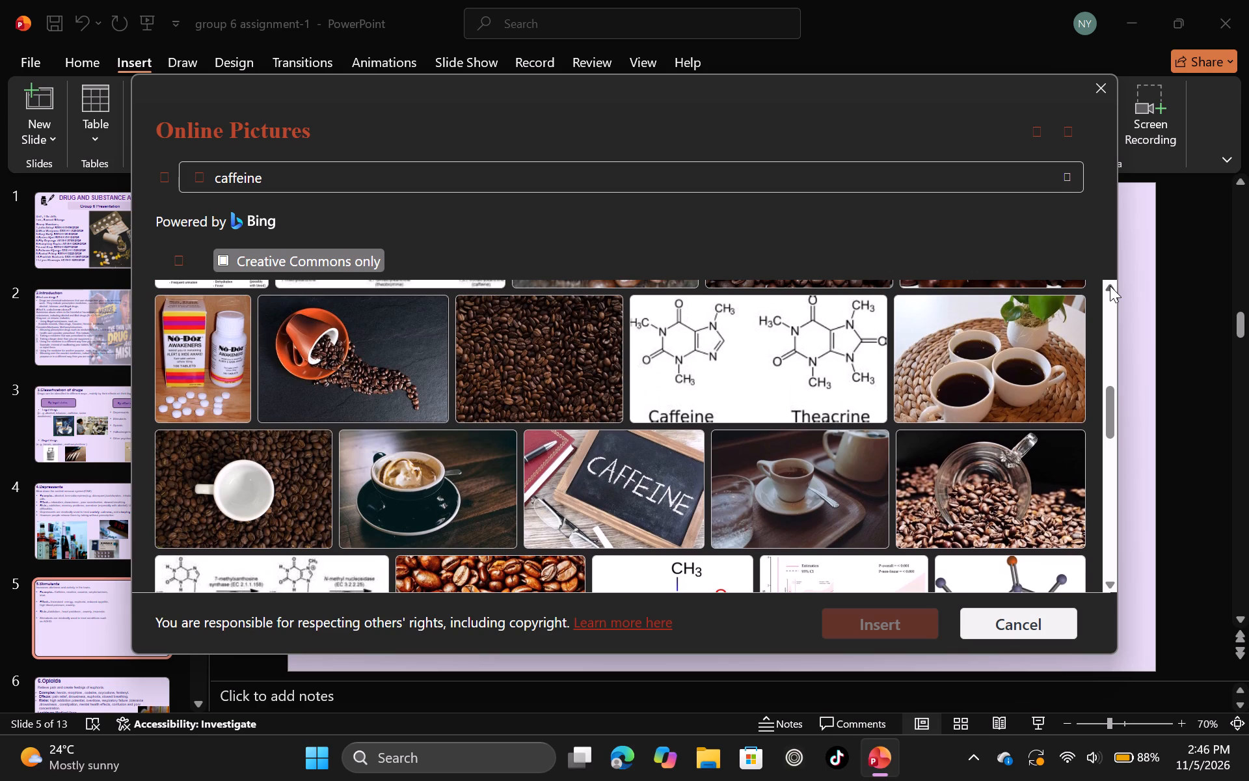
{"action": "left_click", "coordinate": [1110, 286]}
{"action": "left_click", "coordinate": [1110, 286]}
{"action": "triple_click", "coordinate": [1110, 286]}
{"action": "double_click", "coordinate": [1110, 286]}
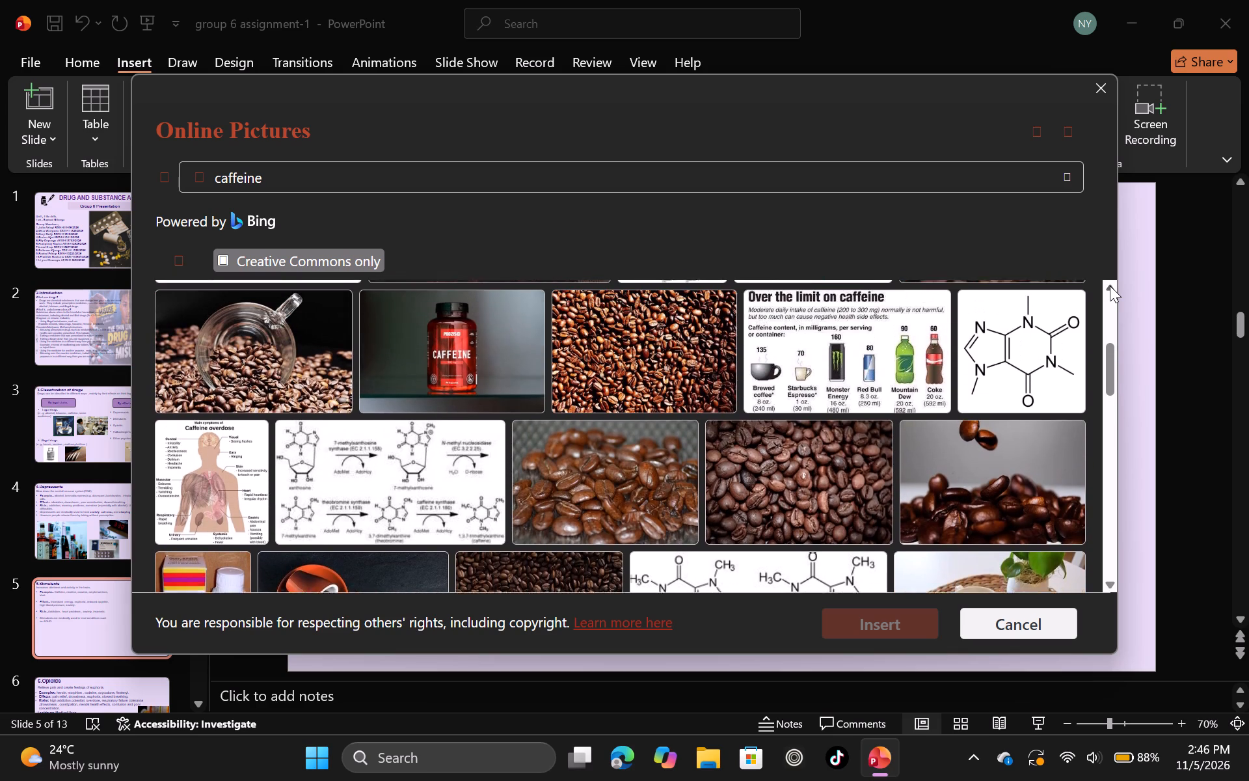
{"action": "left_click", "coordinate": [1110, 286]}
{"action": "left_click", "coordinate": [1110, 286]}
{"action": "left_click", "coordinate": [1110, 286]}
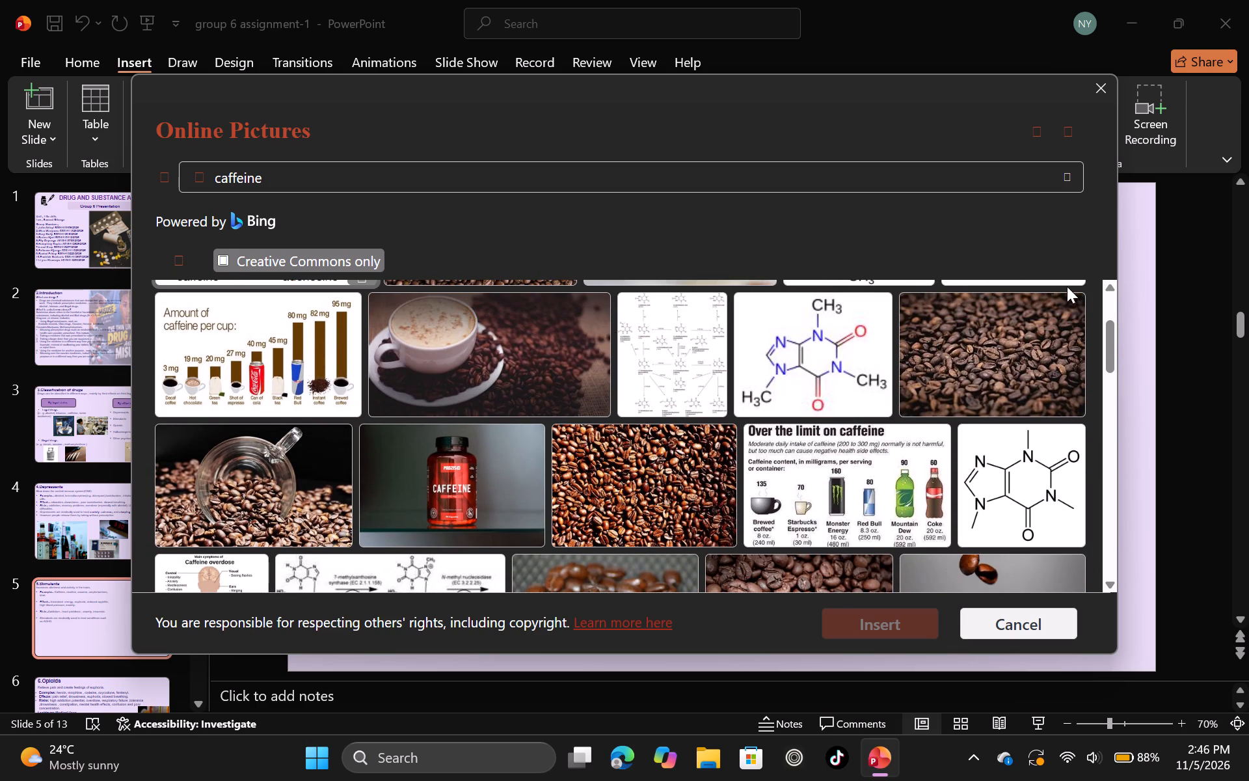
{"action": "triple_click", "coordinate": [1110, 288]}
{"action": "triple_click", "coordinate": [1110, 288]}
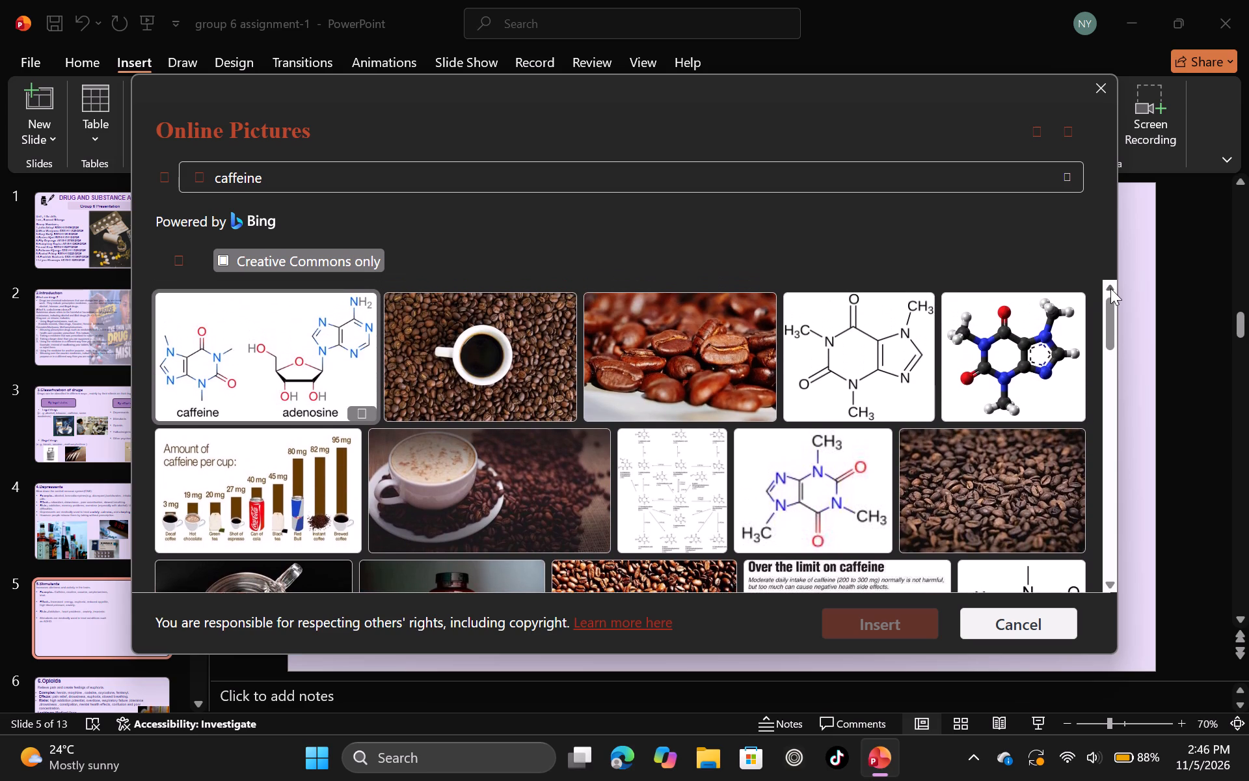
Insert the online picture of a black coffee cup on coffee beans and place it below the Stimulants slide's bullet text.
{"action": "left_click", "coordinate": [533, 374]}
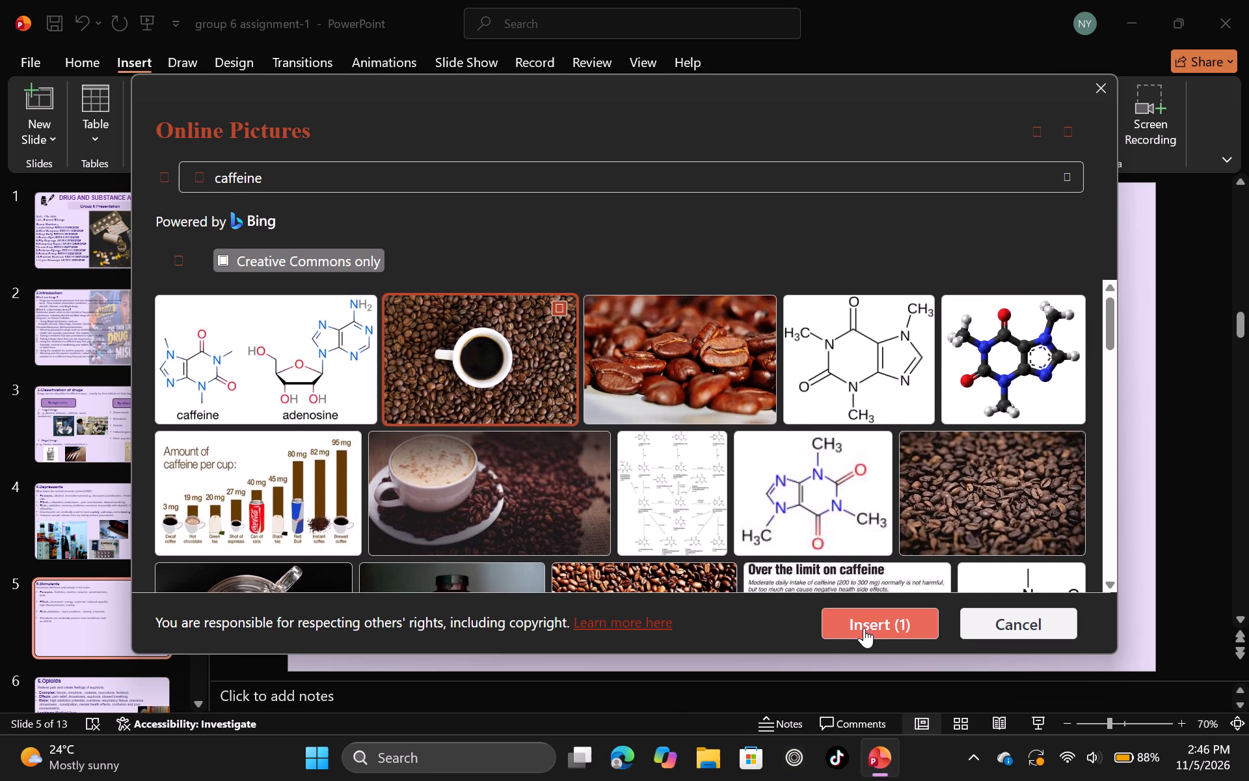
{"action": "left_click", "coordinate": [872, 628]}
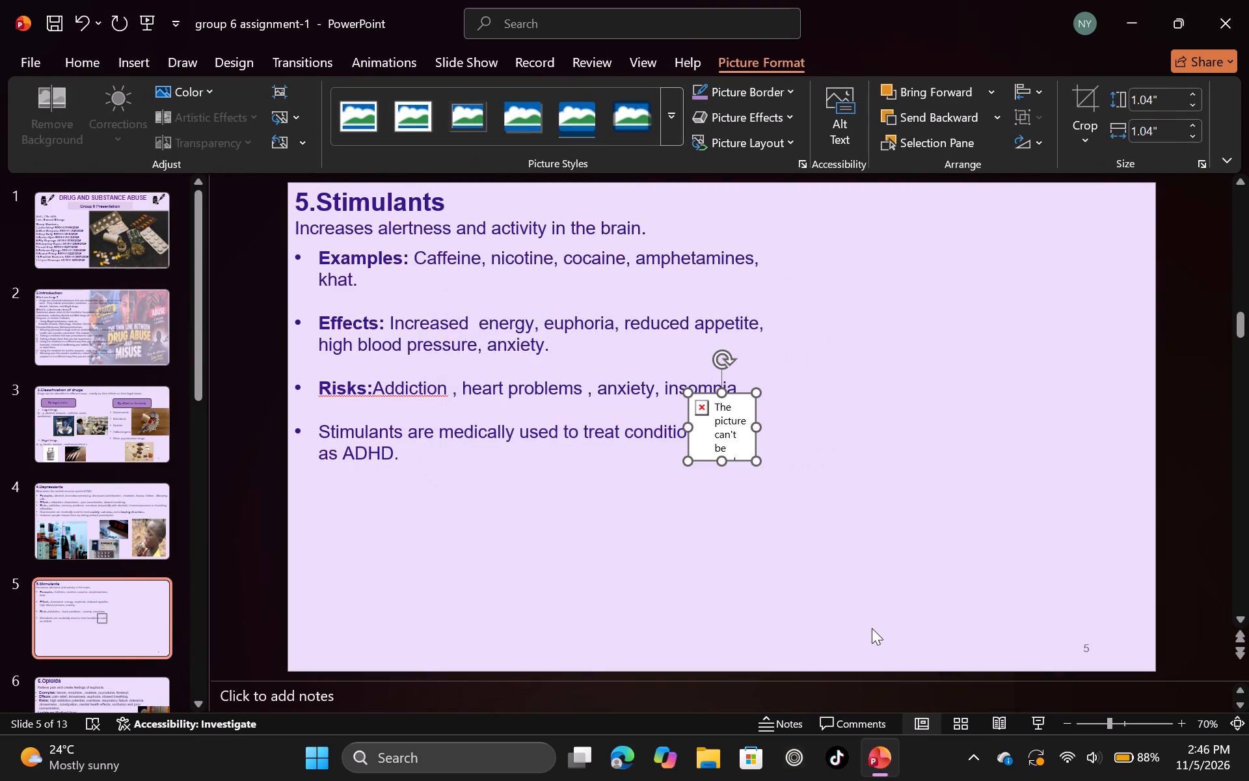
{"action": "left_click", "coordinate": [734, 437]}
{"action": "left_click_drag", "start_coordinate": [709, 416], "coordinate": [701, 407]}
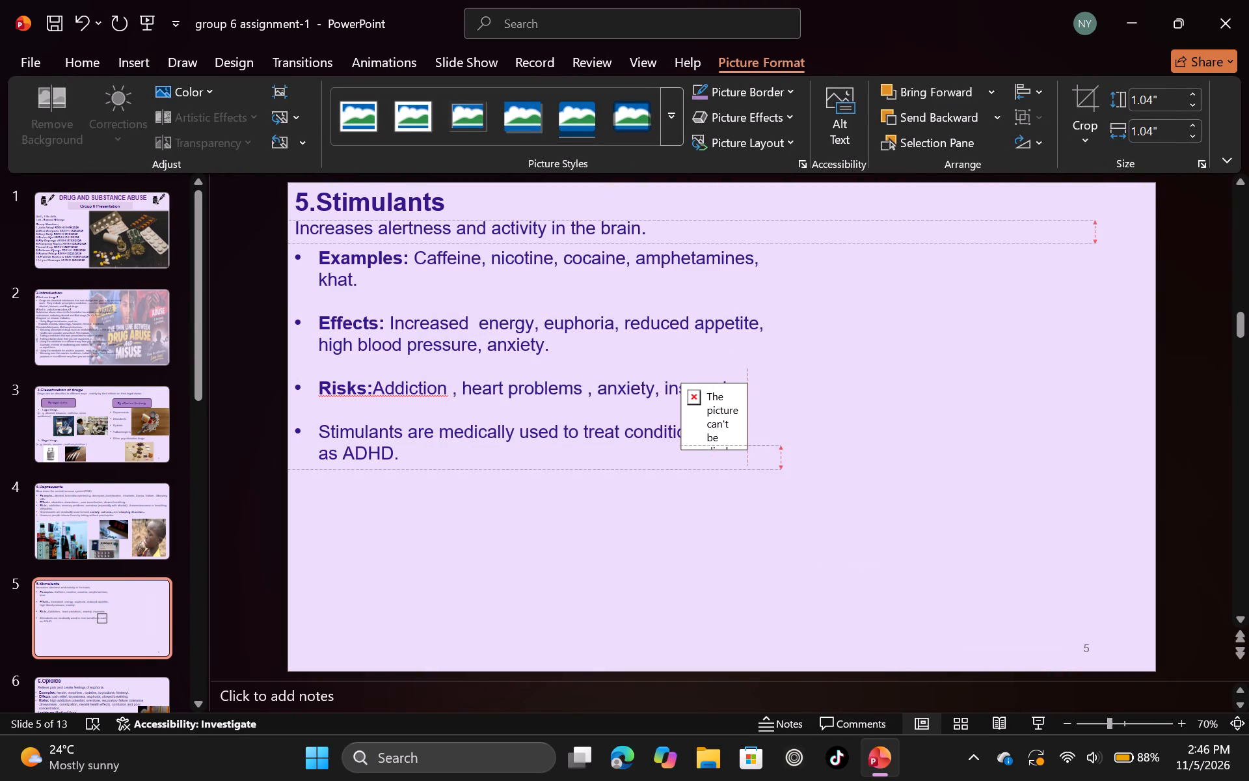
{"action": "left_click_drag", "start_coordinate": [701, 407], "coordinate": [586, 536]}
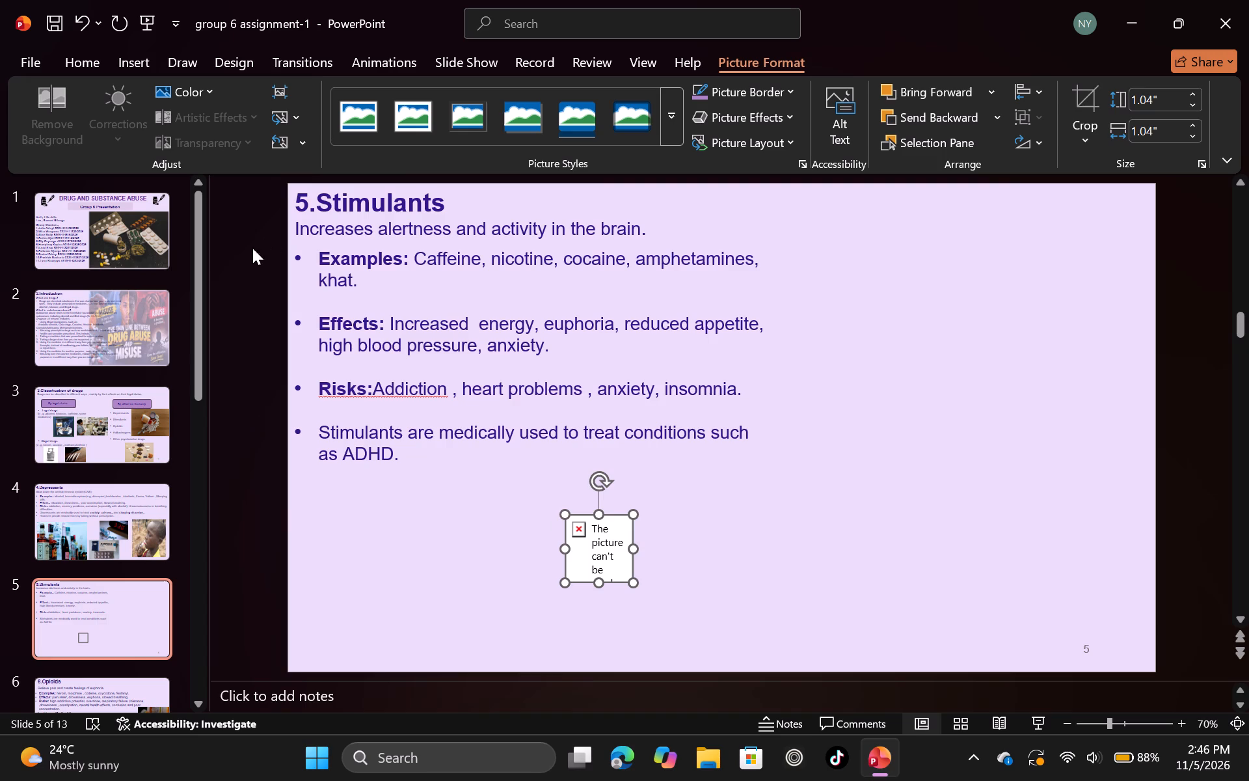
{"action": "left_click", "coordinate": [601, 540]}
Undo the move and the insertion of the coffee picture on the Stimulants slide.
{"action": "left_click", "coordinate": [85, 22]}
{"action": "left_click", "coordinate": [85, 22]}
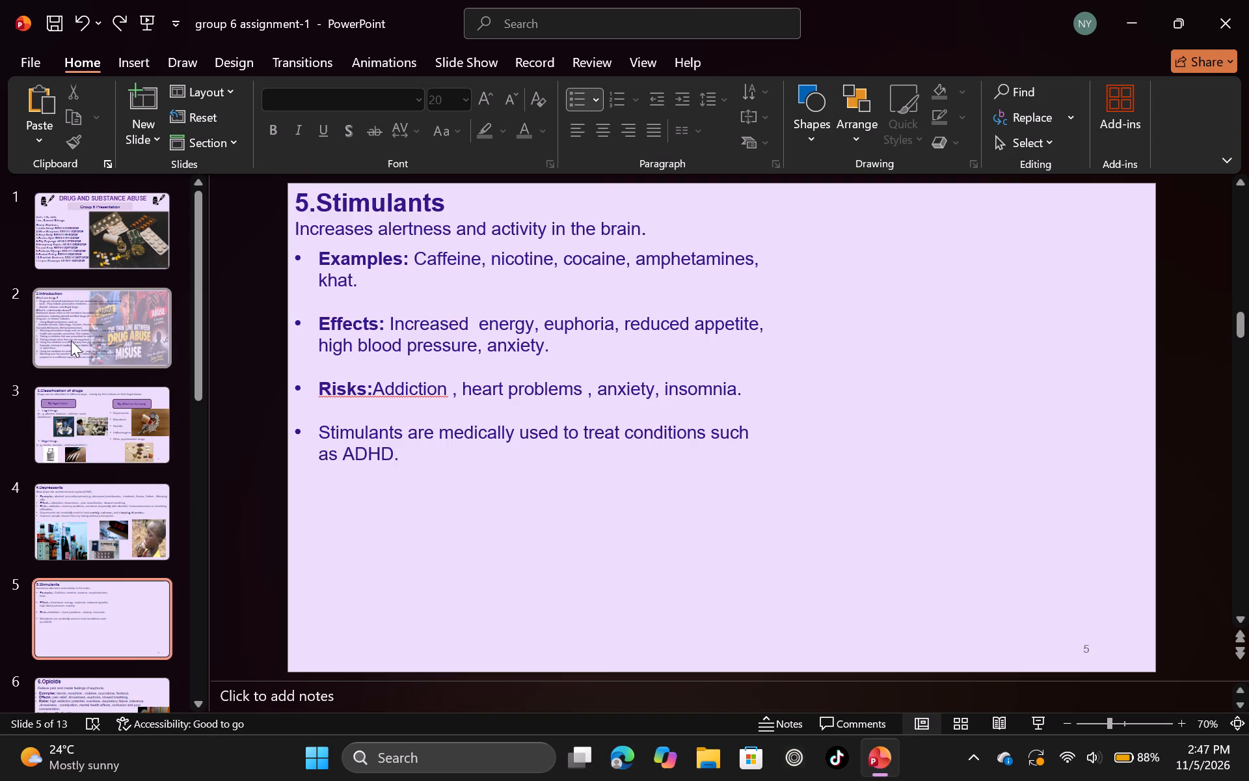
Review the Introduction, Classification of drugs and Depressants slides, ending back on the Stimulants slide.
{"action": "left_click", "coordinate": [116, 318]}
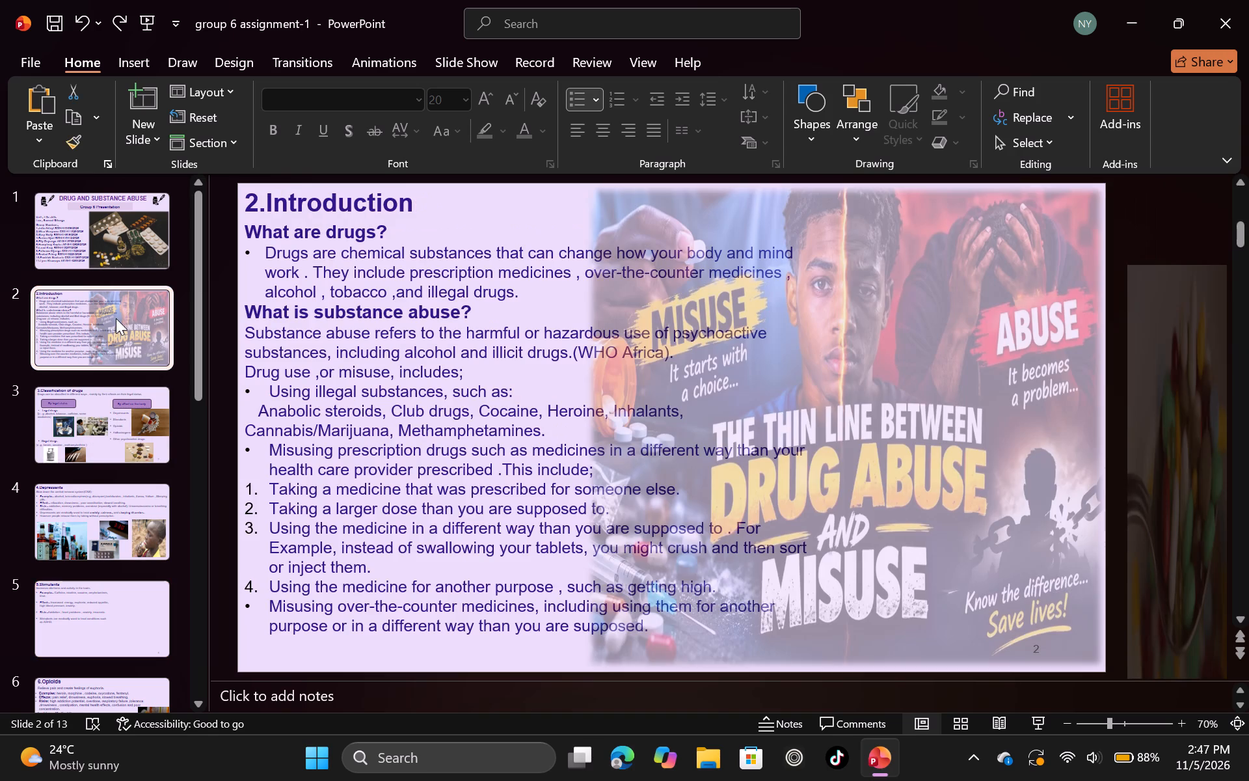
{"action": "left_click", "coordinate": [146, 406]}
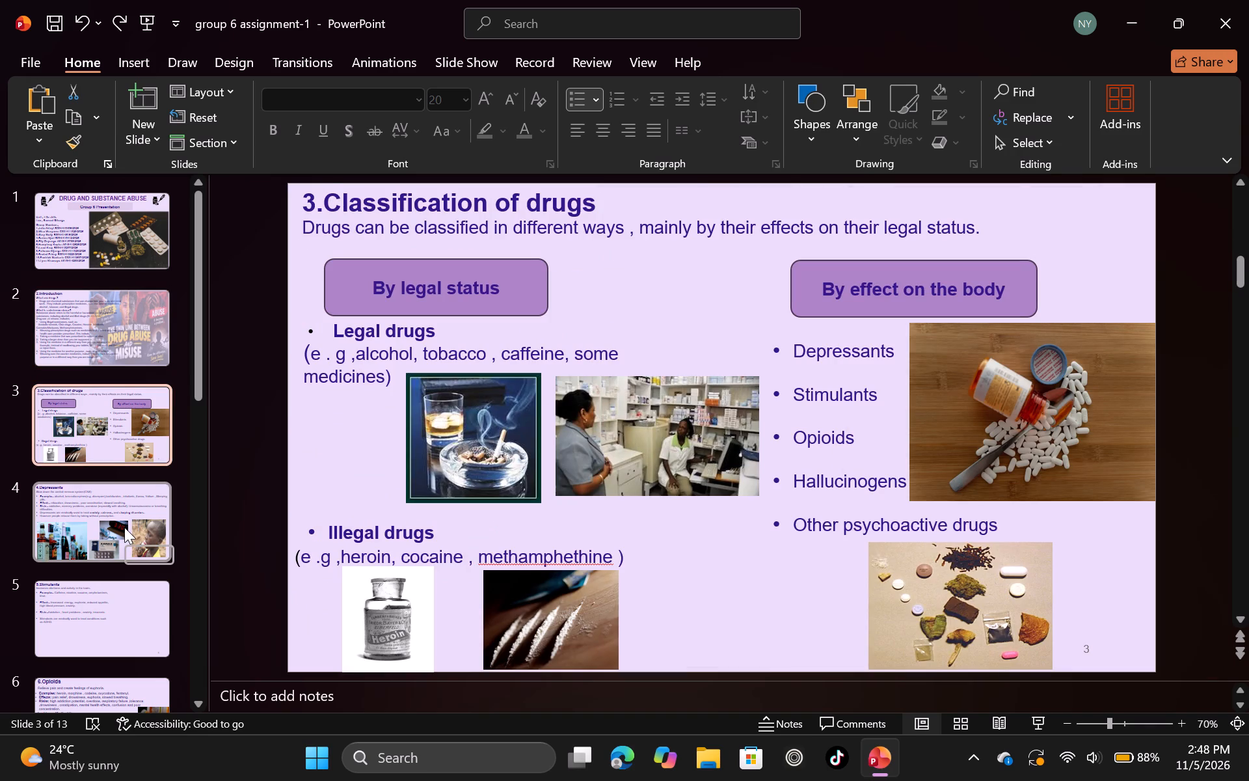
{"action": "left_click", "coordinate": [124, 527]}
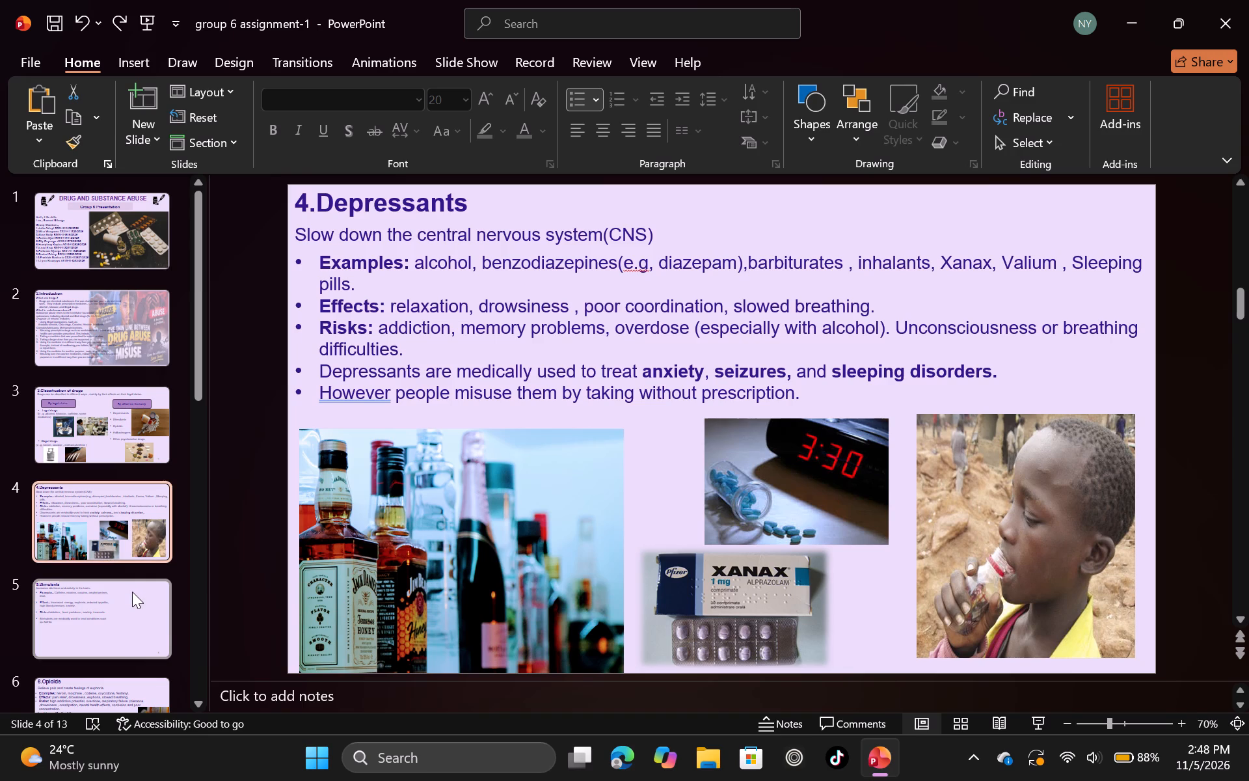
{"action": "left_click", "coordinate": [100, 614]}
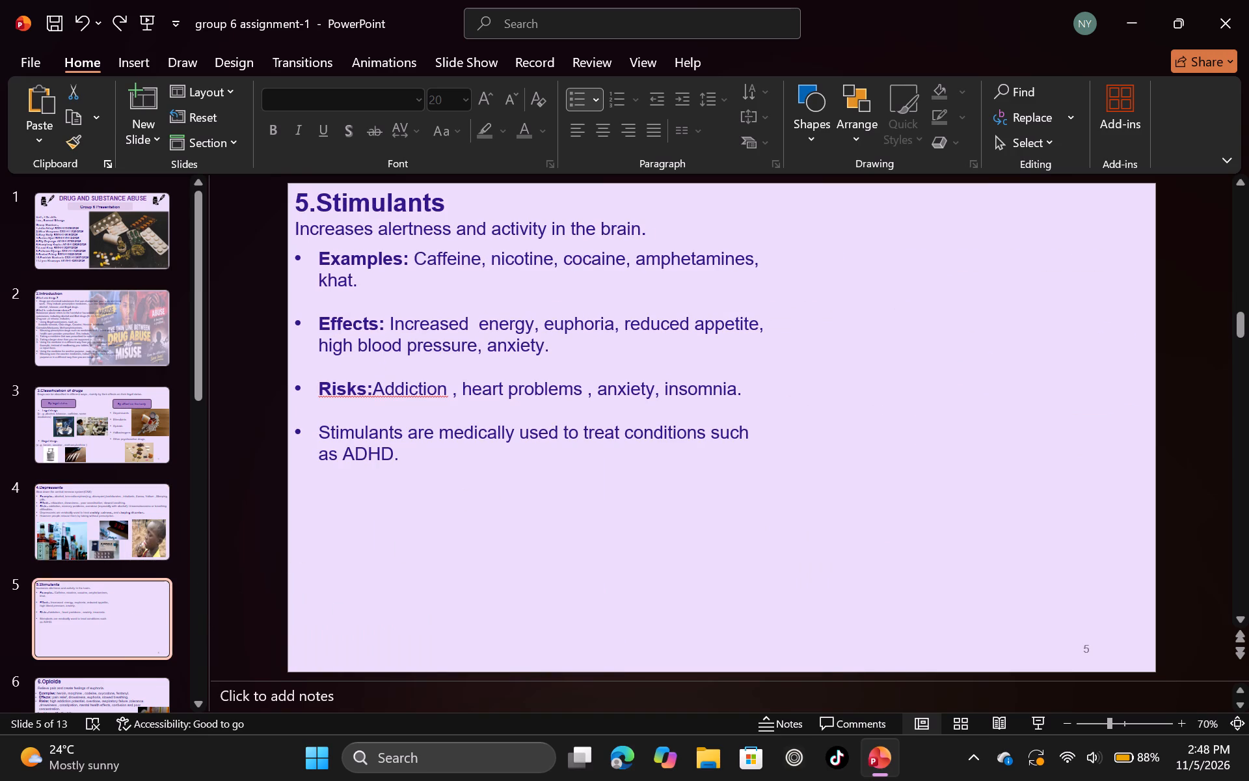
Start a new online picture insertion on the Stimulants slide and search for "caffeine".
{"action": "left_click", "coordinate": [784, 397]}
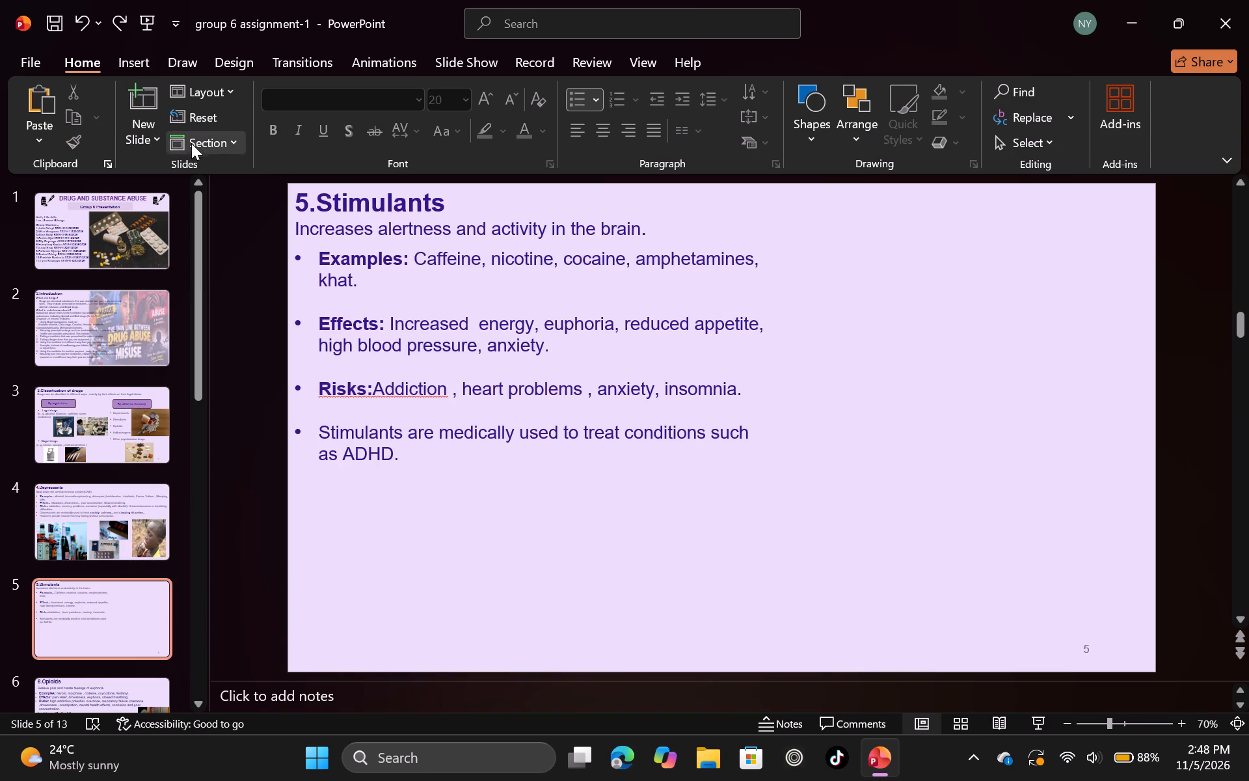
{"action": "left_click", "coordinate": [120, 64]}
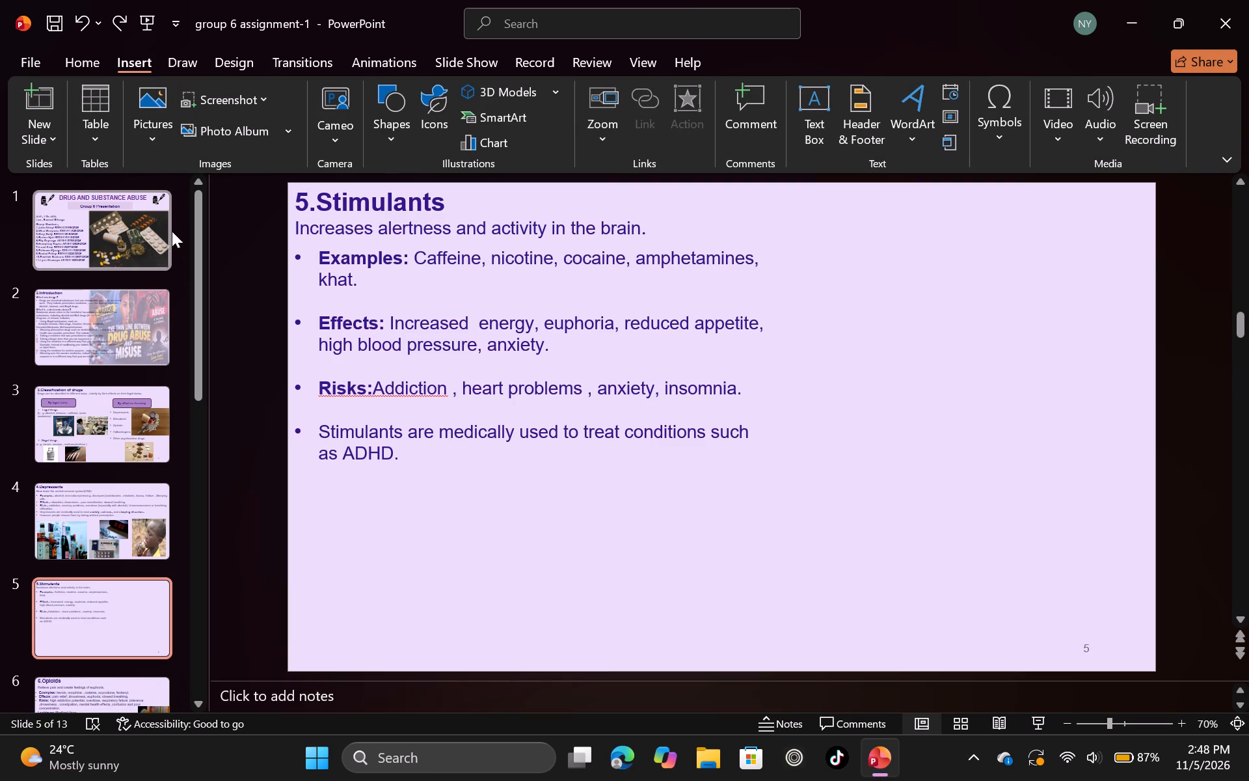
{"action": "left_click", "coordinate": [152, 139]}
{"action": "left_click", "coordinate": [240, 256]}
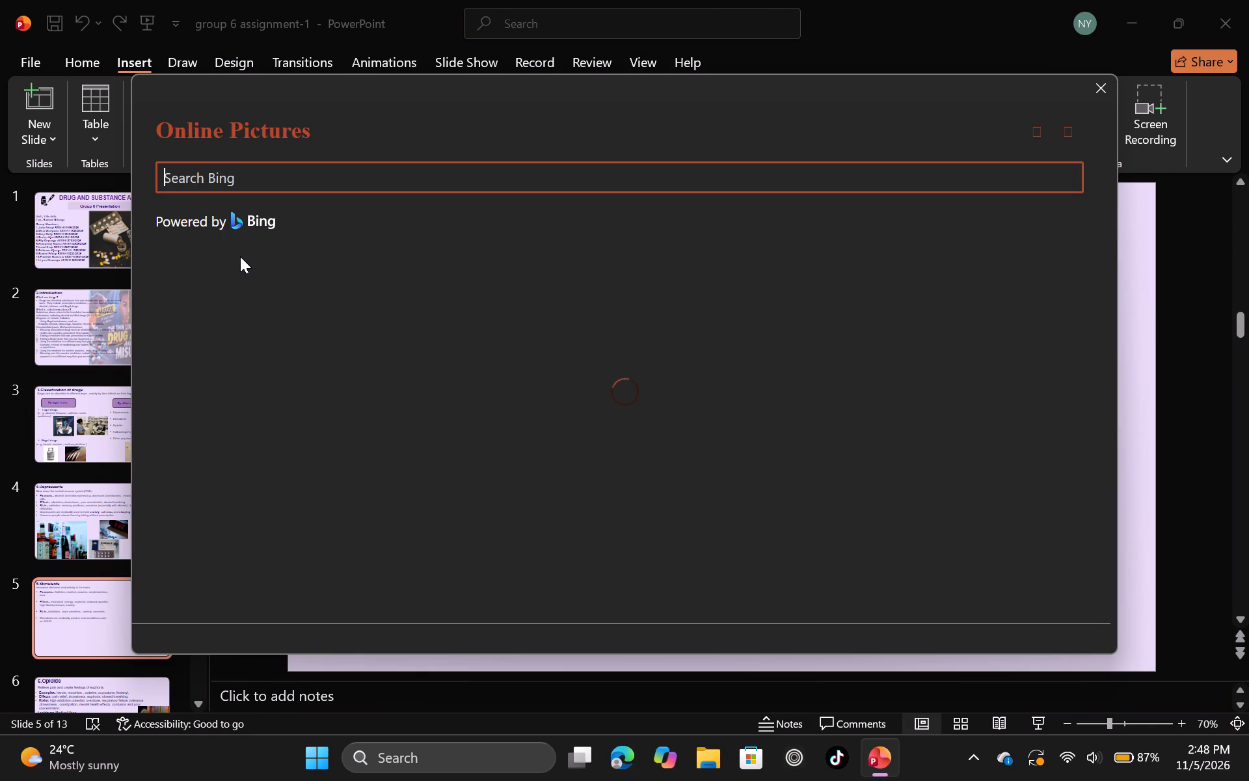
{"action": "key", "text": "c"}
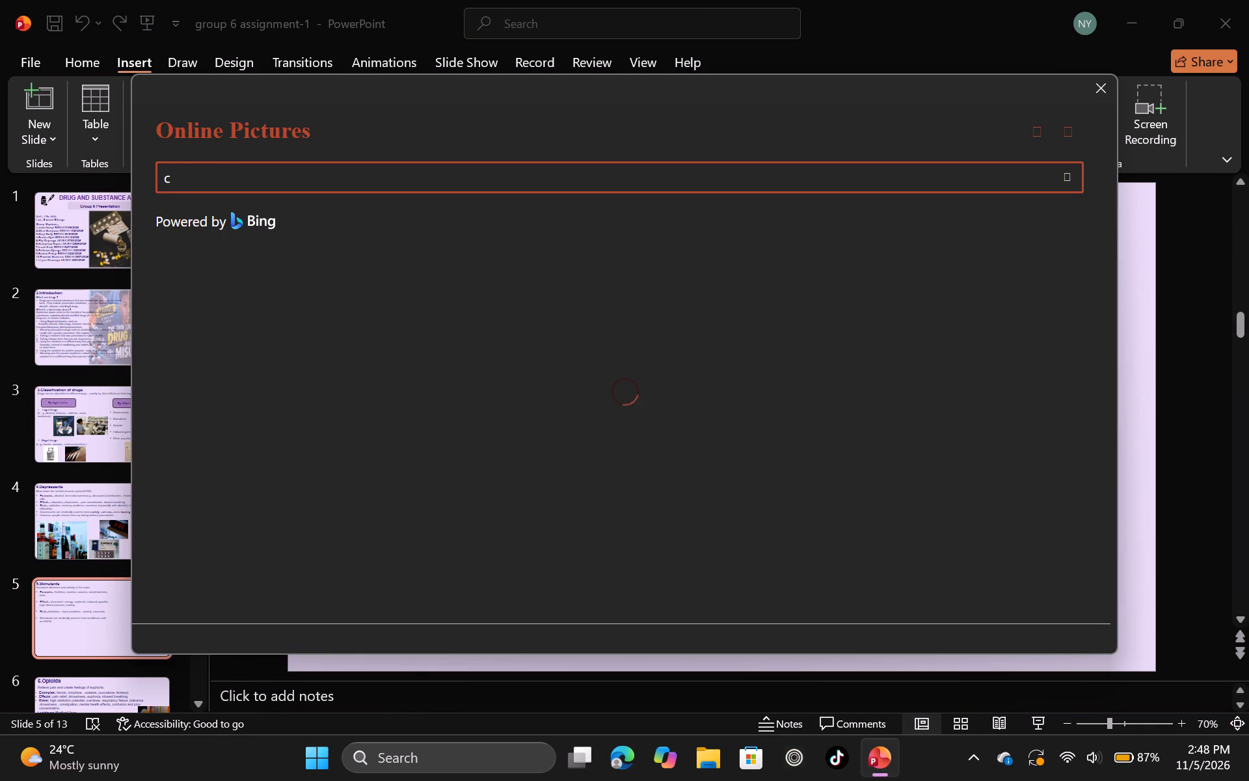
{"action": "type", "text": "affe"}
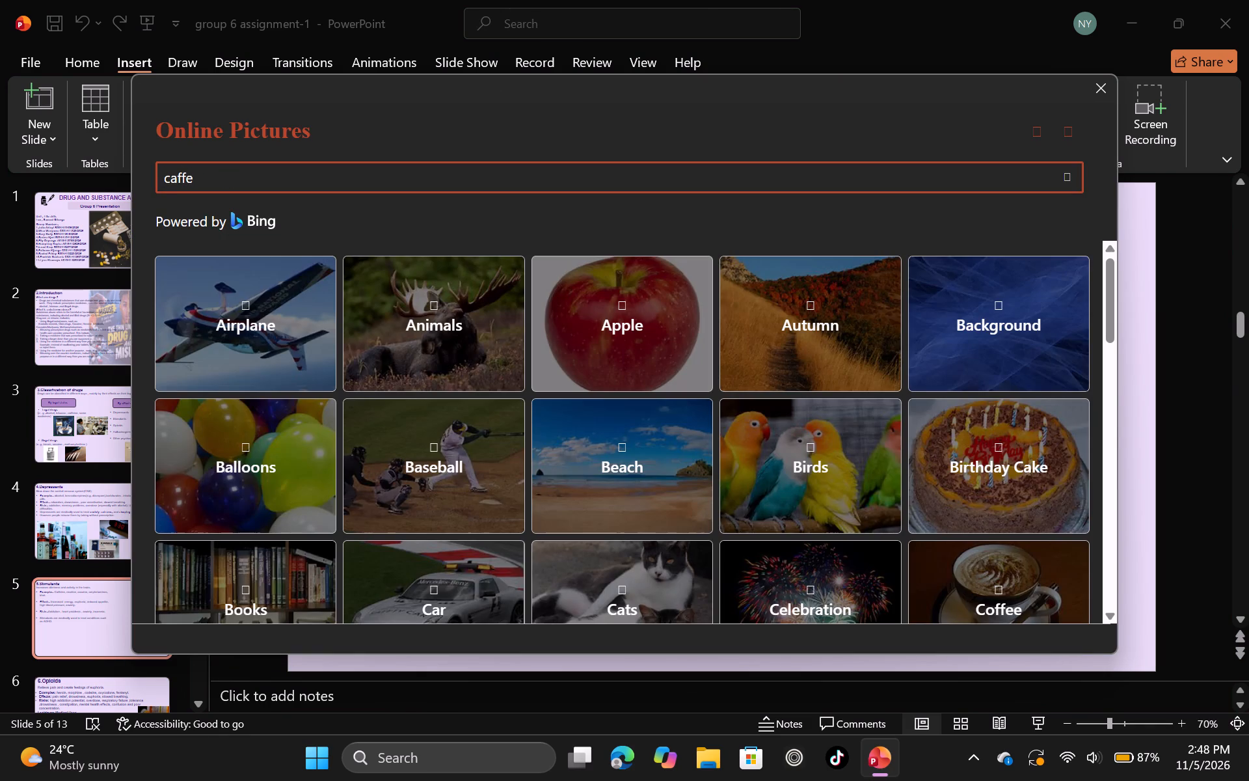
{"action": "type", "text": "ine"}
{"action": "key", "text": "Return"}
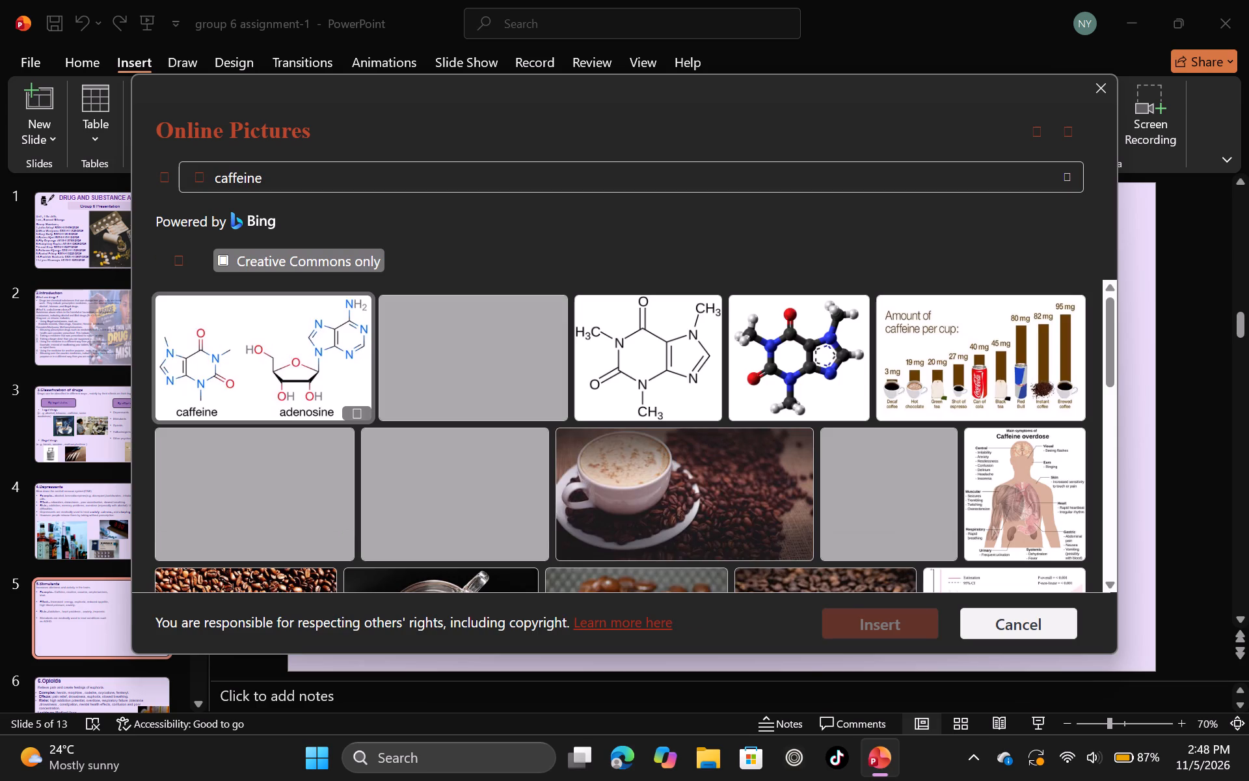
Browse the "caffeine" results and insert the picture of a glass coffee mug beside a round bread roll, leaving out the espresso picture.
{"action": "triple_click", "coordinate": [1111, 582]}
{"action": "triple_click", "coordinate": [1111, 582]}
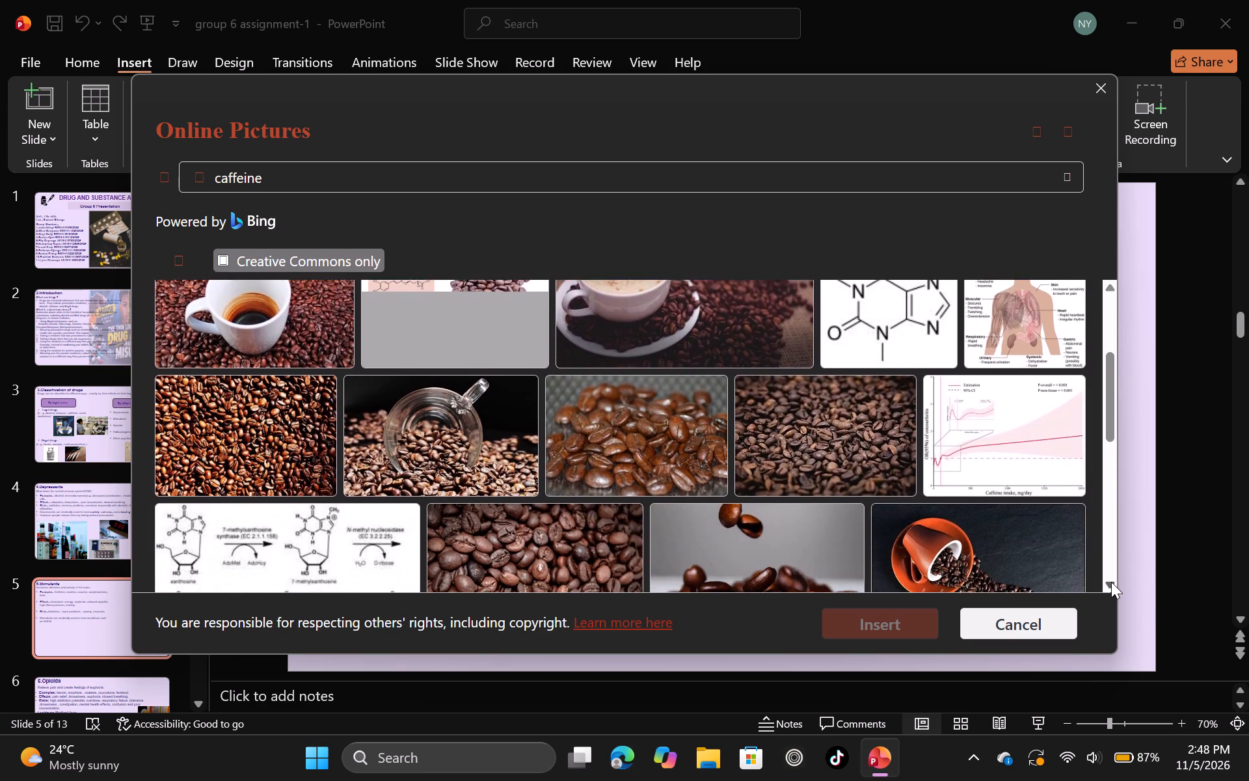
{"action": "double_click", "coordinate": [1111, 582]}
{"action": "double_click", "coordinate": [1111, 582]}
{"action": "double_click", "coordinate": [1111, 582]}
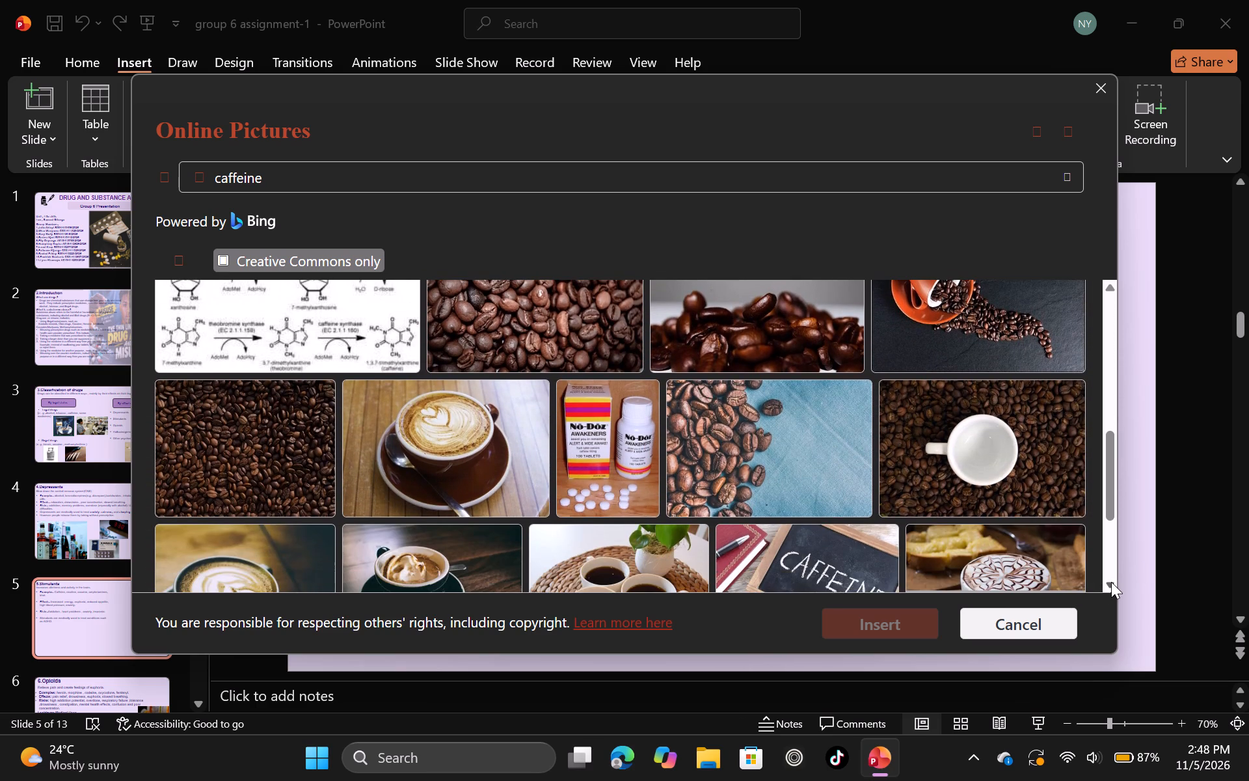
{"action": "double_click", "coordinate": [1112, 582]}
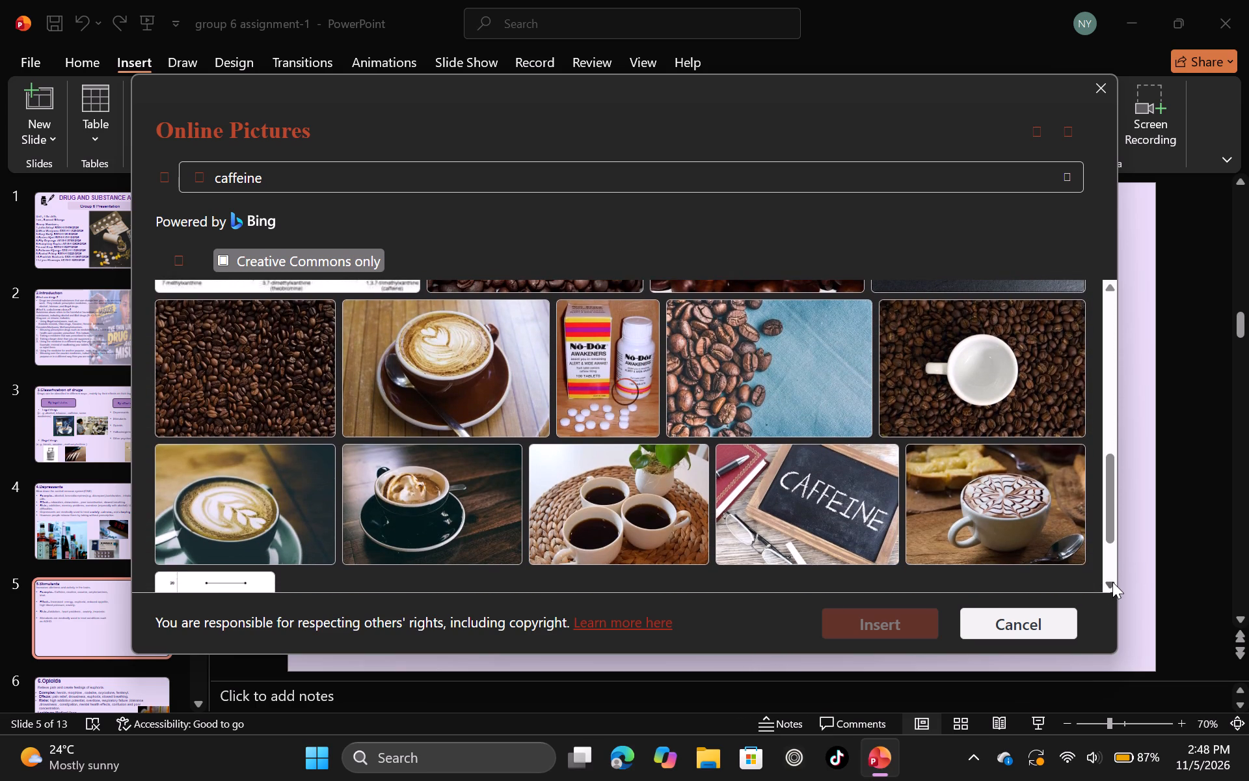
{"action": "triple_click", "coordinate": [1112, 582]}
{"action": "left_click", "coordinate": [1112, 582]}
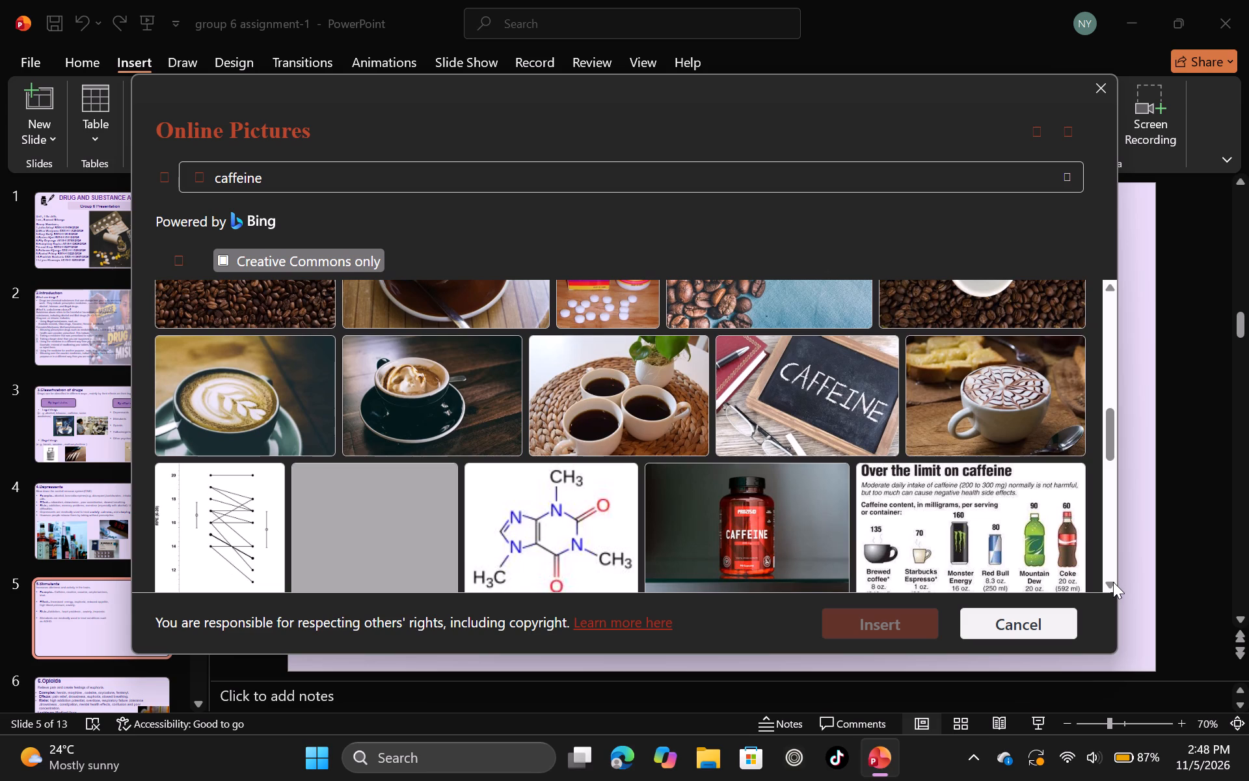
{"action": "triple_click", "coordinate": [1113, 582]}
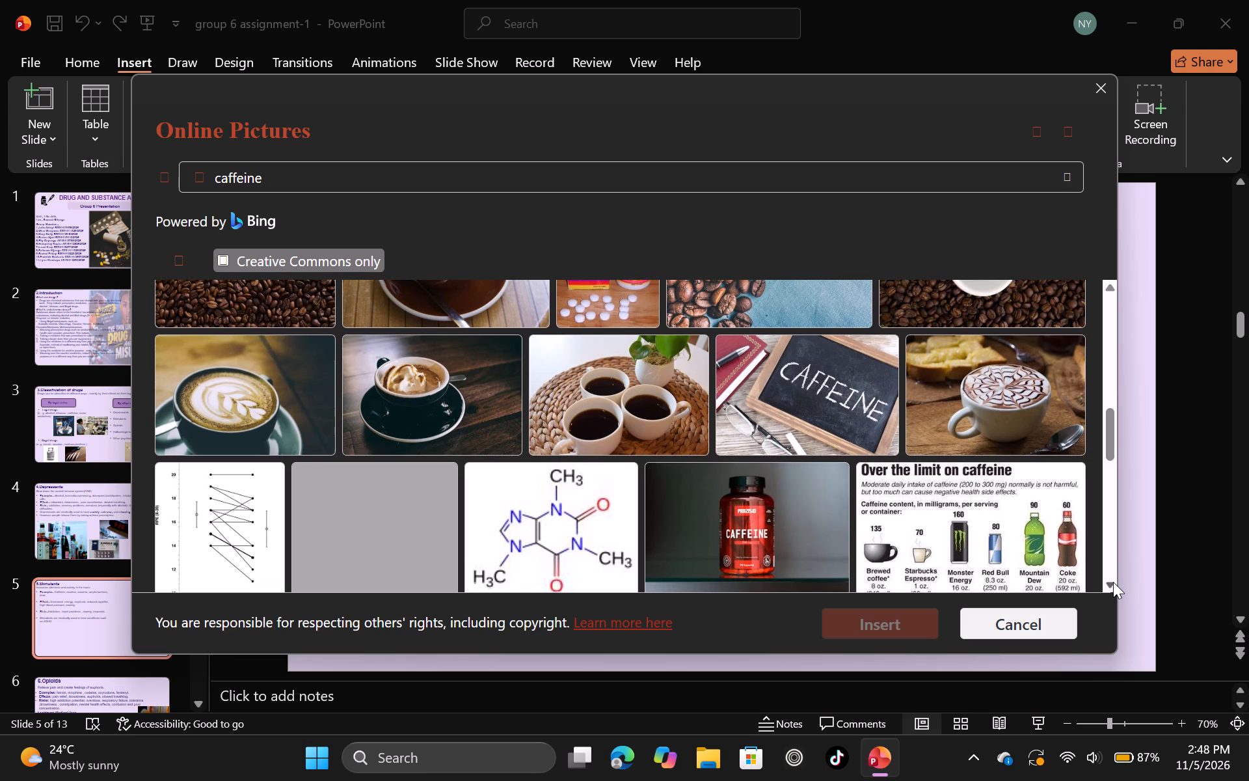
{"action": "left_click", "coordinate": [1113, 582]}
{"action": "triple_click", "coordinate": [1113, 582]}
{"action": "triple_click", "coordinate": [1113, 582]}
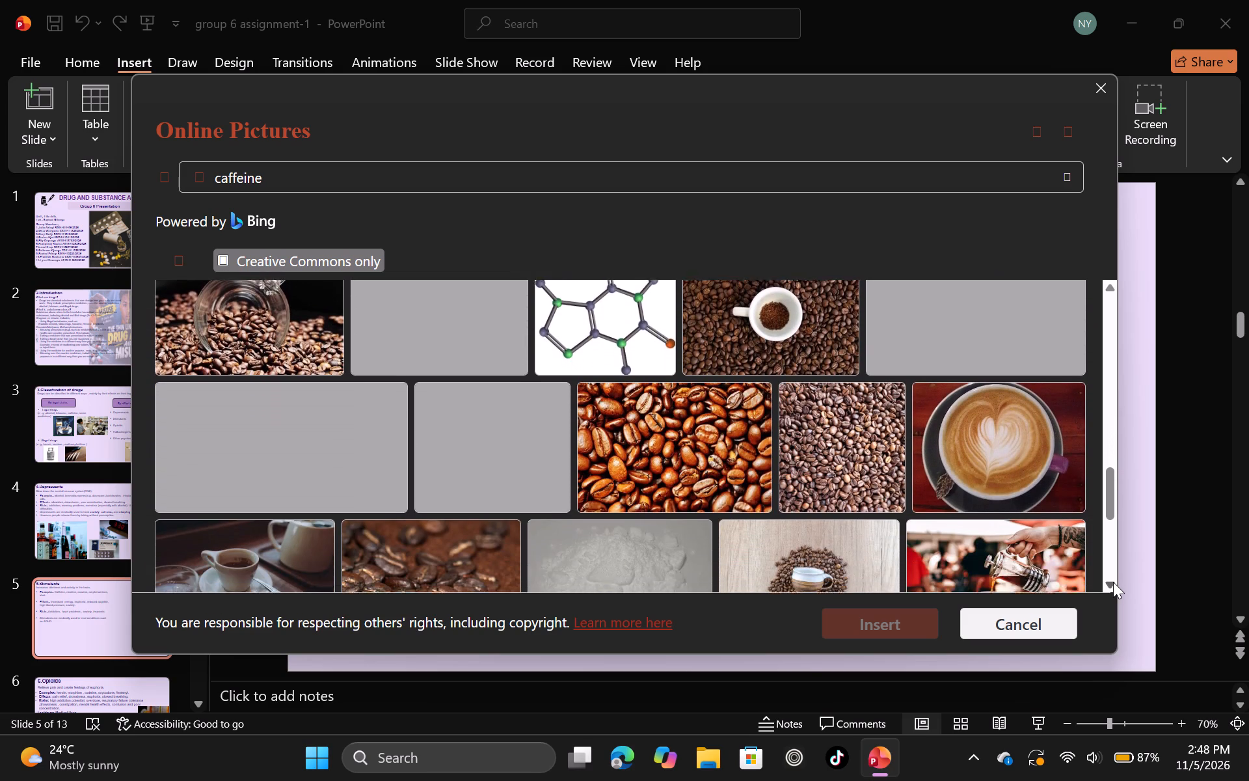
{"action": "double_click", "coordinate": [1113, 582]}
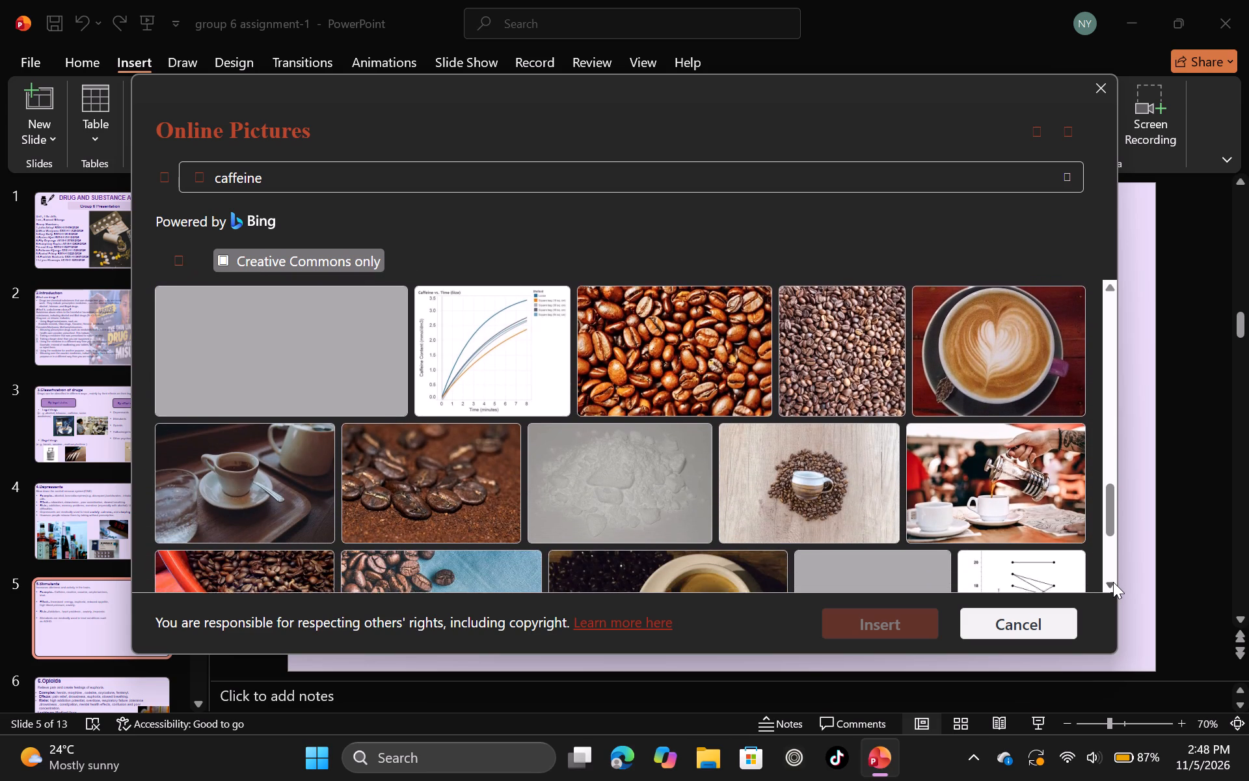
{"action": "triple_click", "coordinate": [1113, 582]}
{"action": "triple_click", "coordinate": [1113, 582]}
{"action": "triple_click", "coordinate": [1113, 582]}
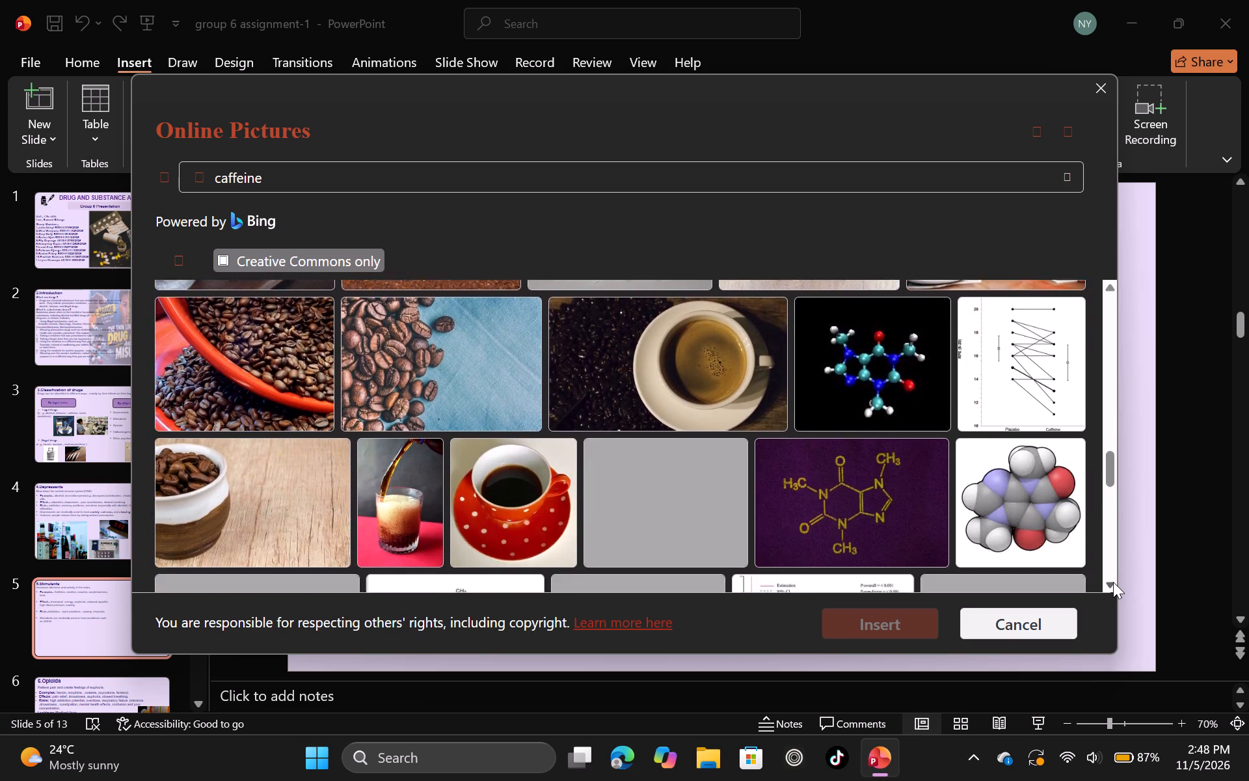
{"action": "triple_click", "coordinate": [1113, 582]}
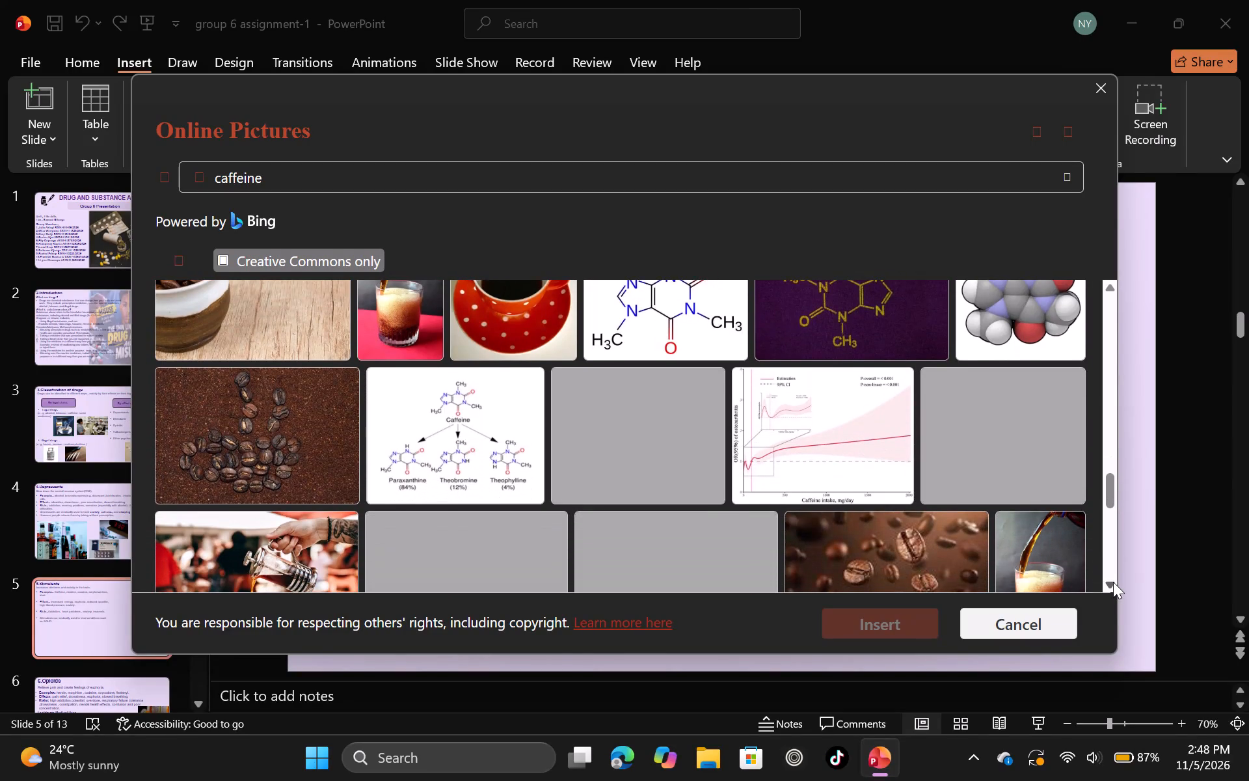
{"action": "double_click", "coordinate": [1113, 582]}
{"action": "left_click", "coordinate": [1113, 582]}
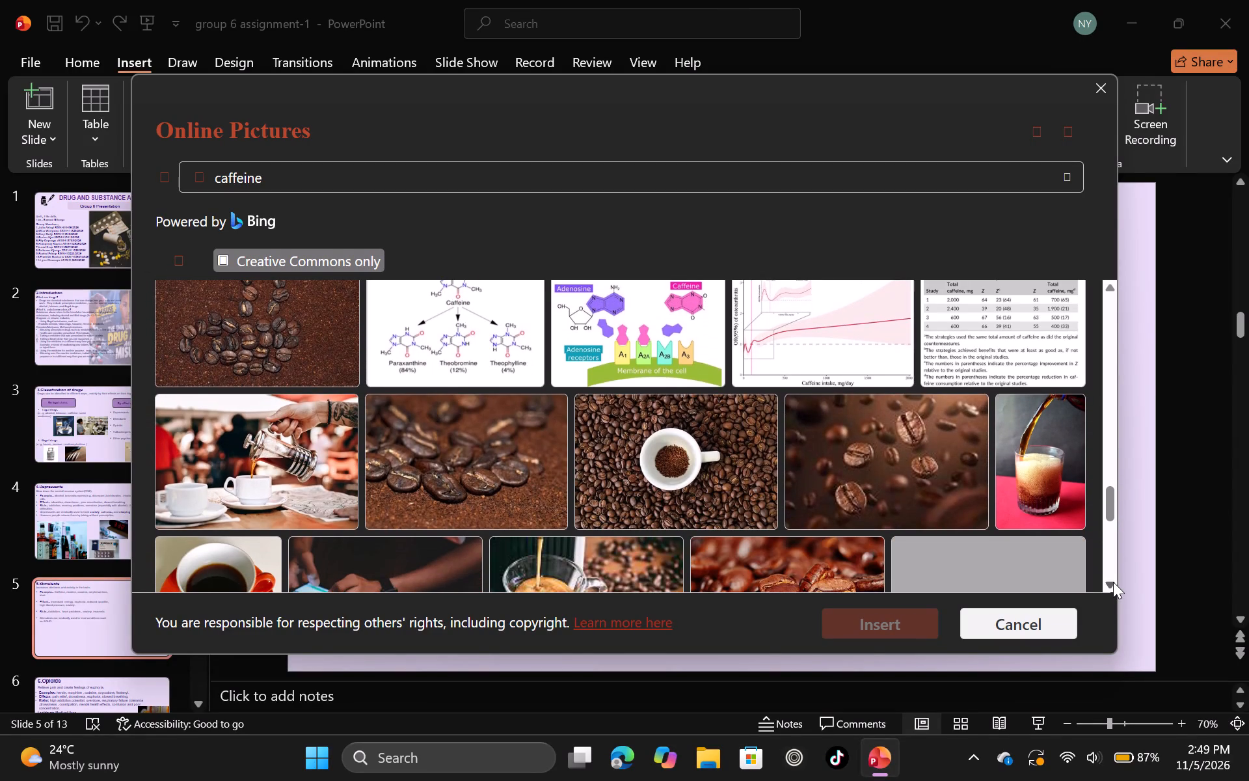
{"action": "left_click", "coordinate": [1113, 582]}
{"action": "left_click", "coordinate": [1113, 582]}
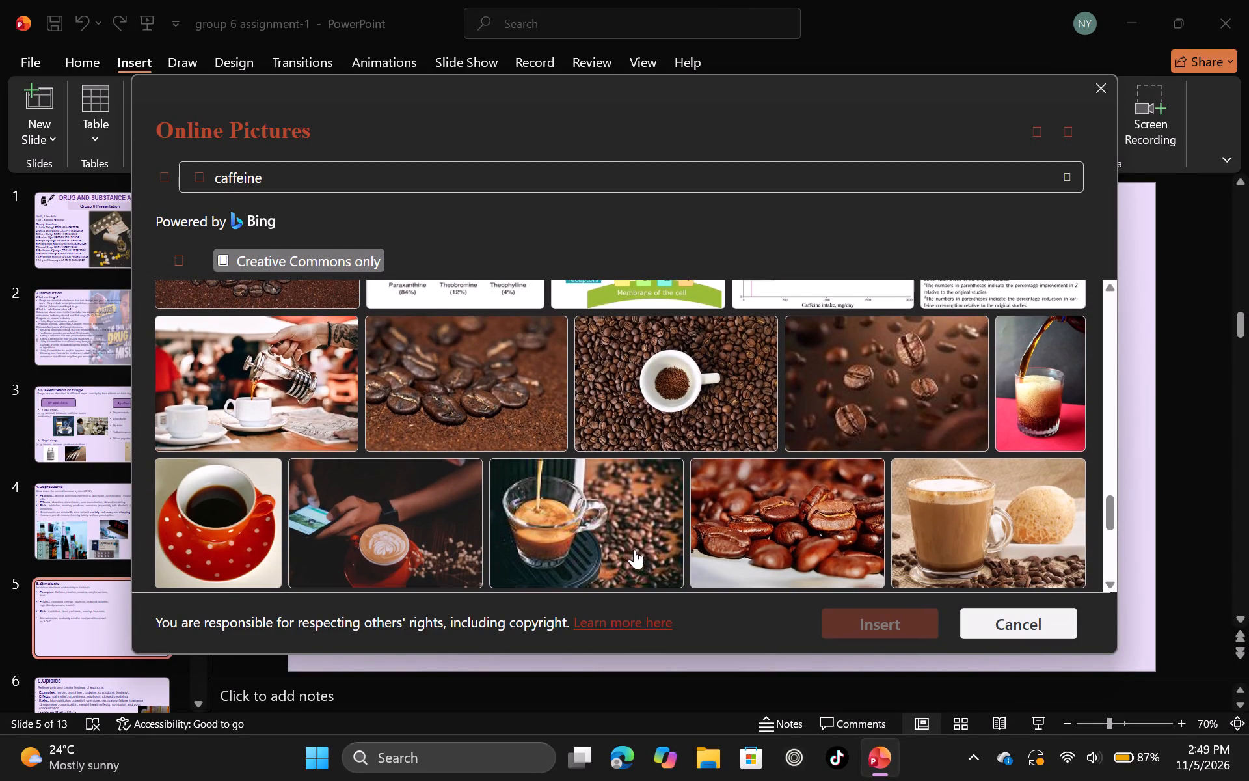
{"action": "left_click", "coordinate": [632, 547]}
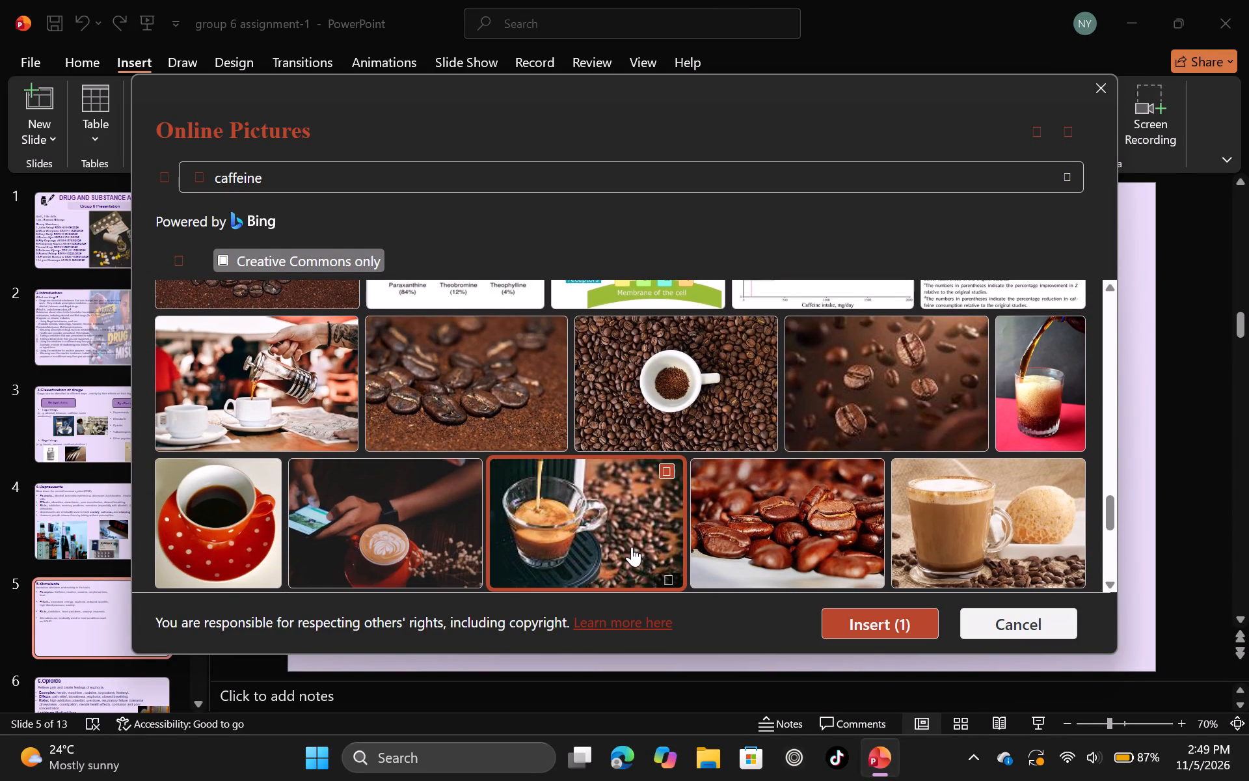
{"action": "left_click", "coordinate": [912, 546]}
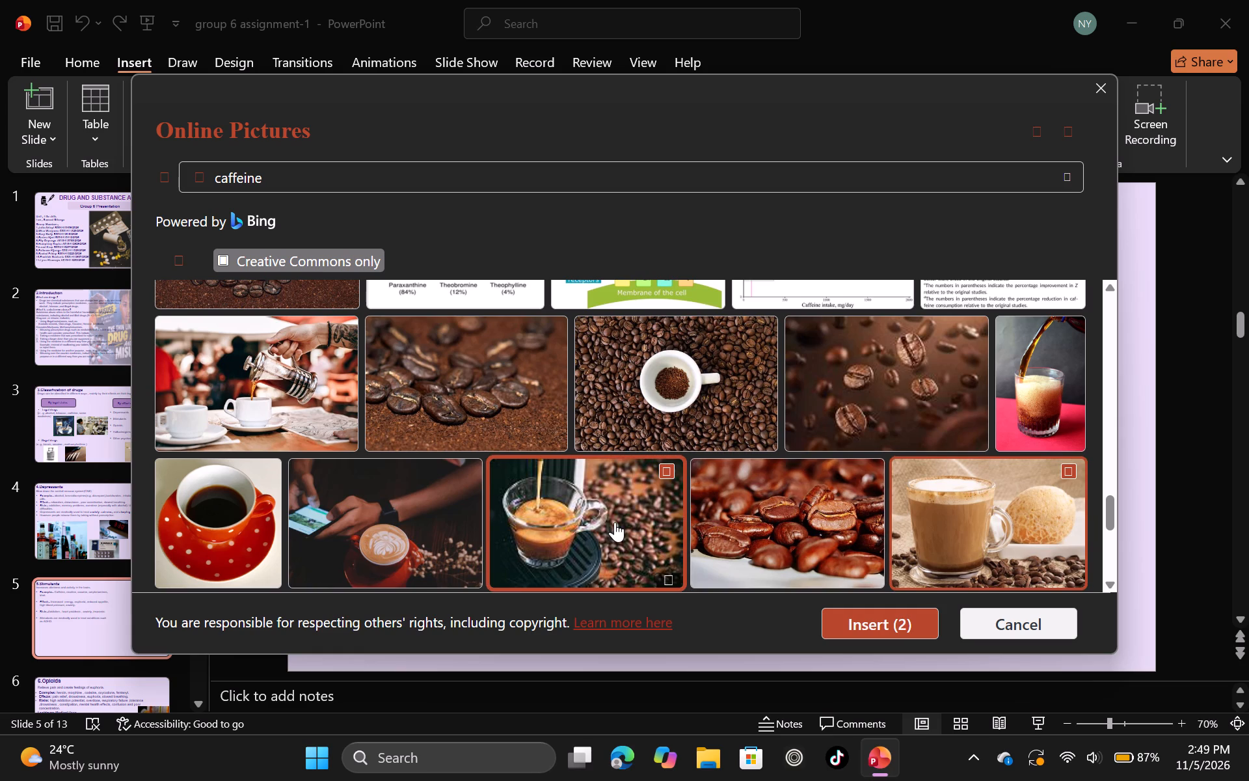
{"action": "left_click", "coordinate": [615, 522]}
{"action": "left_click", "coordinate": [906, 610]}
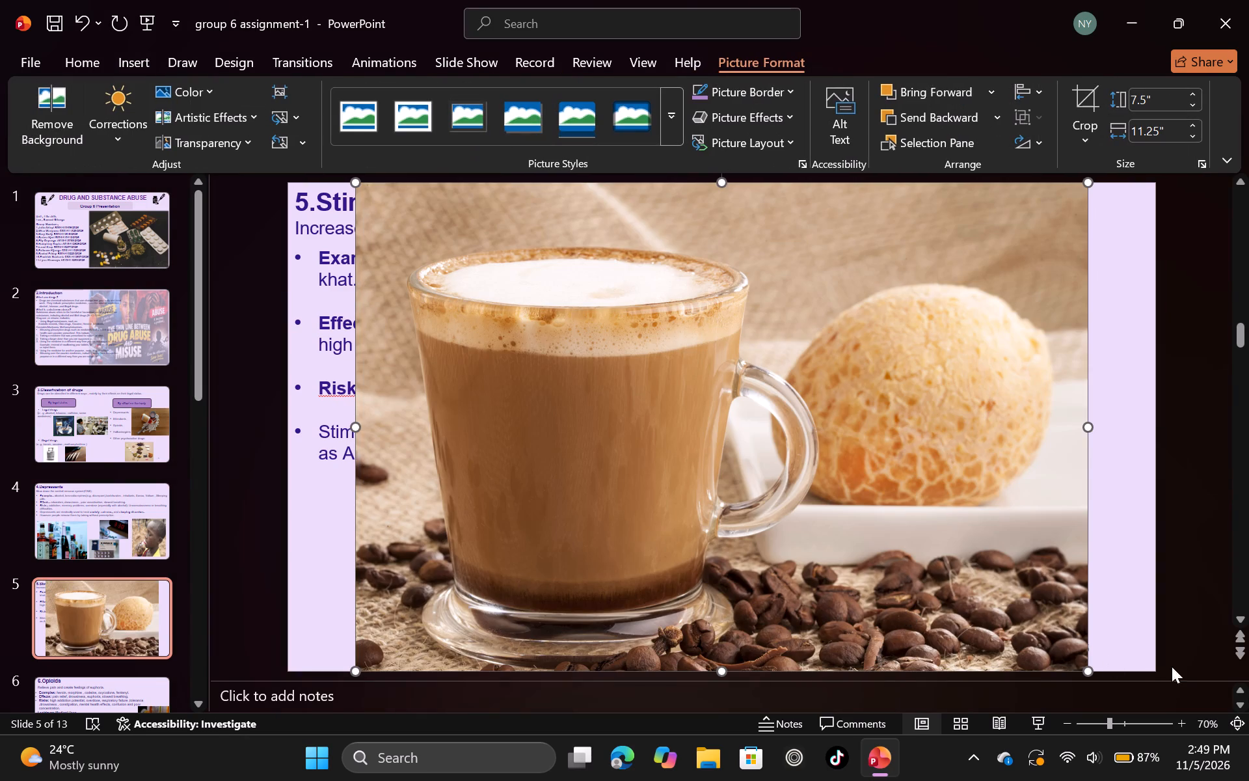
Resize the coffee mug picture on the Stimulants slide to about 2.96" high and 3.23" wide.
{"action": "left_click_drag", "start_coordinate": [1093, 432], "coordinate": [918, 469]}
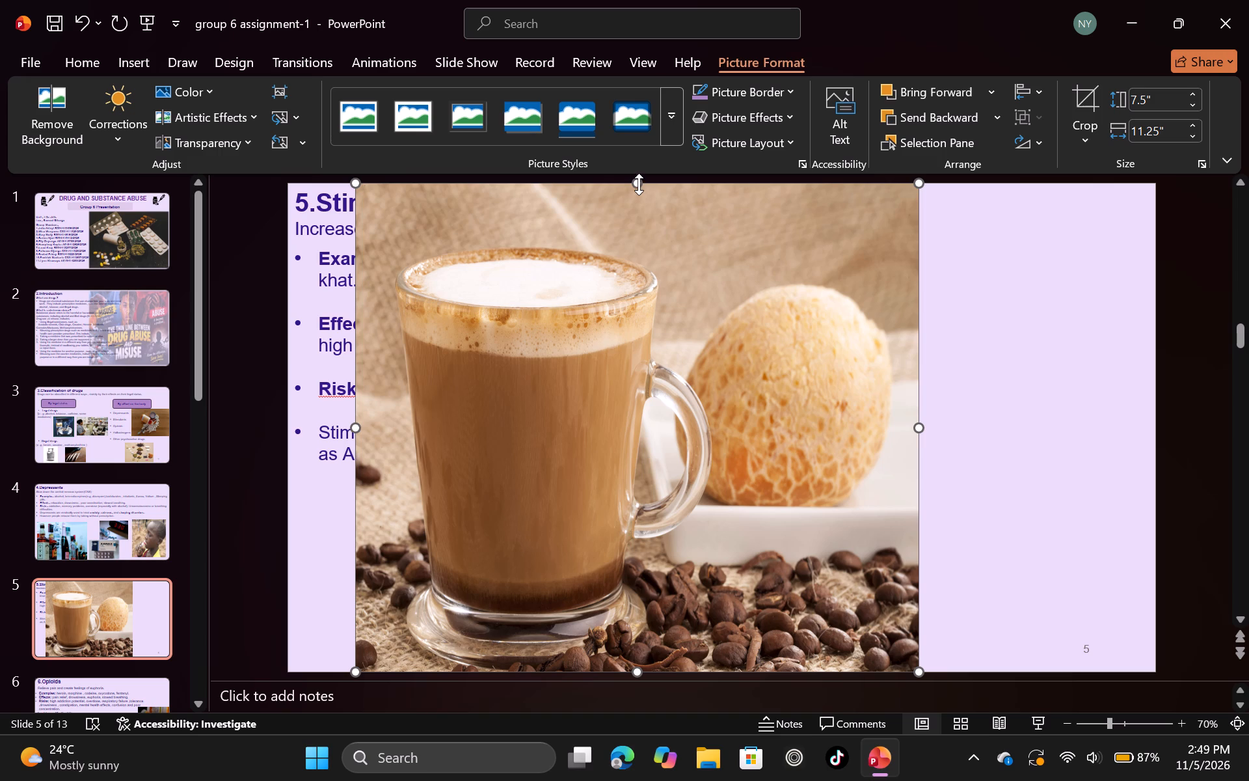
{"action": "left_click_drag", "start_coordinate": [639, 184], "coordinate": [645, 236]}
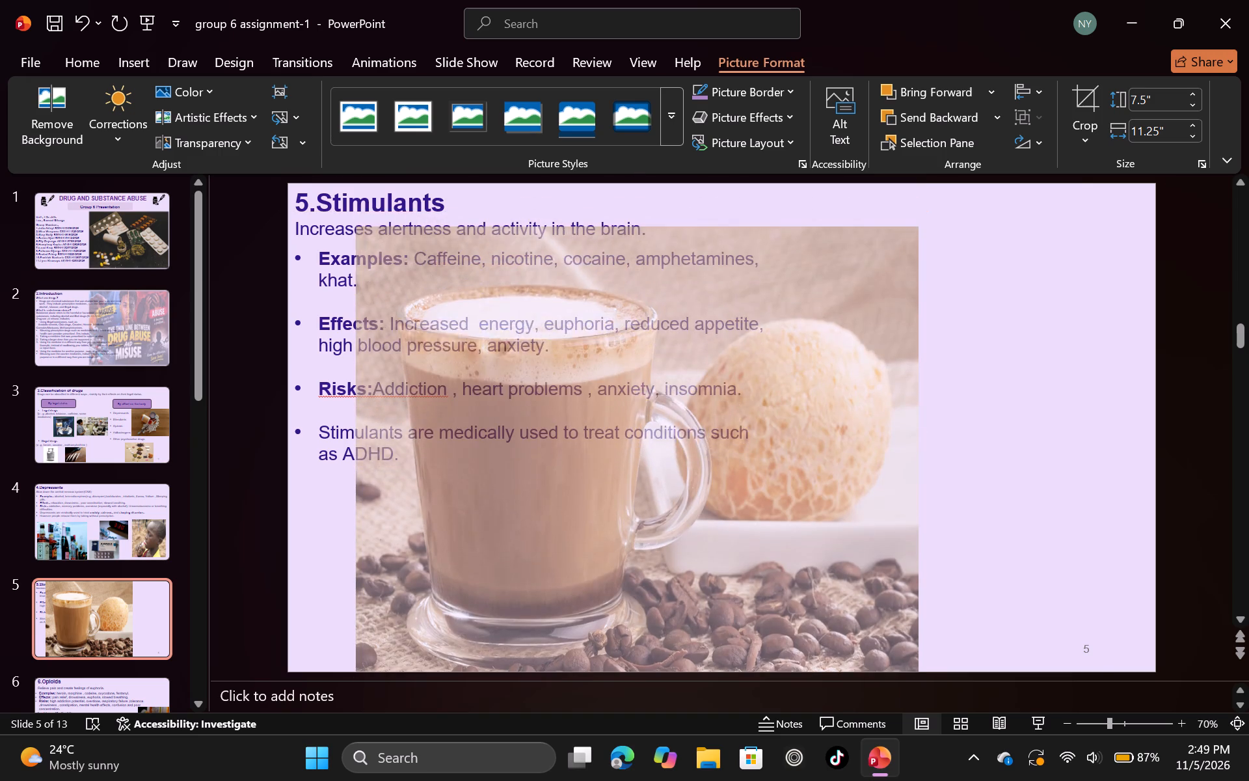
{"action": "left_click_drag", "start_coordinate": [645, 236], "coordinate": [713, 508]}
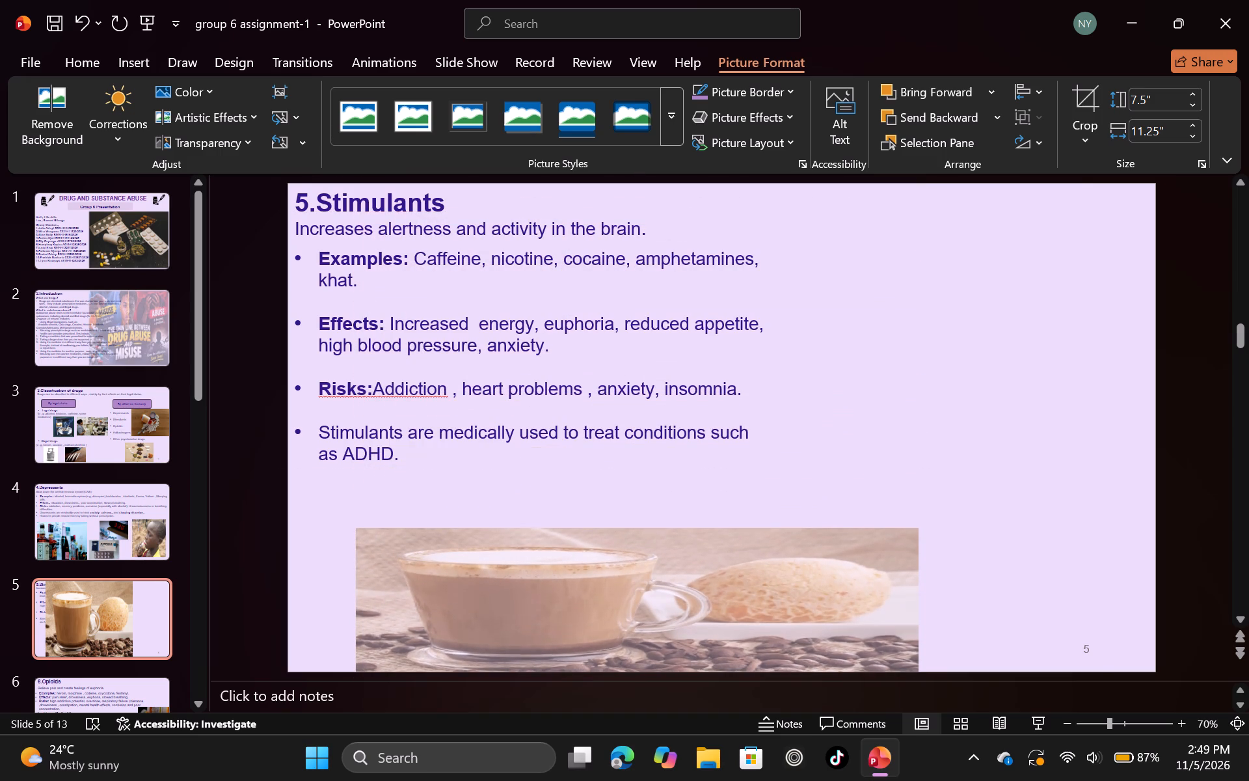
{"action": "left_click_drag", "start_coordinate": [713, 508], "coordinate": [717, 456]}
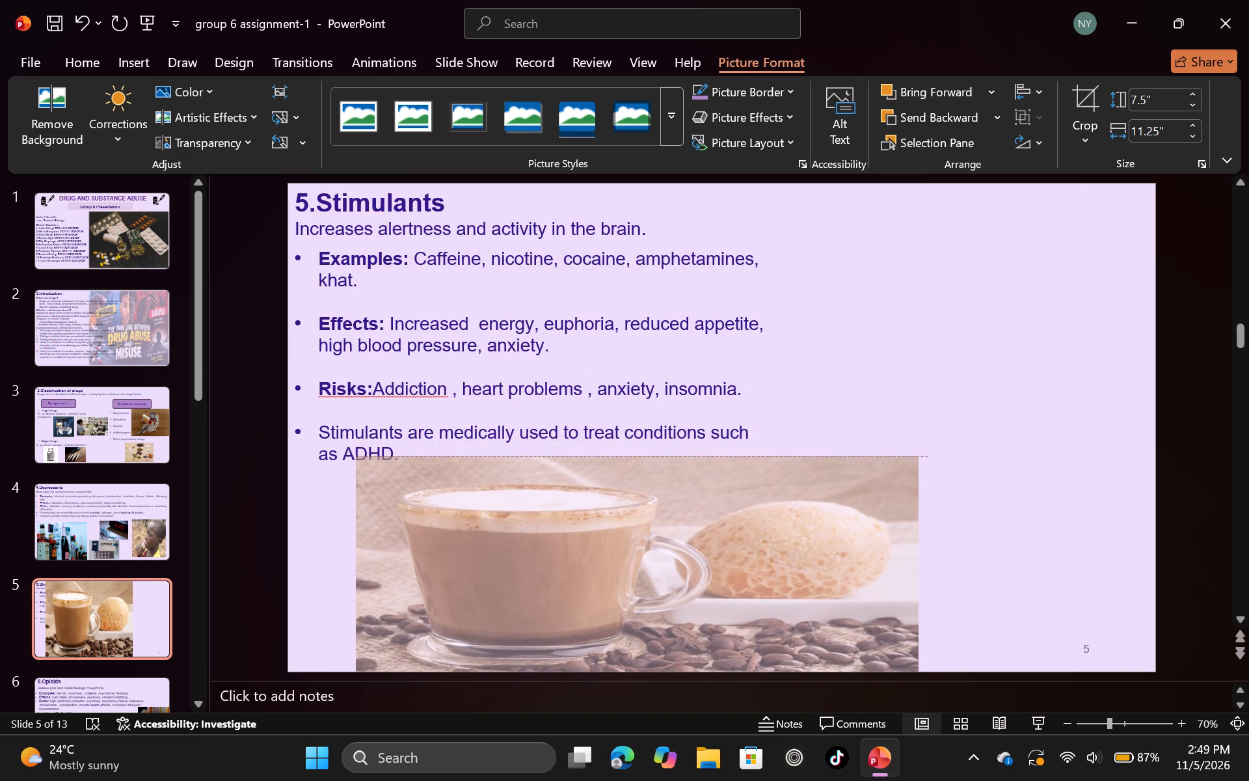
{"action": "left_click_drag", "start_coordinate": [717, 456], "coordinate": [719, 463]}
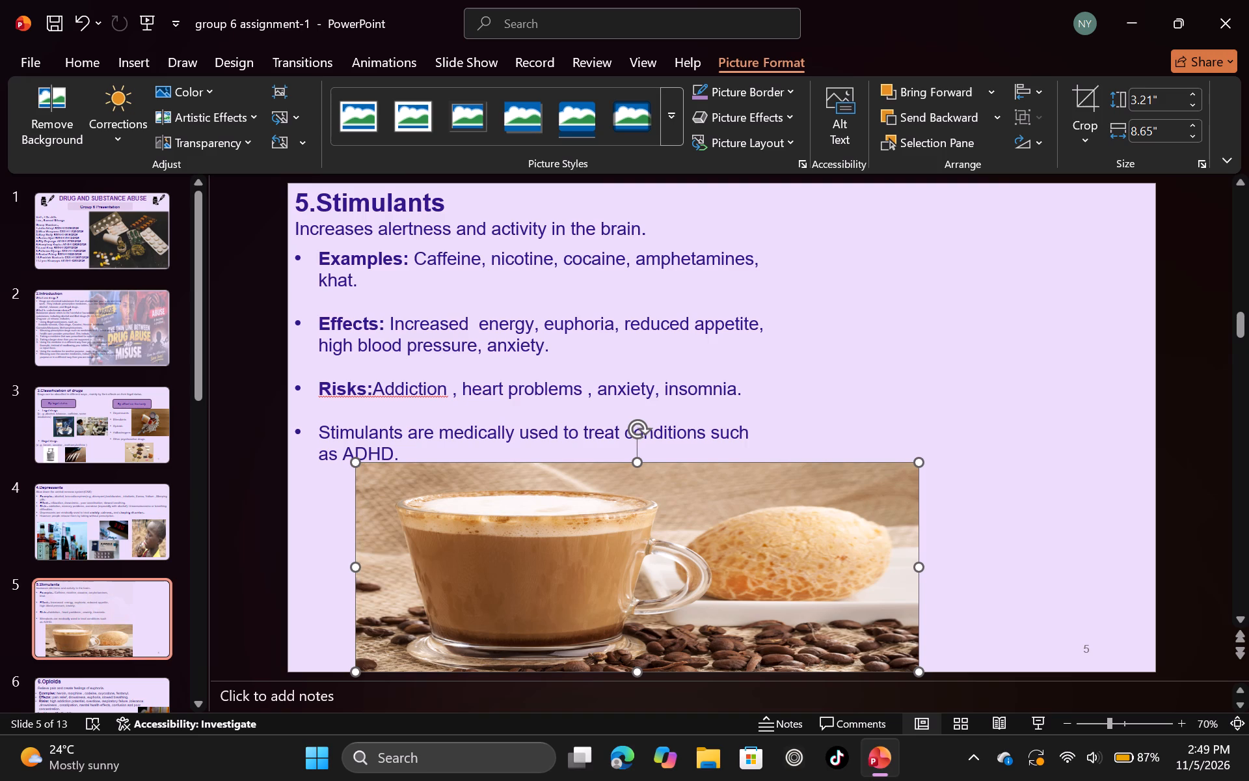
{"action": "left_click_drag", "start_coordinate": [357, 567], "coordinate": [411, 557]}
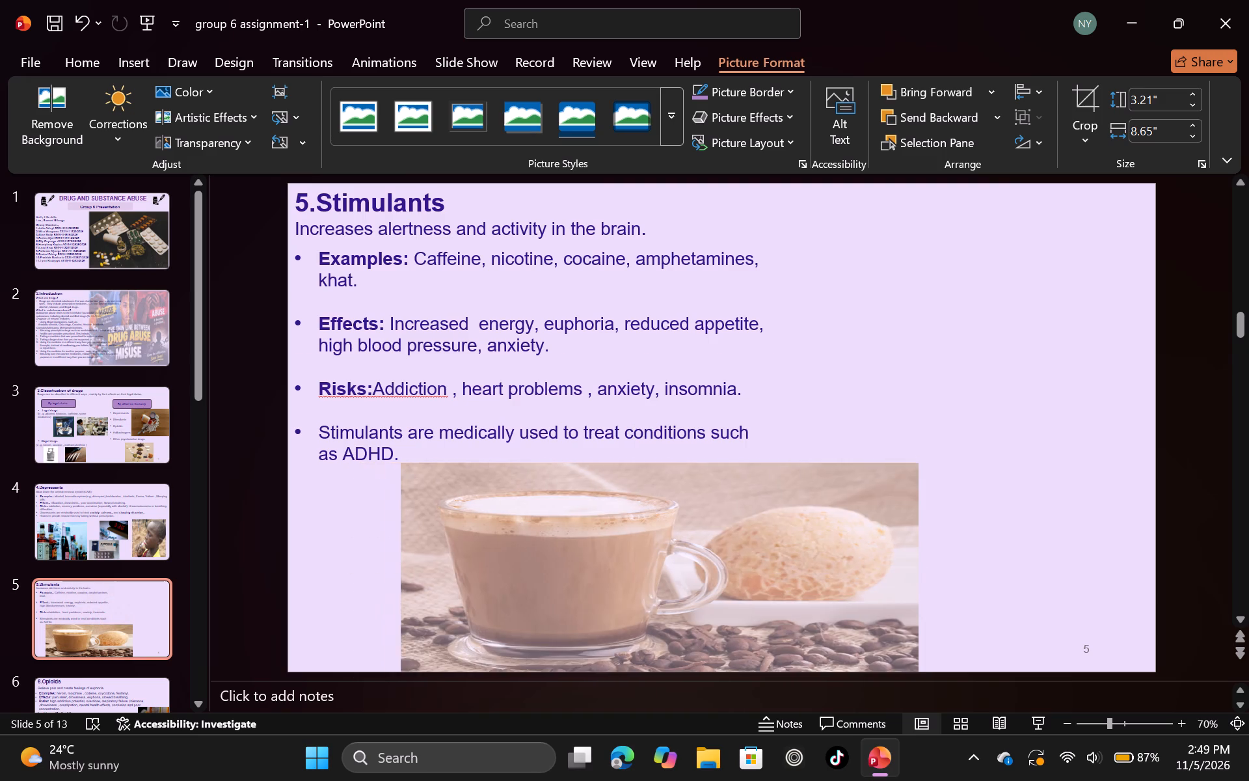
{"action": "left_click_drag", "start_coordinate": [411, 557], "coordinate": [708, 487]}
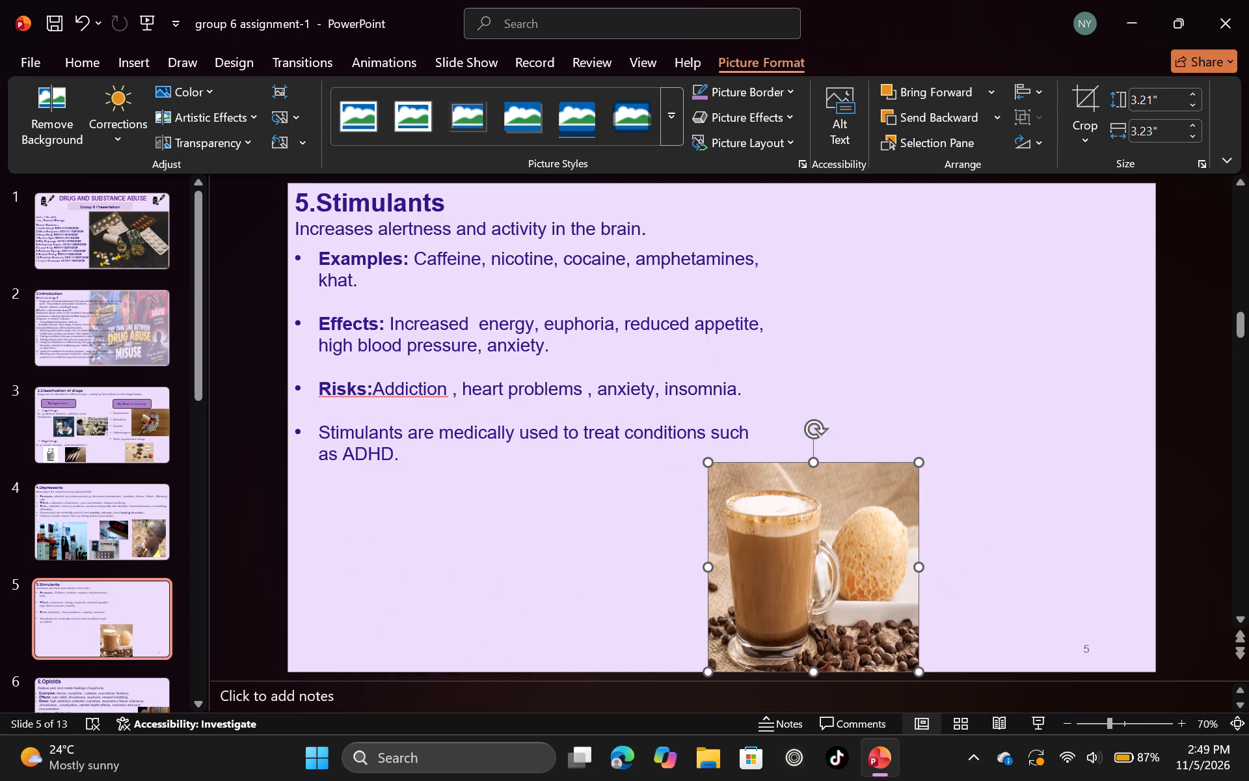
{"action": "left_click", "coordinate": [815, 461]}
{"action": "left_click_drag", "start_coordinate": [814, 462], "coordinate": [814, 479]}
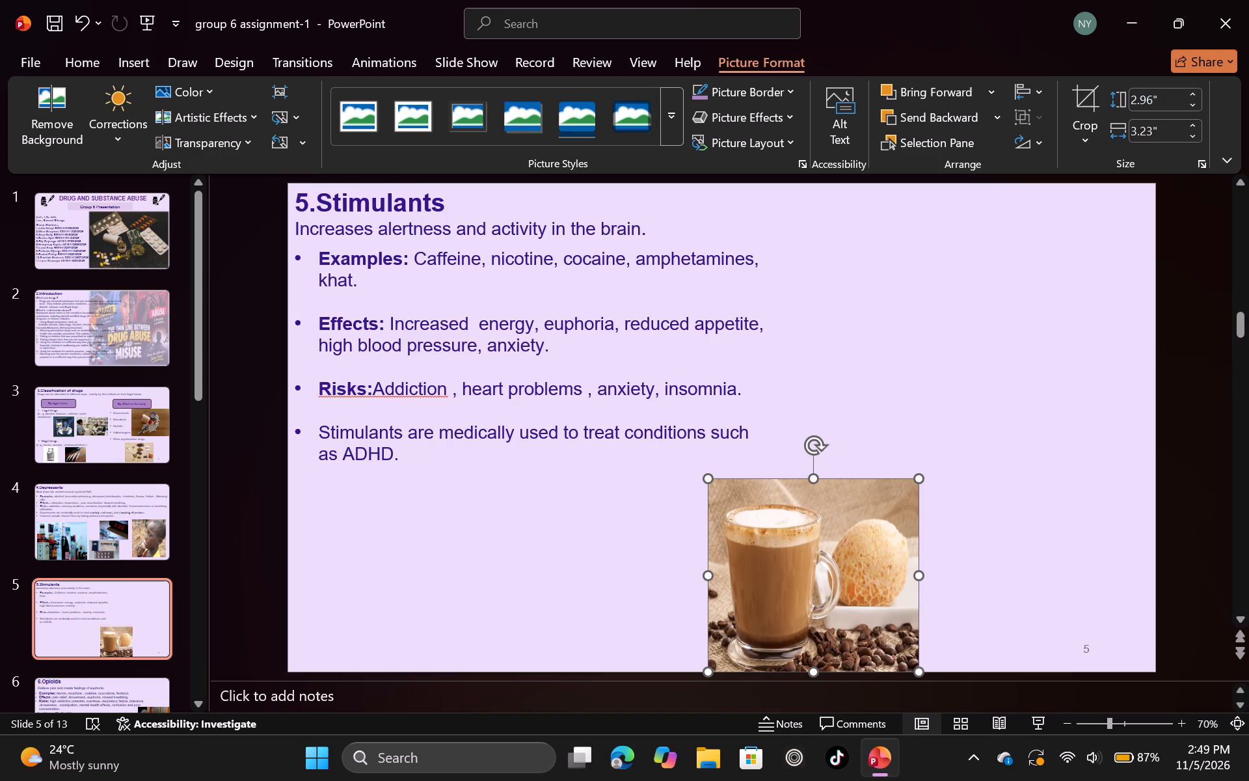
Move the coffee mug picture to the slide's top edge, just right of the Examples and Effects bullets, and deselect it.
{"action": "left_click_drag", "start_coordinate": [766, 557], "coordinate": [405, 523]}
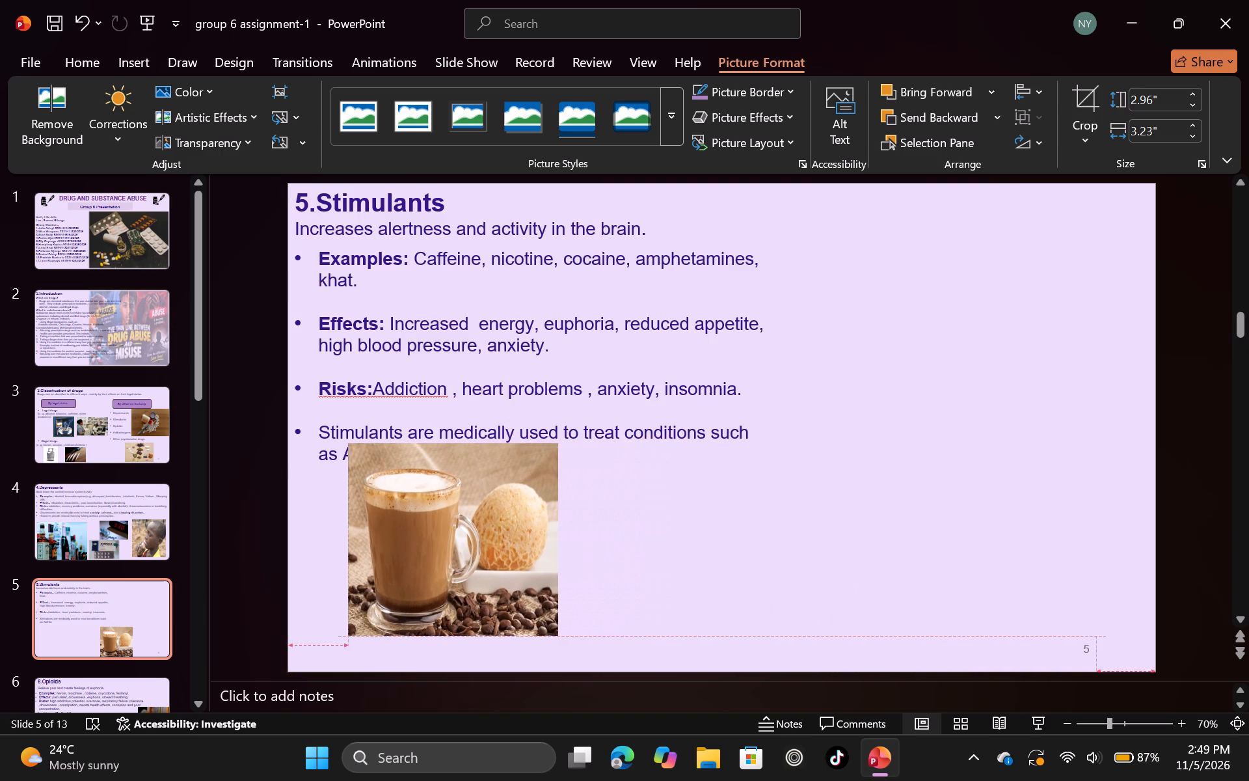
{"action": "left_click_drag", "start_coordinate": [405, 523], "coordinate": [407, 536]}
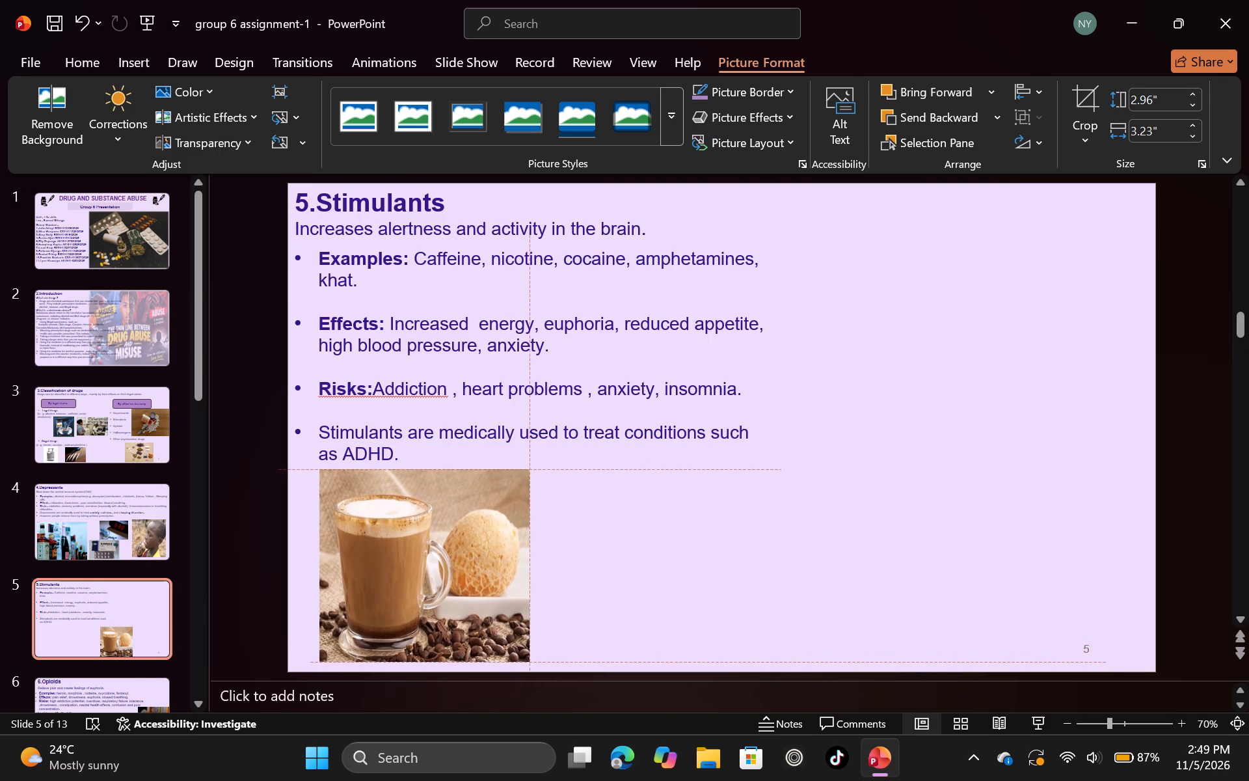
{"action": "left_click_drag", "start_coordinate": [407, 536], "coordinate": [825, 286]}
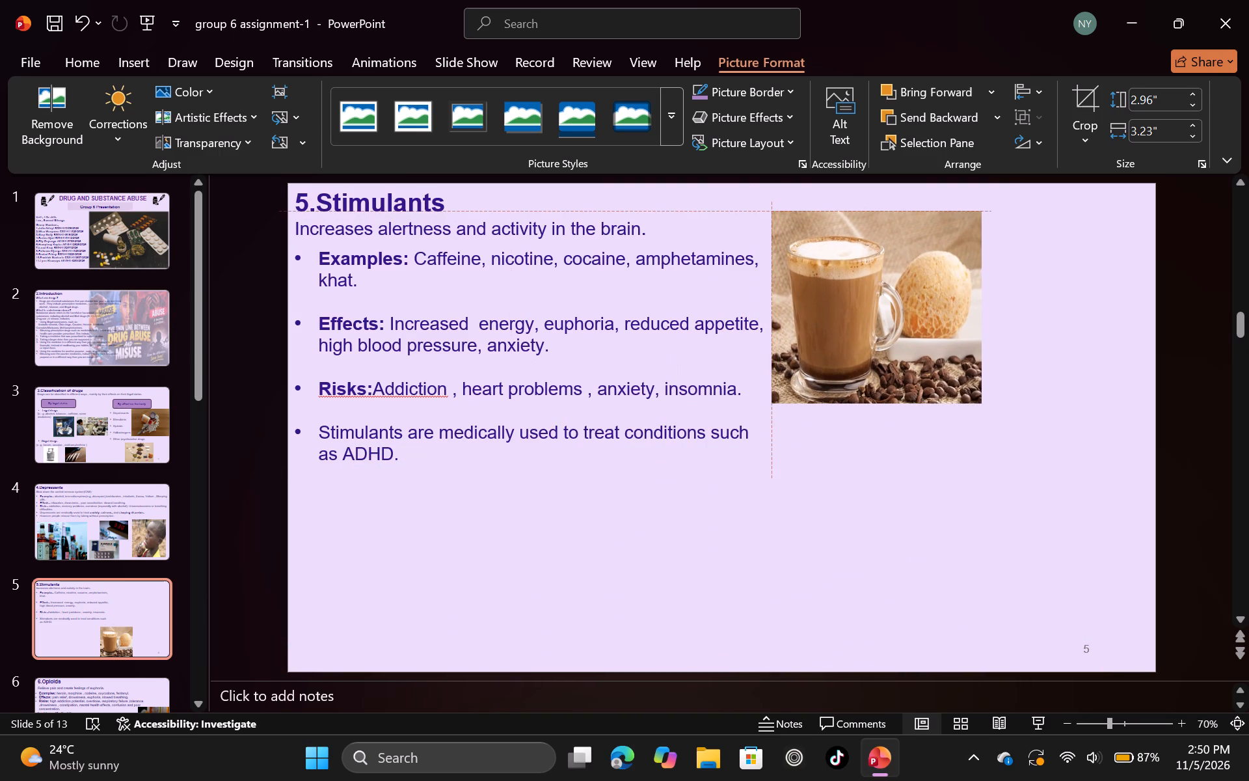
{"action": "left_click_drag", "start_coordinate": [825, 286], "coordinate": [830, 269]}
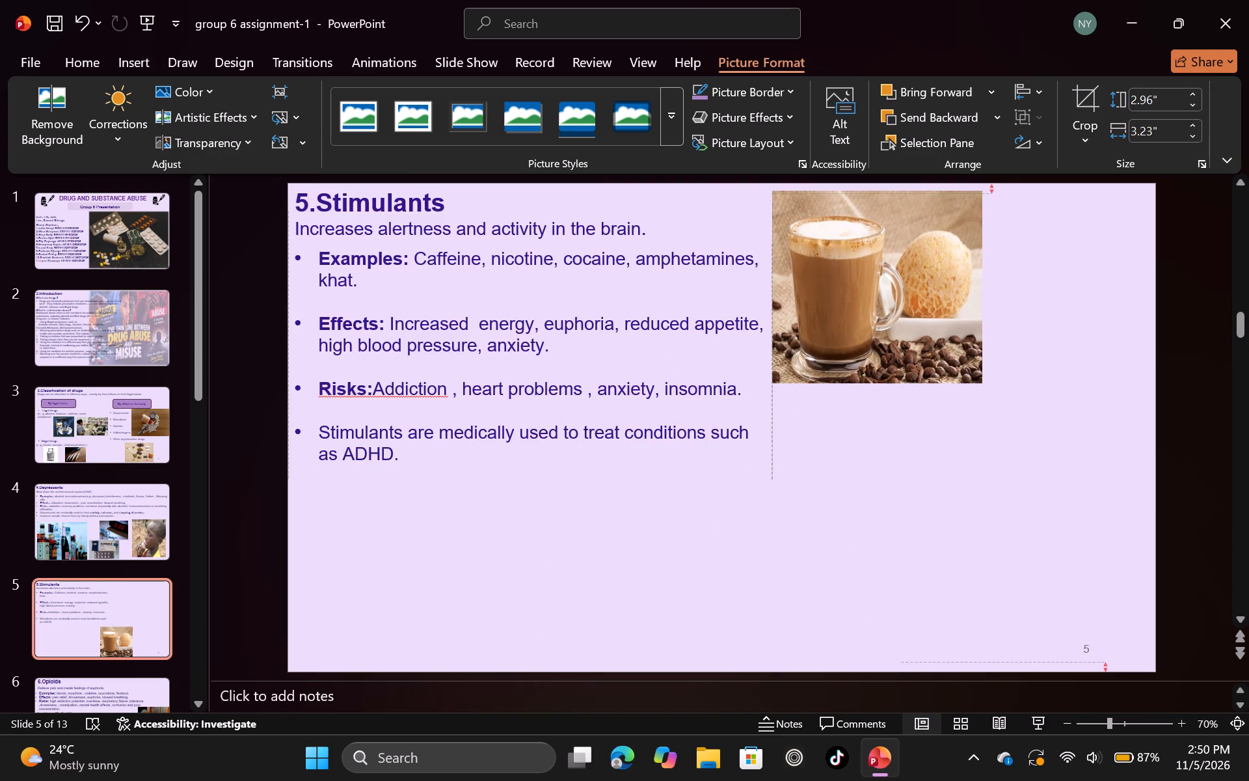
{"action": "left_click_drag", "start_coordinate": [830, 269], "coordinate": [828, 265]}
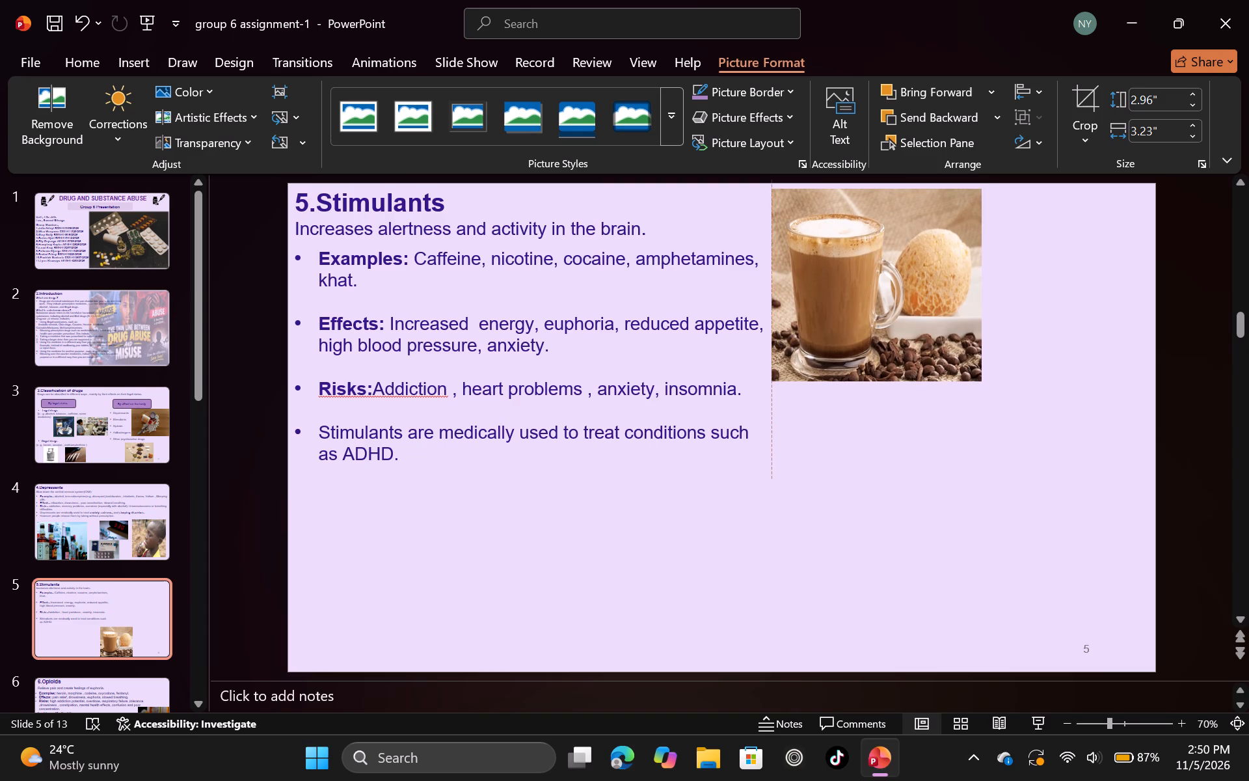
{"action": "left_click_drag", "start_coordinate": [828, 265], "coordinate": [825, 265]}
{"action": "left_click_drag", "start_coordinate": [825, 265], "coordinate": [822, 262]}
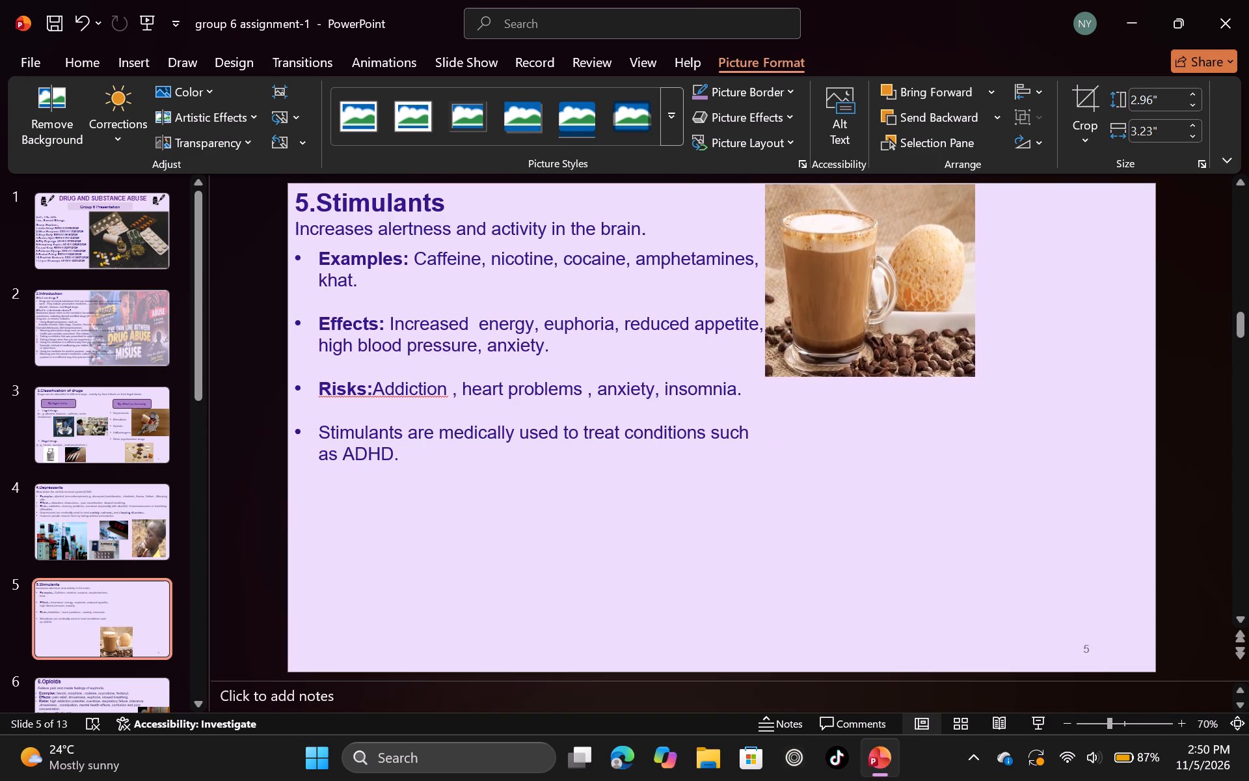
{"action": "left_click_drag", "start_coordinate": [822, 262], "coordinate": [822, 264]}
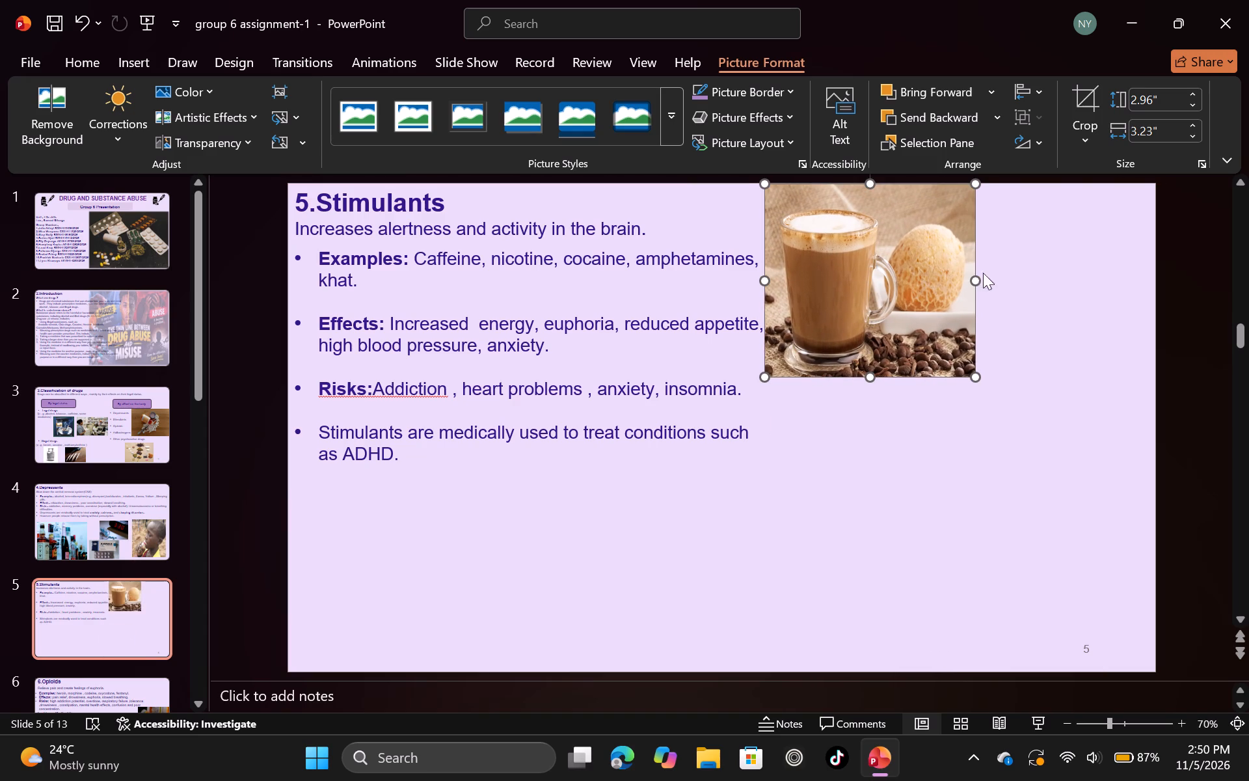
{"action": "left_click", "coordinate": [1037, 266]}
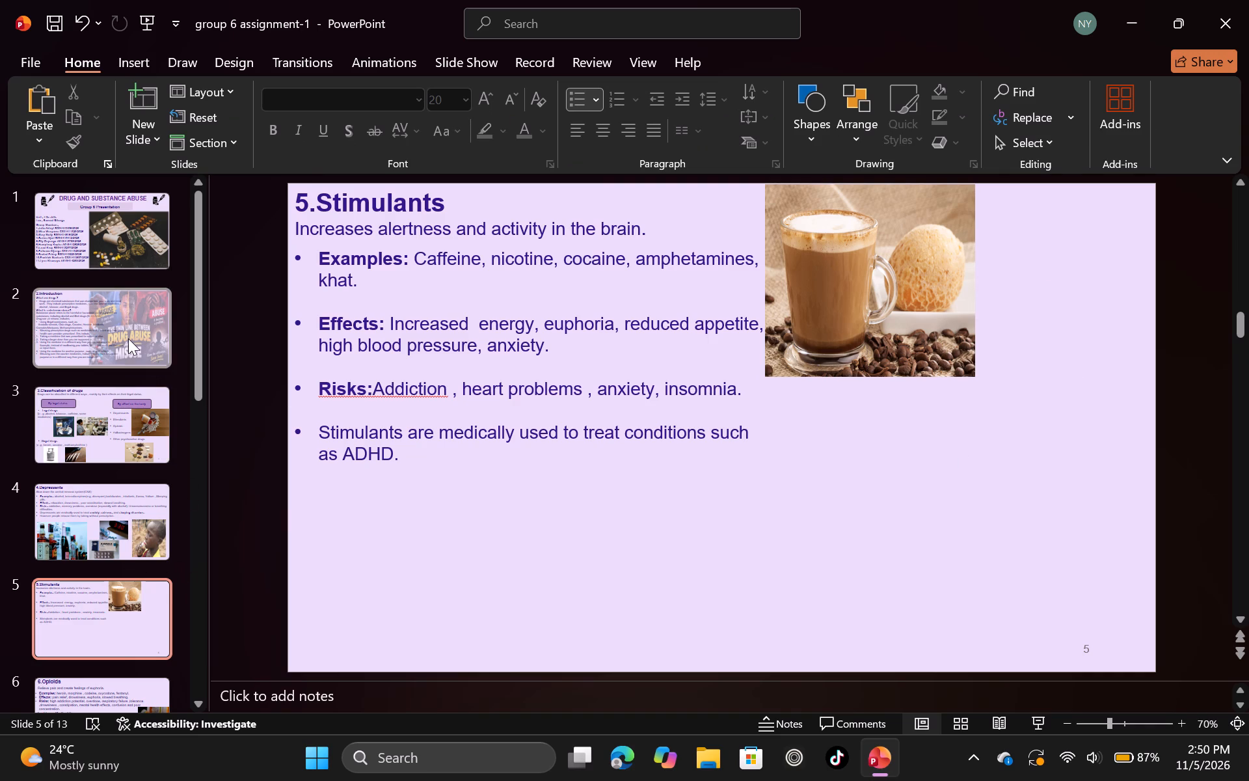
Start a new online picture insertion on the Stimulants slide and search for "nicotine".
{"action": "left_click", "coordinate": [126, 68]}
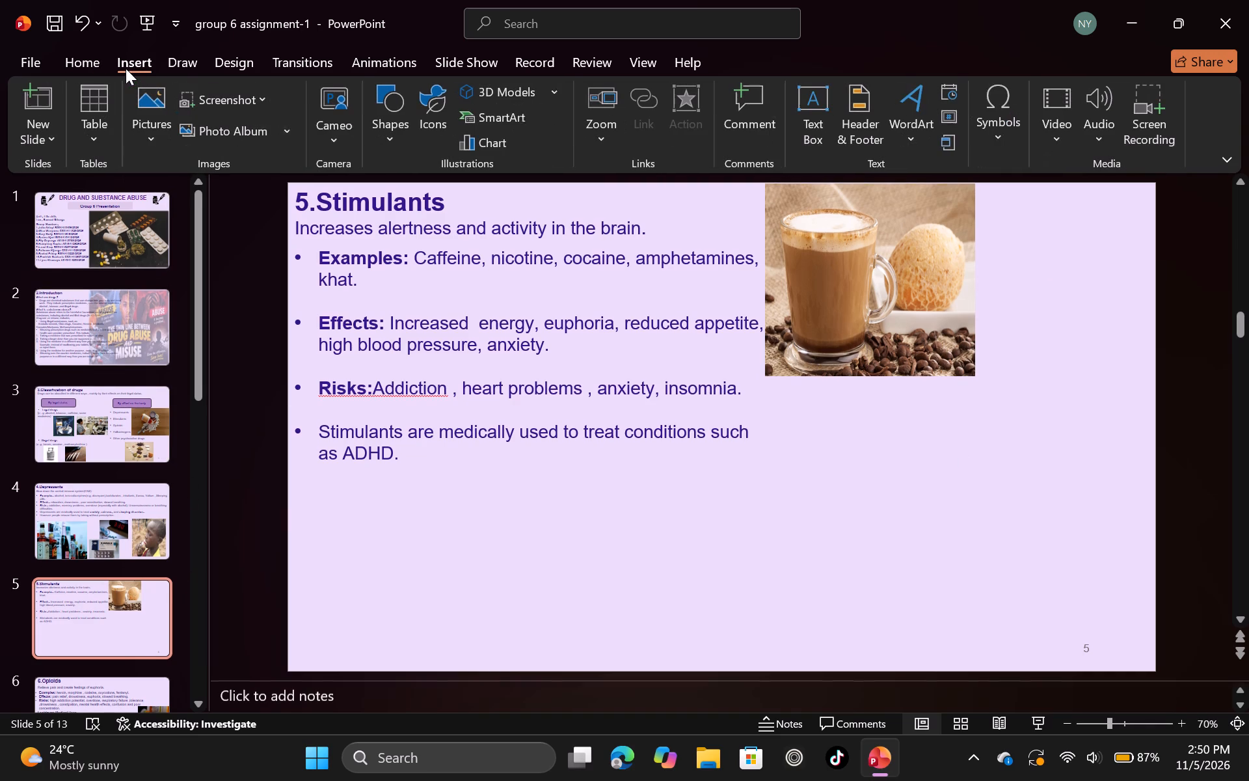
{"action": "left_click", "coordinate": [149, 133]}
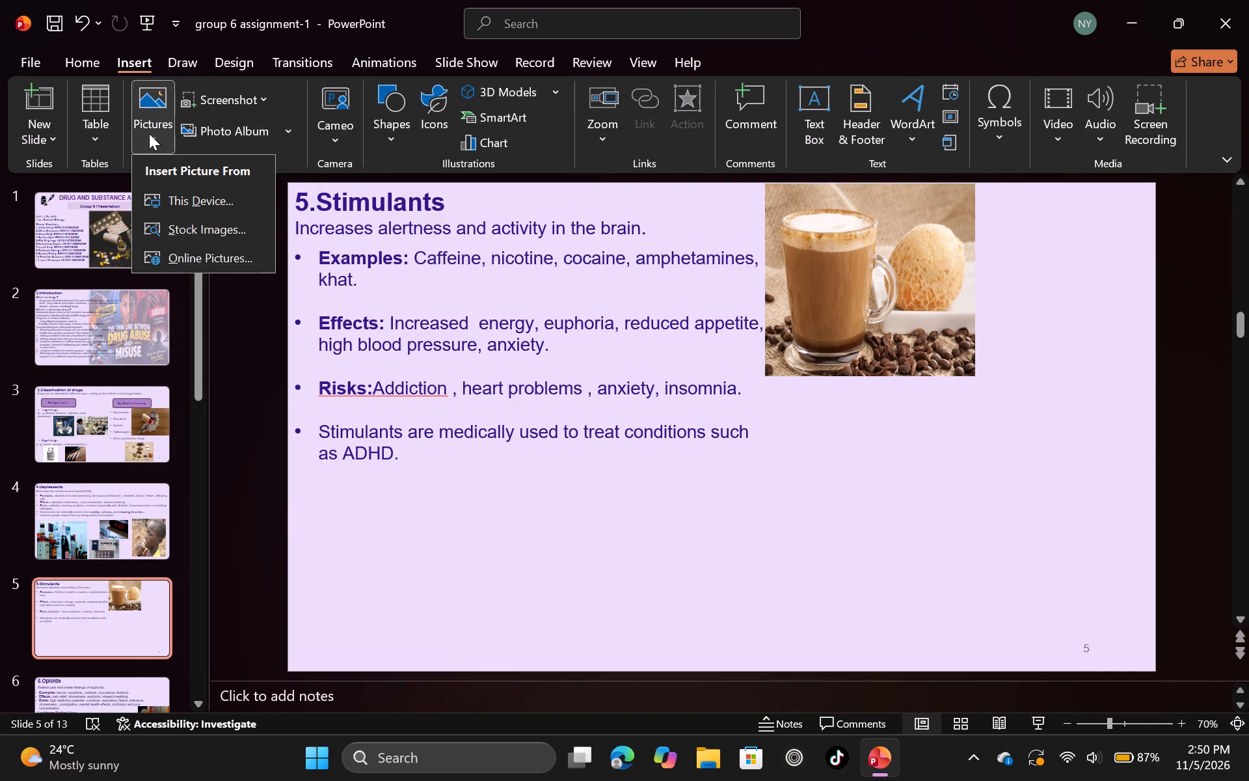
{"action": "left_click", "coordinate": [196, 246]}
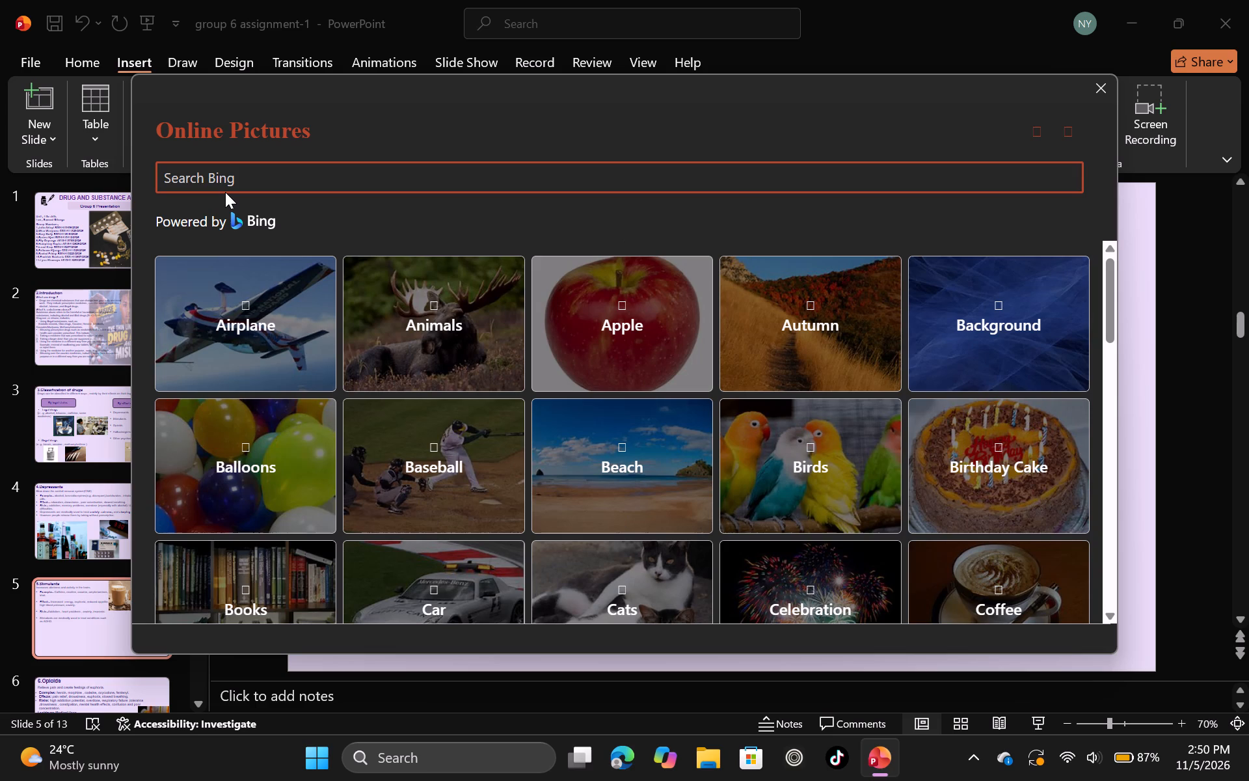
{"action": "type", "text": "ni"}
{"action": "type", "text": "cotine"}
{"action": "key", "text": "Return"}
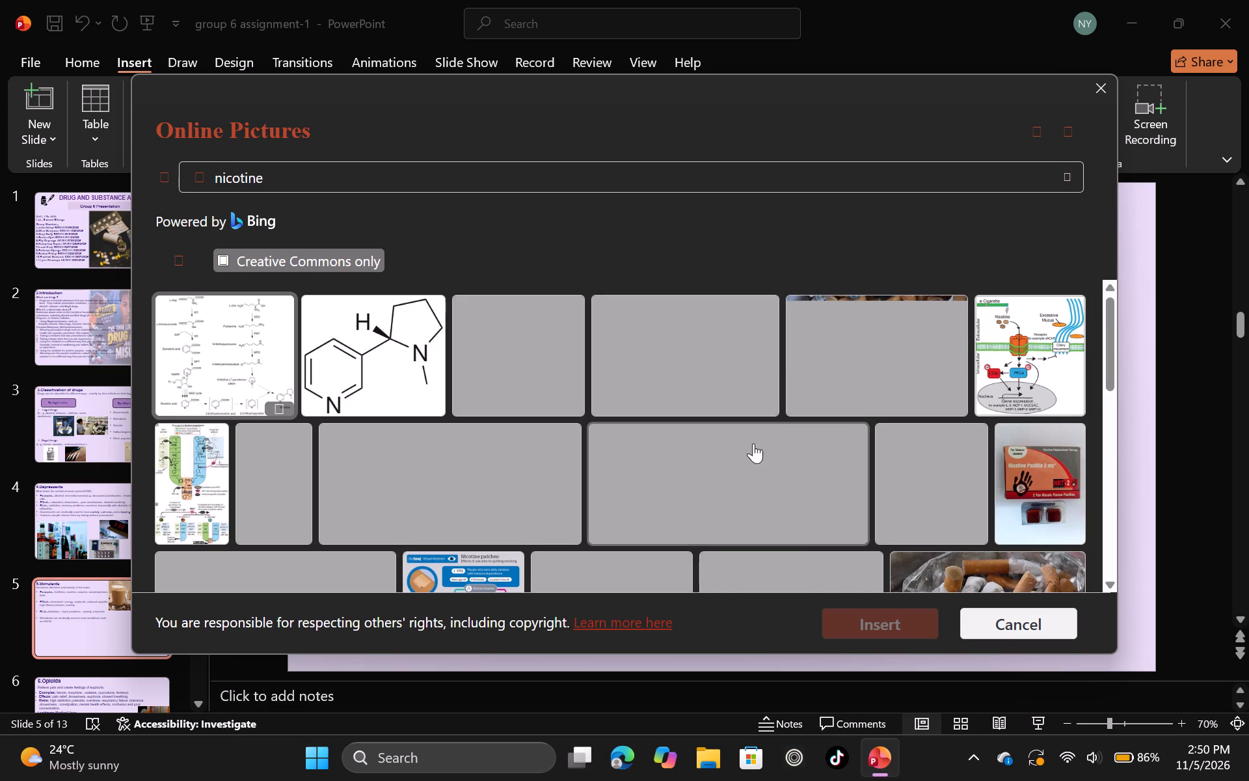
Browse the "nicotine" results and insert the photo of cigarette butts piled in a foil-lined ashtray.
{"action": "triple_click", "coordinate": [1112, 586]}
{"action": "left_click", "coordinate": [1112, 586]}
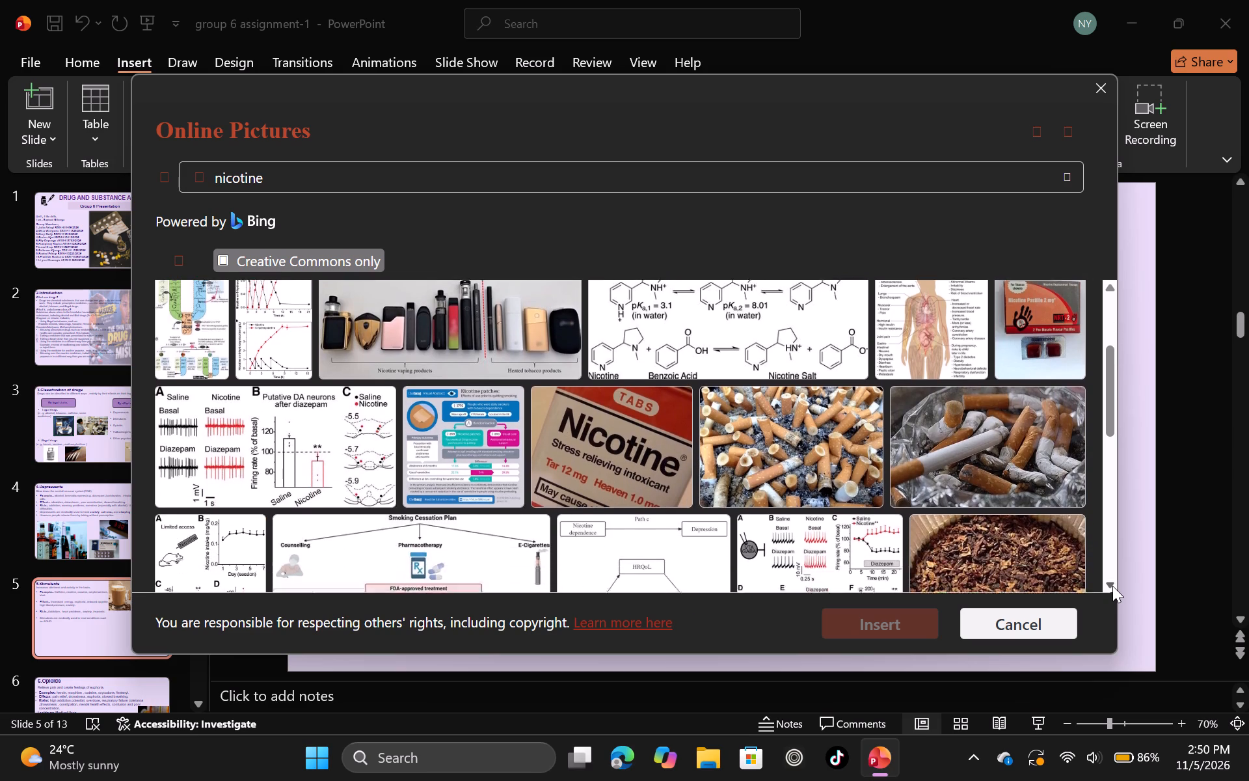
{"action": "left_click", "coordinate": [1112, 586]}
{"action": "left_click", "coordinate": [1112, 586]}
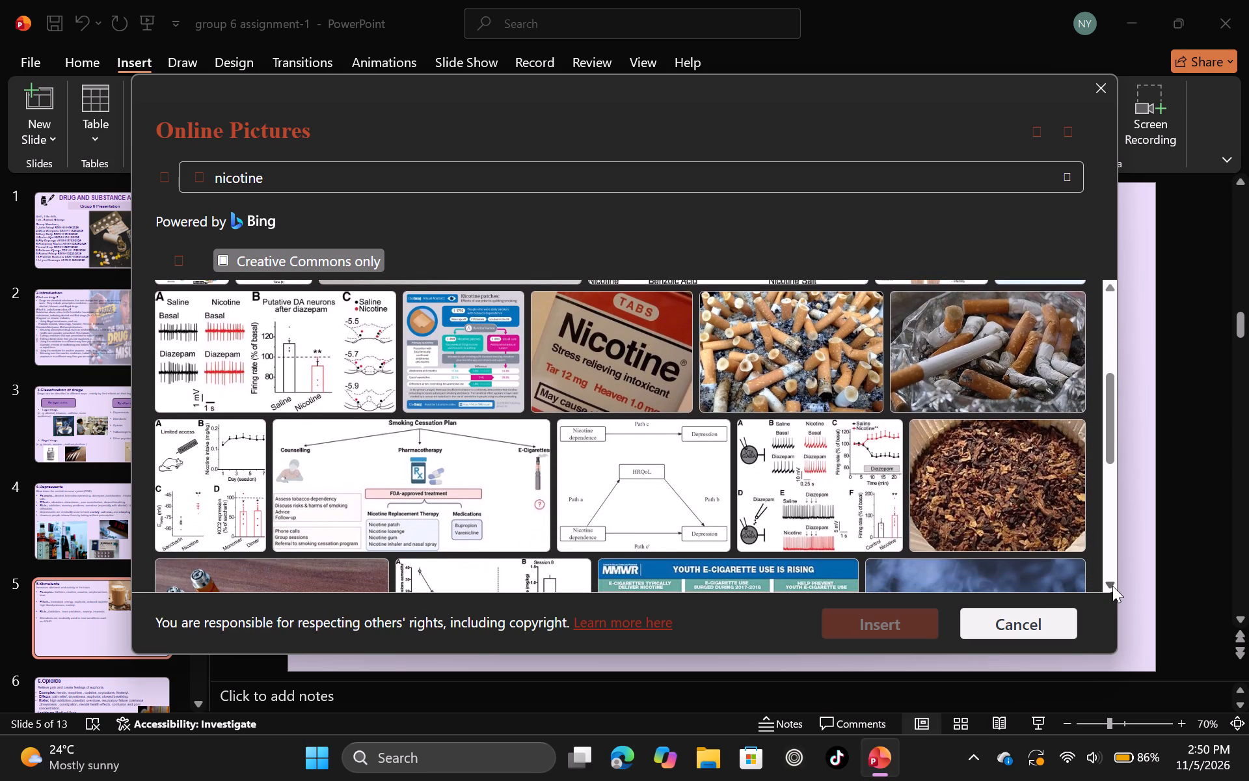
{"action": "left_click", "coordinate": [1112, 586]}
{"action": "triple_click", "coordinate": [1112, 586]}
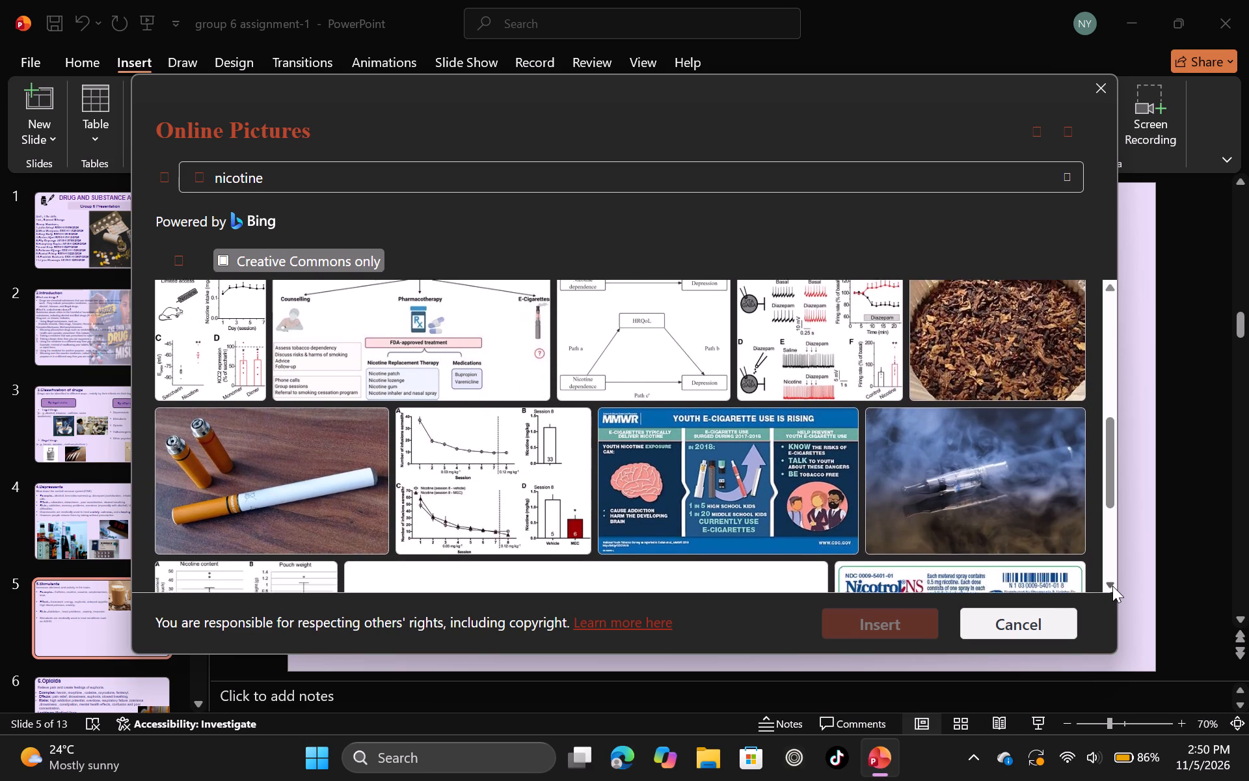
{"action": "left_click", "coordinate": [1112, 586]}
{"action": "left_click", "coordinate": [1112, 586]}
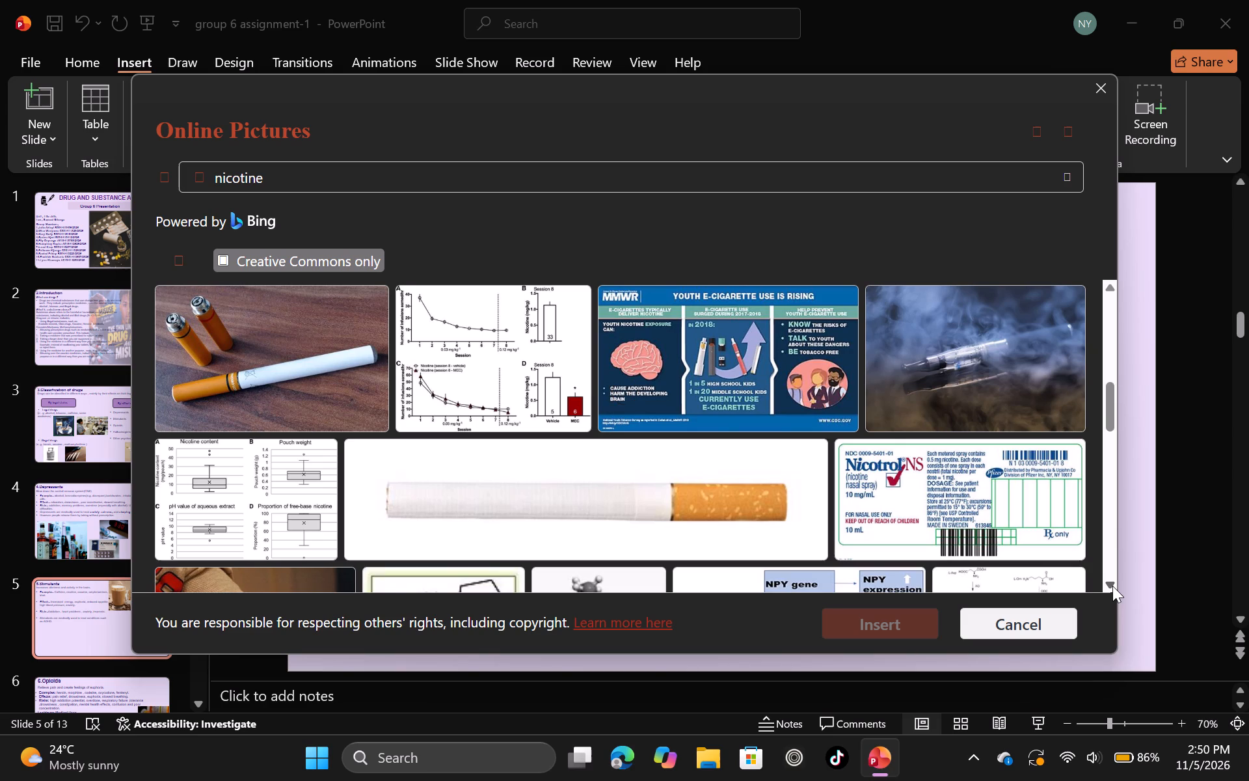
{"action": "left_click", "coordinate": [1112, 586]}
{"action": "left_click", "coordinate": [1112, 586]}
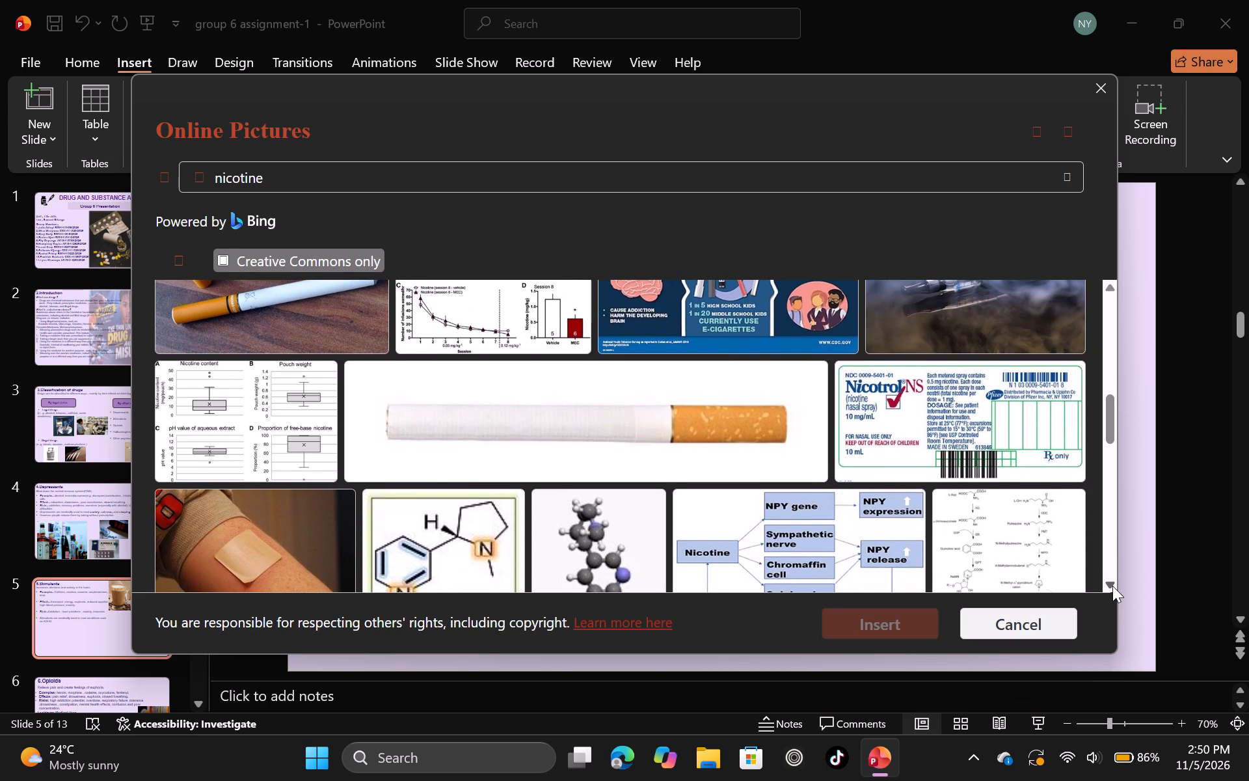
{"action": "triple_click", "coordinate": [1112, 586]}
{"action": "triple_click", "coordinate": [1112, 586]}
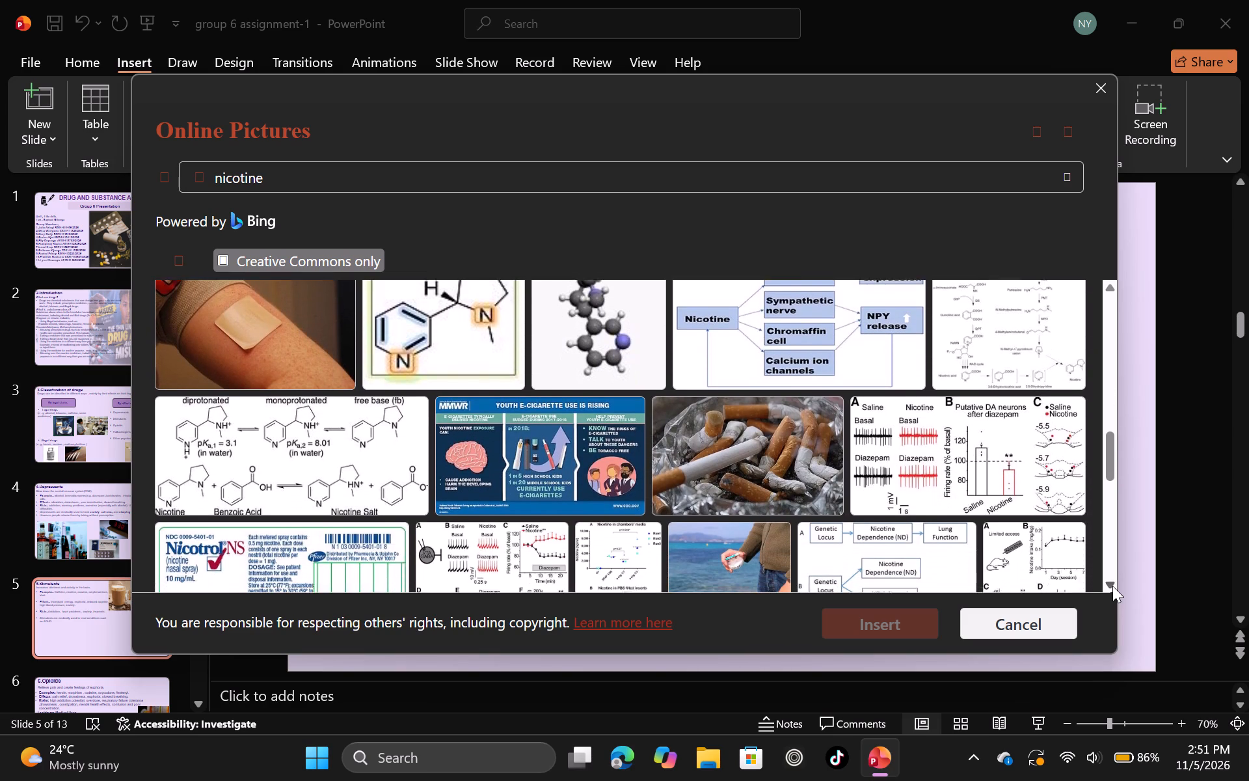
{"action": "left_click", "coordinate": [1112, 586]}
{"action": "left_click", "coordinate": [811, 436]}
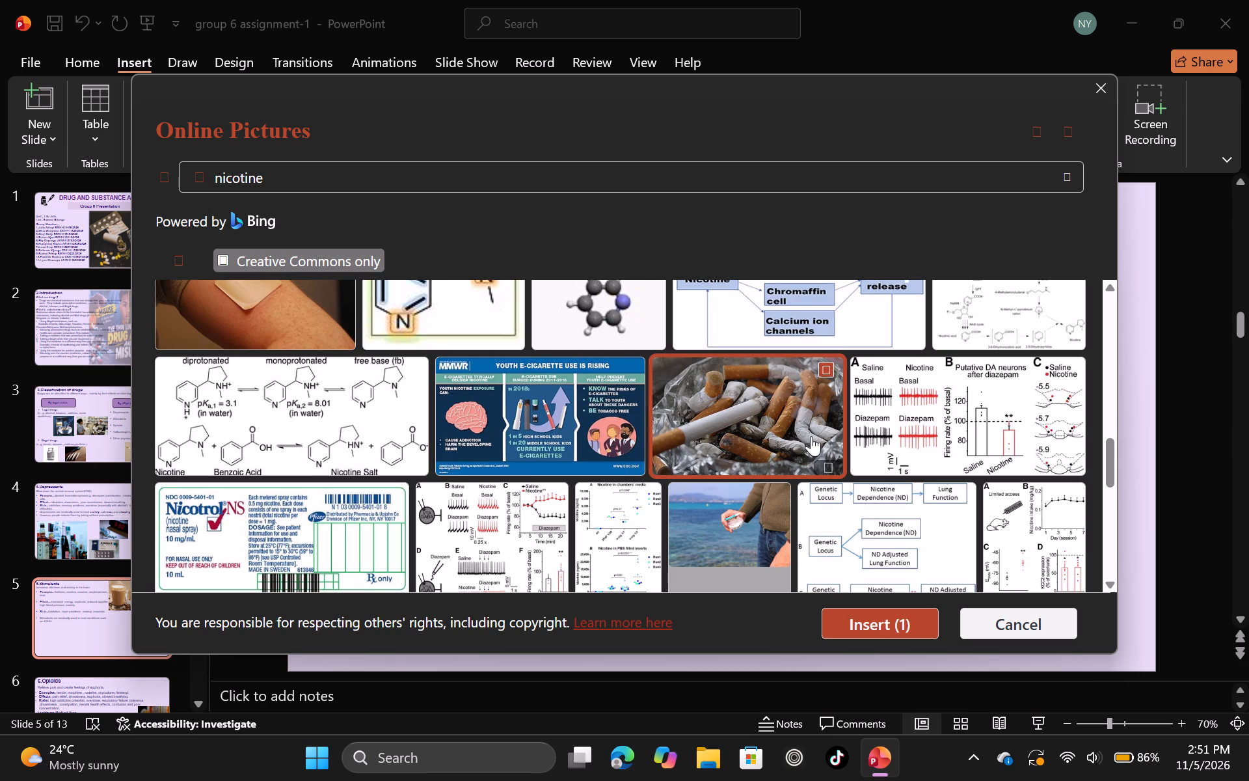
{"action": "left_click", "coordinate": [878, 618]}
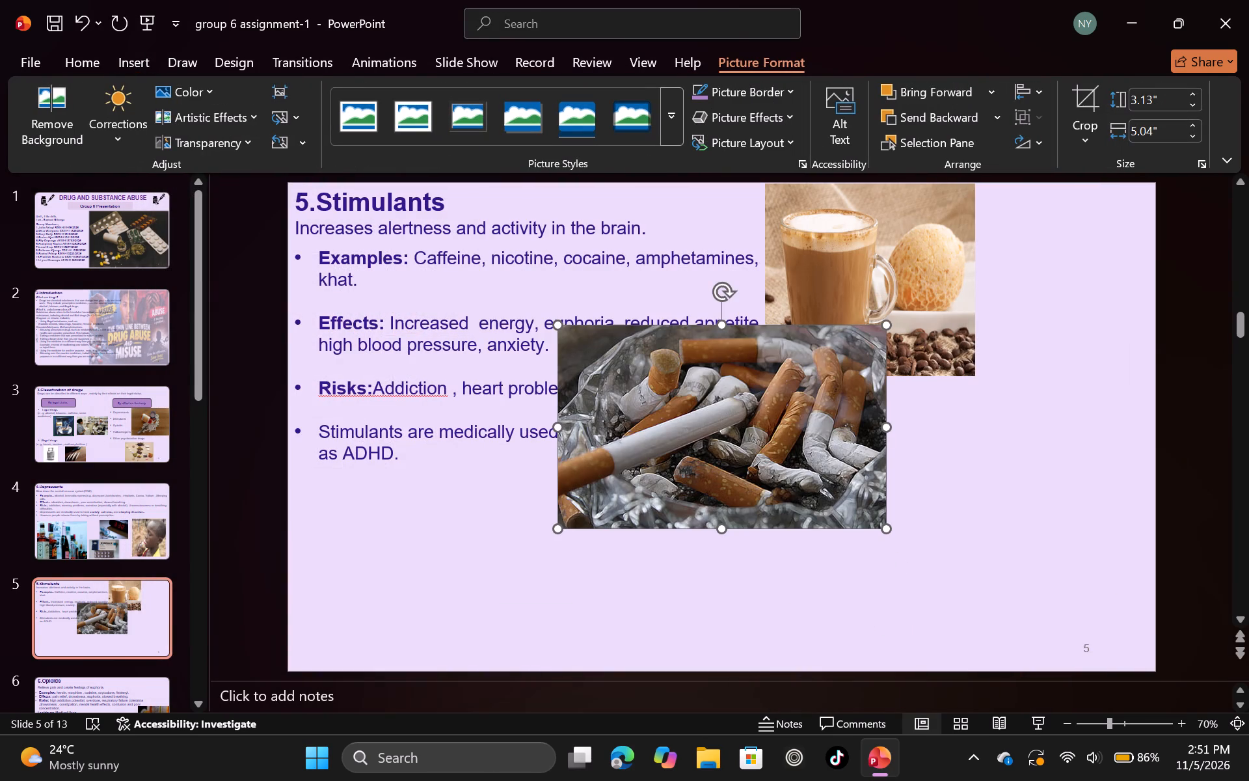
Resize the cigarette butts picture to about 2.82" high and 3.16" wide and place it right of the coffee mug picture.
{"action": "left_click", "coordinate": [723, 532]}
{"action": "left_click_drag", "start_coordinate": [724, 532], "coordinate": [719, 510]}
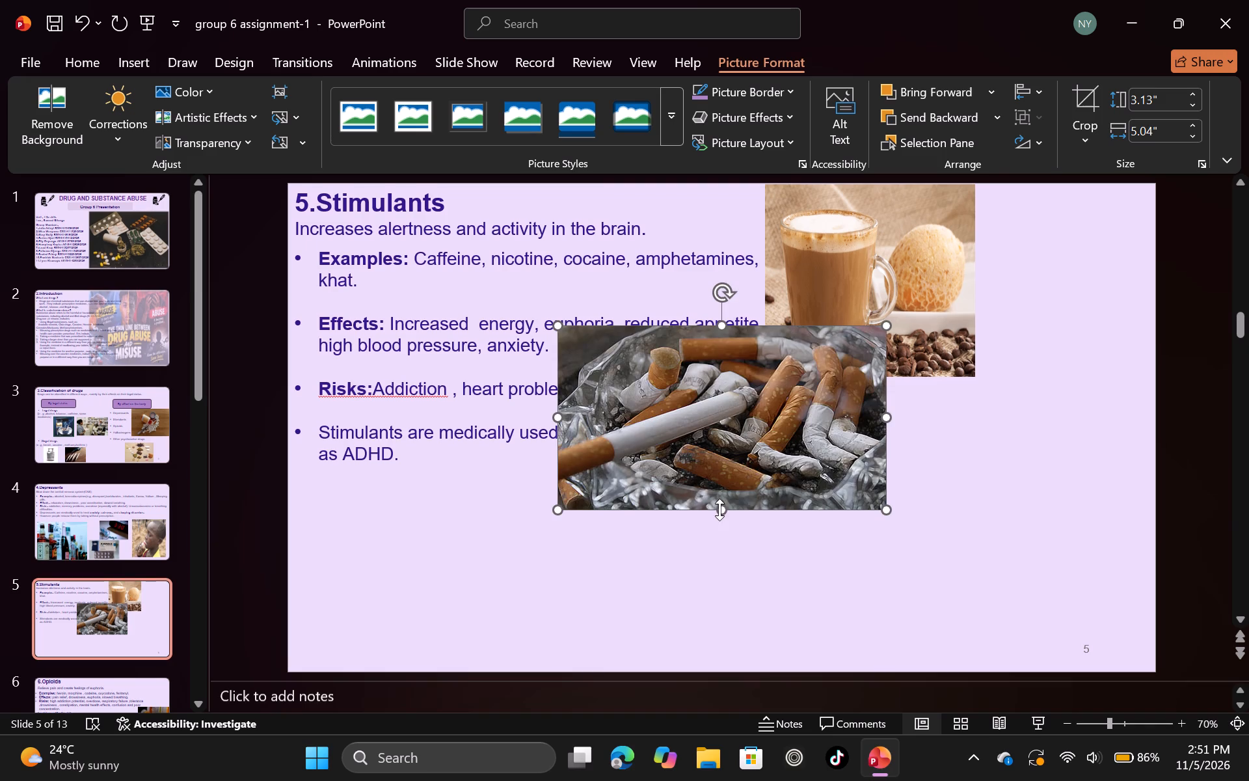
{"action": "left_click_drag", "start_coordinate": [891, 418], "coordinate": [887, 418]}
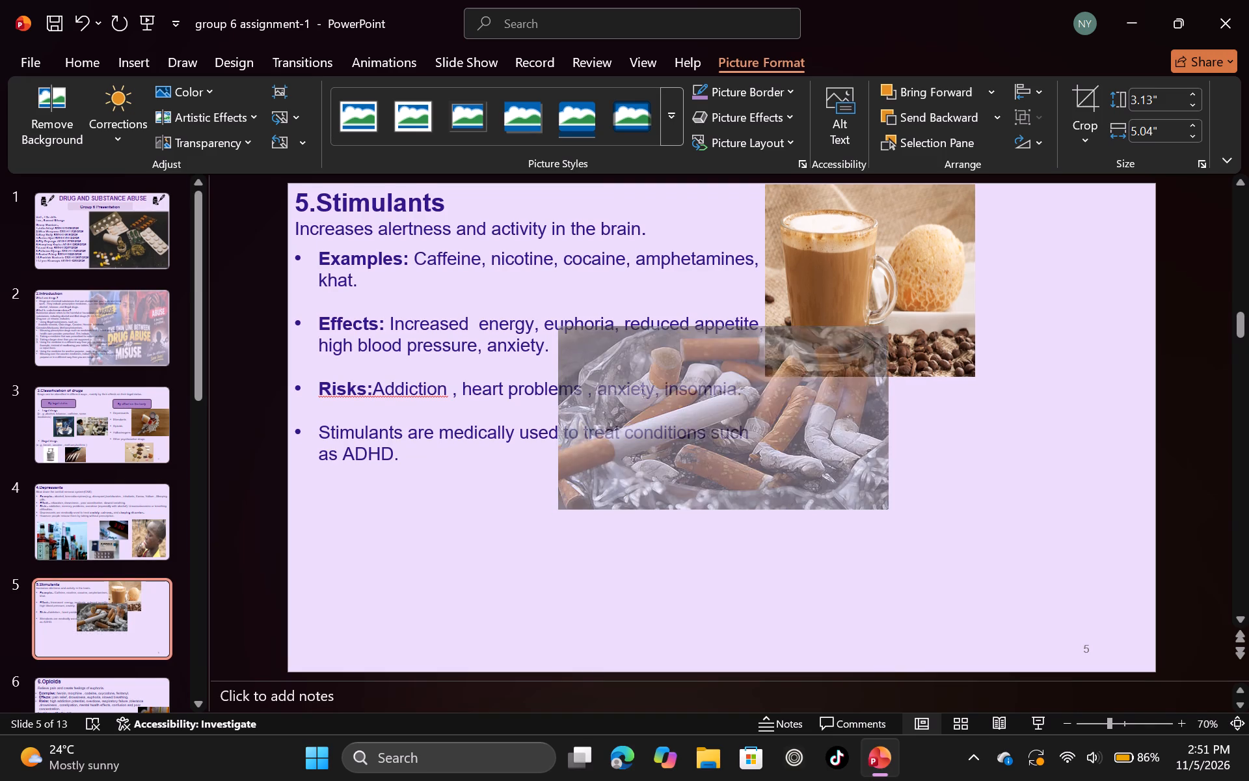
{"action": "left_click_drag", "start_coordinate": [887, 418], "coordinate": [775, 420]}
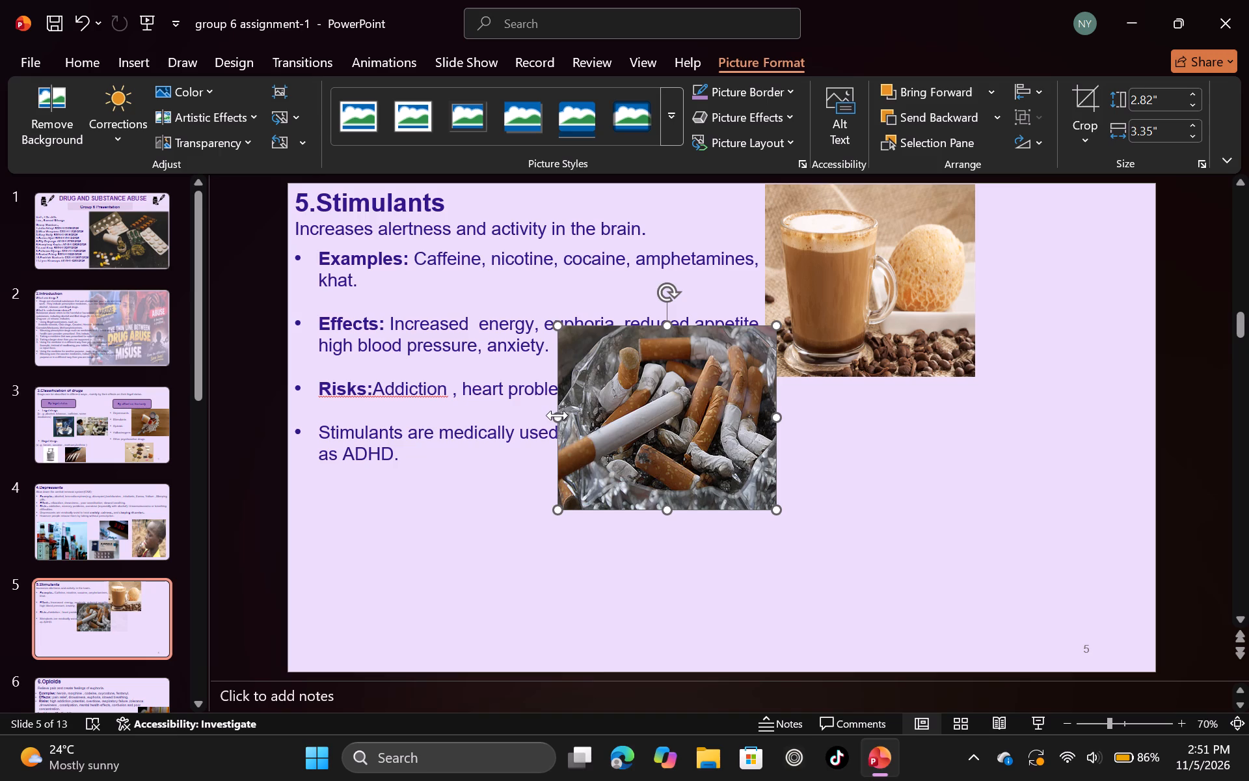
{"action": "left_click_drag", "start_coordinate": [559, 415], "coordinate": [570, 415]}
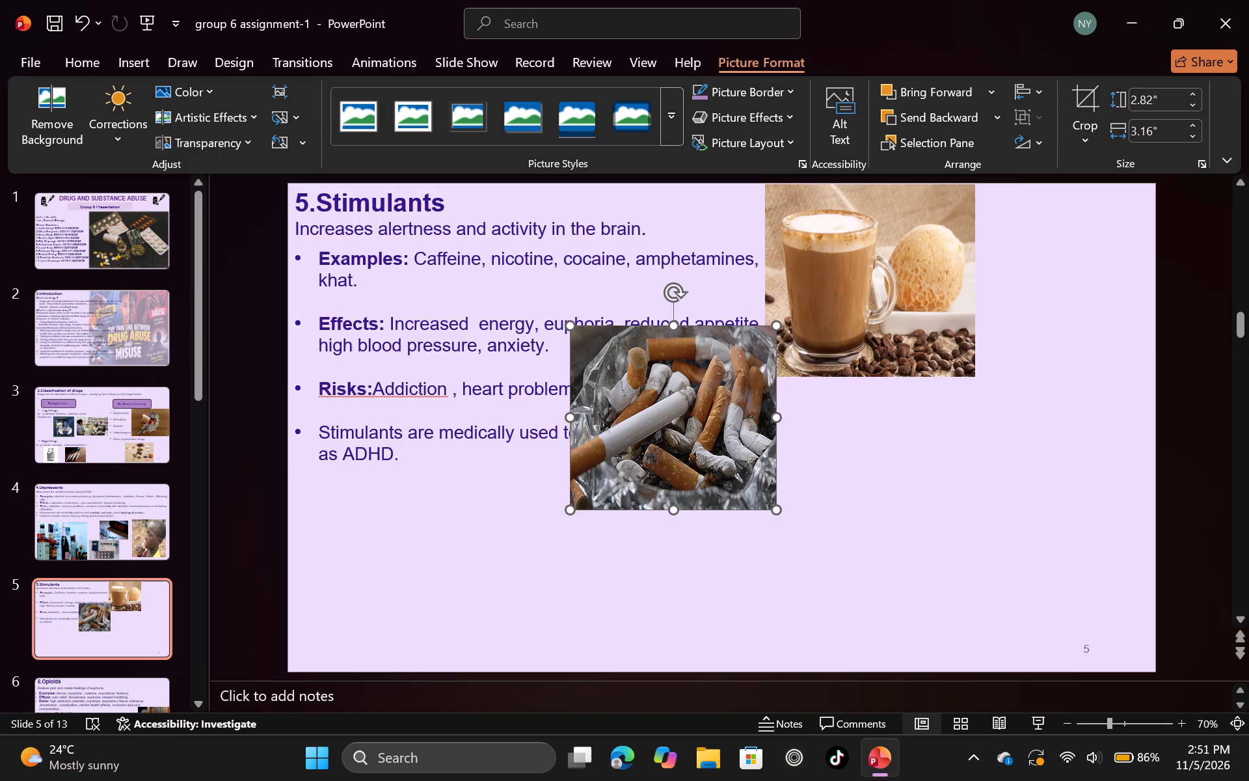
{"action": "left_click_drag", "start_coordinate": [650, 417], "coordinate": [1059, 282]}
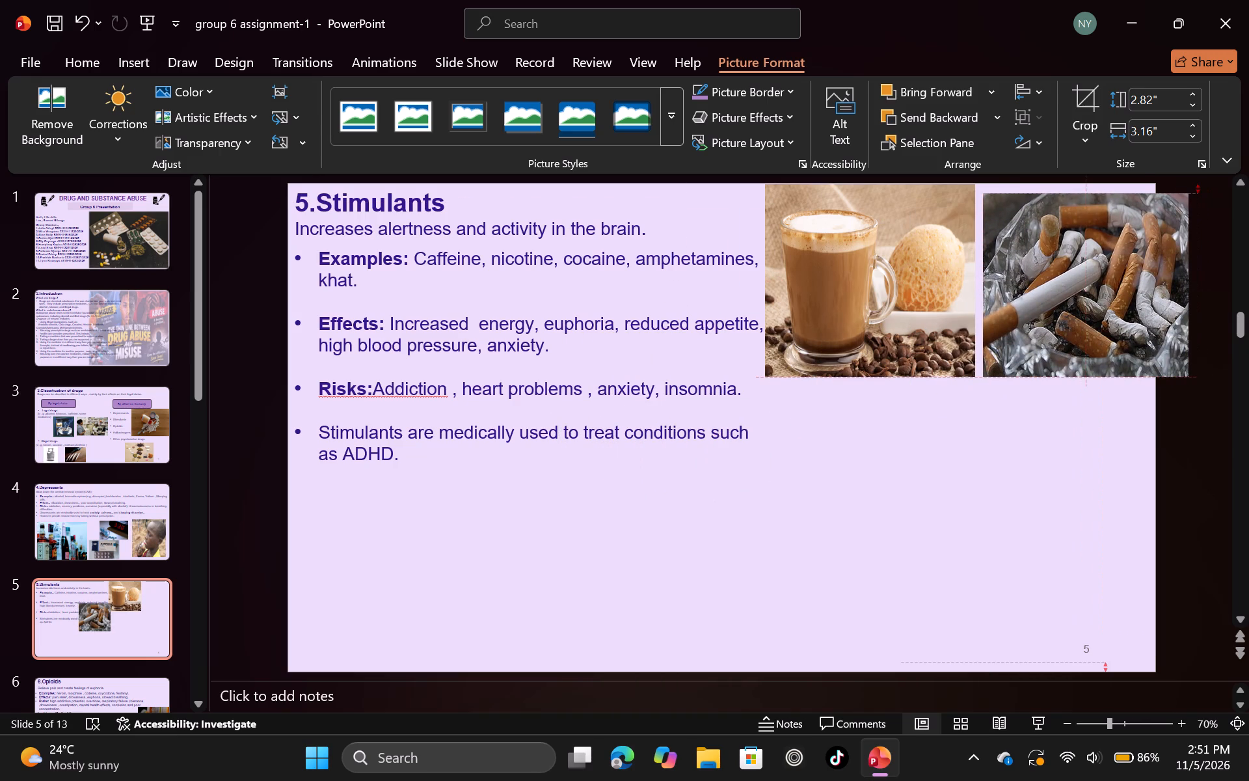
{"action": "left_click_drag", "start_coordinate": [1059, 282], "coordinate": [1055, 278]}
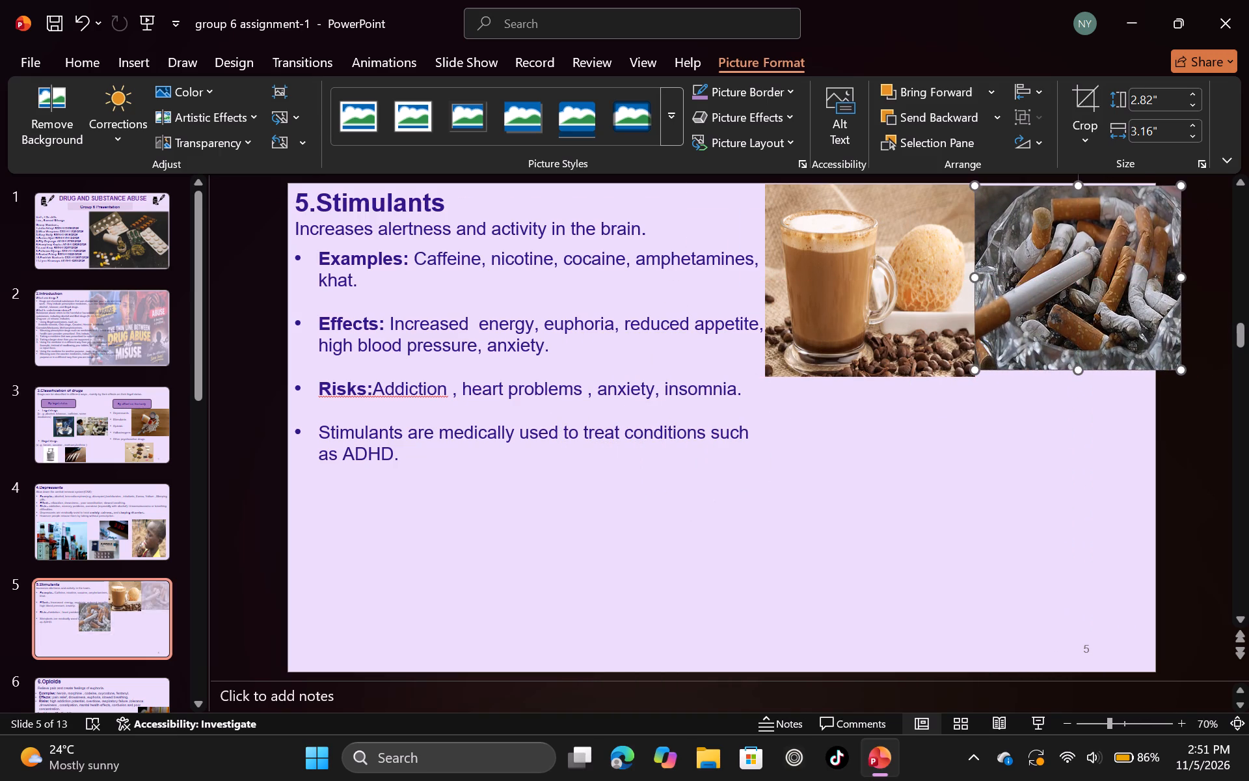
Shrink the coffee mug picture to about 2.37" high and 2.74" wide and shift it back beside the bullet text.
{"action": "left_click", "coordinate": [812, 268]}
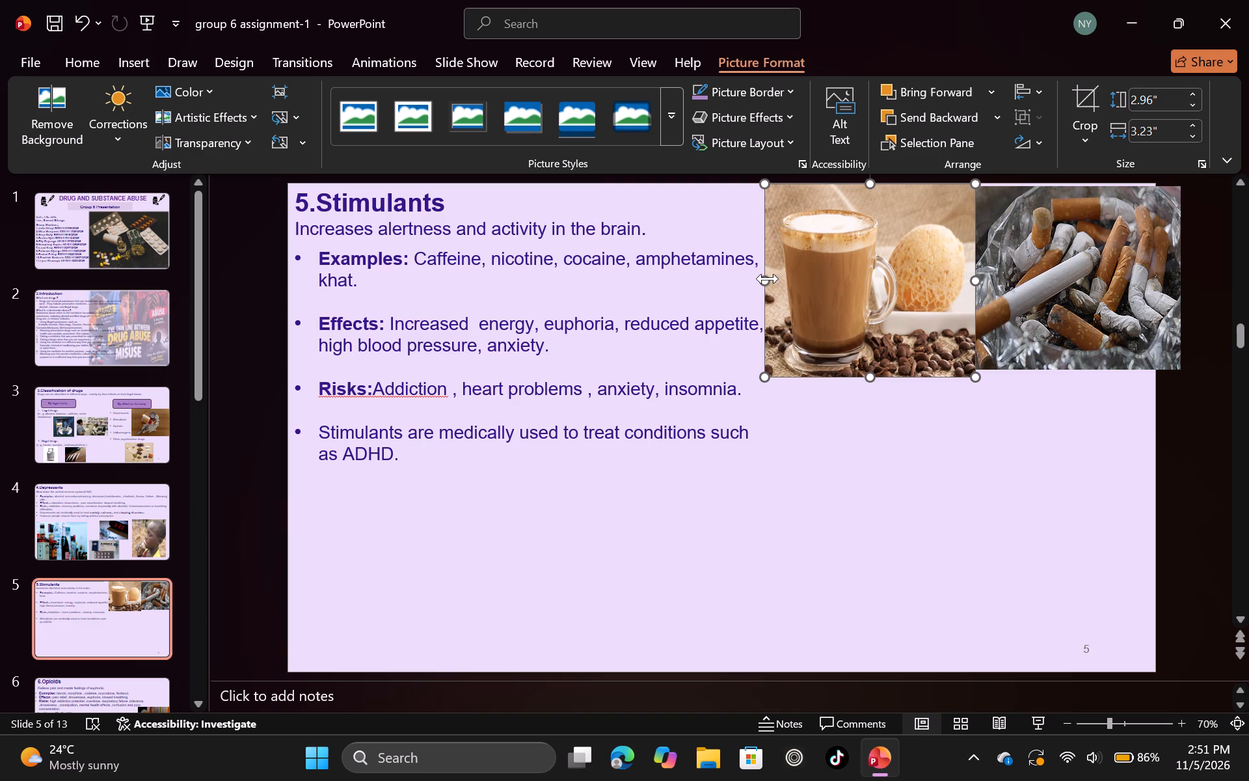
{"action": "left_click_drag", "start_coordinate": [768, 279], "coordinate": [797, 281]}
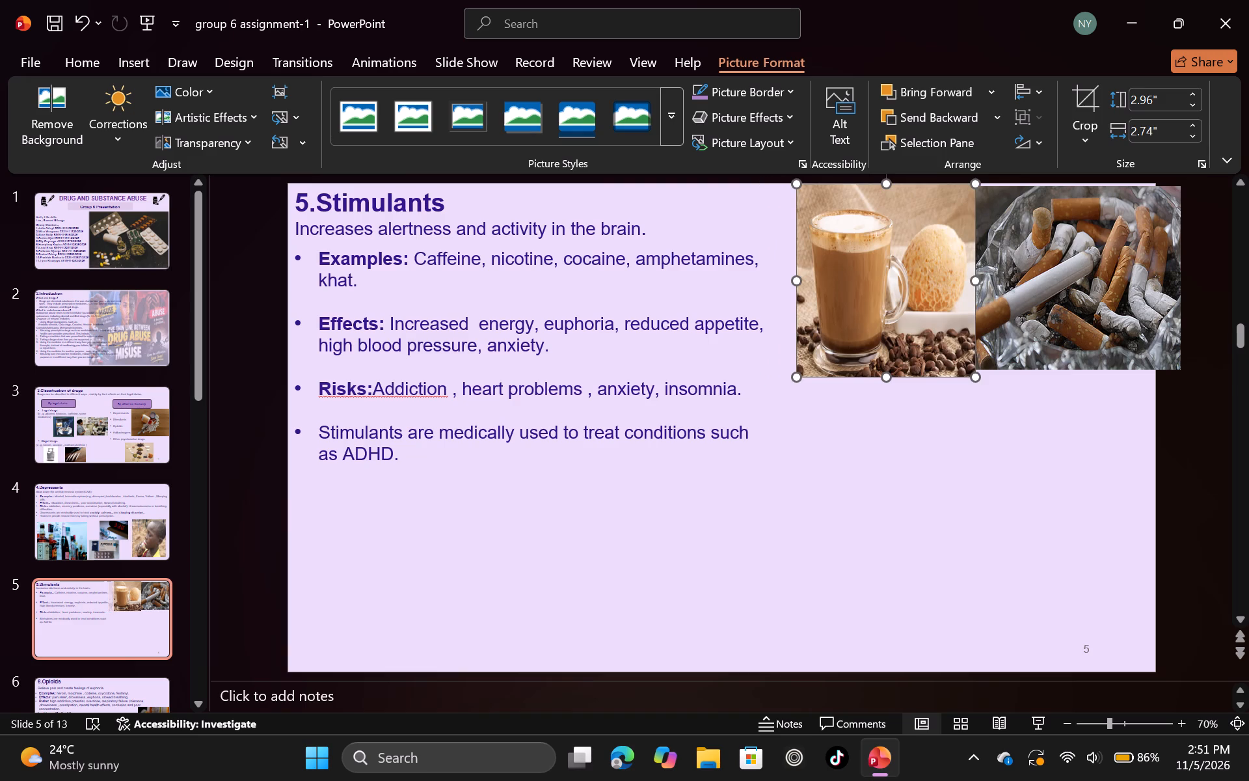
{"action": "left_click_drag", "start_coordinate": [889, 374], "coordinate": [892, 361]}
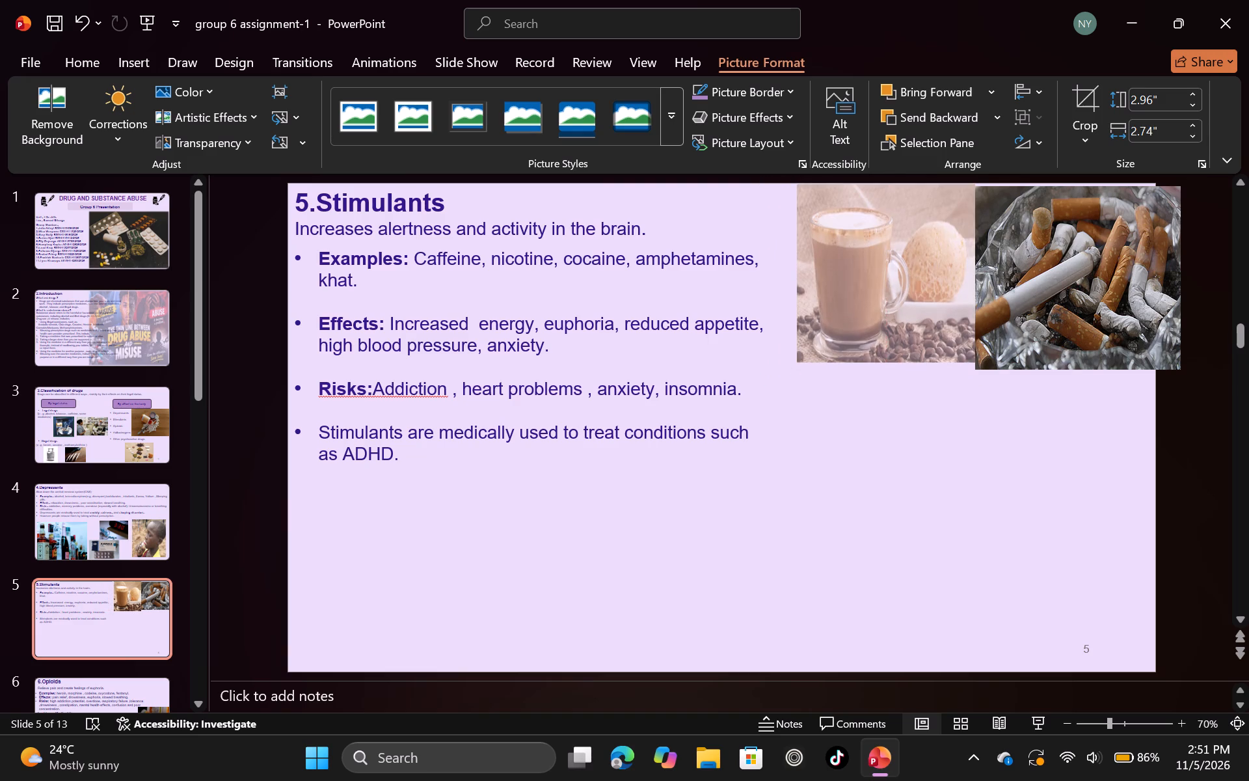
{"action": "left_click_drag", "start_coordinate": [892, 361], "coordinate": [893, 338]}
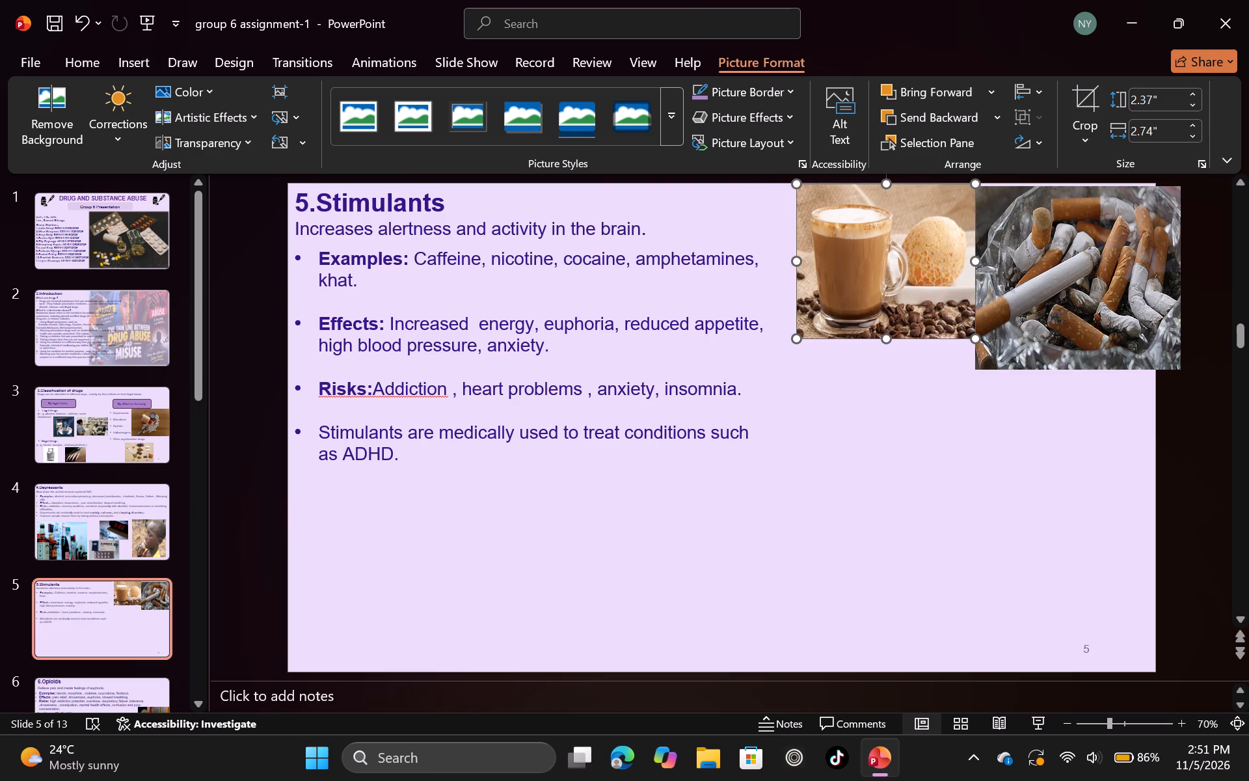
{"action": "left_click_drag", "start_coordinate": [897, 304], "coordinate": [868, 308]}
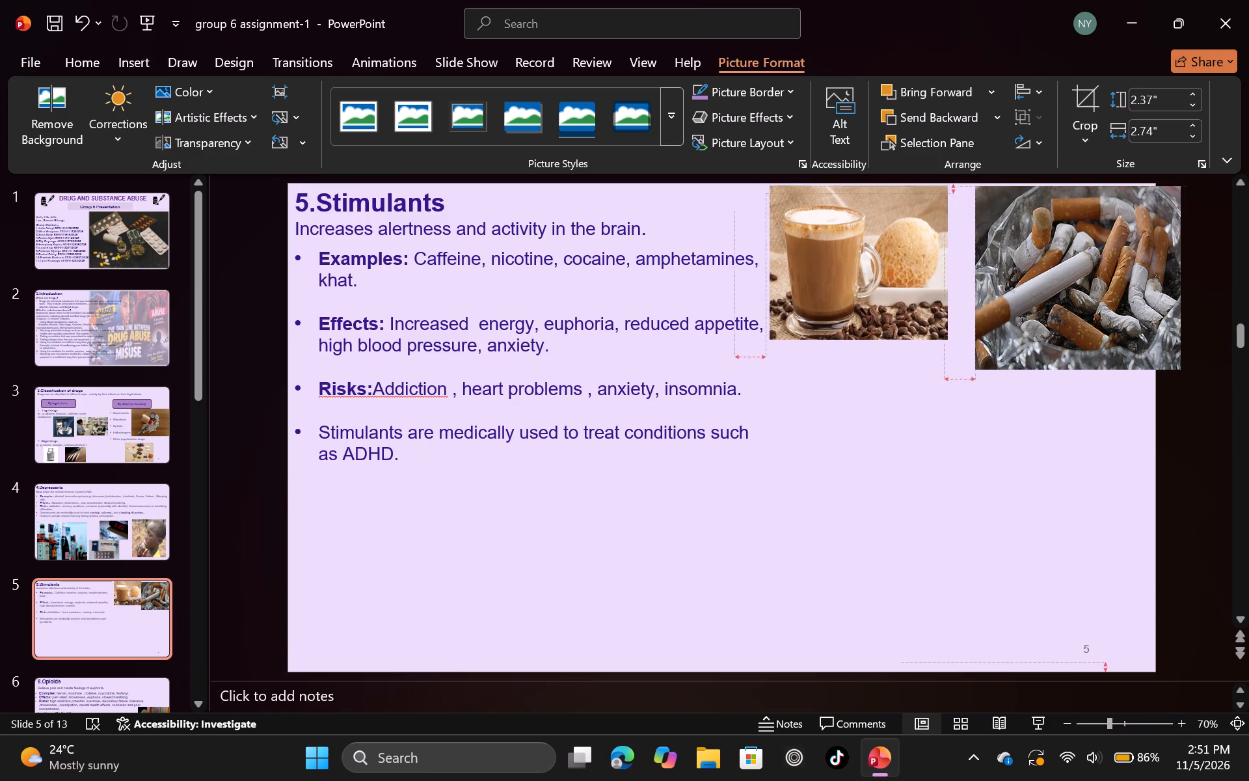
{"action": "left_click_drag", "start_coordinate": [868, 308], "coordinate": [865, 307]}
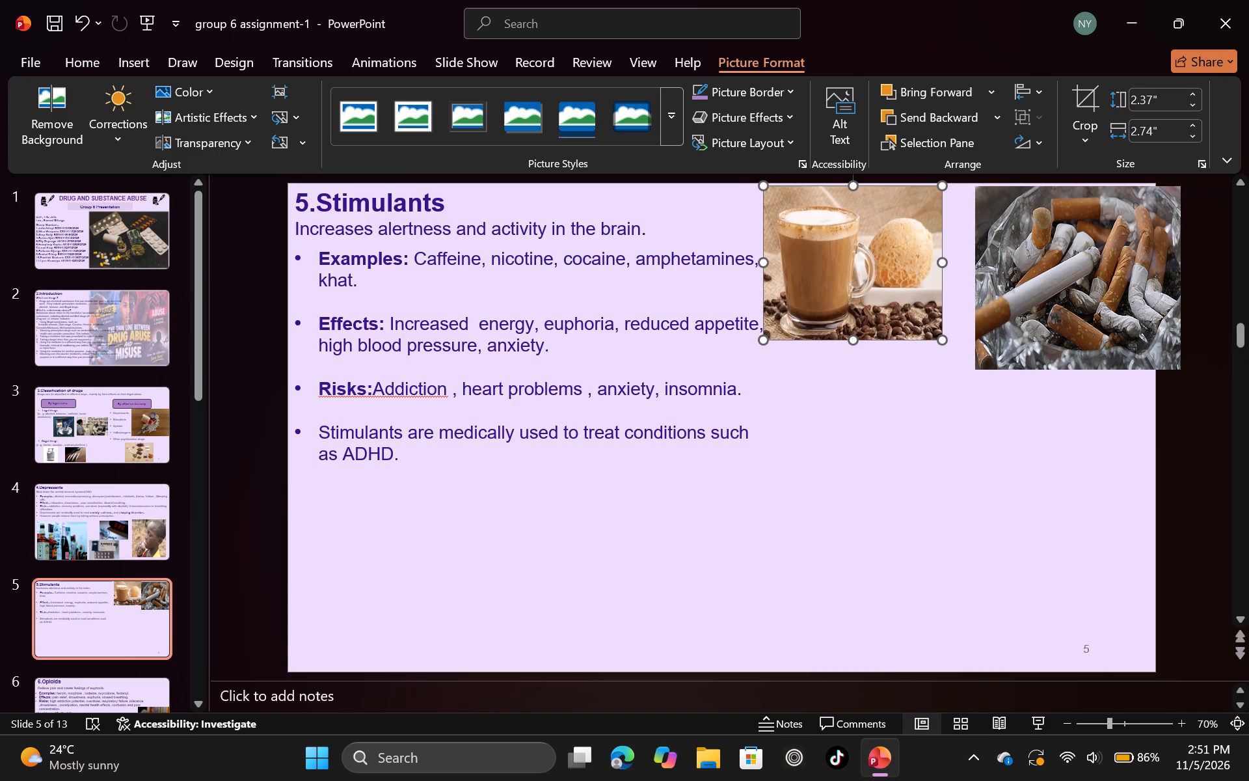
Align the cigarette butts picture with the slide's top-right corner and reduce its height to about 2.16".
{"action": "left_click", "coordinate": [1001, 302]}
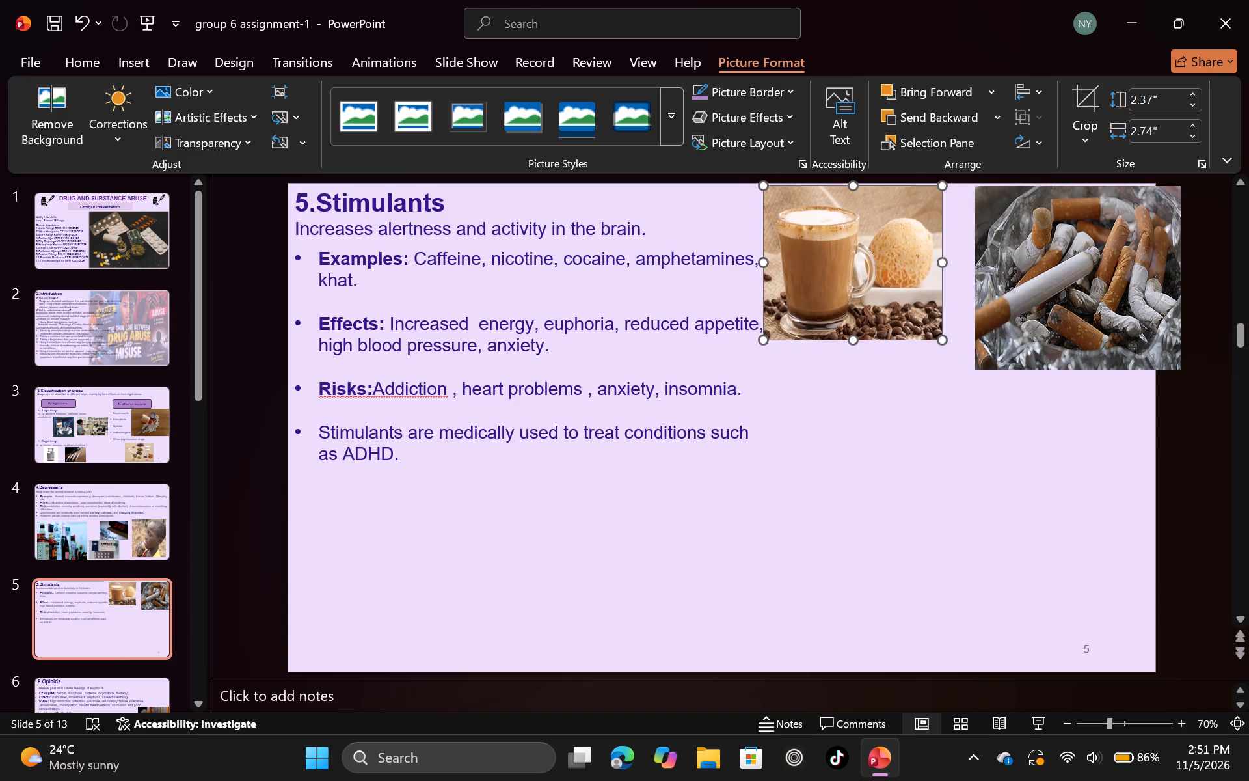
{"action": "left_click_drag", "start_coordinate": [1081, 281], "coordinate": [1058, 279]}
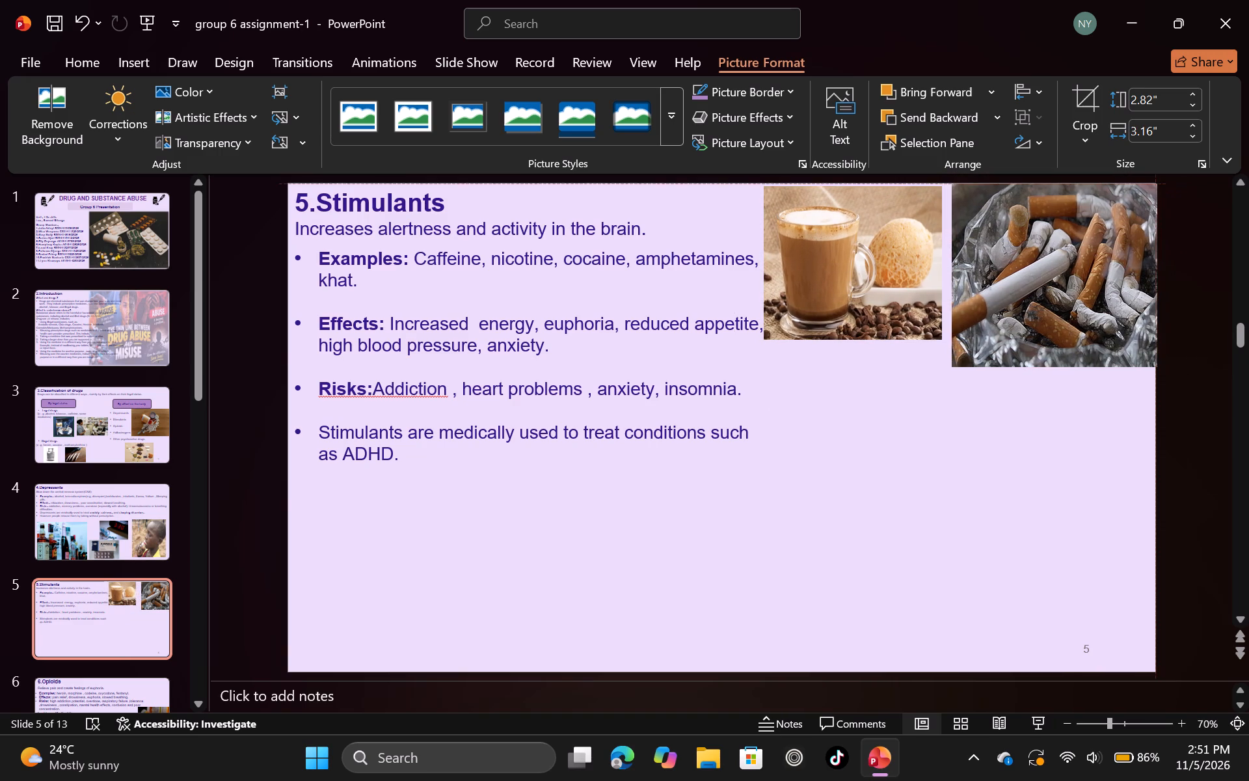
{"action": "left_click_drag", "start_coordinate": [1058, 279], "coordinate": [1054, 279]}
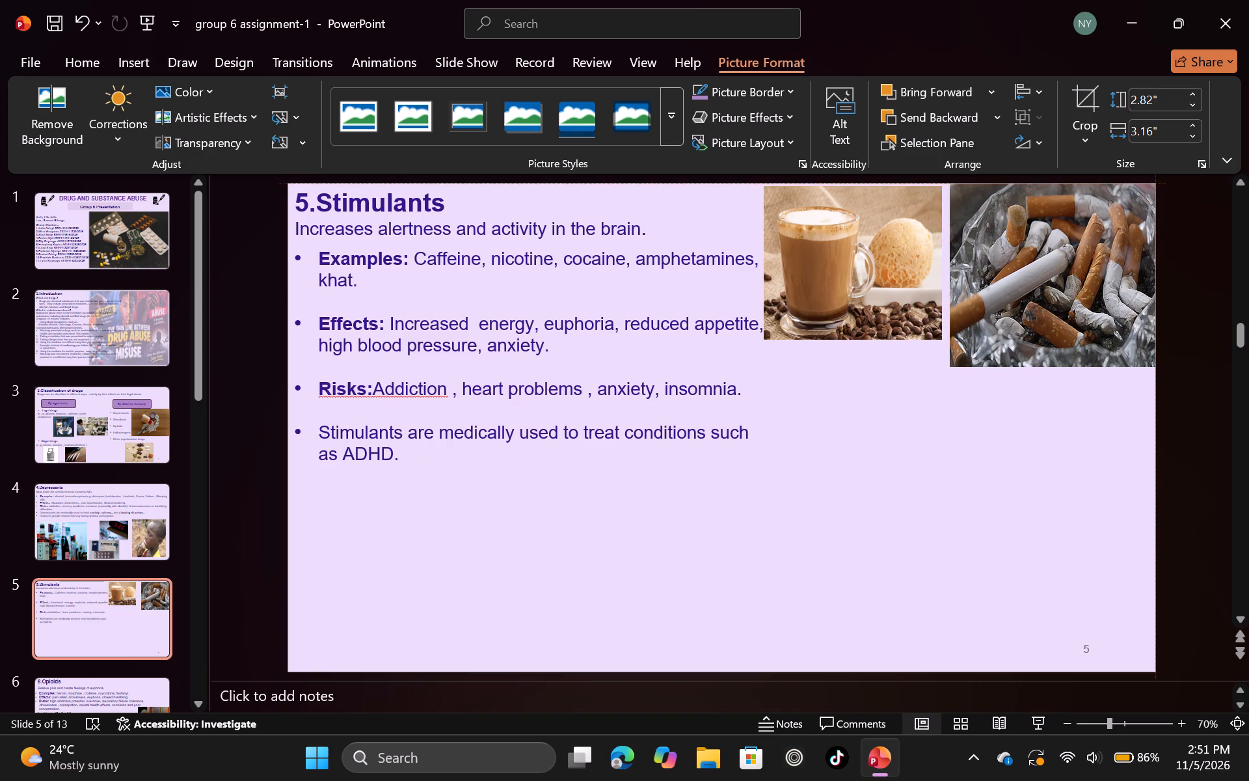
{"action": "left_click_drag", "start_coordinate": [1054, 279], "coordinate": [1053, 279]}
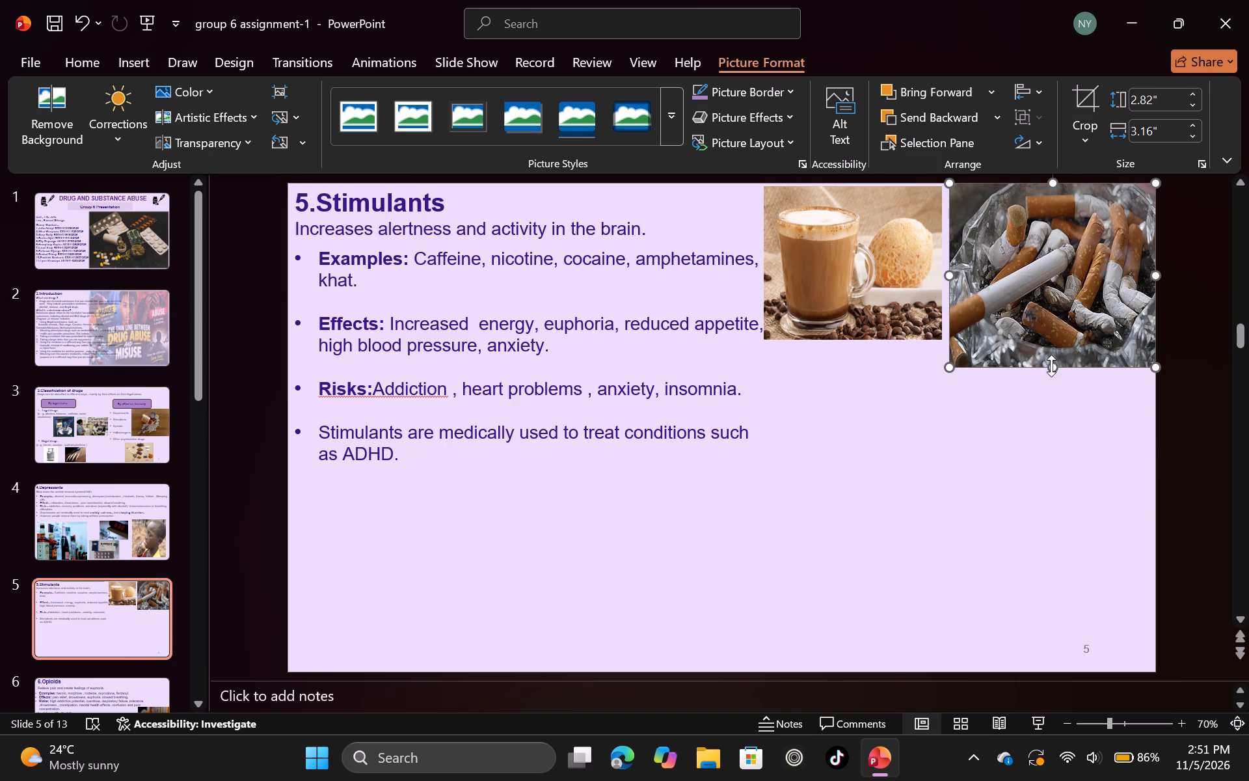
{"action": "left_click_drag", "start_coordinate": [1051, 366], "coordinate": [1050, 328]}
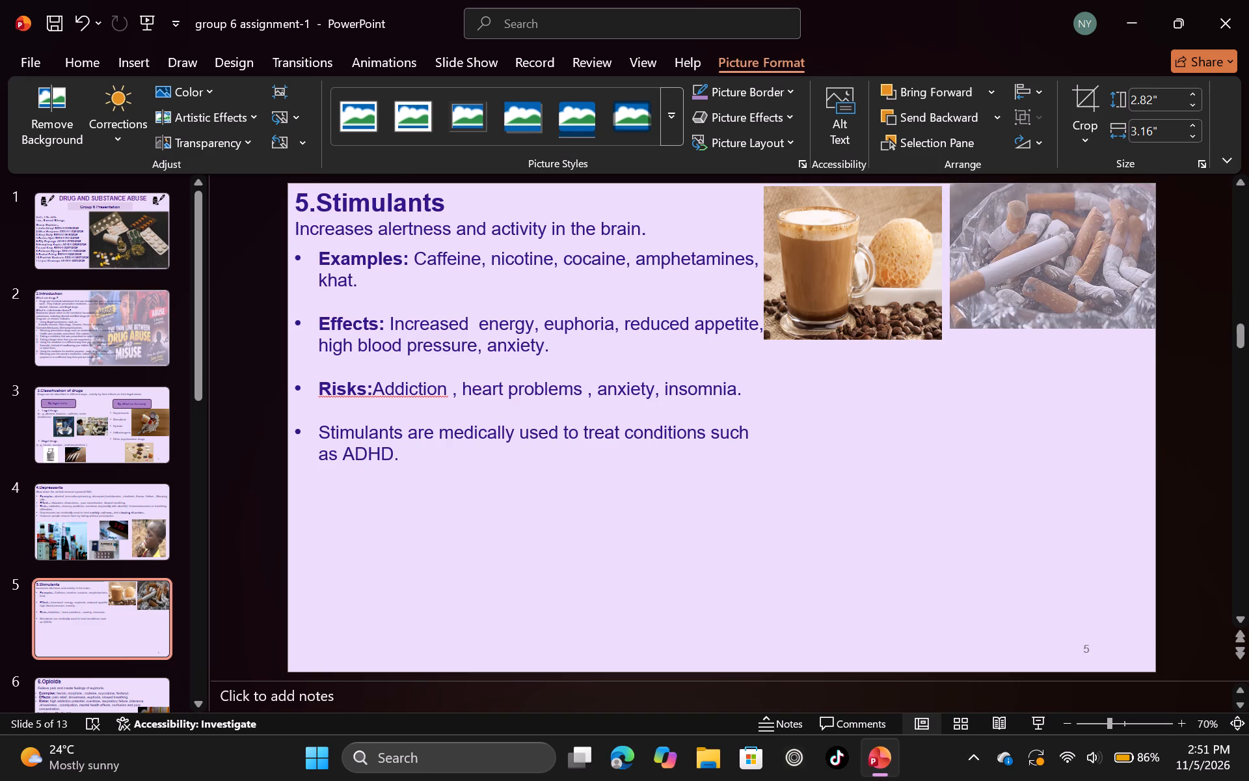
{"action": "left_click_drag", "start_coordinate": [1050, 328], "coordinate": [1050, 324]}
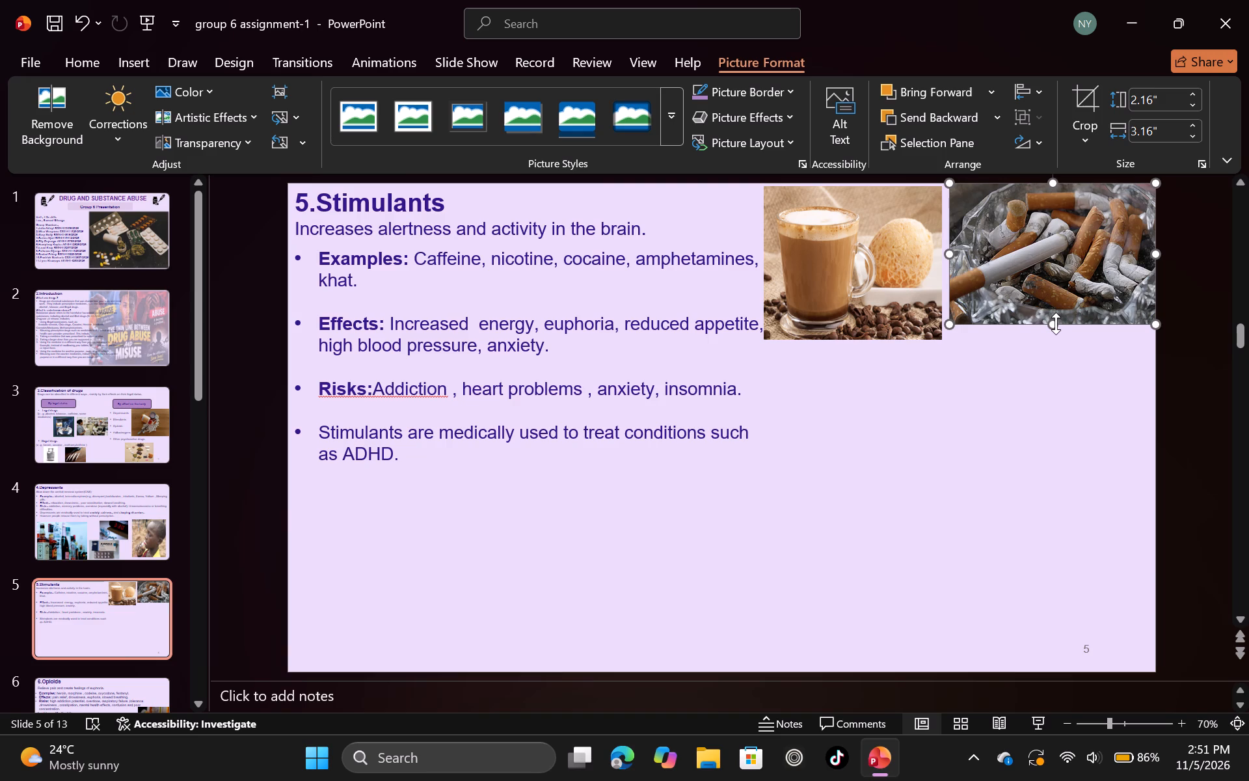
Try the cigarette butts picture beneath the coffee mug picture, and settle it to the mug picture's right, slightly below the slide's top edge.
{"action": "left_click_drag", "start_coordinate": [1089, 271], "coordinate": [1089, 274]}
{"action": "left_click_drag", "start_coordinate": [1089, 274], "coordinate": [913, 430]}
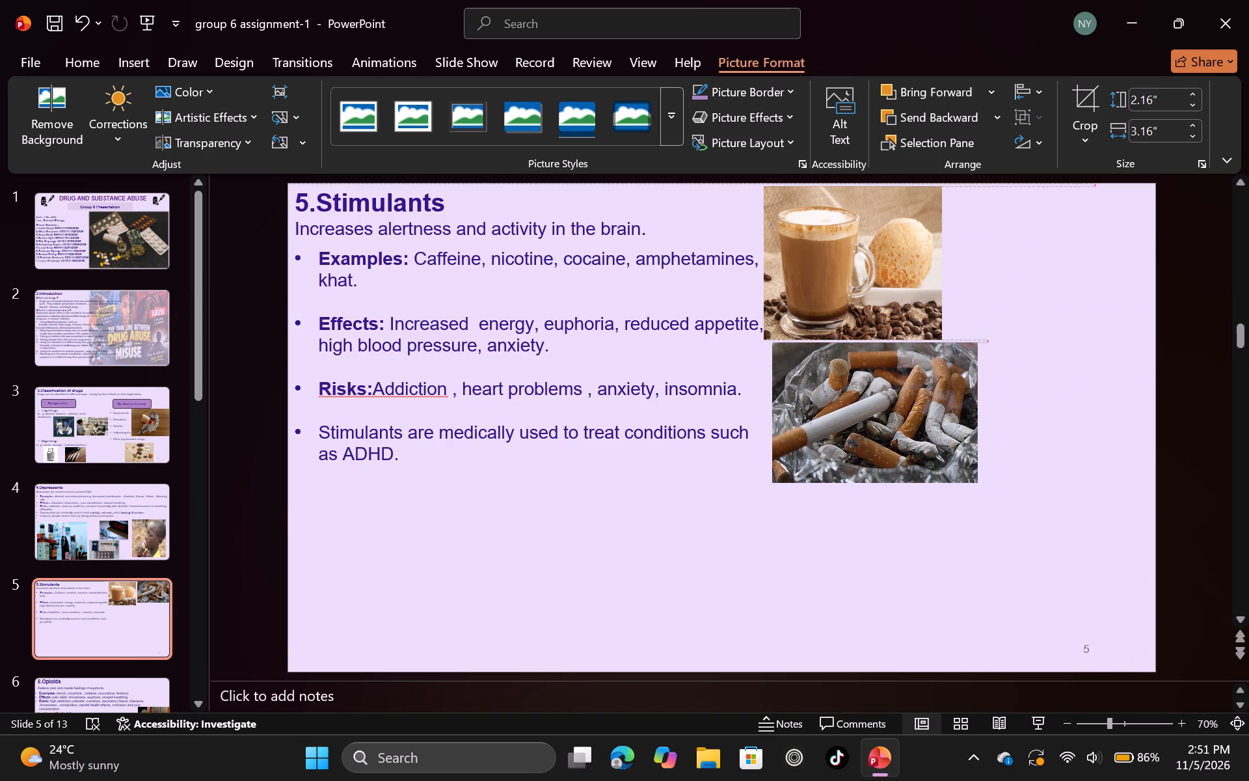
{"action": "left_click_drag", "start_coordinate": [913, 430], "coordinate": [902, 431]}
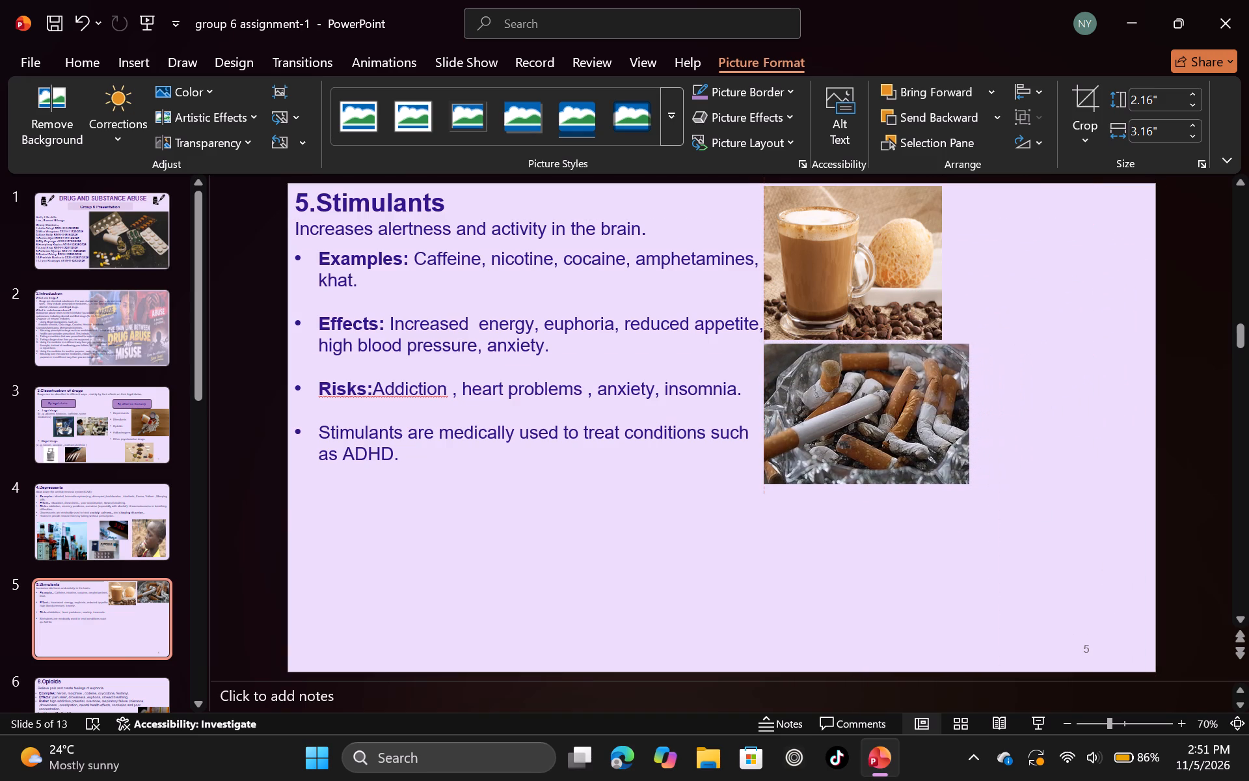
{"action": "left_click_drag", "start_coordinate": [902, 431], "coordinate": [1082, 294]}
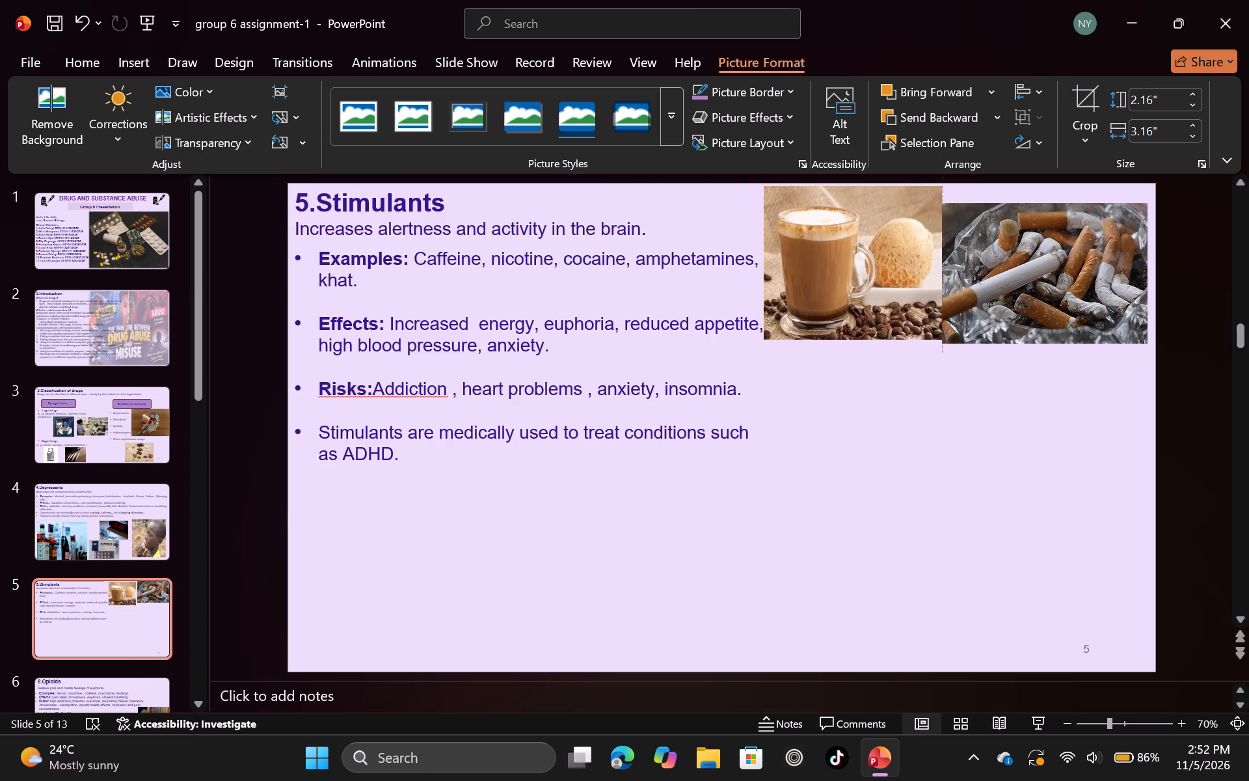
{"action": "left_click_drag", "start_coordinate": [1082, 294], "coordinate": [1082, 275]}
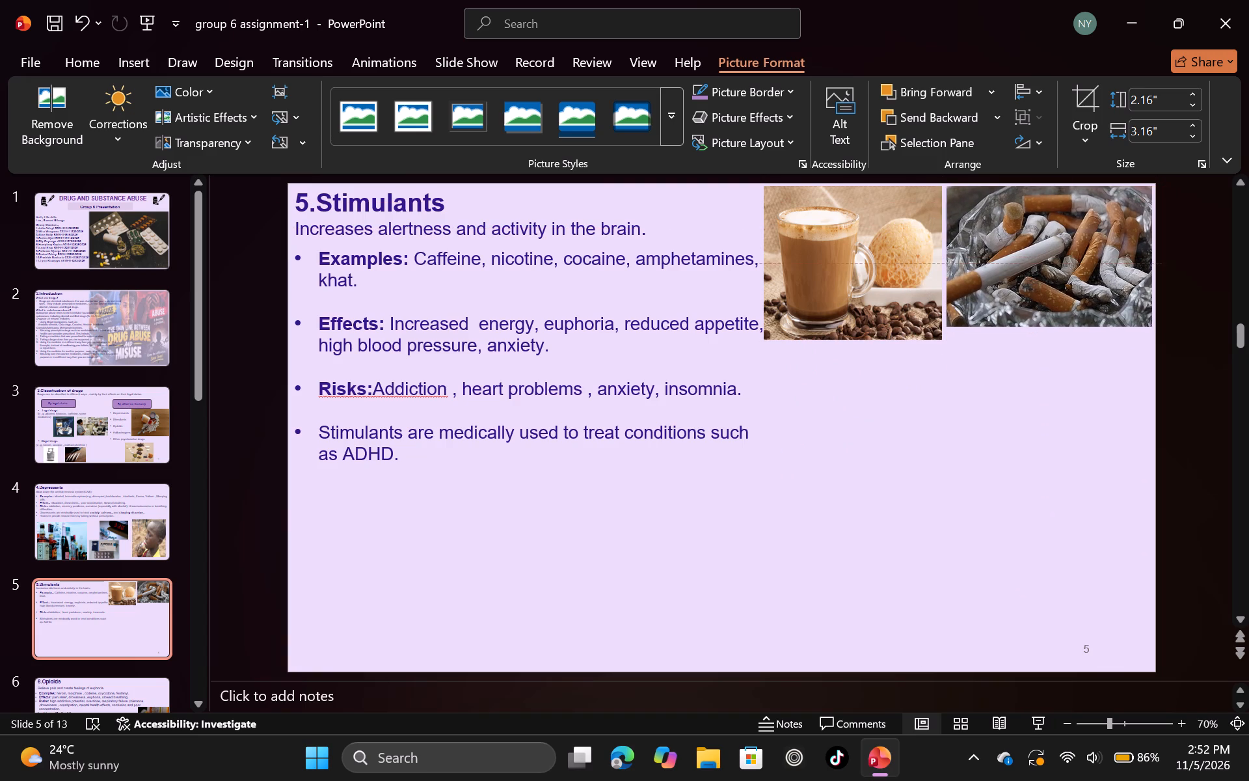
{"action": "left_click_drag", "start_coordinate": [1082, 275], "coordinate": [1084, 280]}
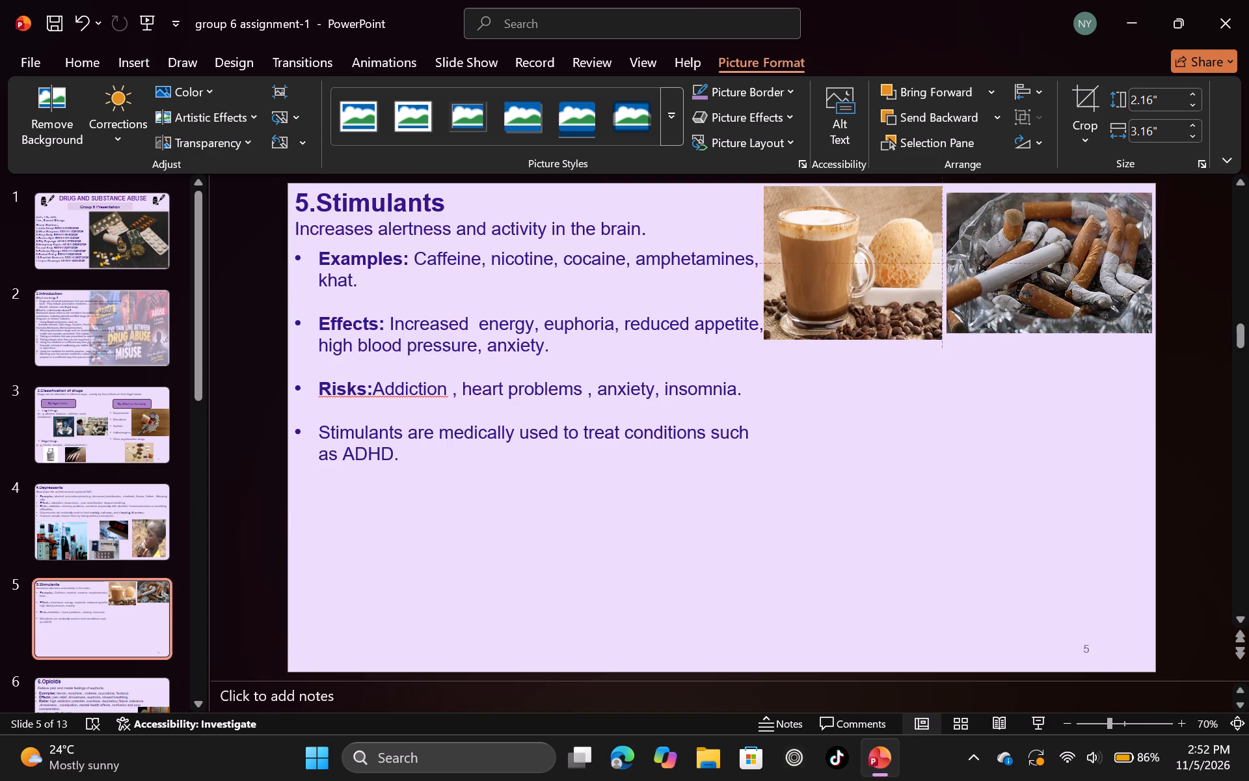
{"action": "left_click_drag", "start_coordinate": [1084, 280], "coordinate": [1086, 279]}
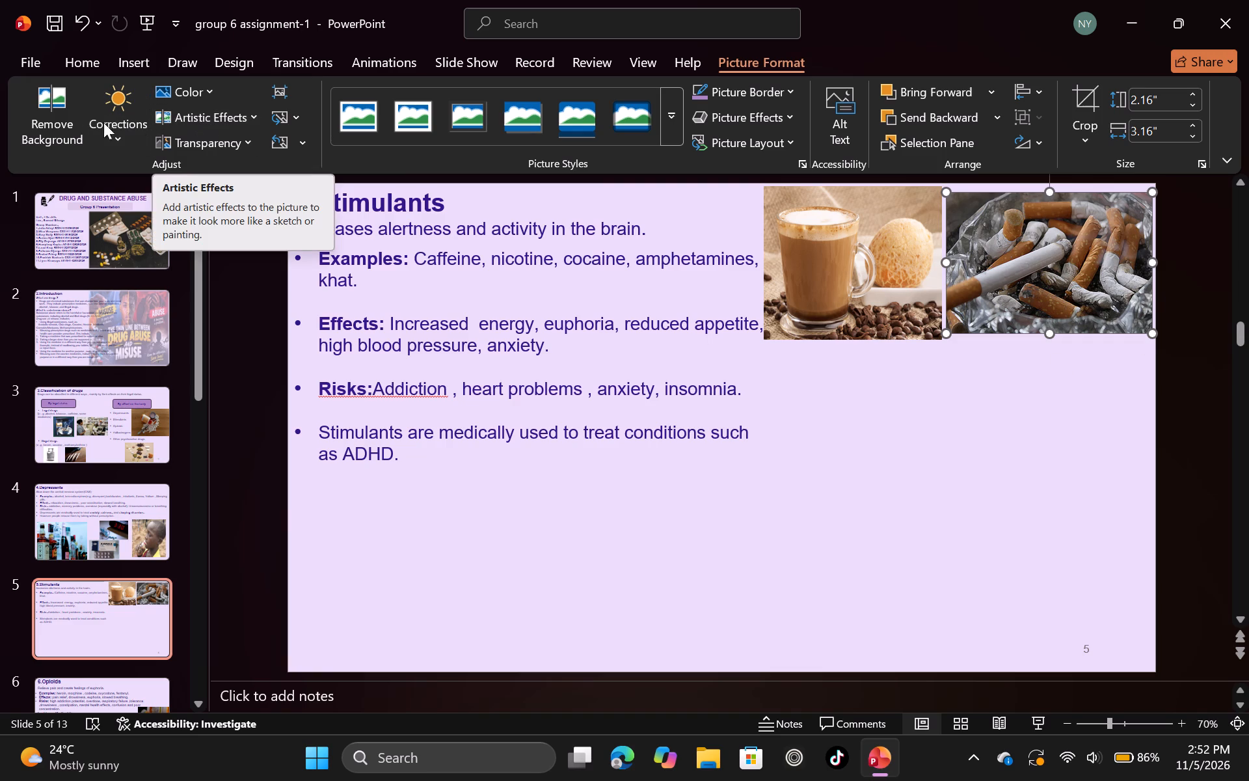
Search the online pictures for "khat" to illustrate the Stimulants slide.
{"action": "left_click", "coordinate": [137, 61]}
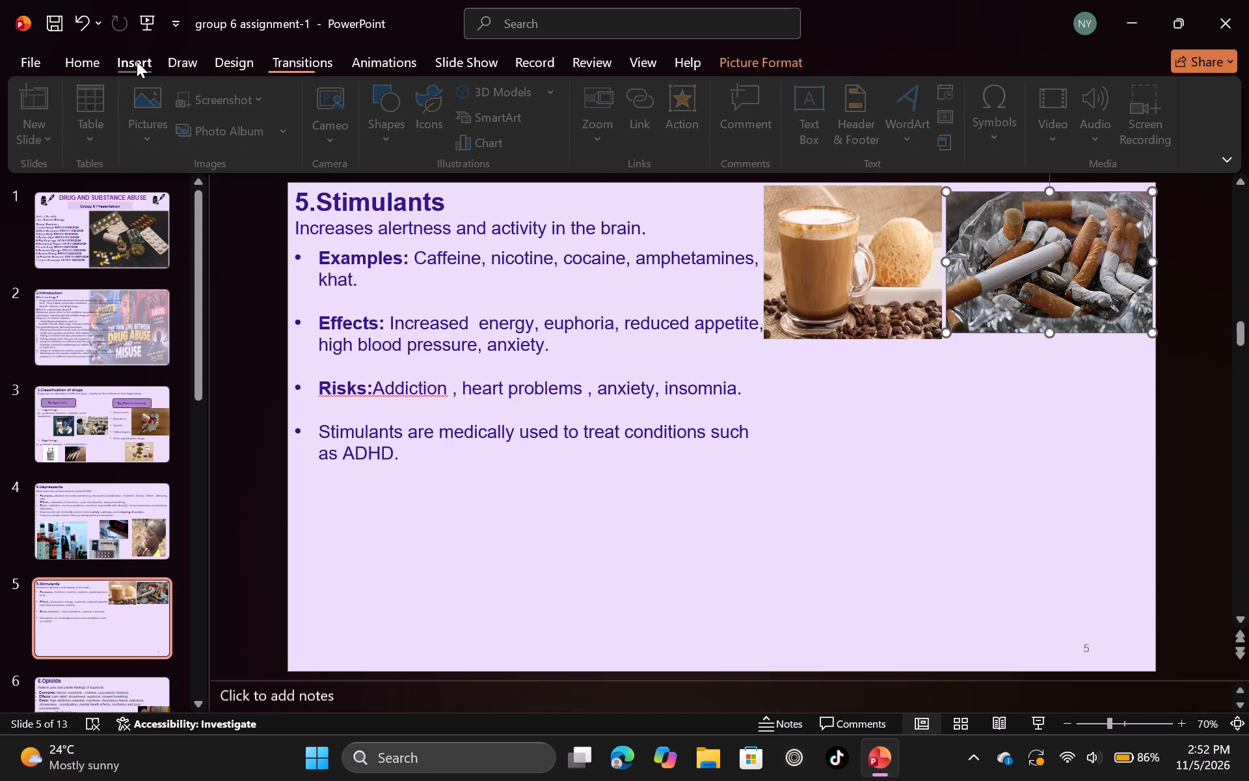
{"action": "left_click", "coordinate": [153, 132]}
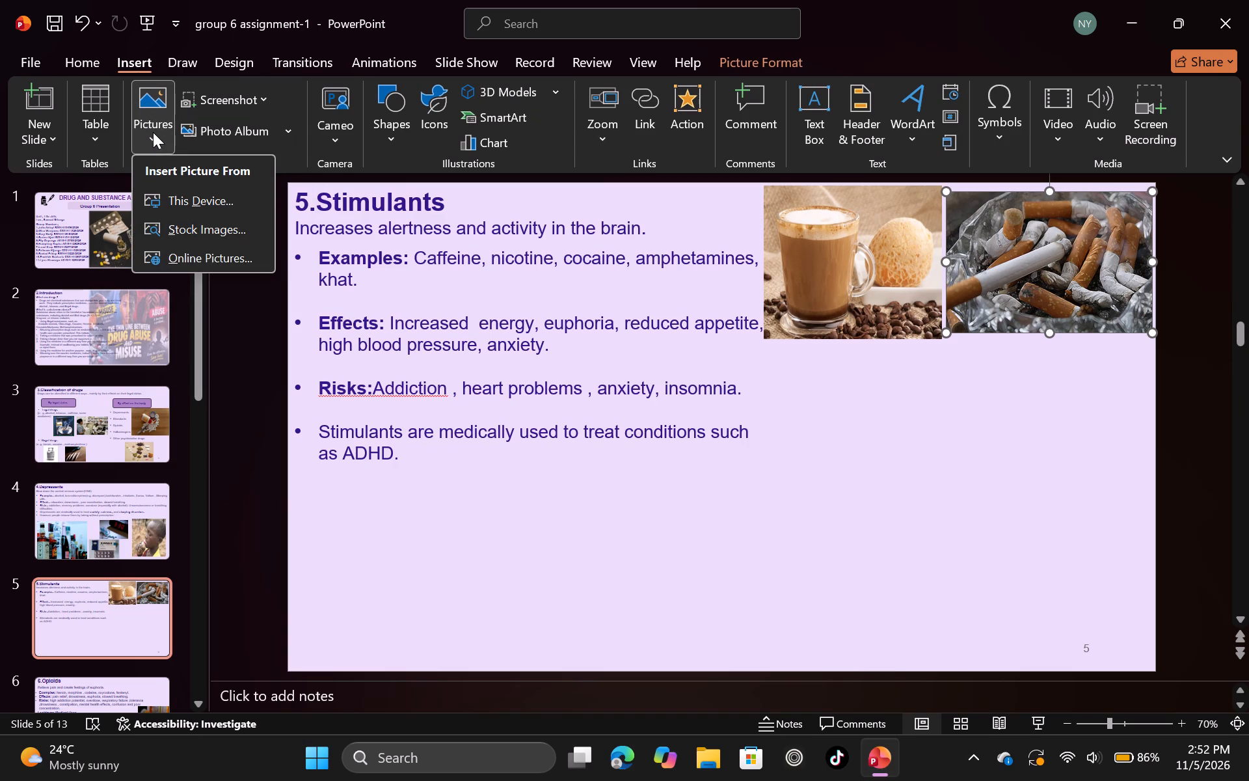
{"action": "left_click", "coordinate": [180, 257]}
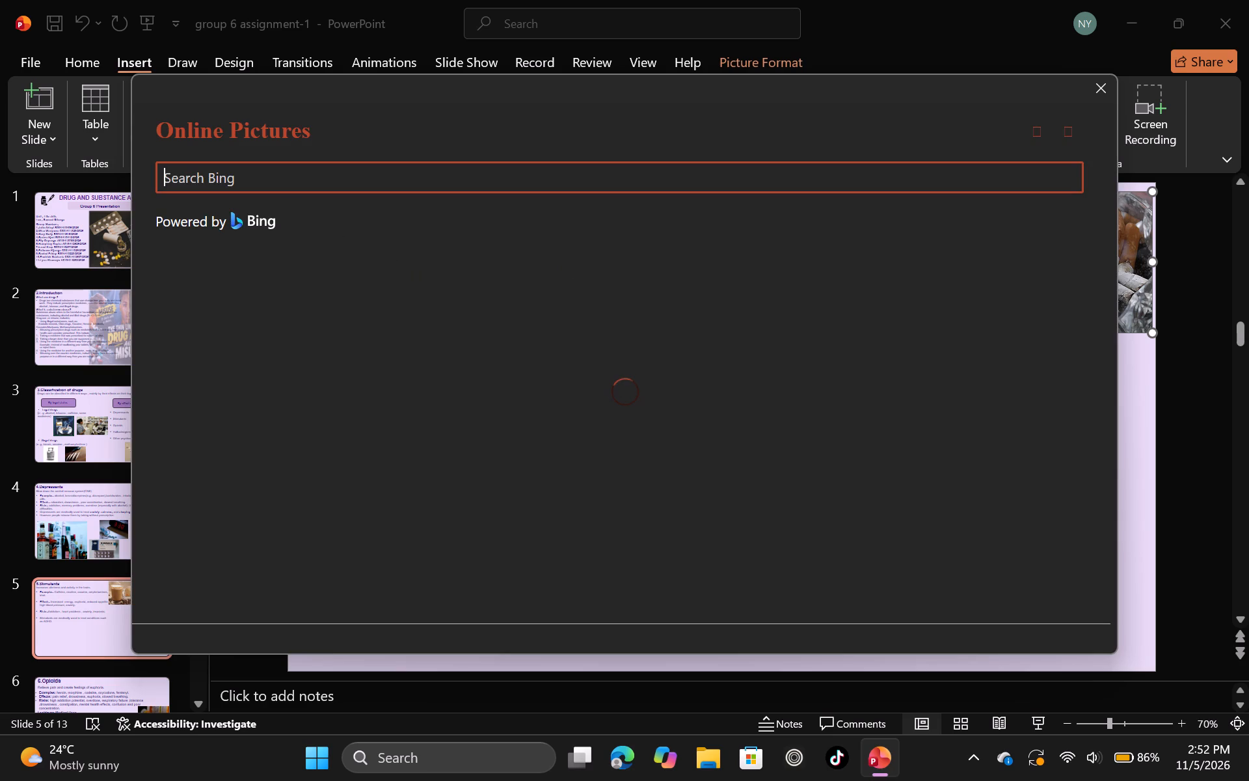
{"action": "double_click", "coordinate": [260, 173]}
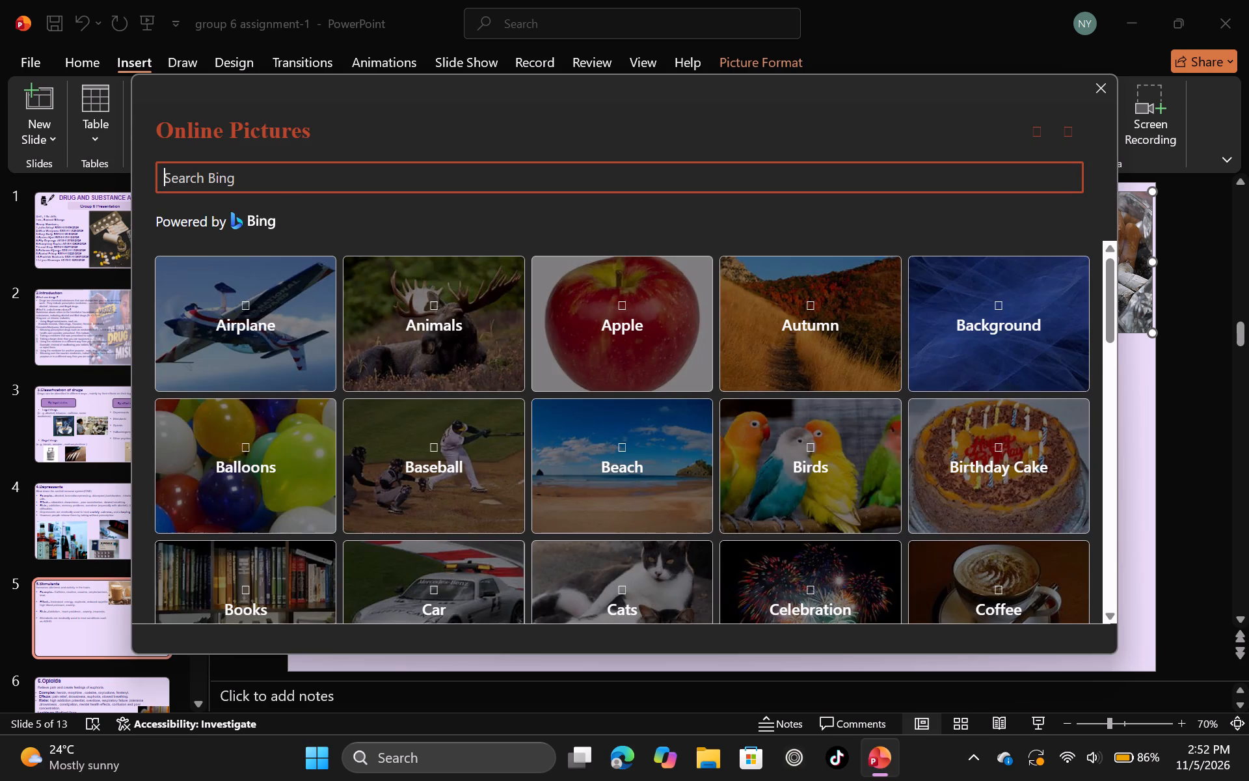
{"action": "key", "text": "k"}
{"action": "type", "text": "hat"}
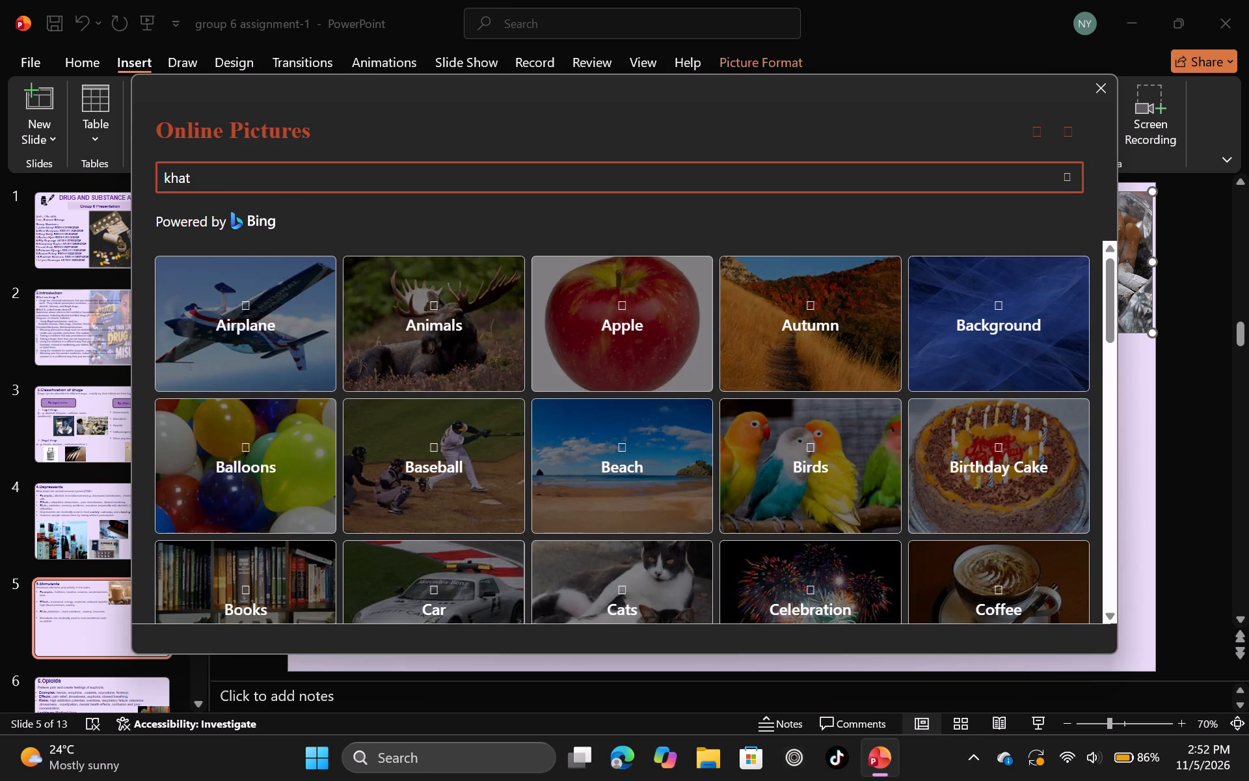
{"action": "key", "text": "Return"}
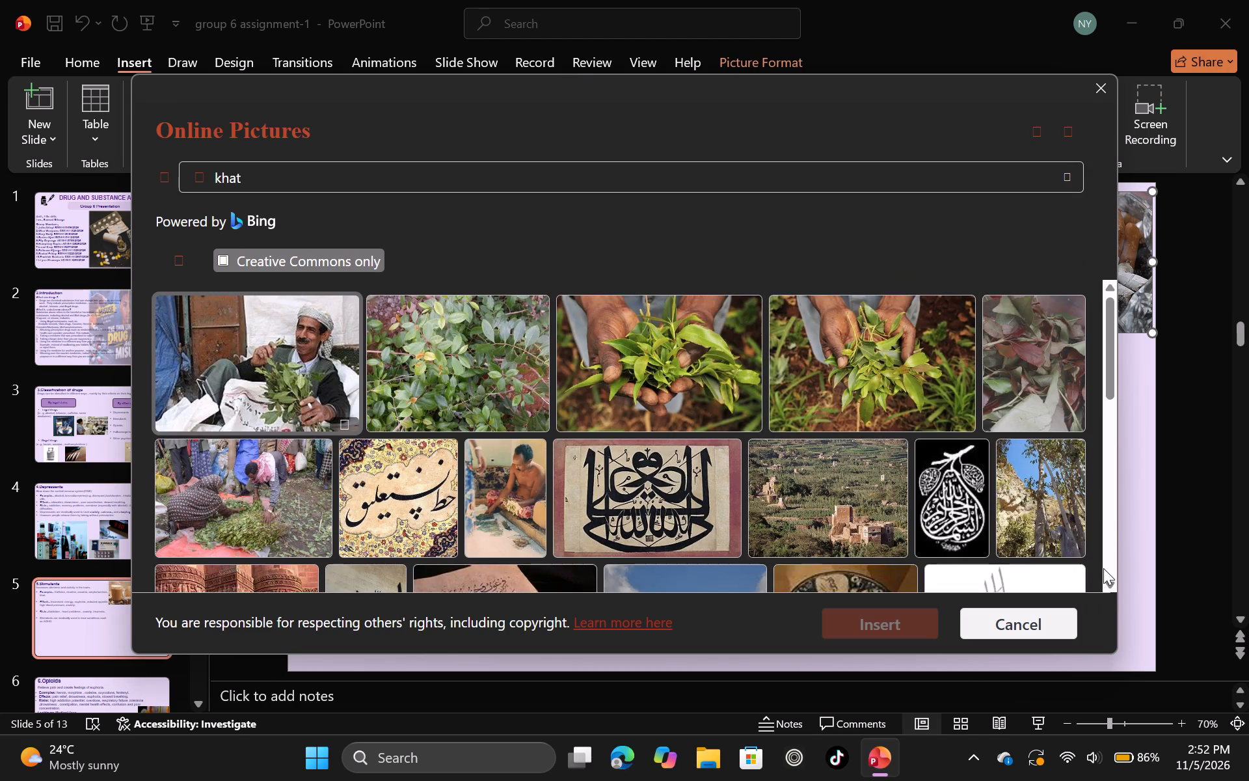
Browse the "khat" results and insert the photo of two hands holding a bunch of fresh green leaves.
{"action": "triple_click", "coordinate": [1110, 589]}
{"action": "triple_click", "coordinate": [1110, 589]}
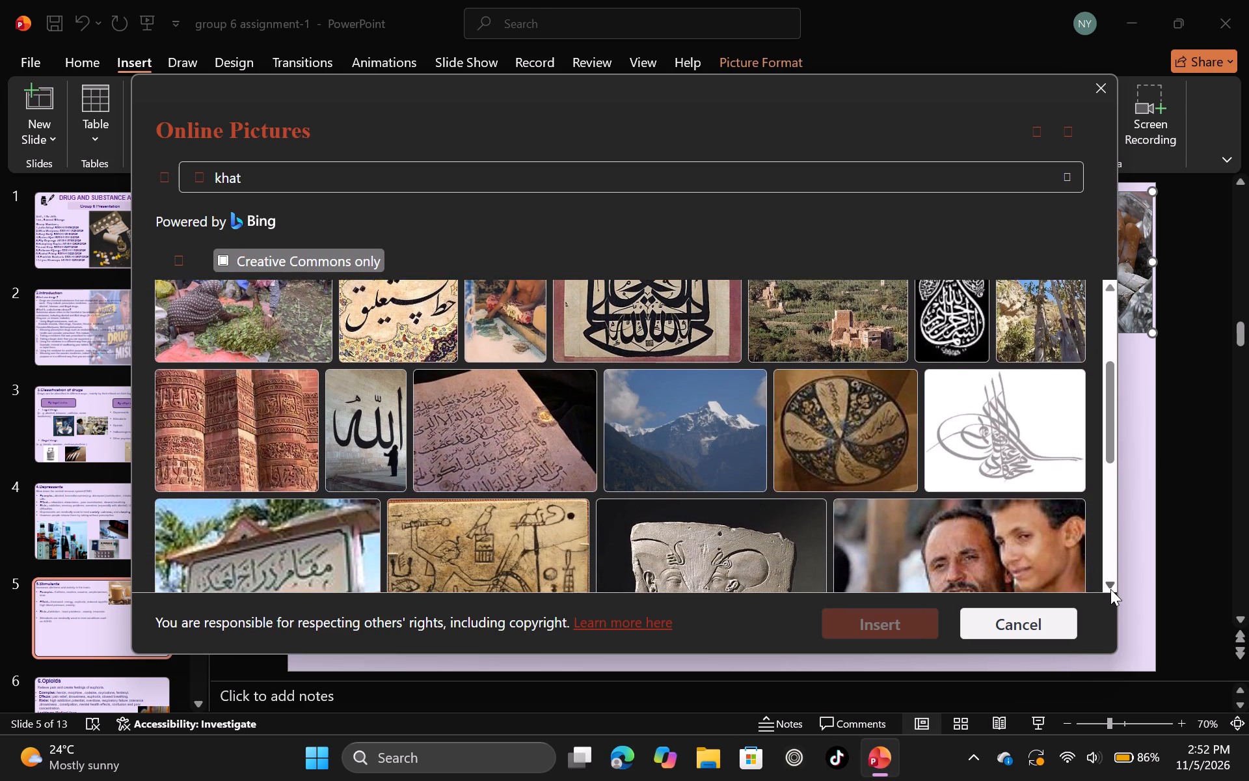
{"action": "triple_click", "coordinate": [1110, 589]}
{"action": "triple_click", "coordinate": [1110, 589]}
{"action": "double_click", "coordinate": [1110, 589]}
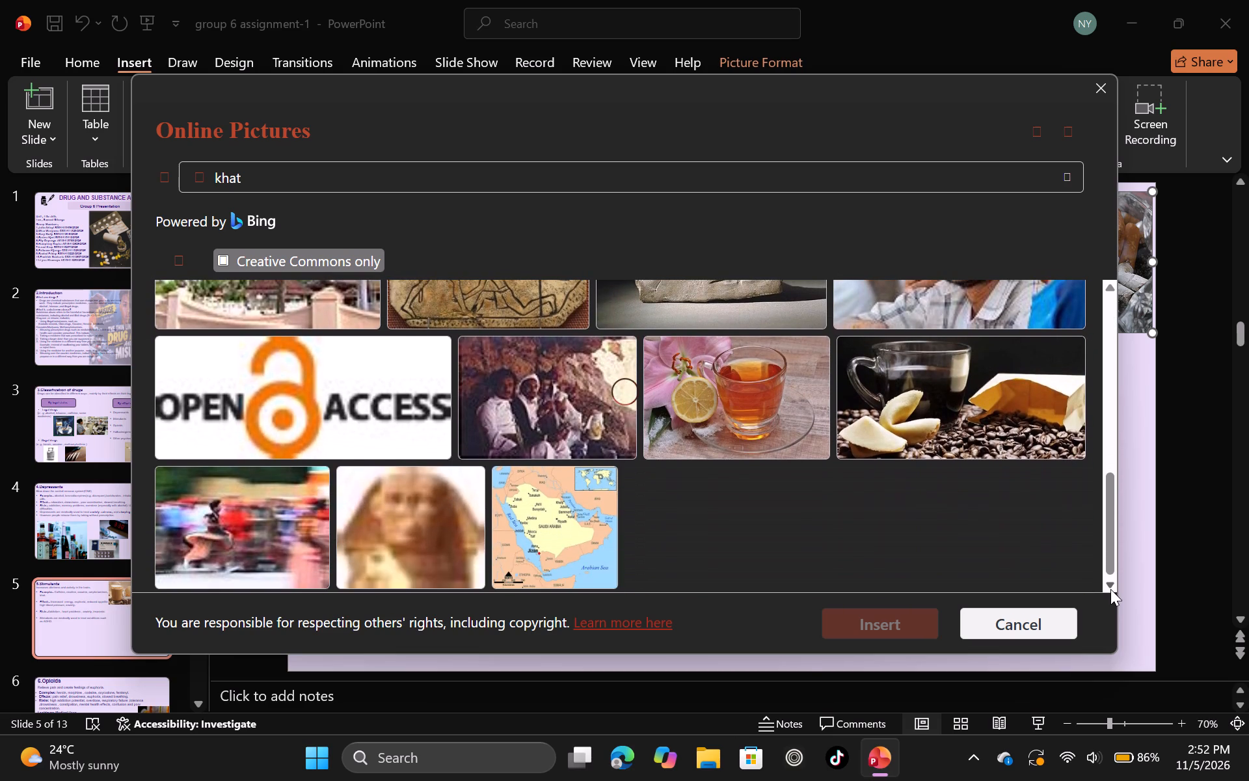
{"action": "left_click", "coordinate": [1110, 589]}
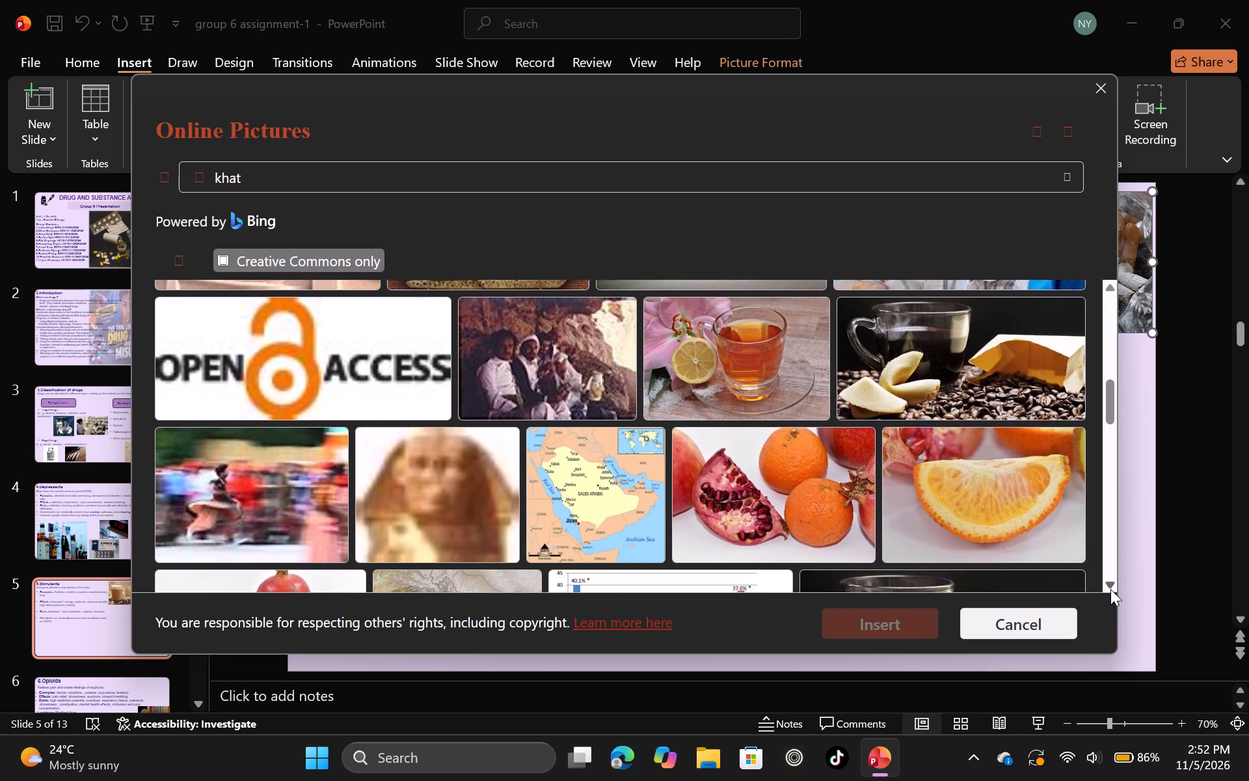
{"action": "triple_click", "coordinate": [1110, 589]}
{"action": "triple_click", "coordinate": [1110, 589]}
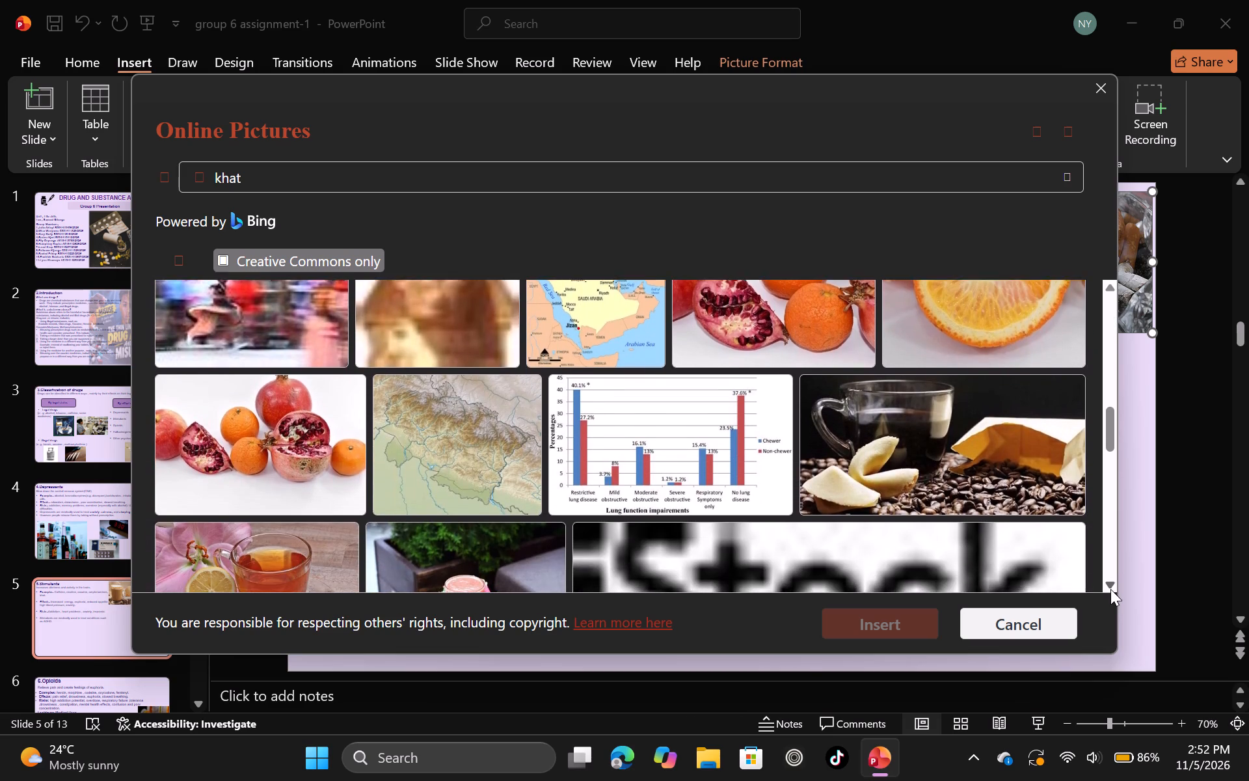
{"action": "double_click", "coordinate": [1110, 589]}
{"action": "double_click", "coordinate": [1110, 589]}
{"action": "triple_click", "coordinate": [1110, 589]}
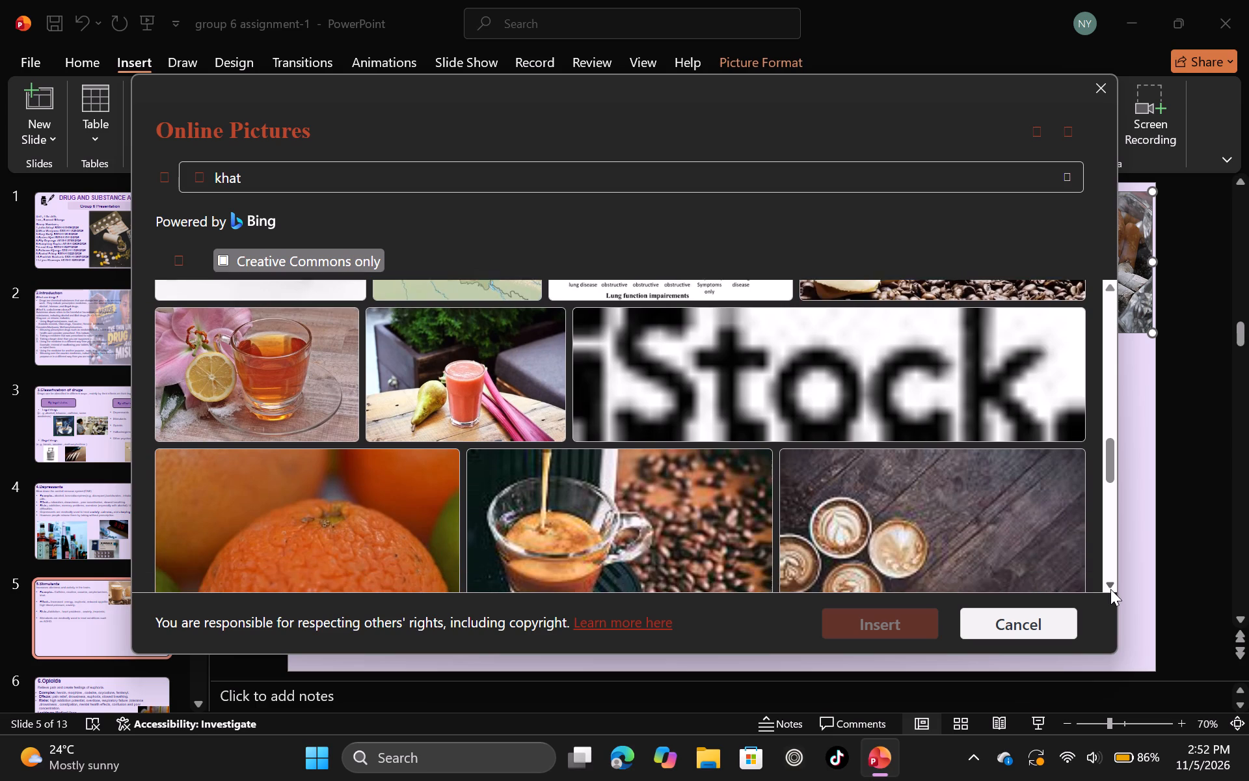
{"action": "triple_click", "coordinate": [1110, 589]}
{"action": "triple_click", "coordinate": [1110, 589]}
{"action": "triple_click", "coordinate": [1110, 589]}
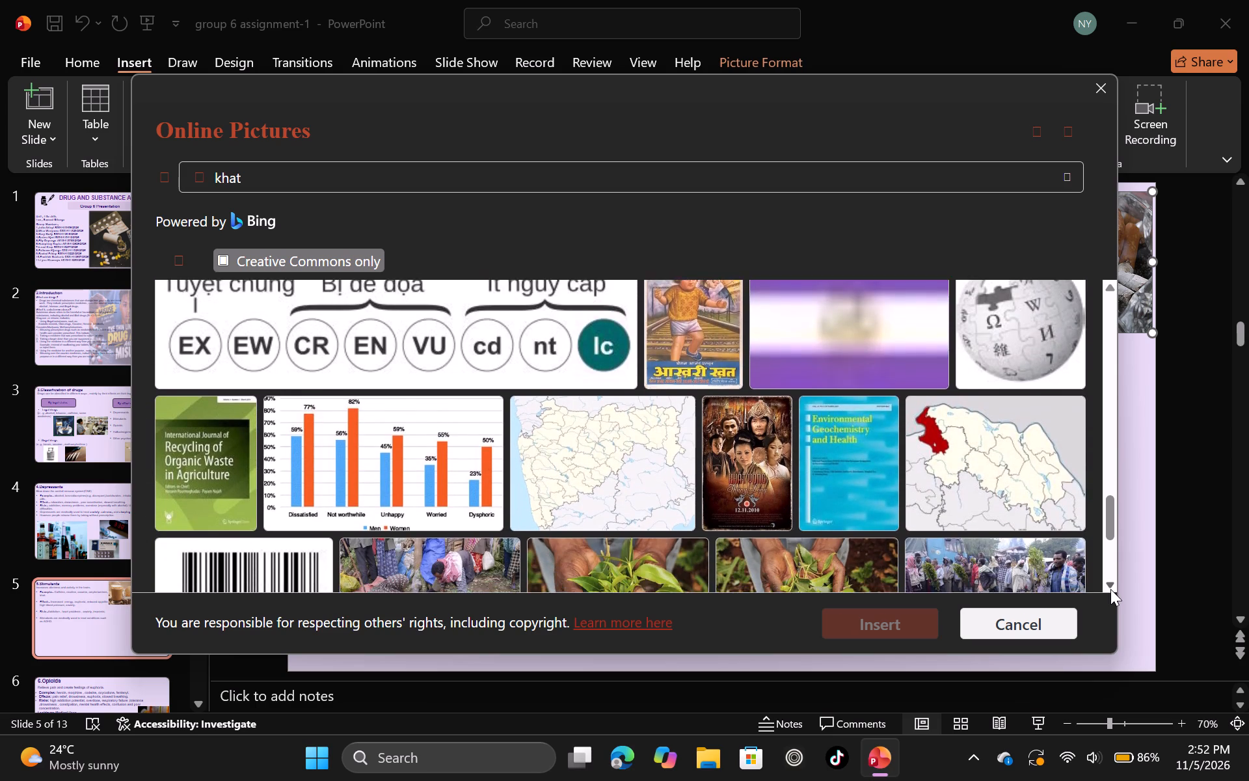
{"action": "triple_click", "coordinate": [1110, 589]}
{"action": "triple_click", "coordinate": [1110, 589]}
{"action": "double_click", "coordinate": [1110, 589]}
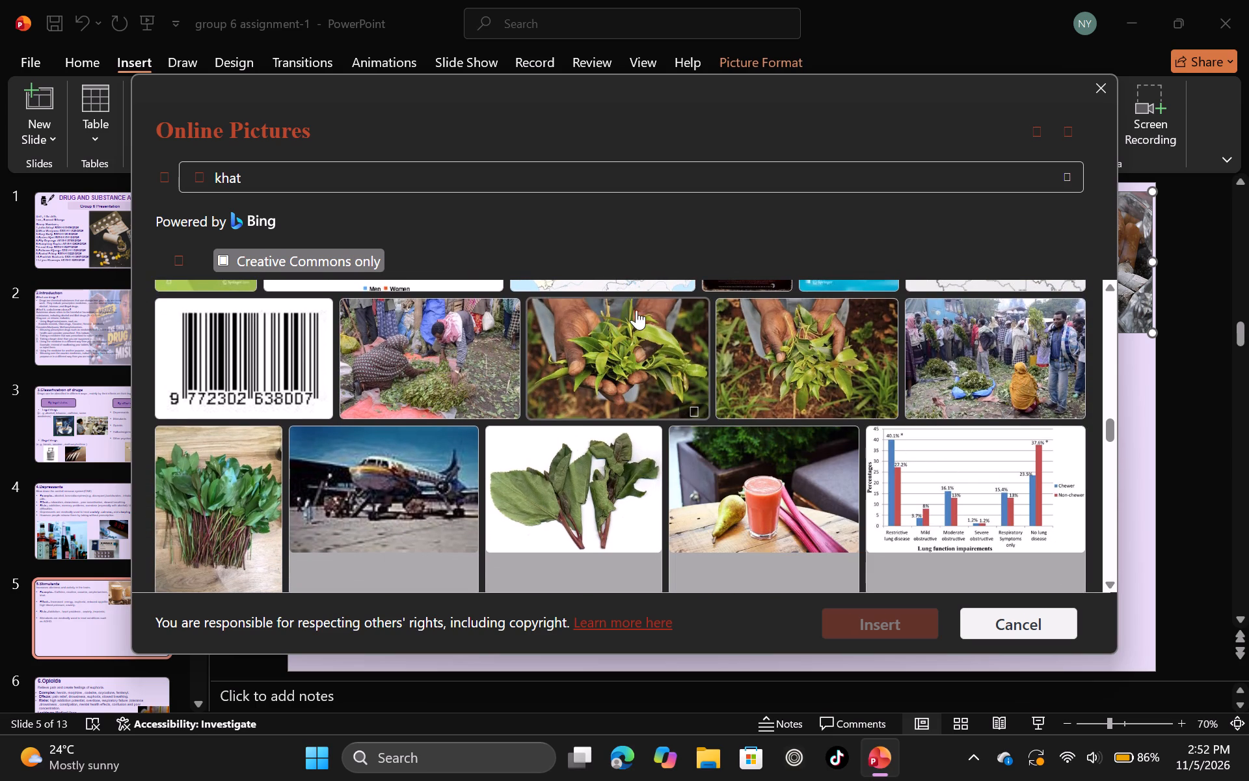
{"action": "left_click", "coordinate": [637, 331]}
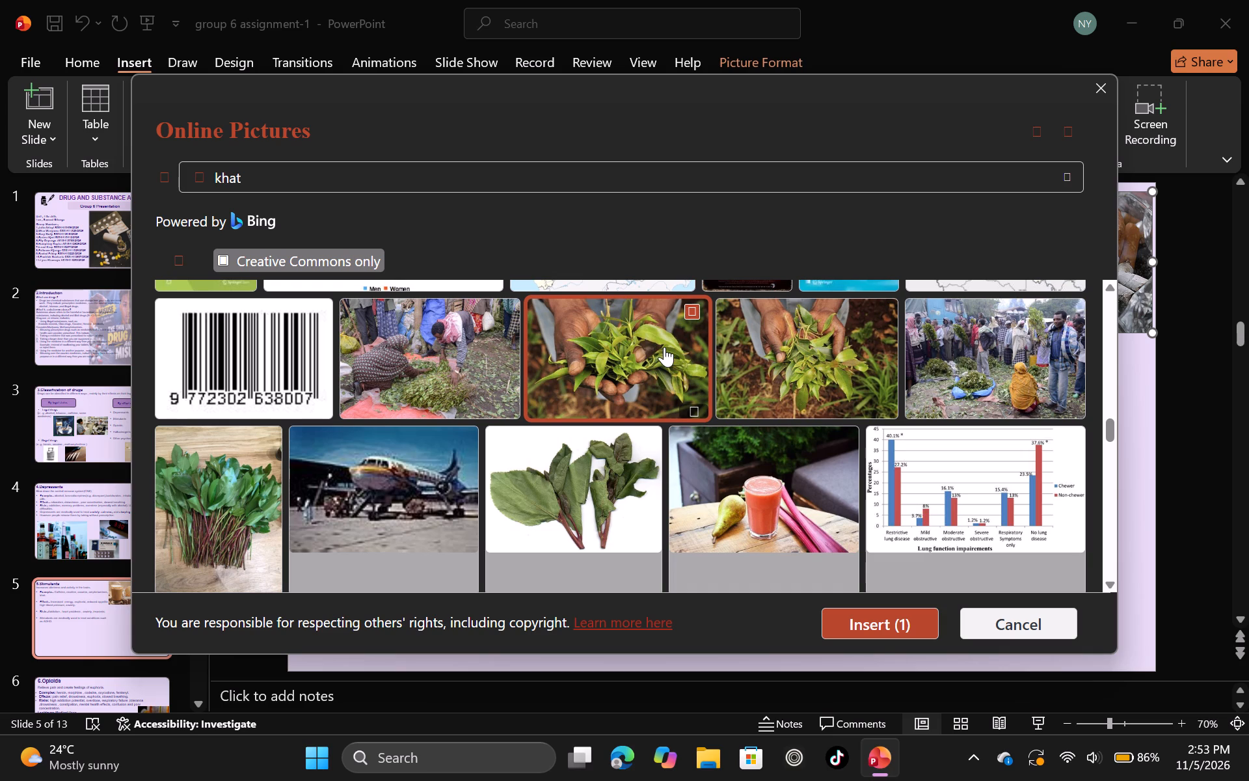
{"action": "left_click", "coordinate": [866, 625]}
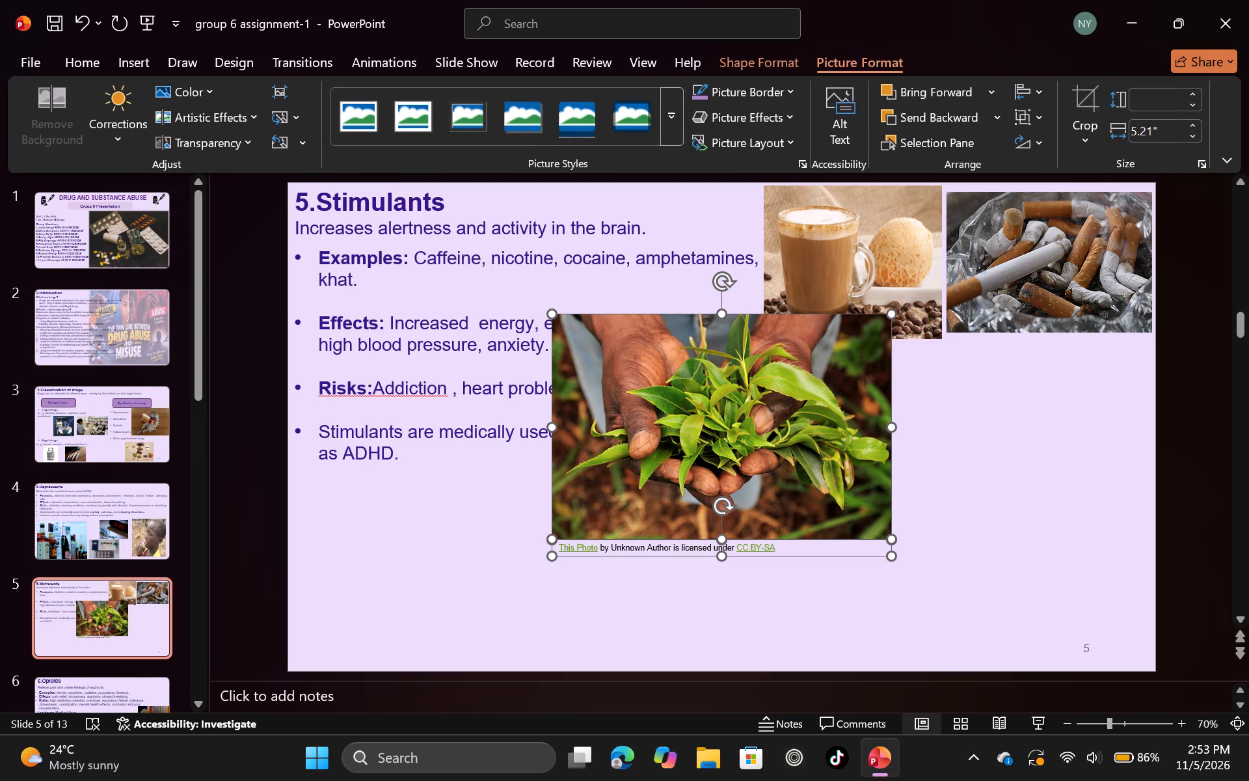
Narrow the khat leaves picture to about 3.74" wide and reduce its height so its top edge sits just below the coffee mug picture.
{"action": "left_click_drag", "start_coordinate": [552, 429], "coordinate": [656, 438]}
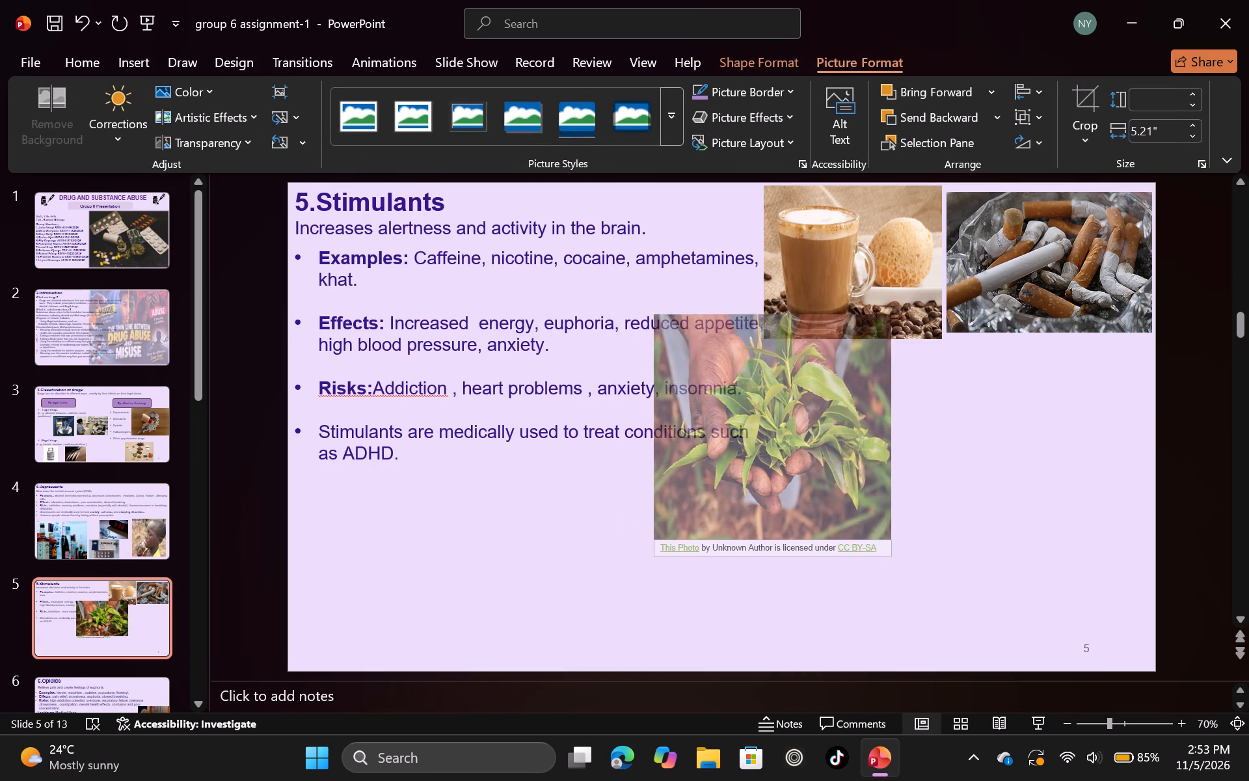
{"action": "left_click_drag", "start_coordinate": [656, 438], "coordinate": [658, 441]}
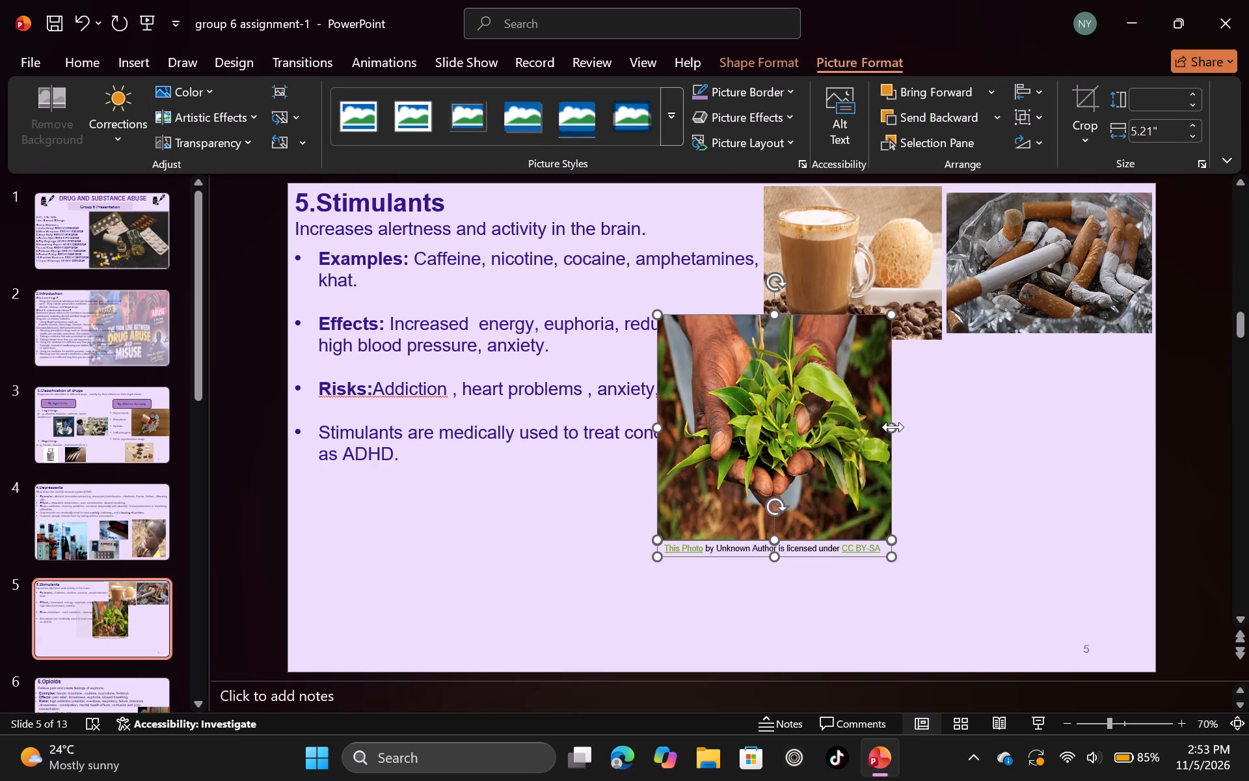
{"action": "left_click", "coordinate": [893, 427]}
{"action": "left_click_drag", "start_coordinate": [893, 427], "coordinate": [897, 433]}
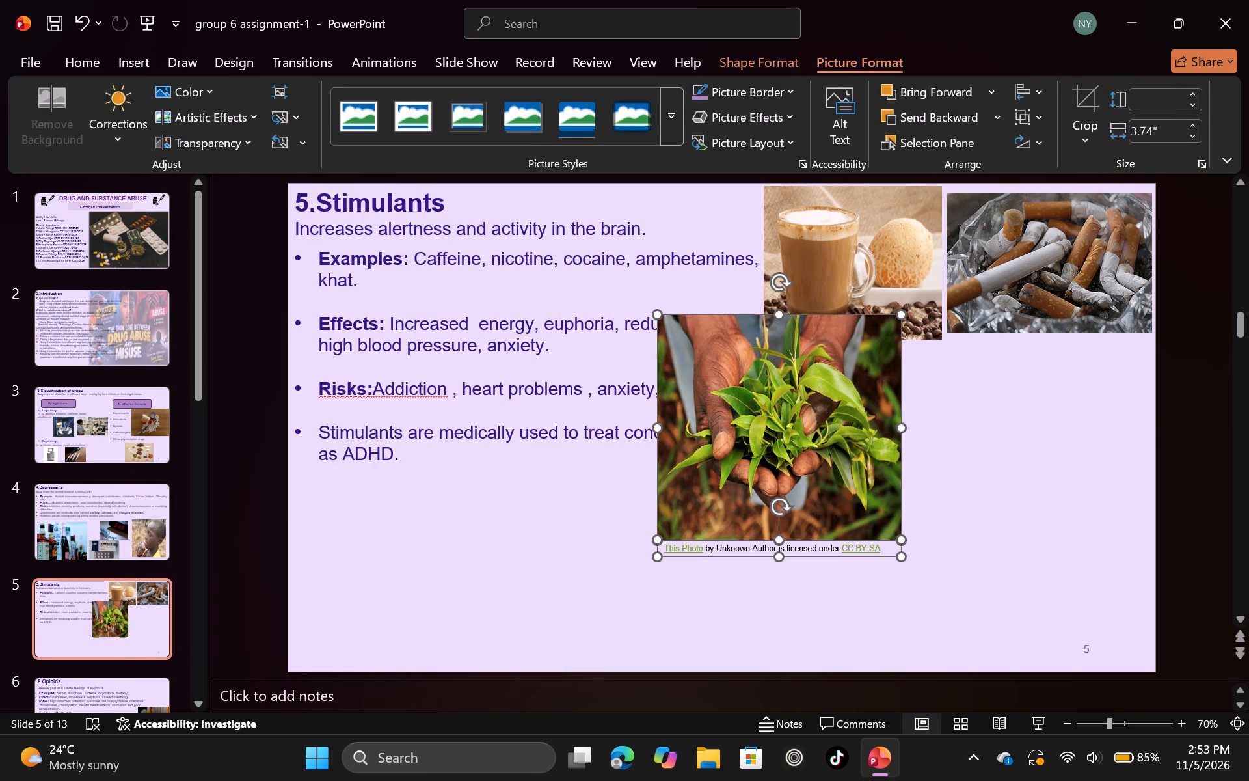
{"action": "left_click_drag", "start_coordinate": [781, 312], "coordinate": [793, 353]}
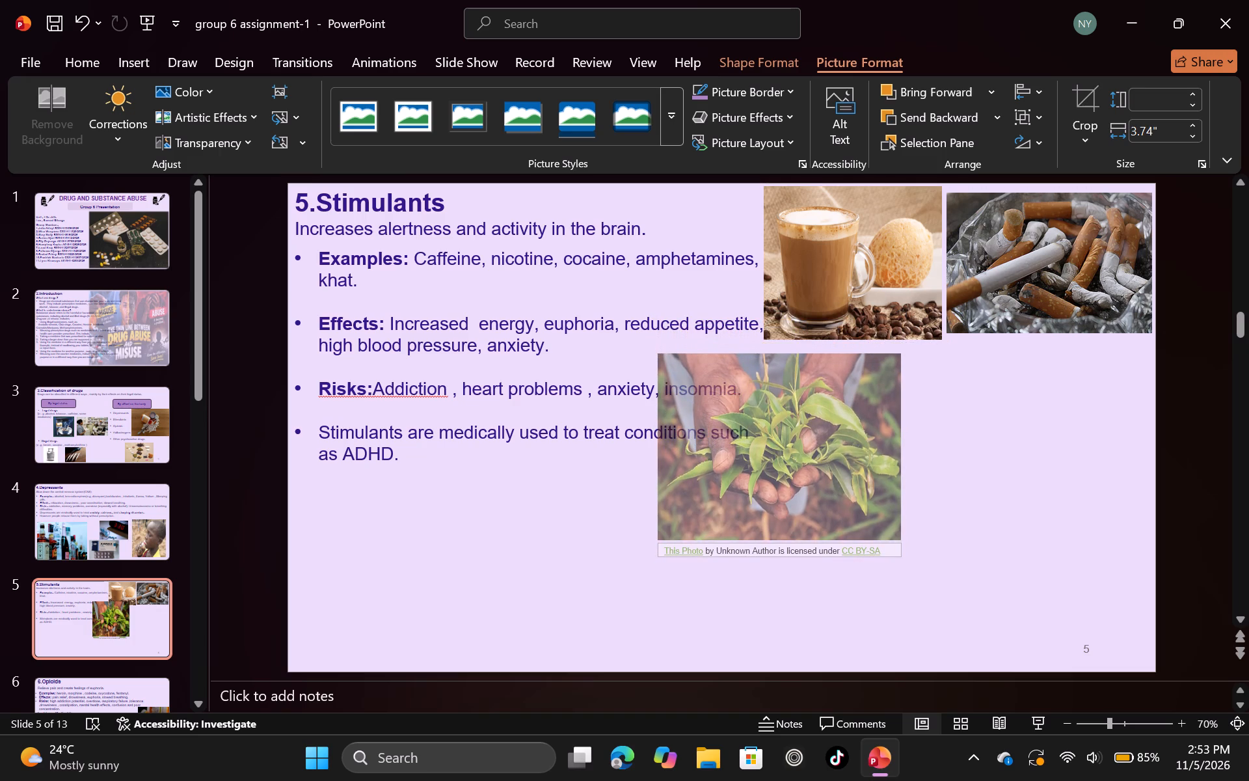
{"action": "left_click_drag", "start_coordinate": [793, 353], "coordinate": [794, 349]}
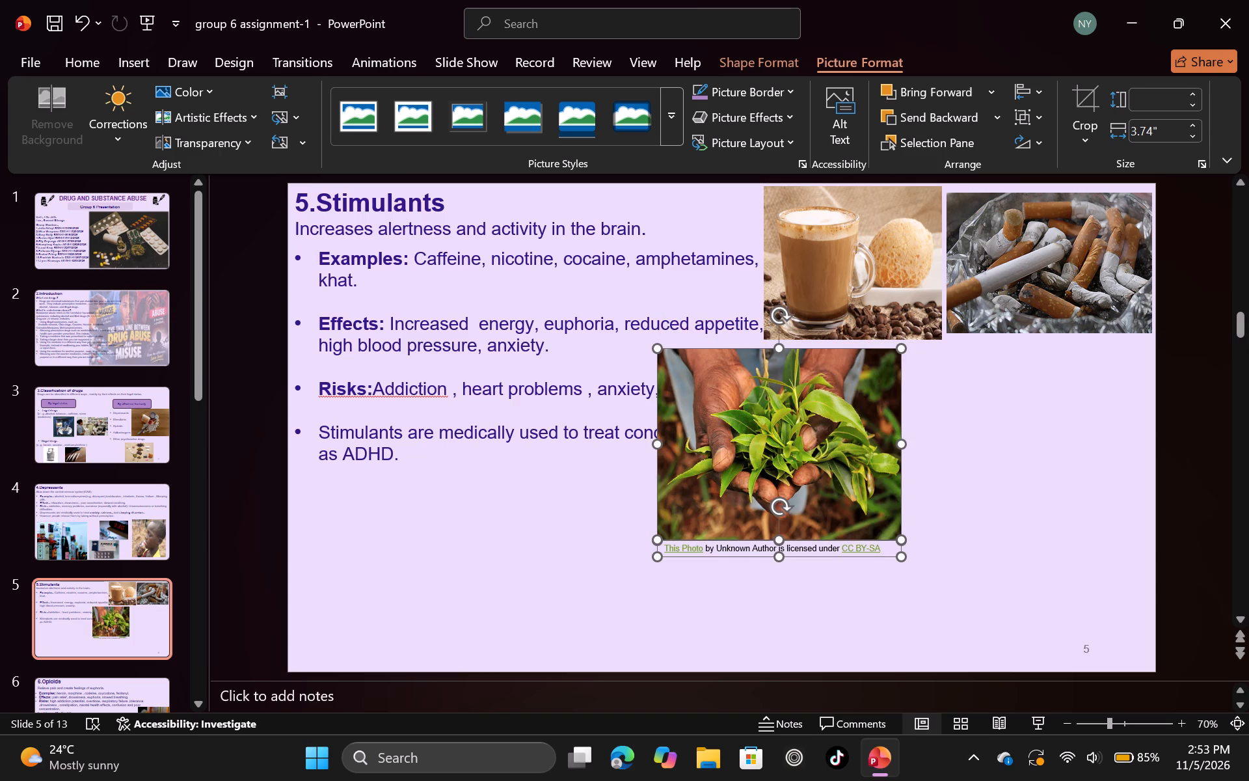
{"action": "left_click_drag", "start_coordinate": [779, 539], "coordinate": [790, 535]}
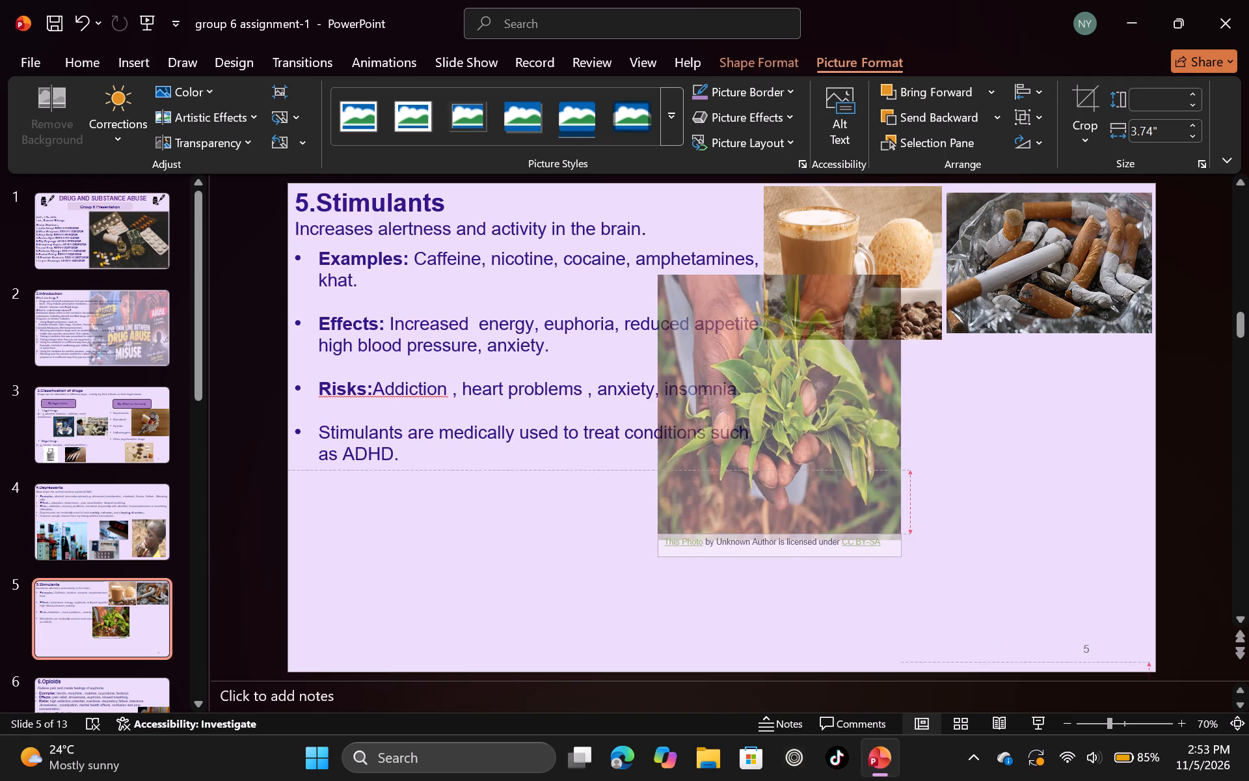
{"action": "left_click_drag", "start_coordinate": [790, 535], "coordinate": [799, 540]}
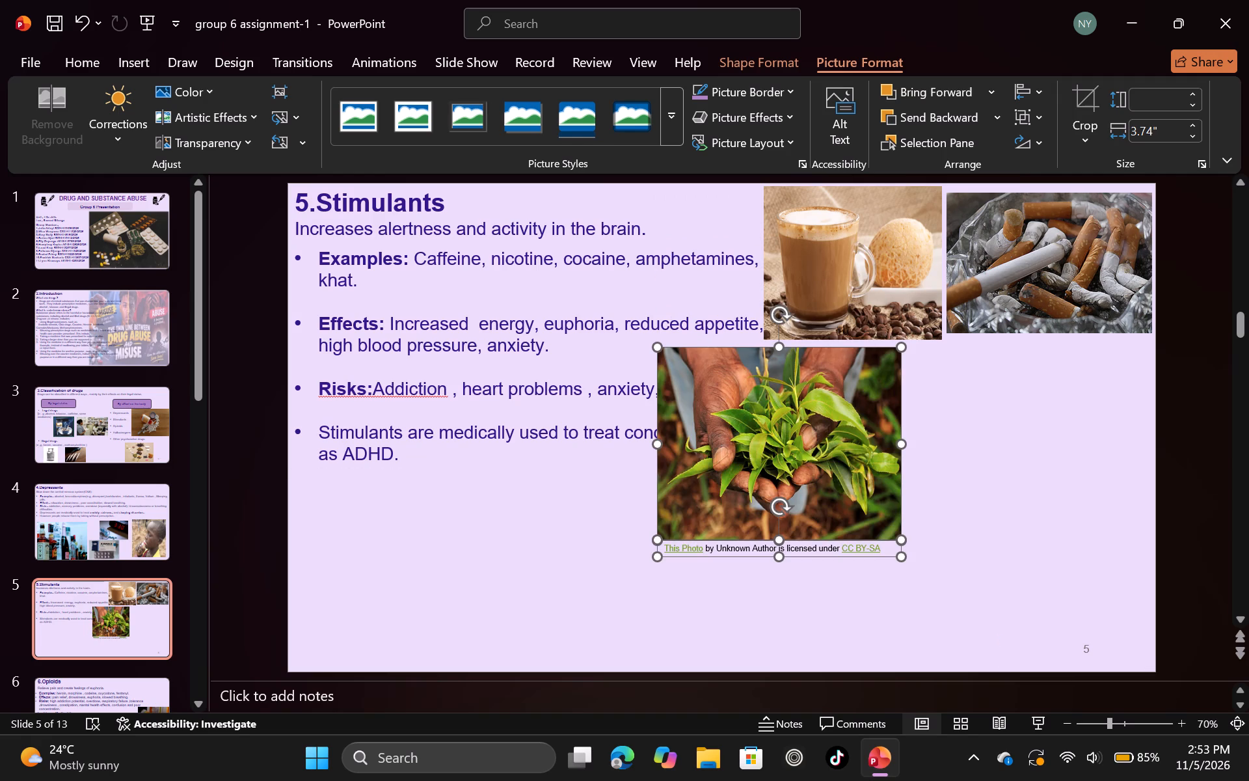
Separate the photo attribution caption from the khat leaves picture and cut it from the Stimulants slide.
{"action": "left_click", "coordinate": [760, 553]}
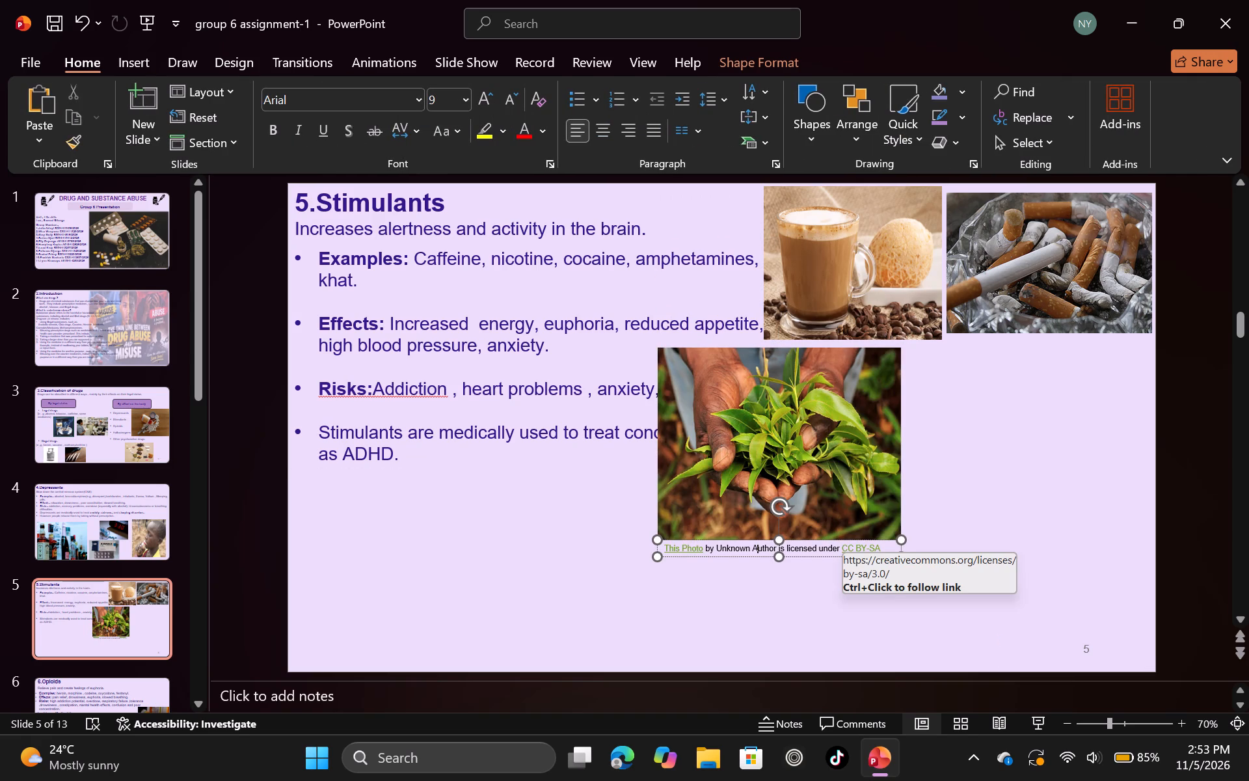
{"action": "left_click", "coordinate": [883, 552]}
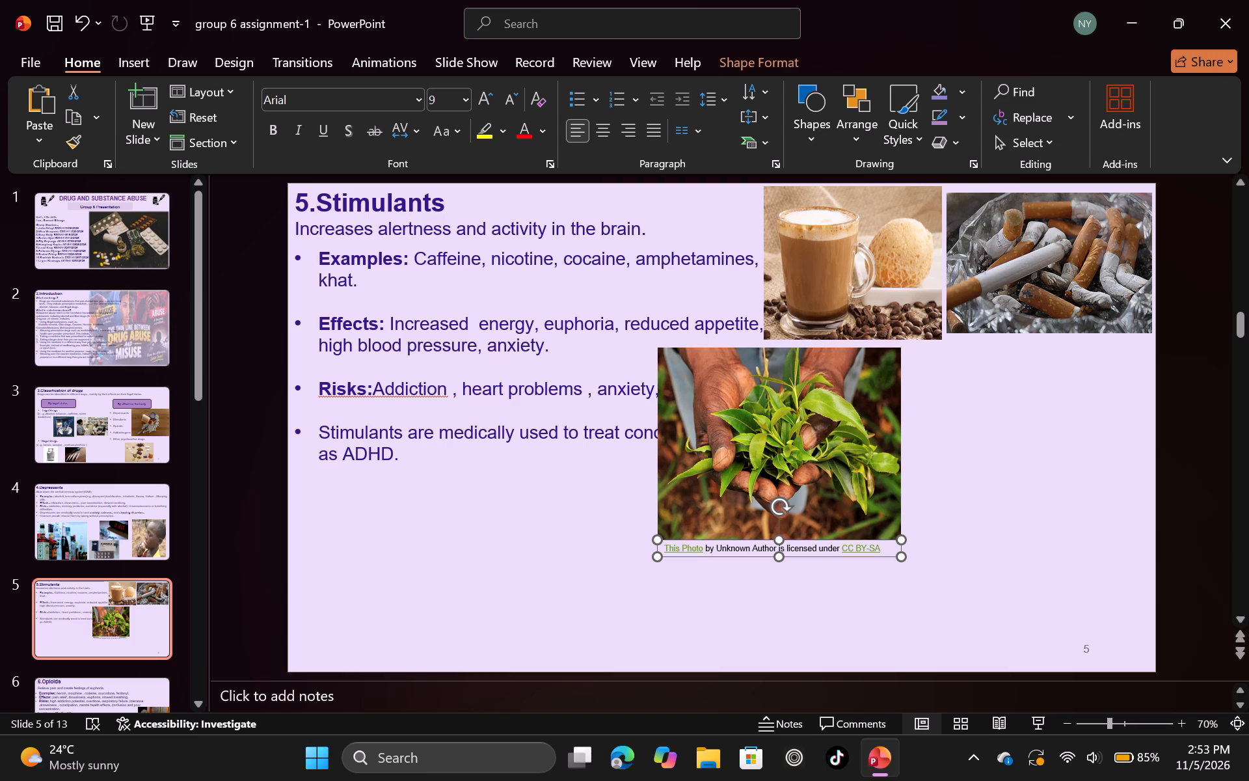
{"action": "left_click", "coordinate": [892, 545]}
{"action": "double_click", "coordinate": [891, 547]}
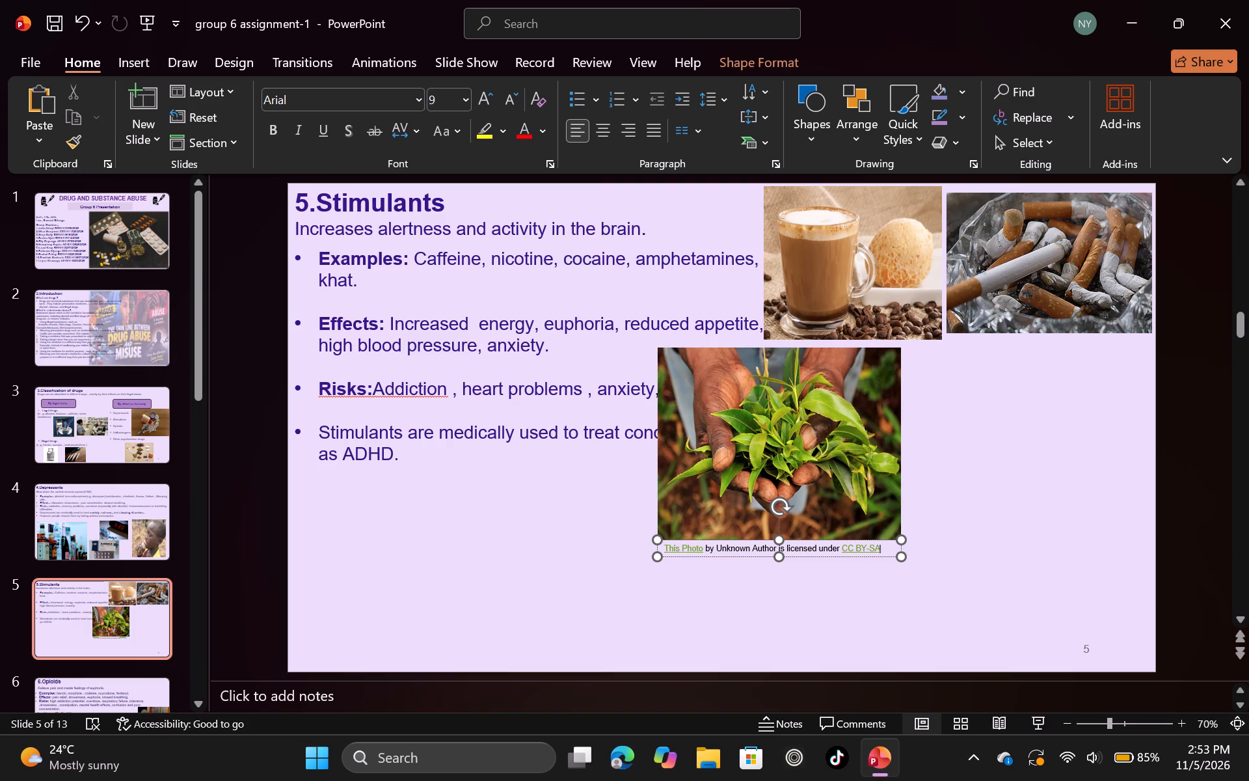
{"action": "double_click", "coordinate": [891, 545]}
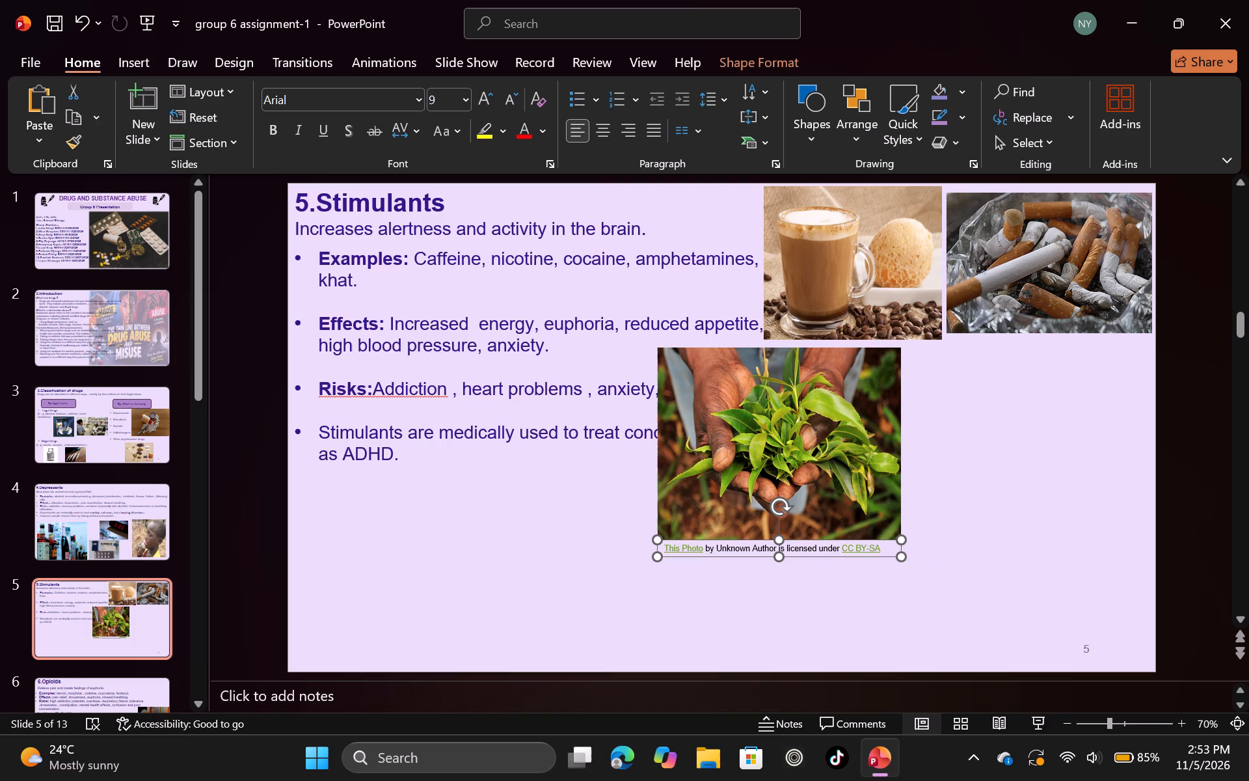
{"action": "left_click", "coordinate": [662, 547]}
{"action": "left_click_drag", "start_coordinate": [662, 547], "coordinate": [880, 545]}
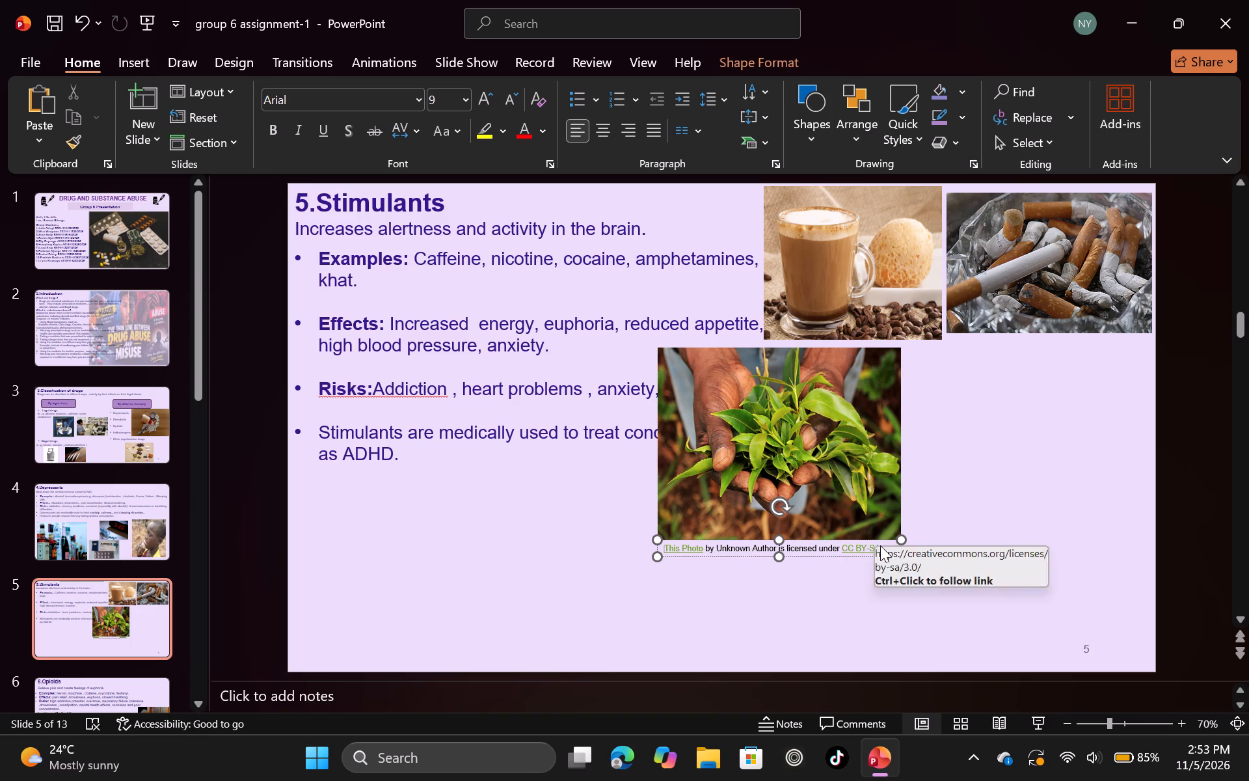
{"action": "left_click_drag", "start_coordinate": [880, 545], "coordinate": [887, 550]}
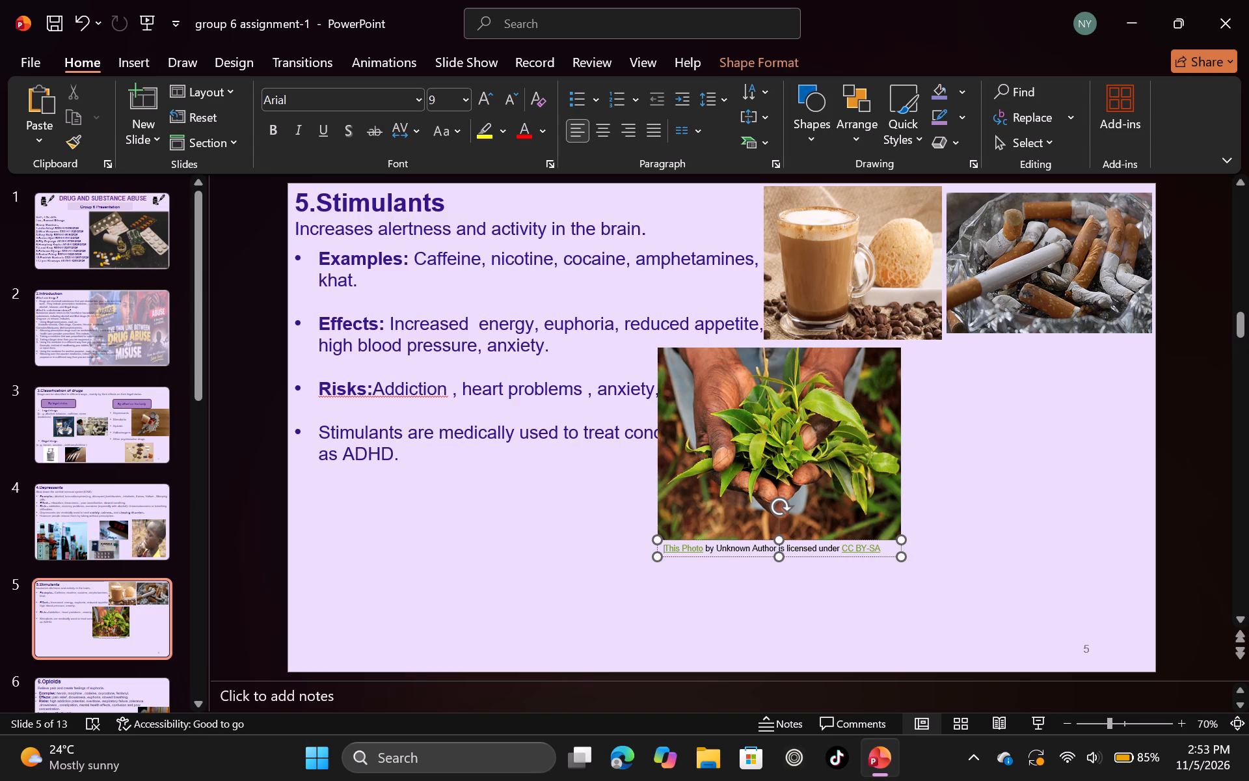
{"action": "left_click", "coordinate": [887, 546]}
{"action": "left_click", "coordinate": [887, 546]}
{"action": "left_click", "coordinate": [889, 548]}
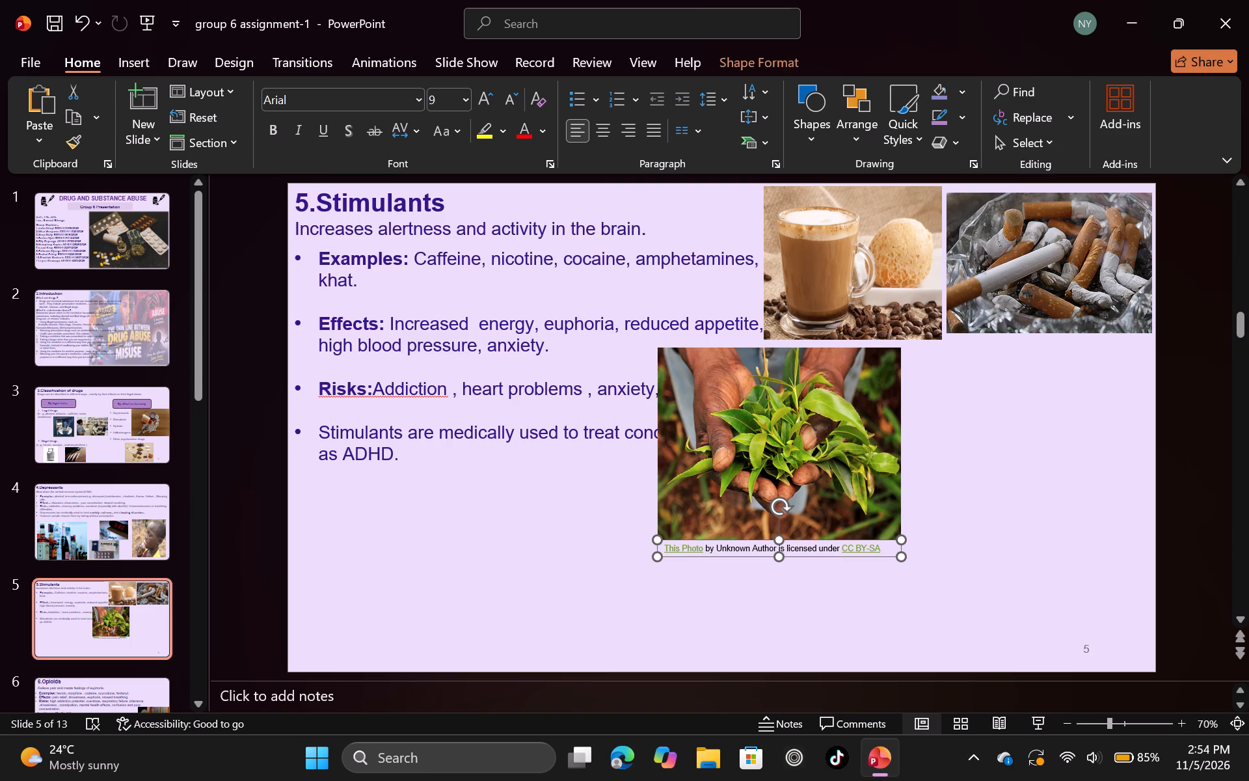
{"action": "left_click", "coordinate": [889, 548]}
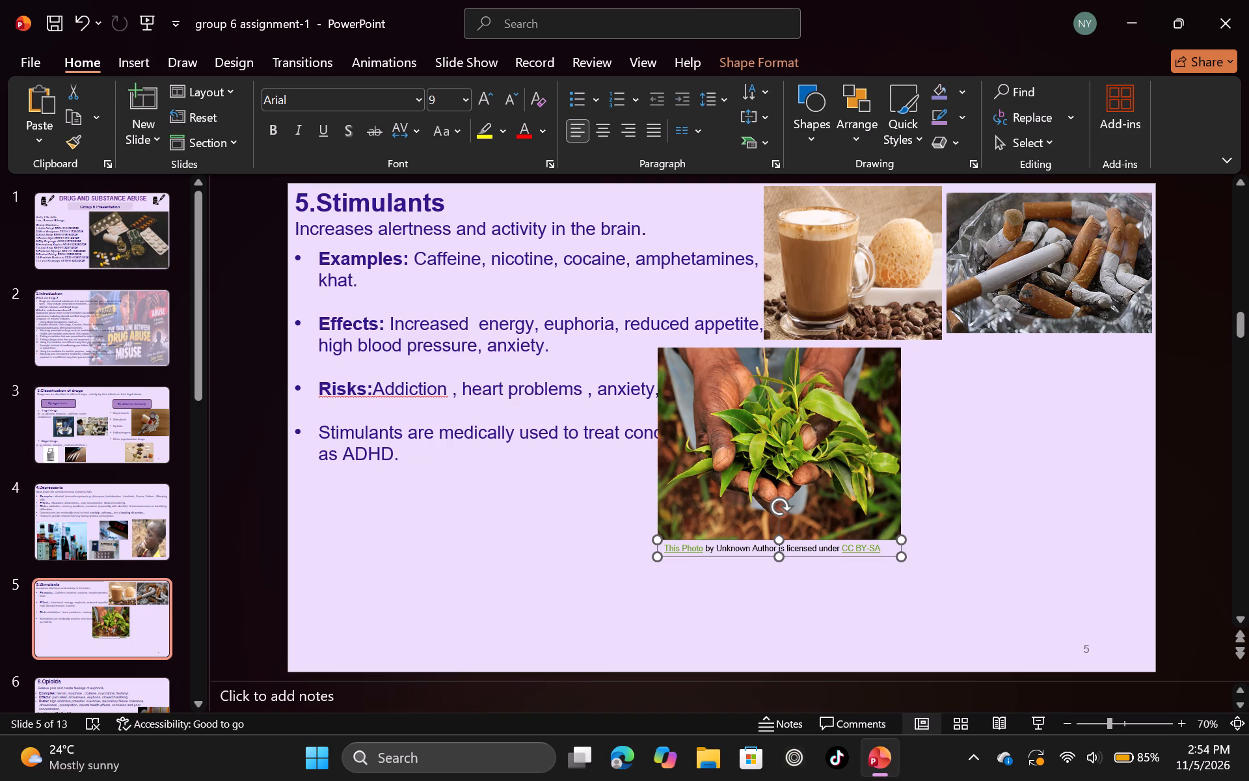
{"action": "triple_click", "coordinate": [889, 548]}
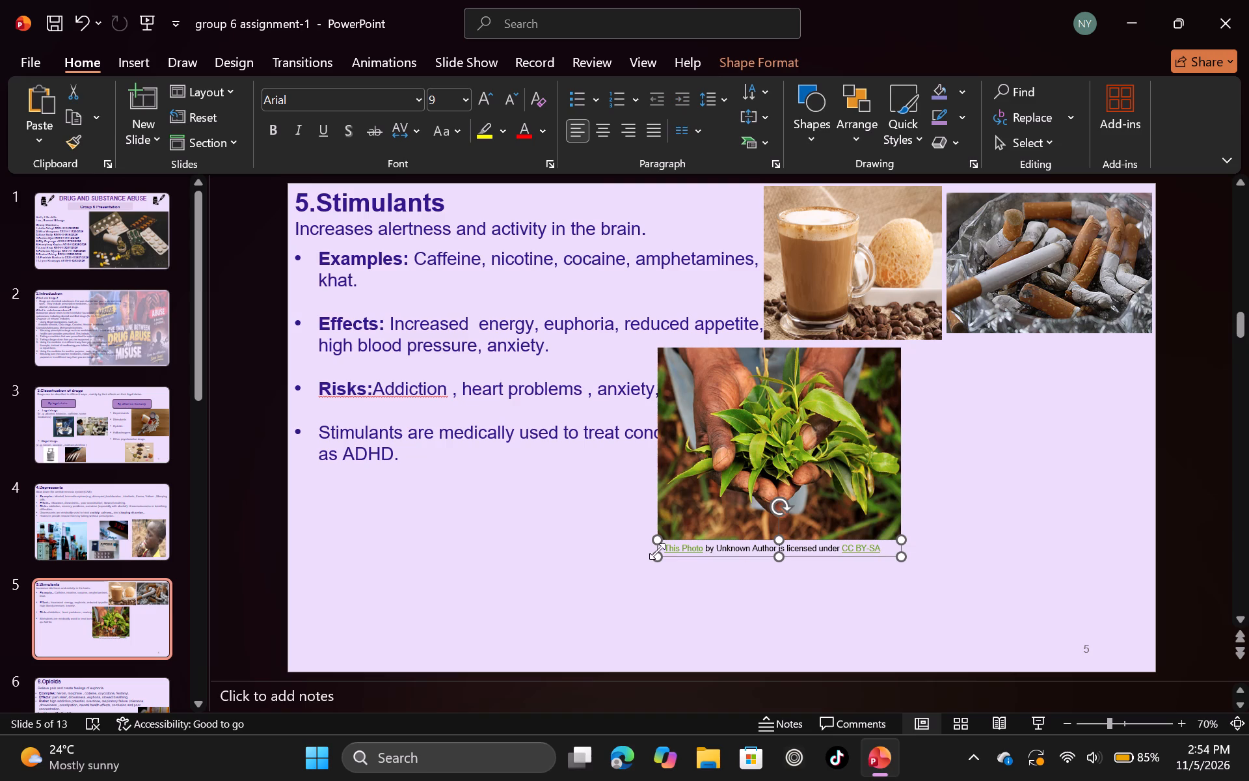
{"action": "left_click", "coordinate": [663, 551]}
{"action": "left_click_drag", "start_coordinate": [663, 551], "coordinate": [740, 551]}
{"action": "left_click_drag", "start_coordinate": [740, 551], "coordinate": [891, 554]}
{"action": "left_click_drag", "start_coordinate": [891, 554], "coordinate": [662, 601]}
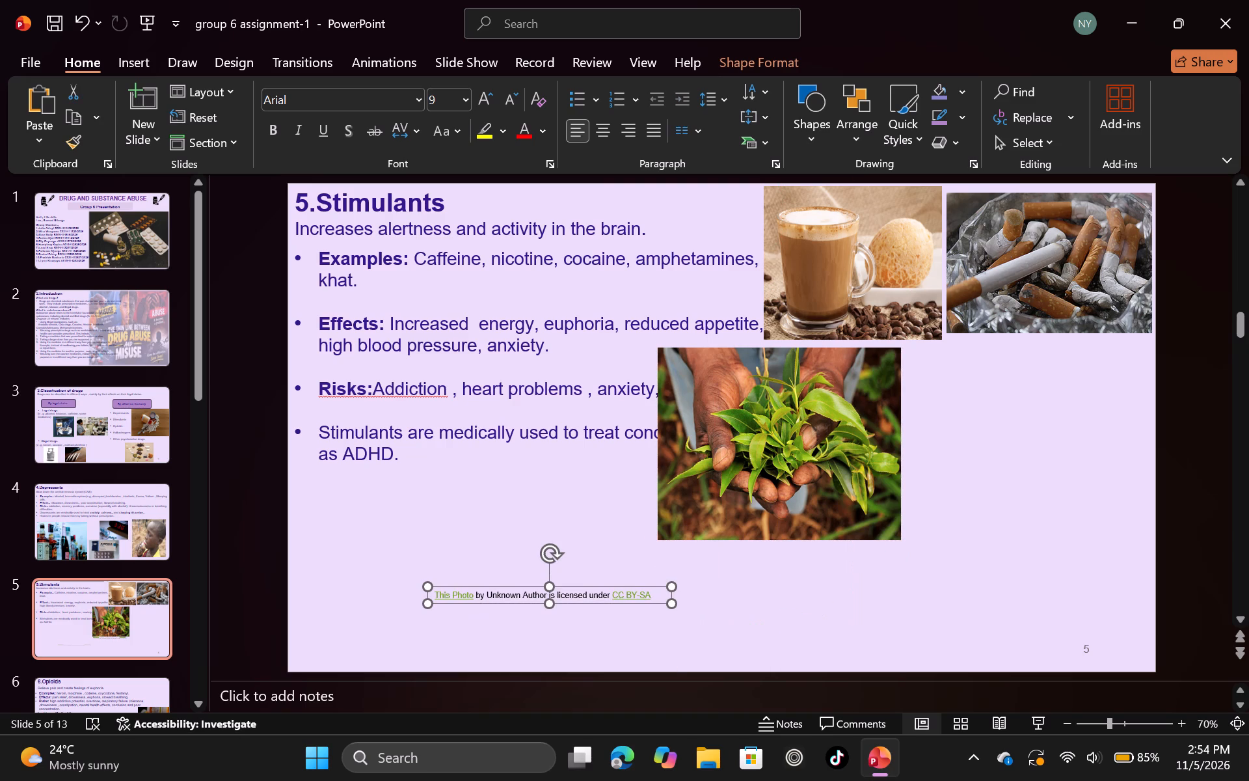
{"action": "left_click", "coordinate": [74, 93]}
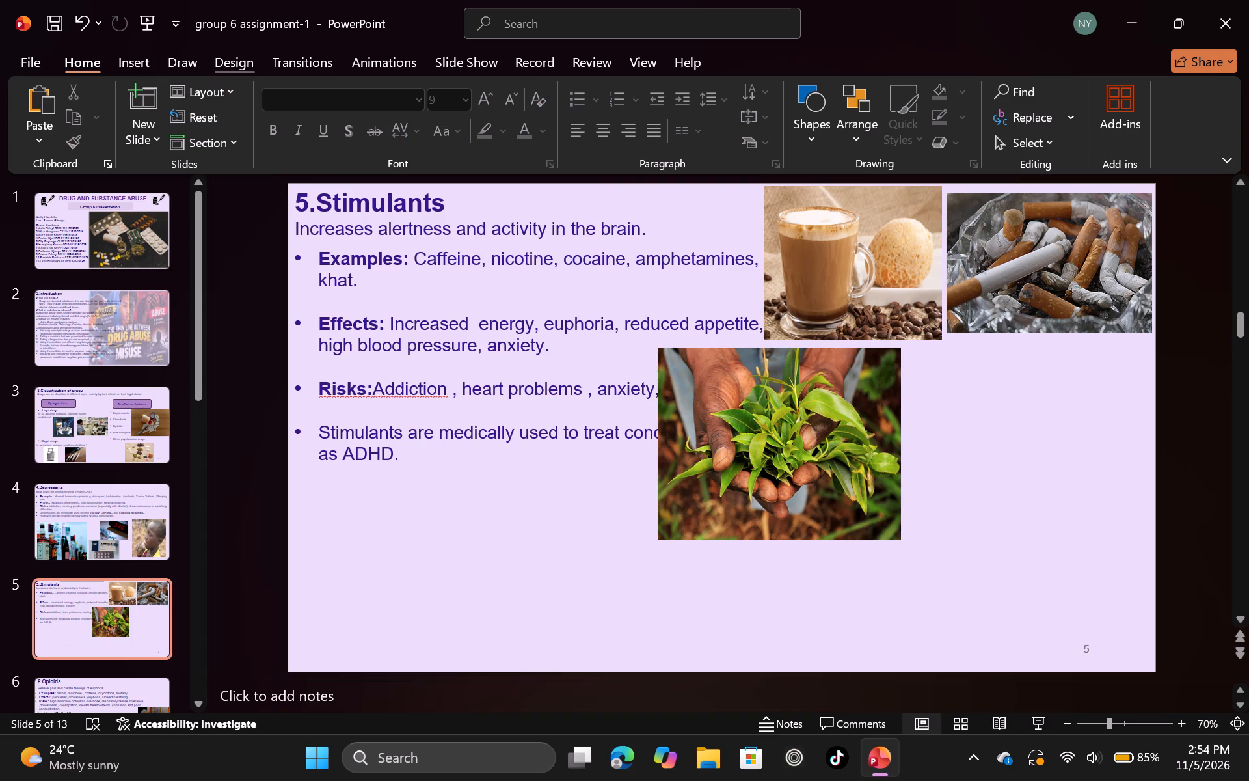
Move the khat leaves picture clear of the bullet text, roughly centred just below the coffee mug and cigarette butts pictures.
{"action": "left_click_drag", "start_coordinate": [806, 470], "coordinate": [920, 465]}
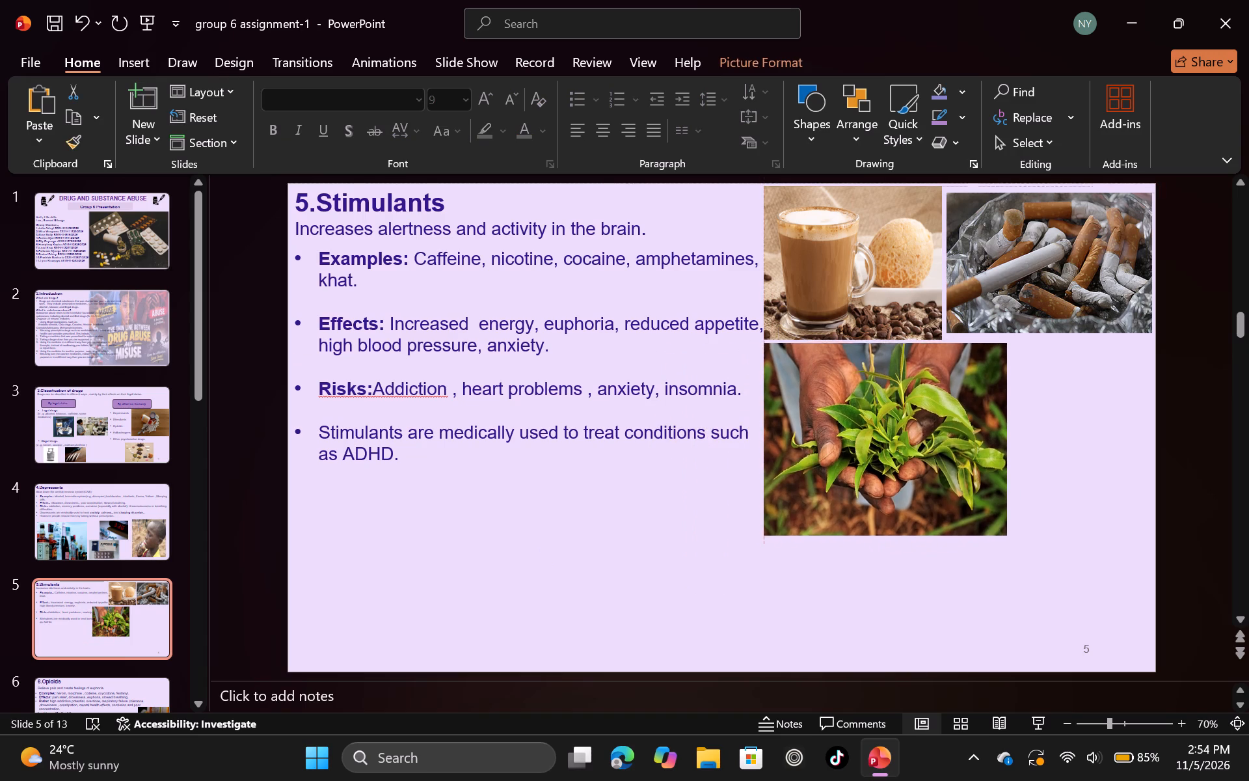
{"action": "left_click_drag", "start_coordinate": [920, 465], "coordinate": [969, 463]}
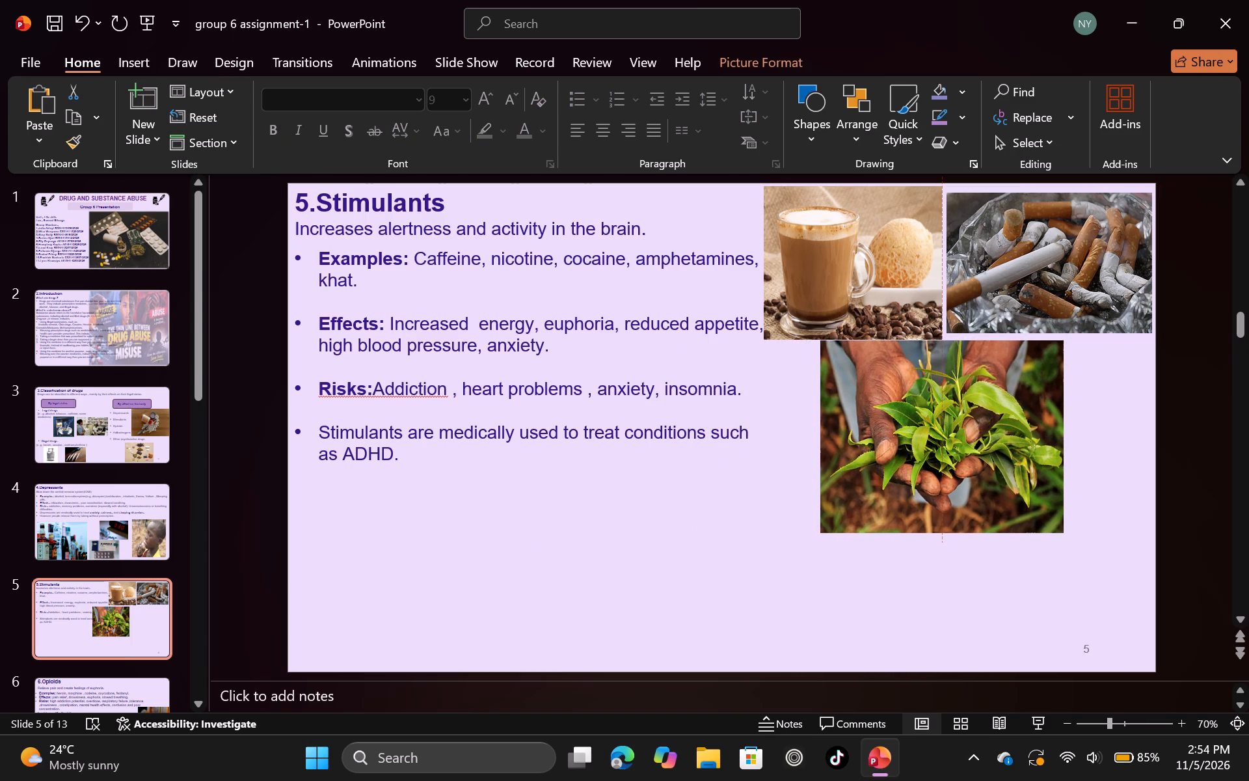
{"action": "left_click_drag", "start_coordinate": [969, 463], "coordinate": [973, 465]}
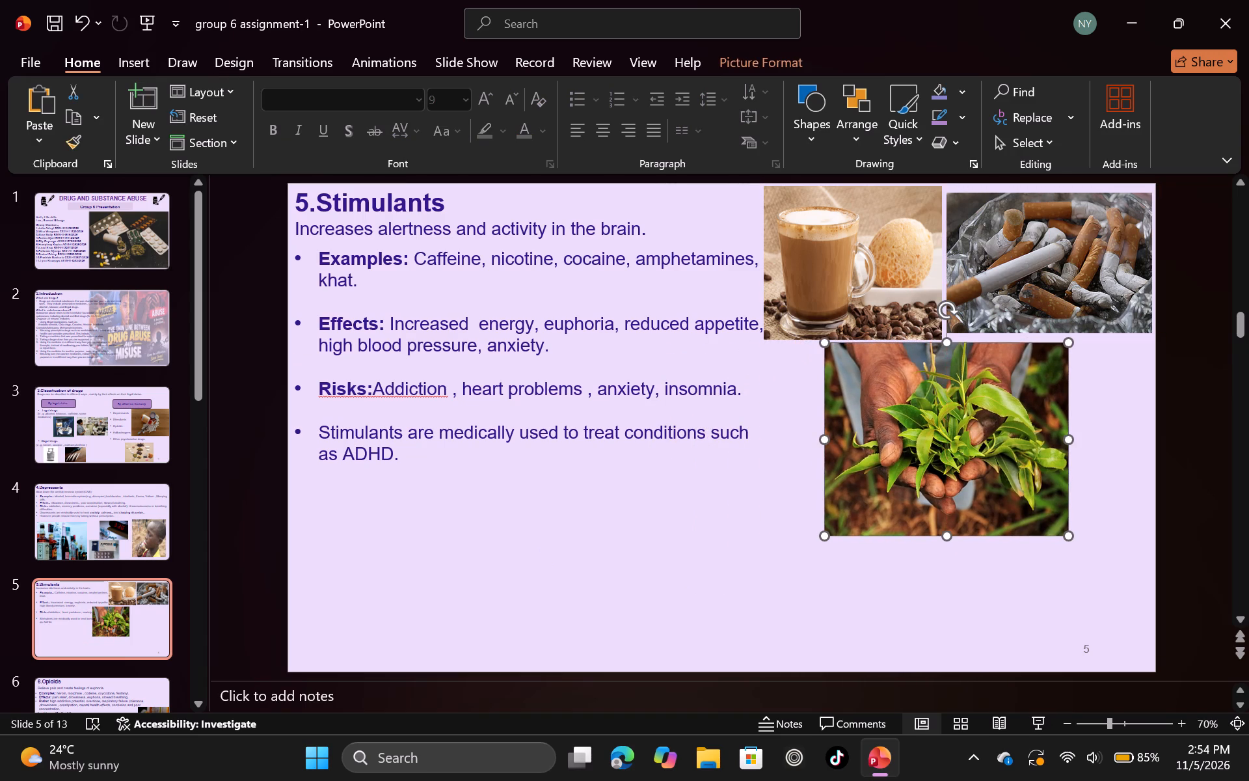
{"action": "left_click", "coordinate": [1103, 498]}
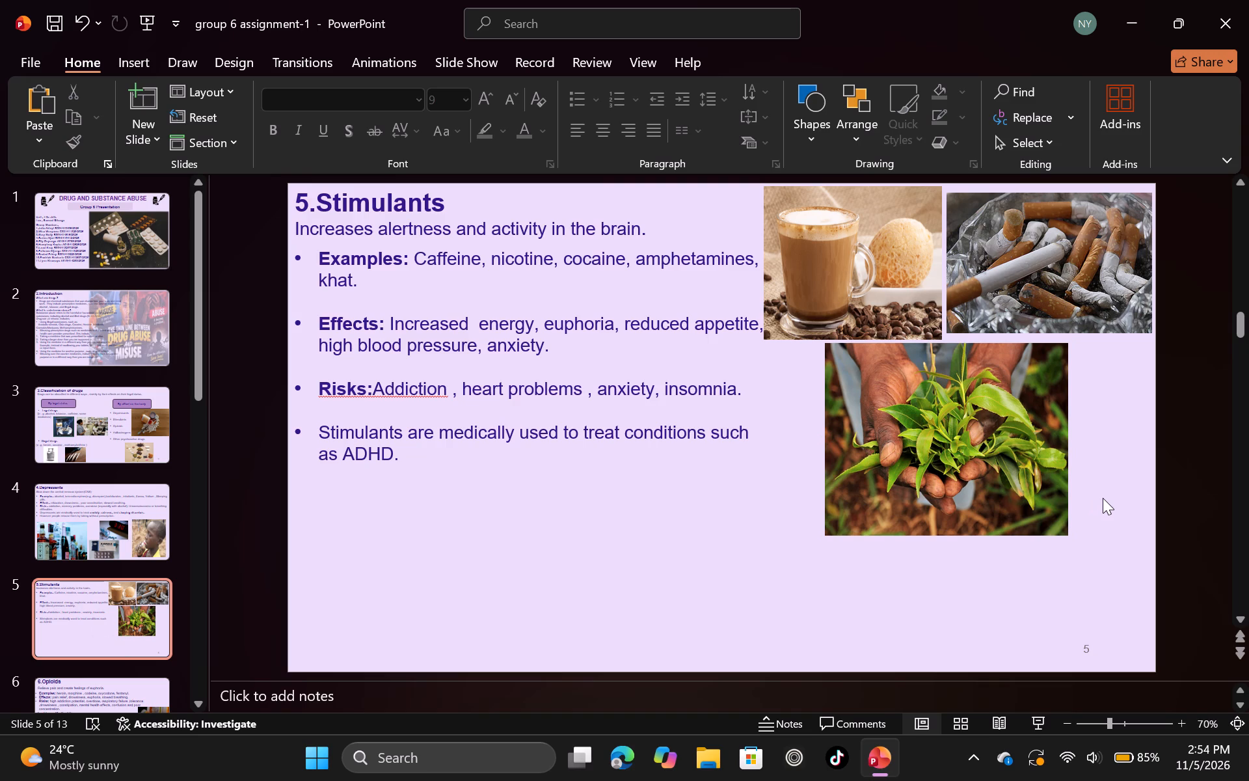
Stretch the cigarette butts picture downward so its bottom edge lines up with the coffee mug picture's bottom edge.
{"action": "left_click", "coordinate": [1100, 317]}
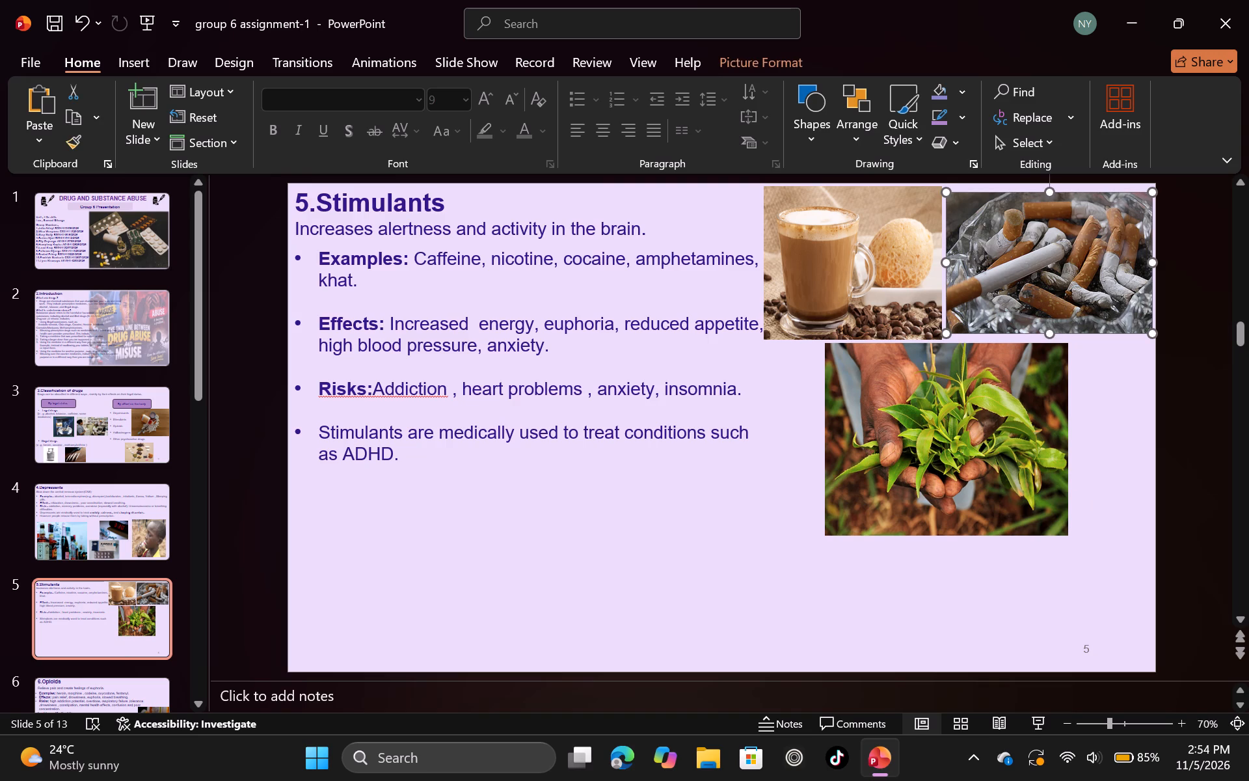
{"action": "left_click", "coordinate": [1051, 335]}
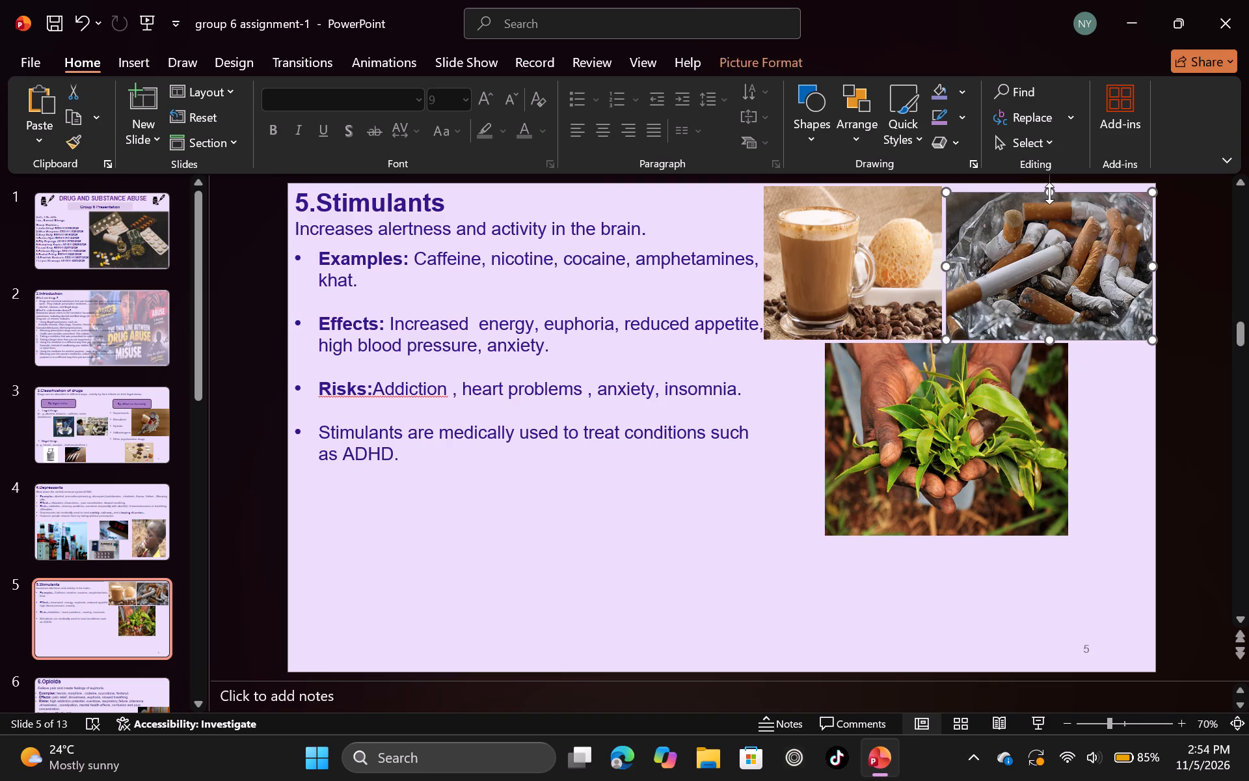
{"action": "left_click", "coordinate": [1049, 193]}
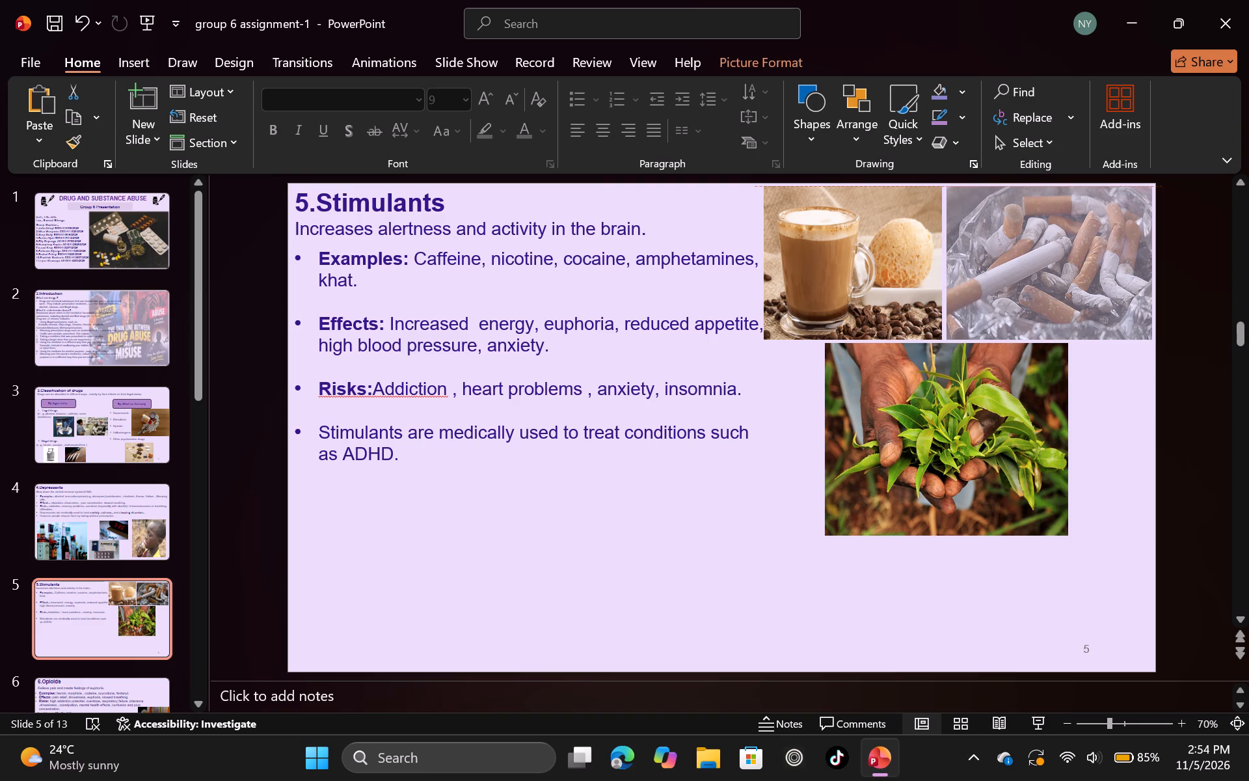
{"action": "left_click", "coordinate": [1188, 266]}
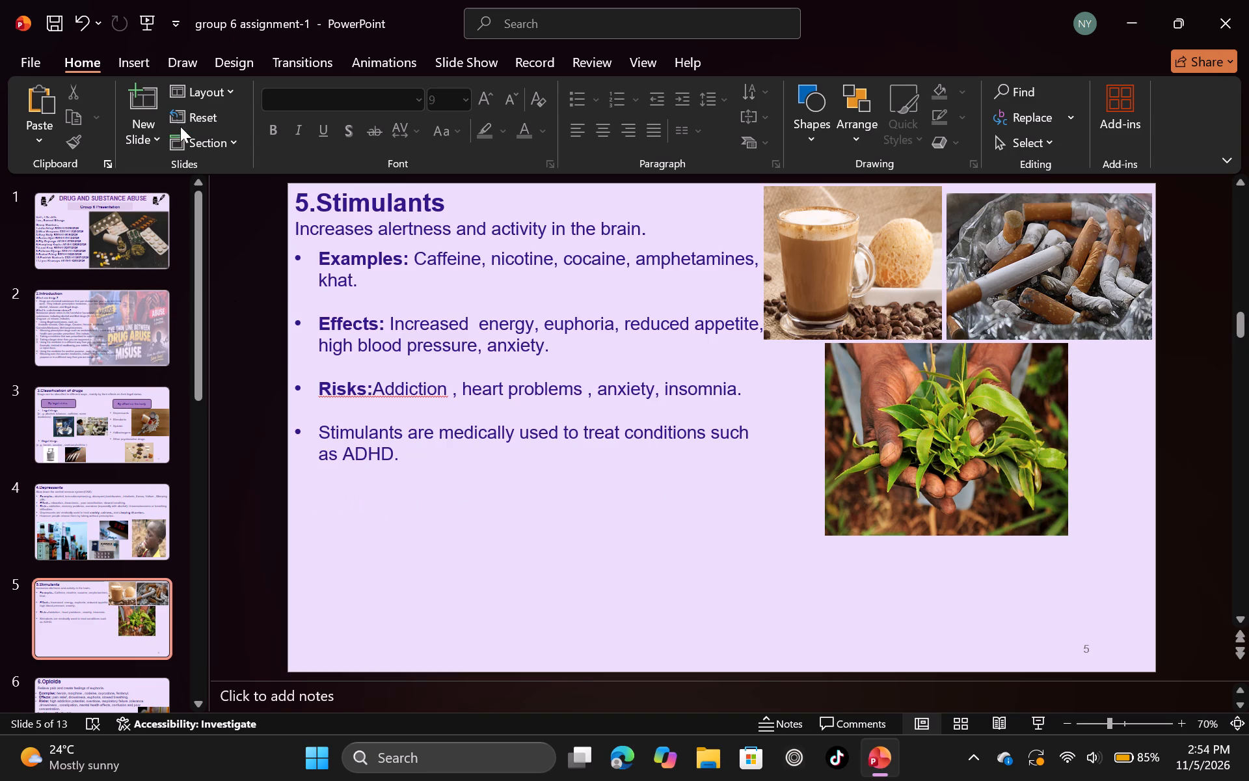
Start inserting another object on the Stimulants slide.
{"action": "left_click", "coordinate": [134, 57]}
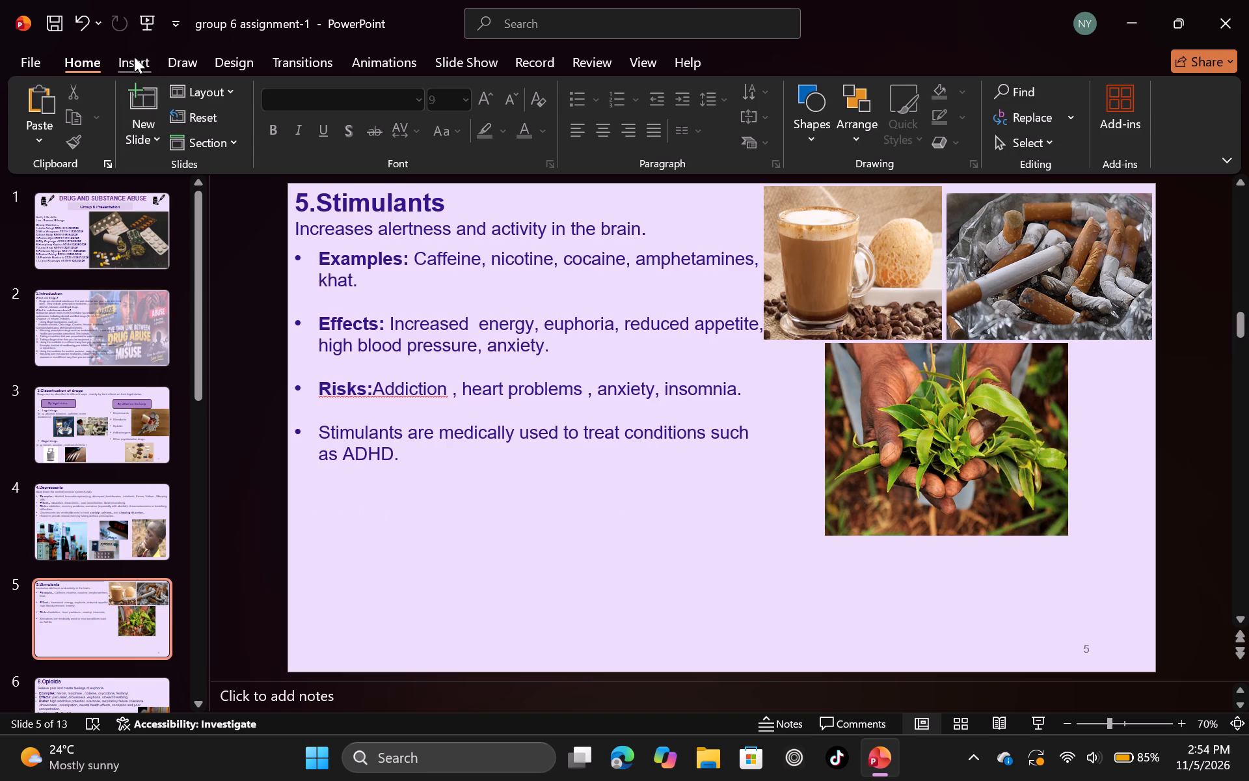
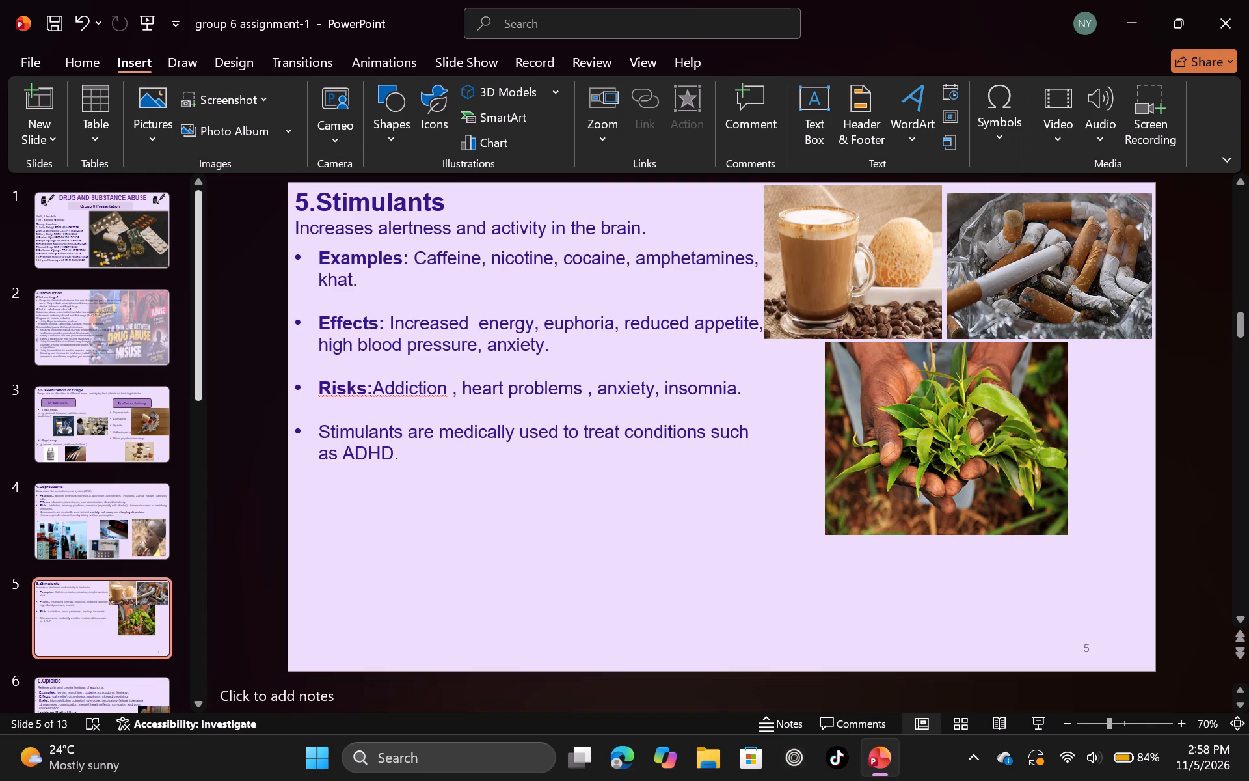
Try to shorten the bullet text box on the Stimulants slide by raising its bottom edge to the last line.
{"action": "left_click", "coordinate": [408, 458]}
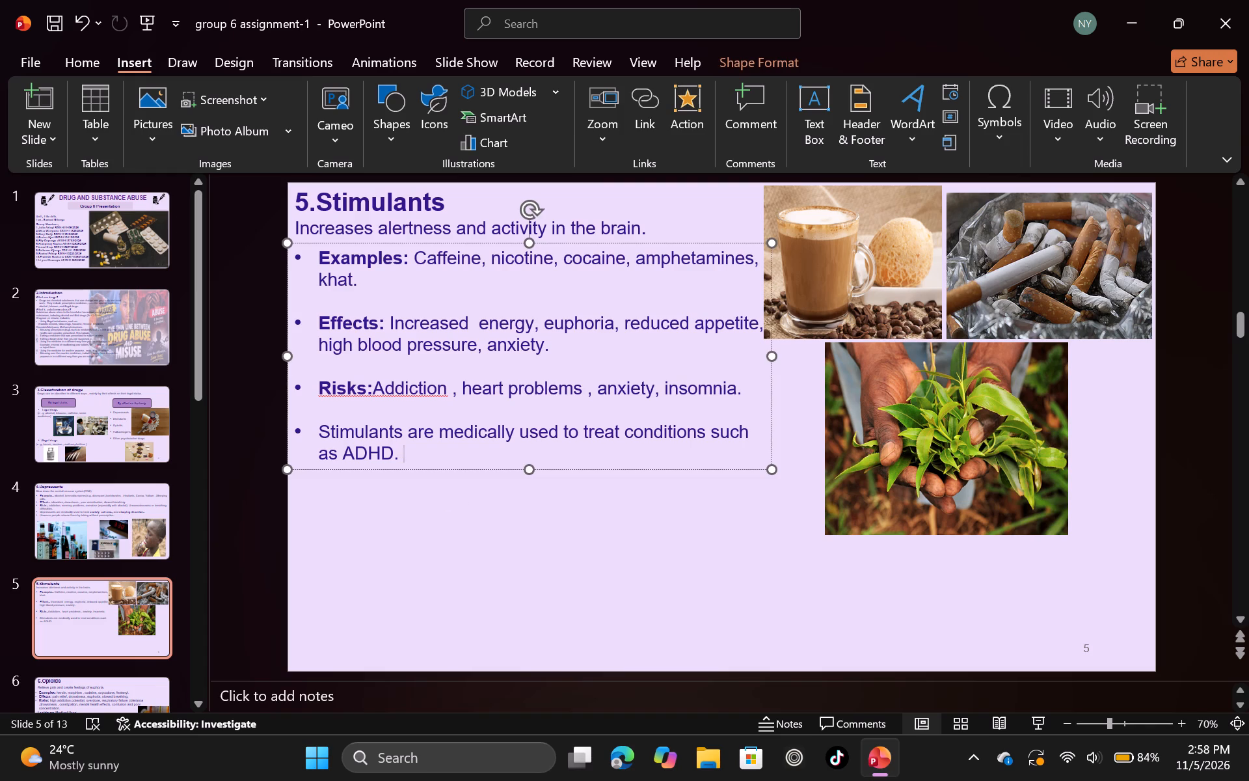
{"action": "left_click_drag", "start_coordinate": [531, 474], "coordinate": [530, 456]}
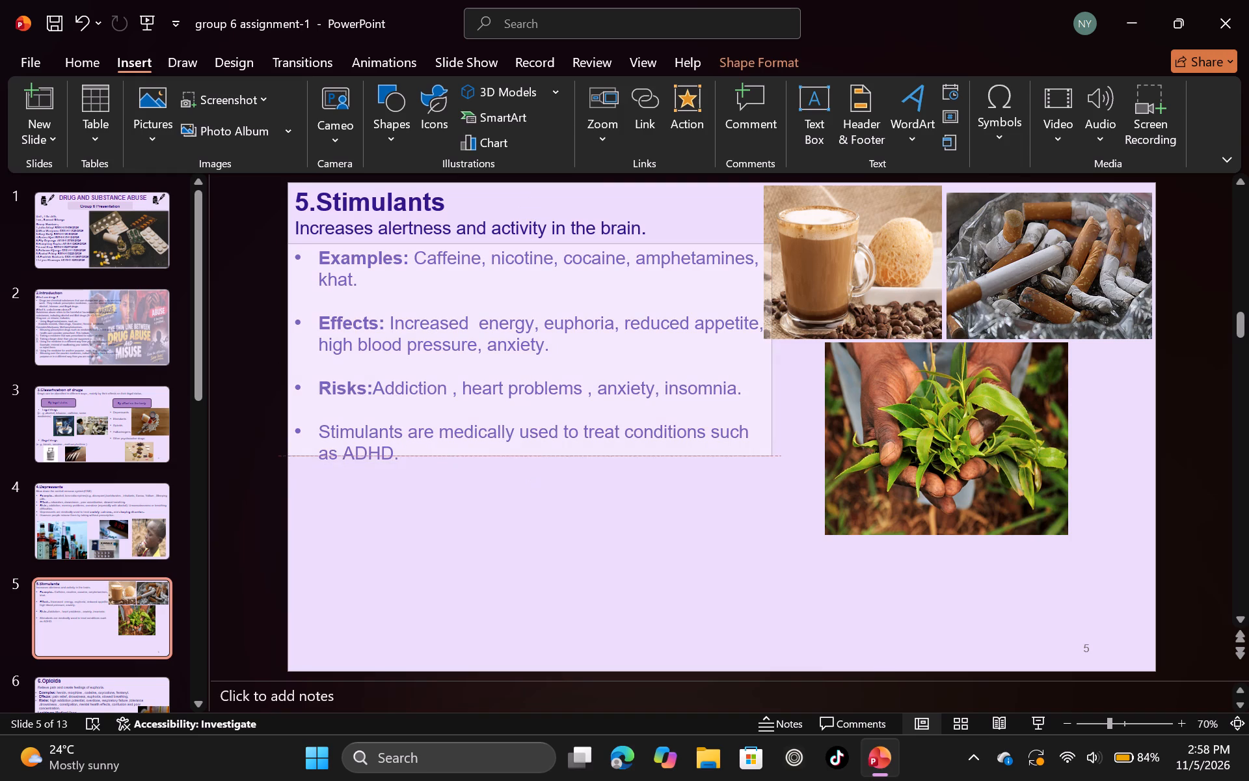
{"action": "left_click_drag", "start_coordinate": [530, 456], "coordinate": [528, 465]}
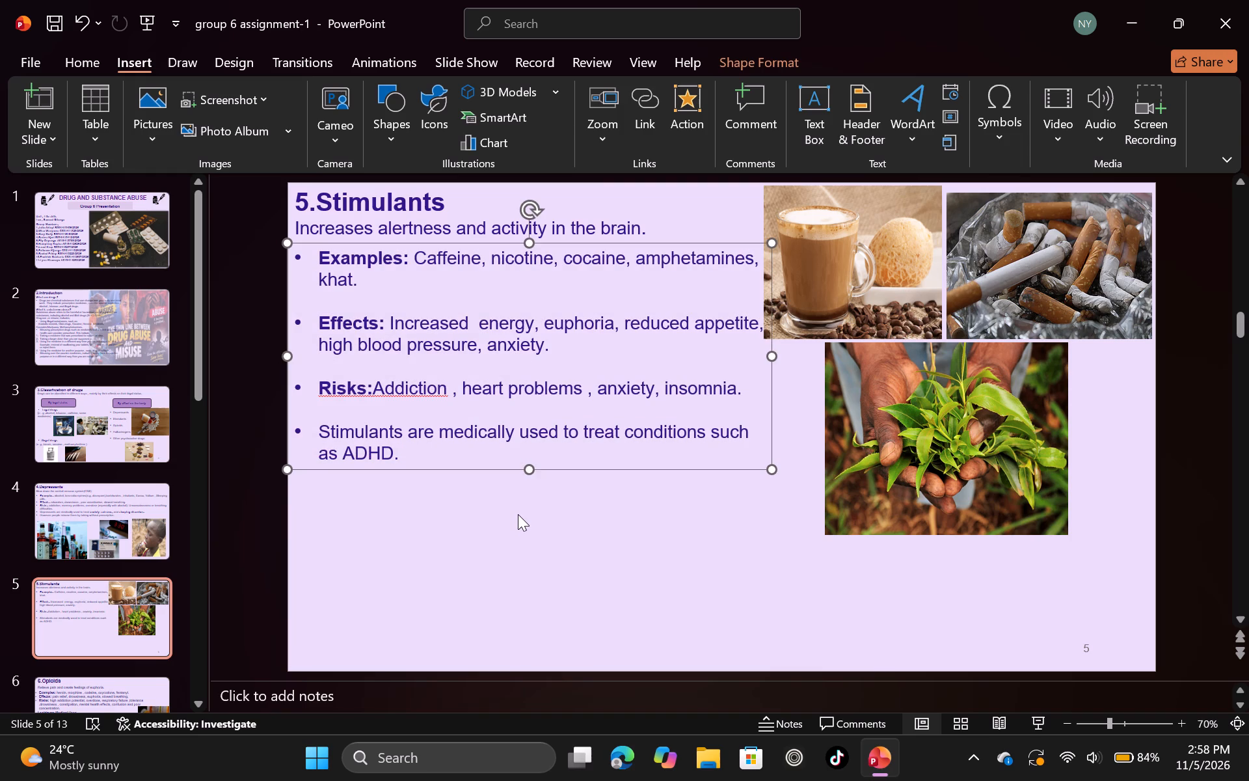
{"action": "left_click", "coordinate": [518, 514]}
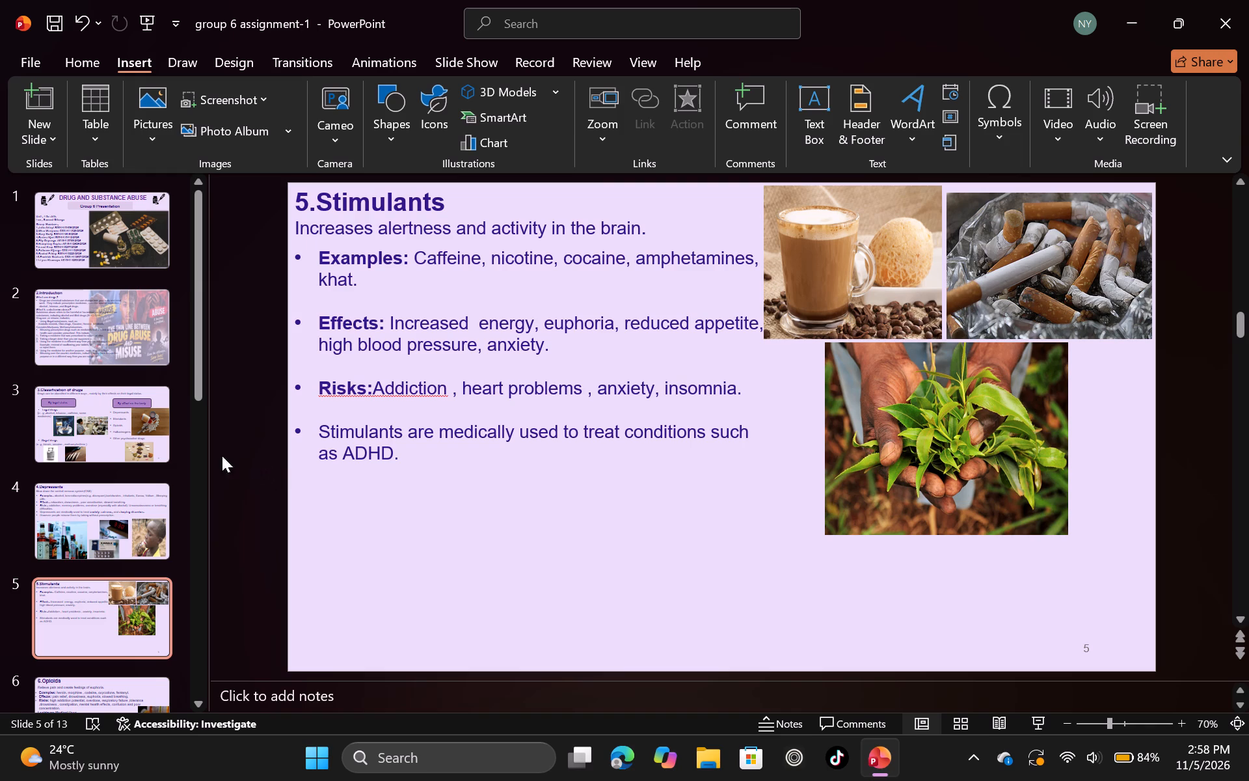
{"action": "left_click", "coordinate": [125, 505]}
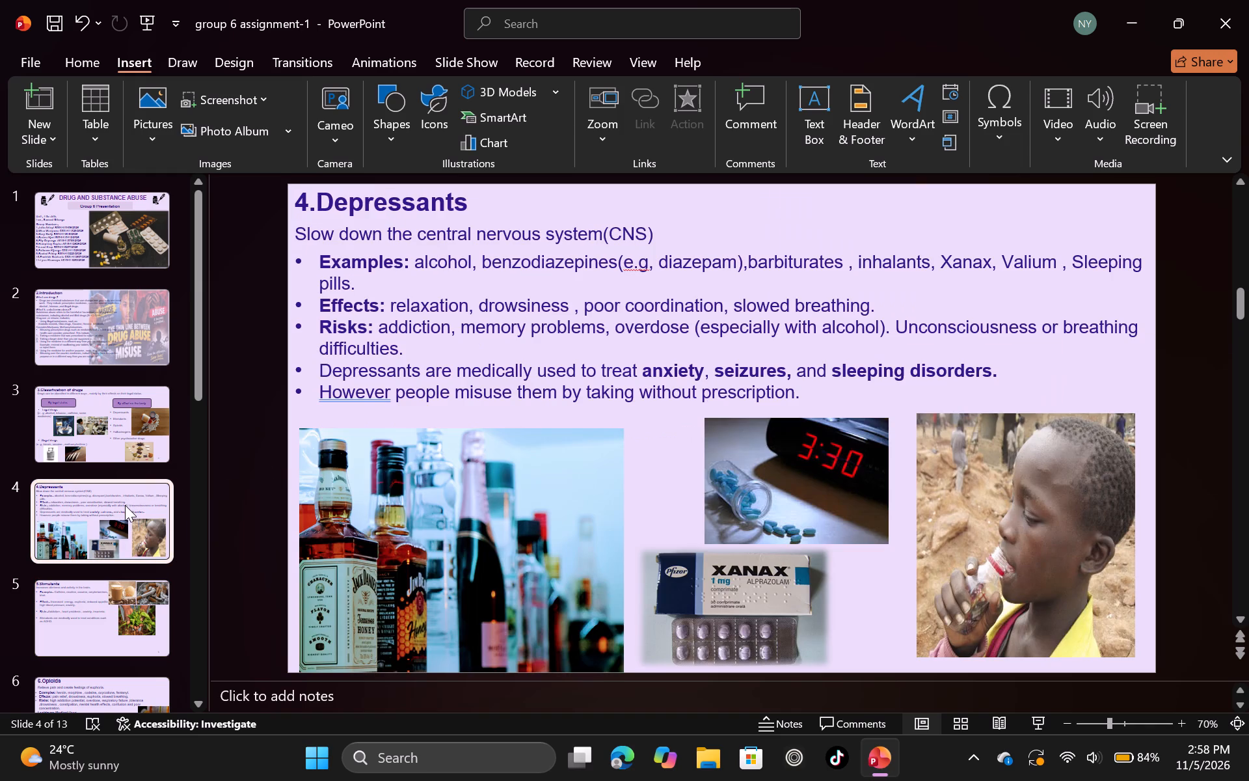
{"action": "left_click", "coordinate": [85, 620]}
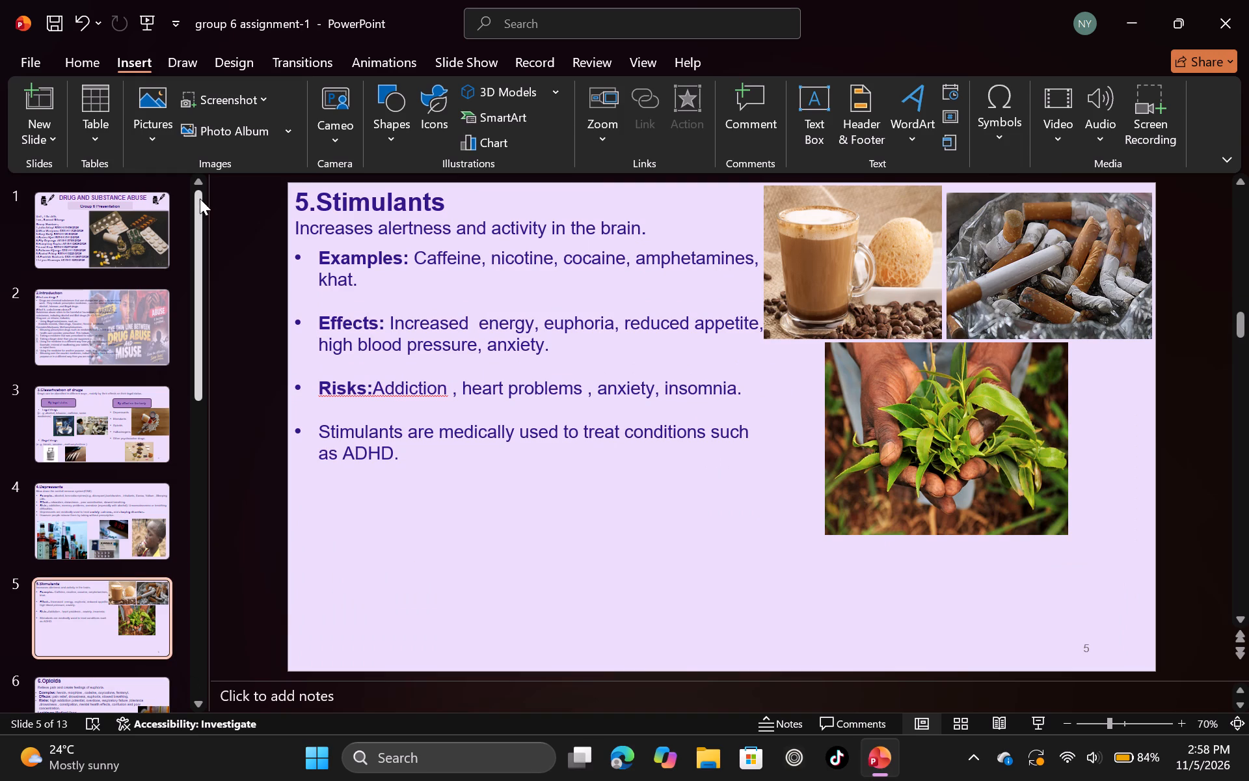
Search online pictures for "effects of stimulants" for the Stimulants slide.
{"action": "left_click", "coordinate": [153, 137]}
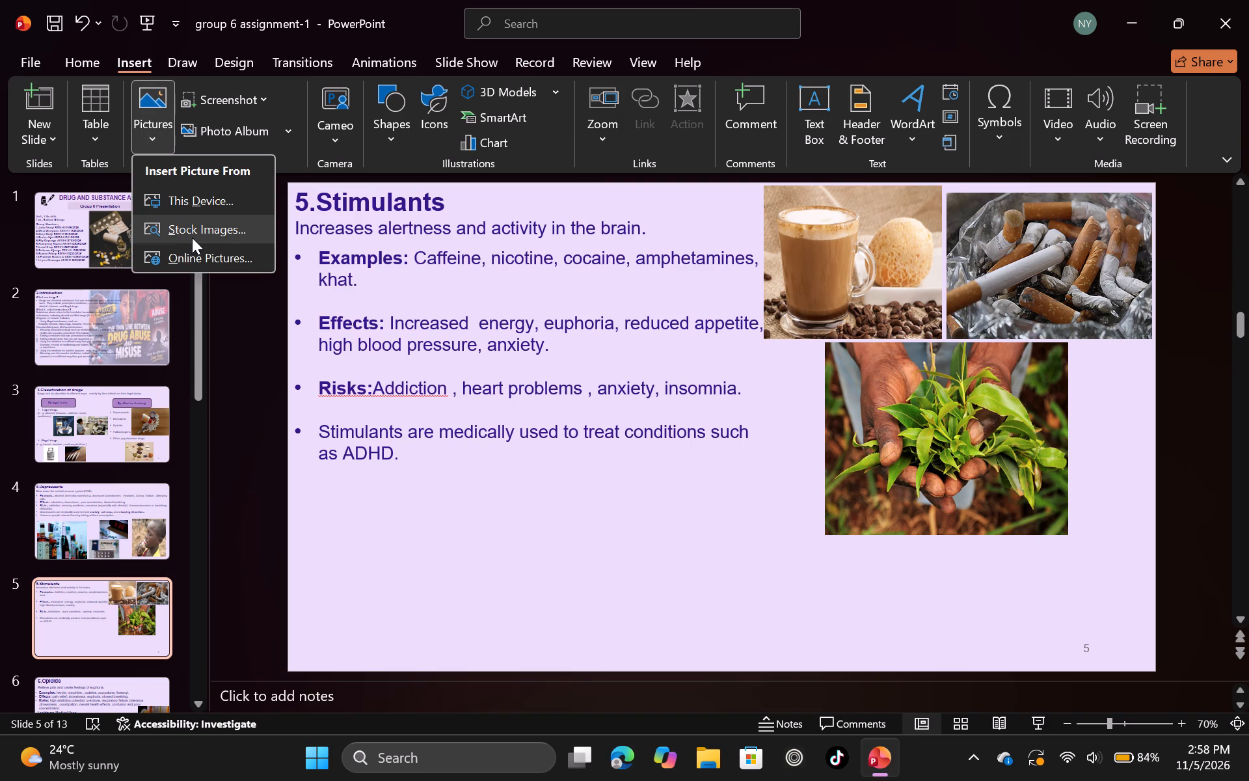
{"action": "left_click", "coordinate": [196, 244]}
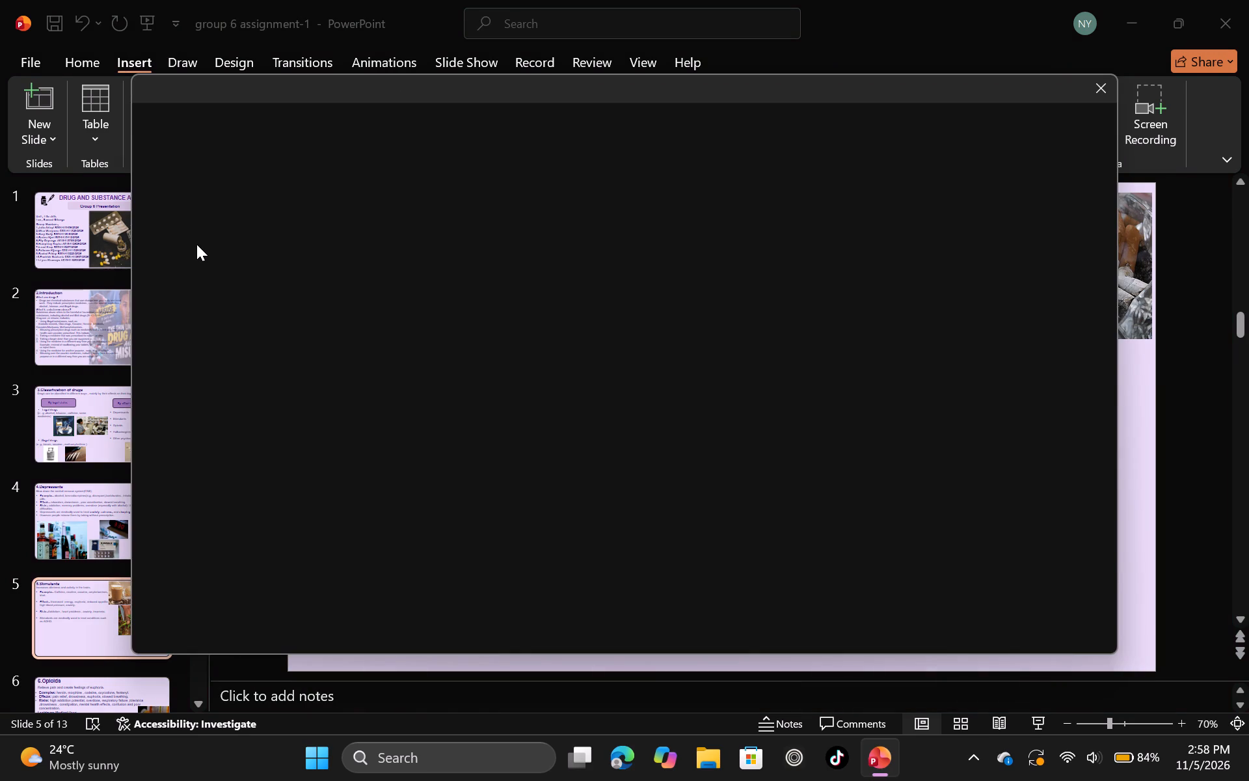
{"action": "key", "text": "e"}
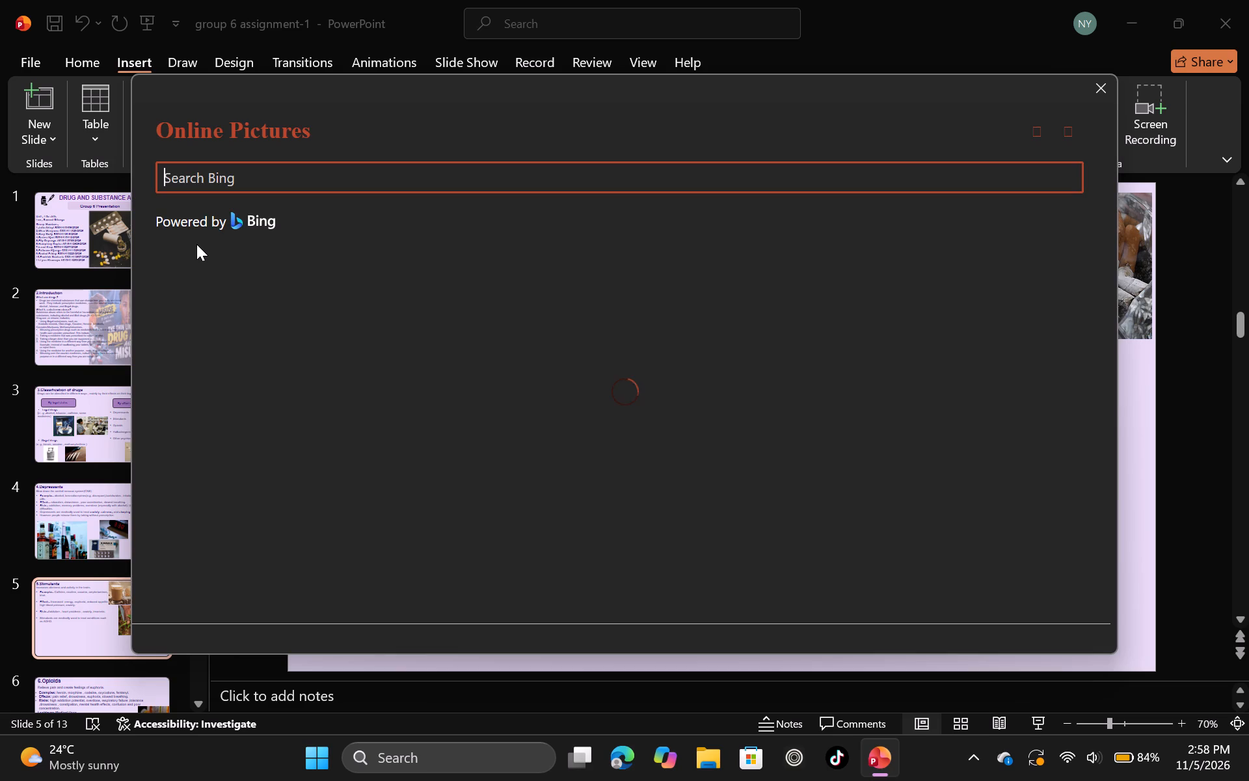
{"action": "type", "text": "effects"}
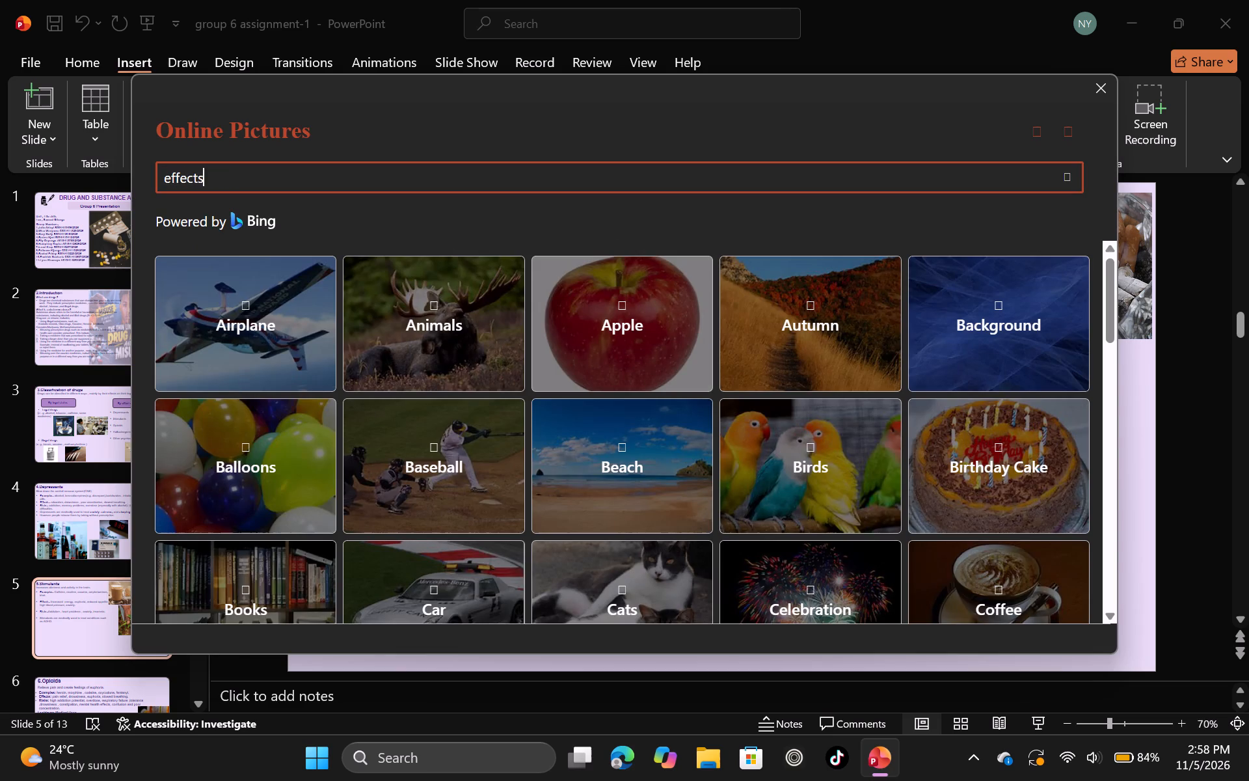
{"action": "key", "text": "space"}
{"action": "type", "text": "of"}
{"action": "key", "text": "space"}
{"action": "type", "text": "stimula"}
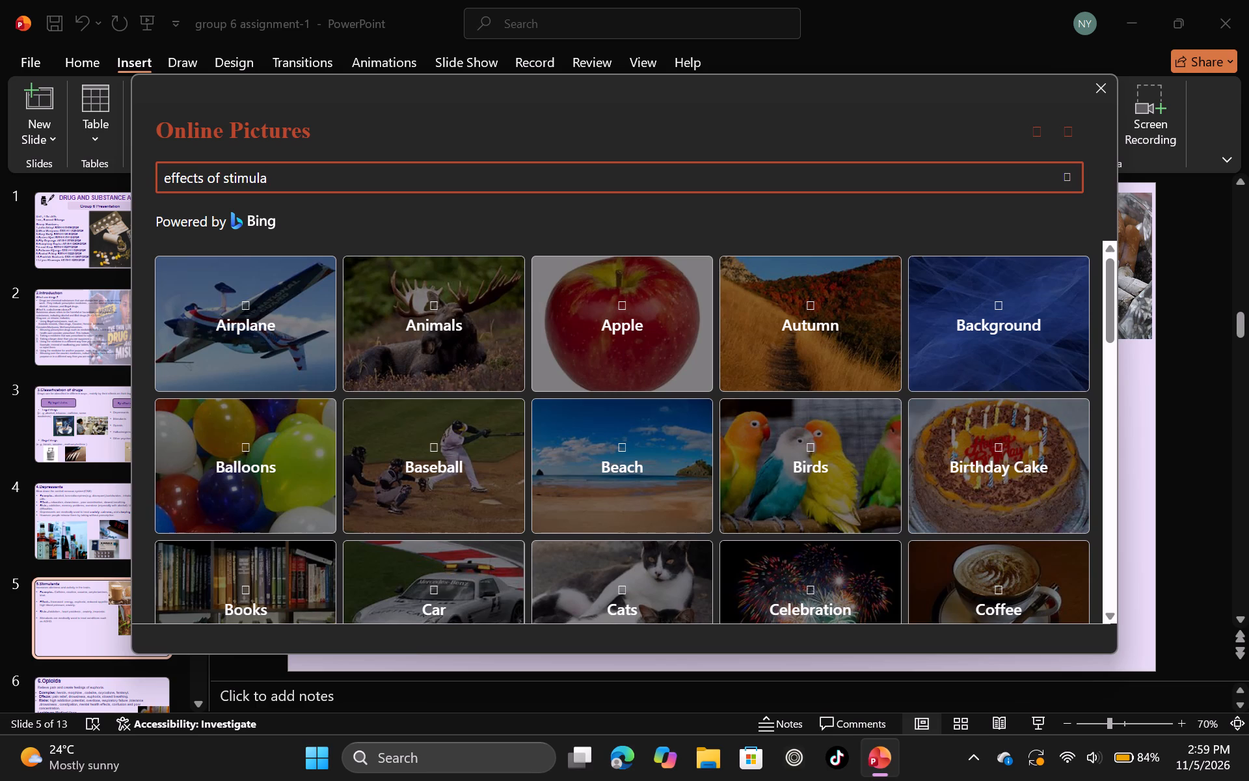
{"action": "type", "text": "nt"}
{"action": "key", "text": "s"}
{"action": "key", "text": "Return"}
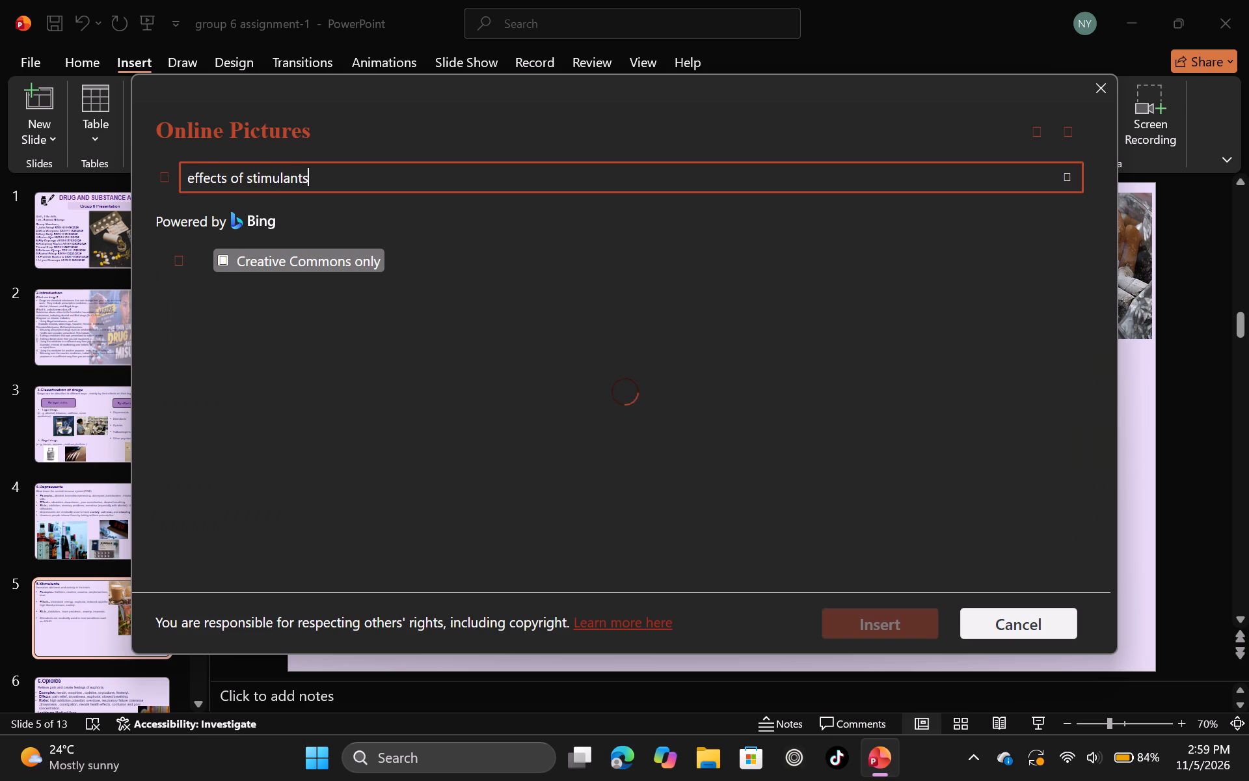
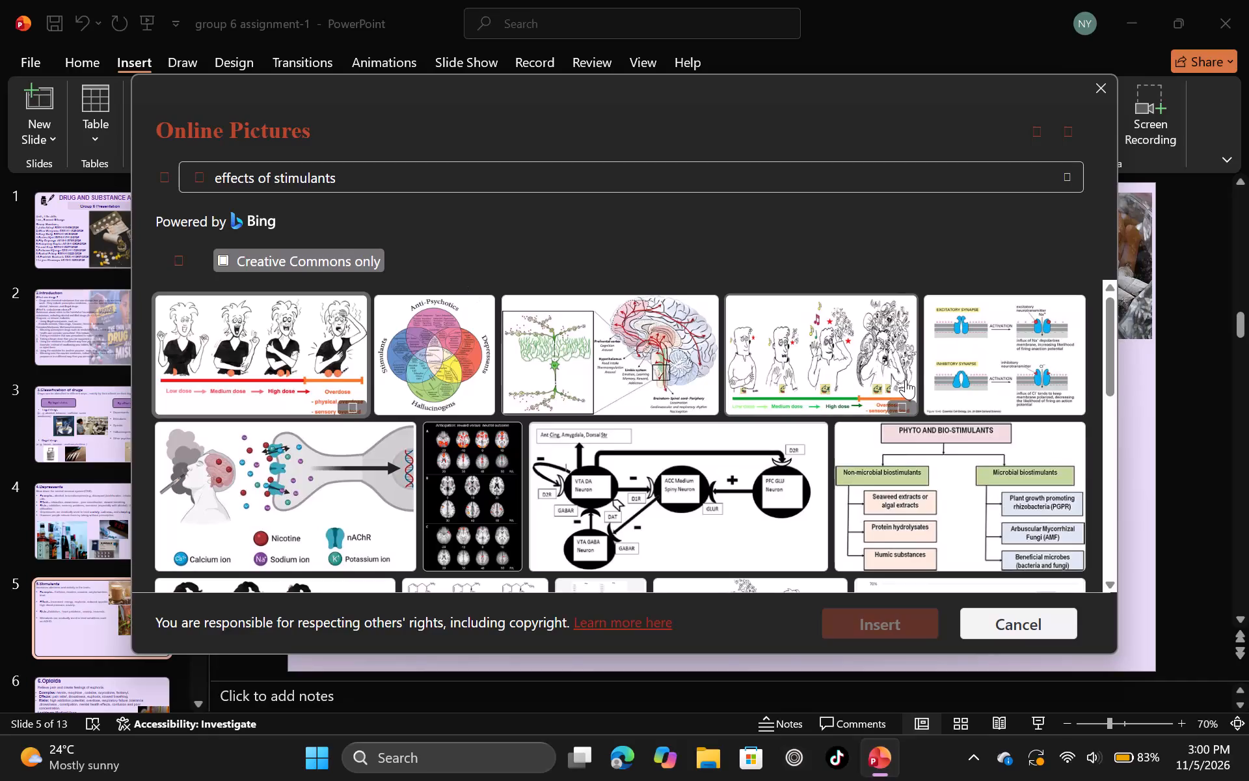
Look through the "effects of stimulants" picture results to the end for an image suited to the Stimulants slide.
{"action": "left_click", "coordinate": [1109, 583]}
{"action": "triple_click", "coordinate": [1109, 583]}
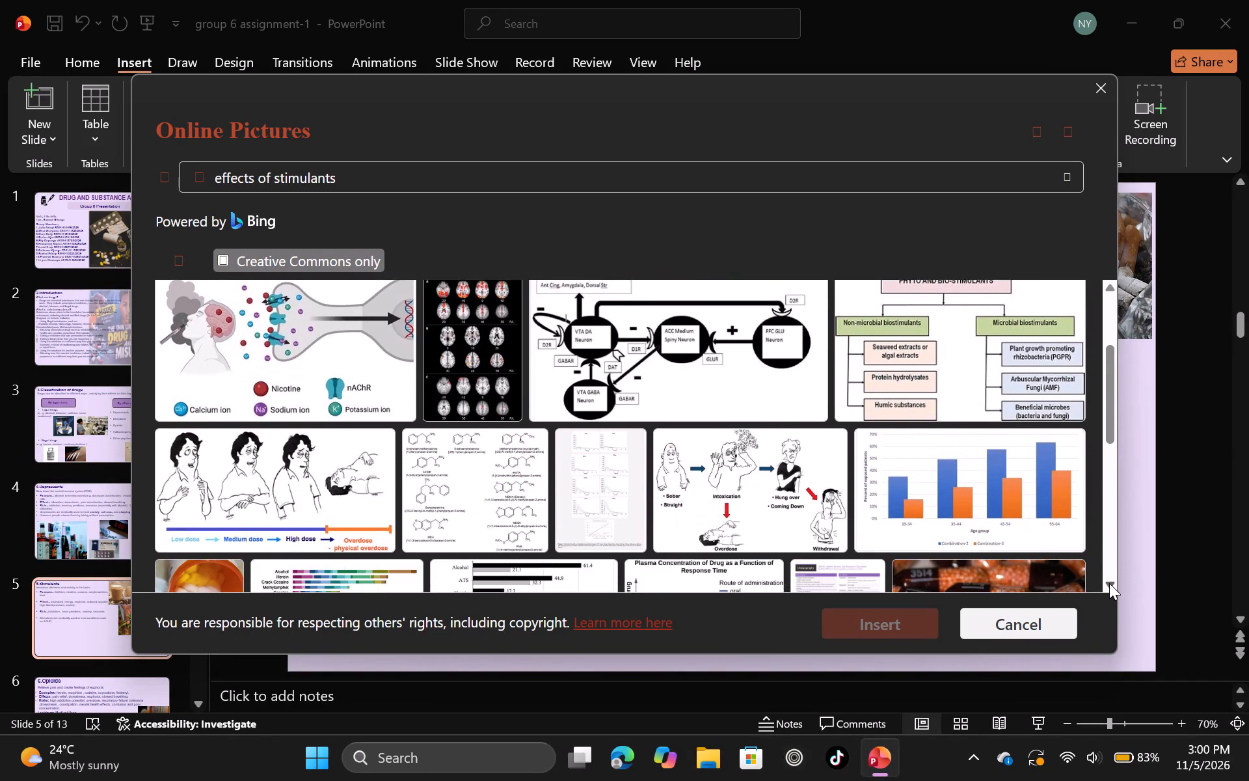
{"action": "triple_click", "coordinate": [1109, 583]}
{"action": "triple_click", "coordinate": [1109, 583]}
{"action": "double_click", "coordinate": [1109, 583]}
{"action": "triple_click", "coordinate": [1109, 583]}
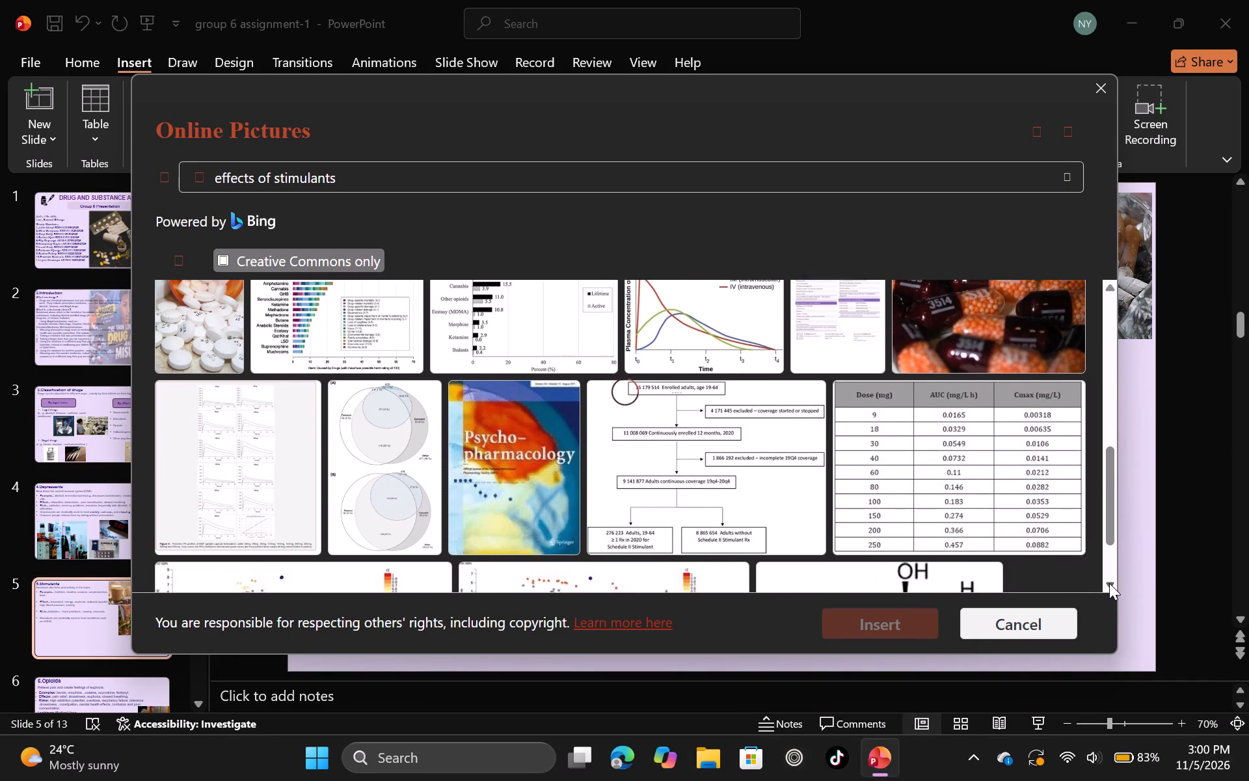
{"action": "triple_click", "coordinate": [1109, 583]}
{"action": "triple_click", "coordinate": [1109, 583]}
{"action": "triple_click", "coordinate": [1109, 583]}
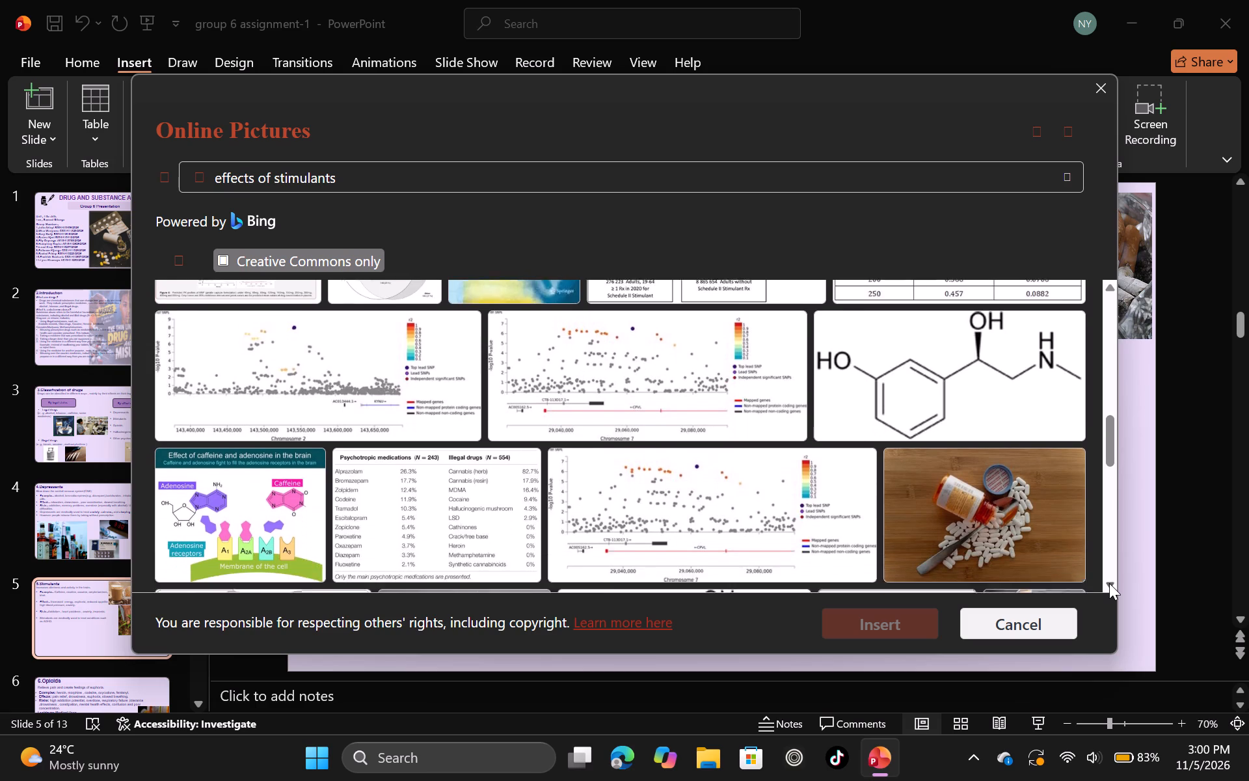
{"action": "triple_click", "coordinate": [1109, 583]}
{"action": "triple_click", "coordinate": [1109, 583]}
{"action": "triple_click", "coordinate": [1109, 583]}
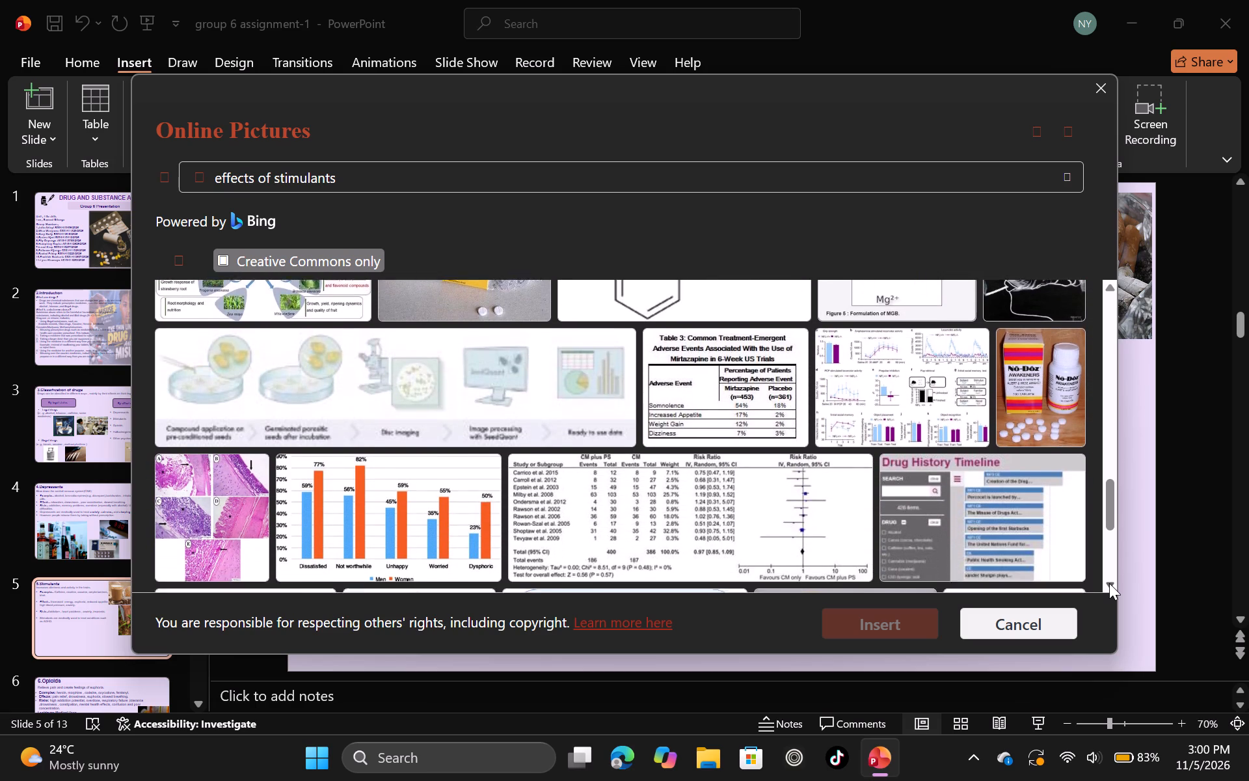
{"action": "triple_click", "coordinate": [1109, 583]}
{"action": "triple_click", "coordinate": [1109, 583]}
{"action": "left_click", "coordinate": [1109, 583]}
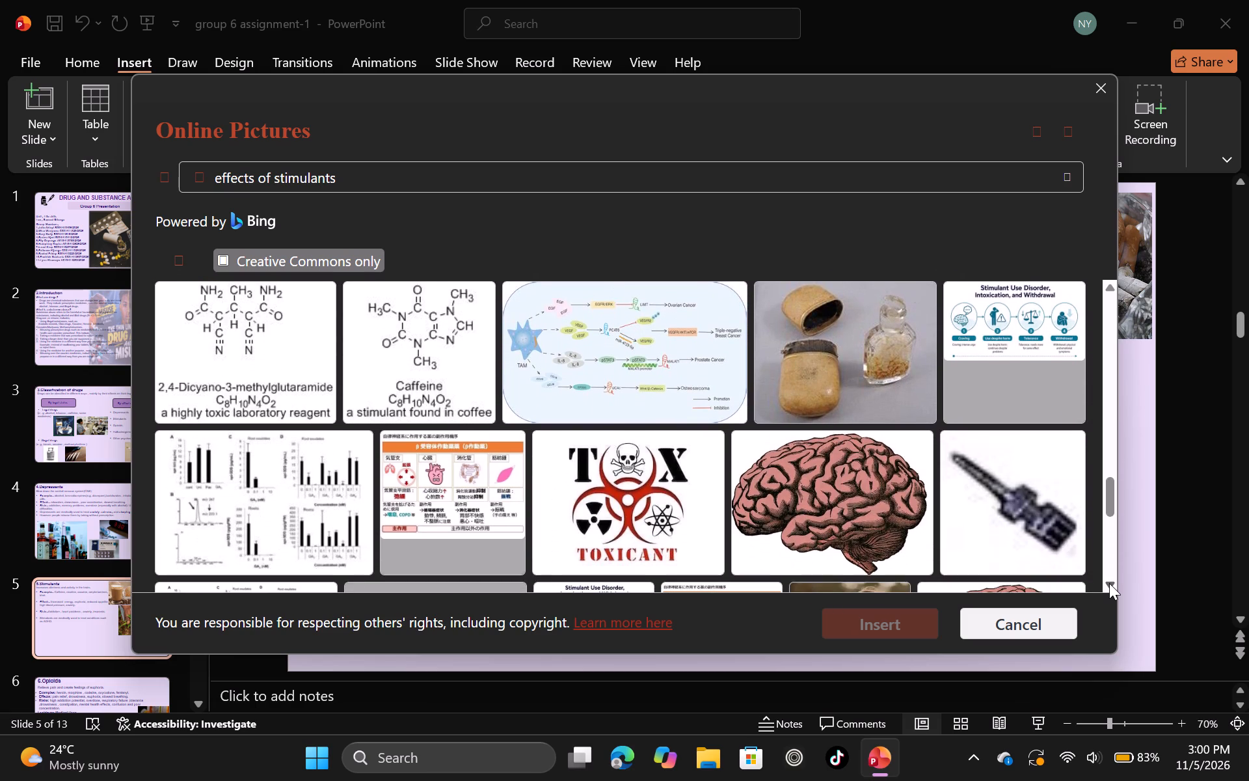
{"action": "left_click", "coordinate": [1109, 583]}
{"action": "triple_click", "coordinate": [1109, 583]}
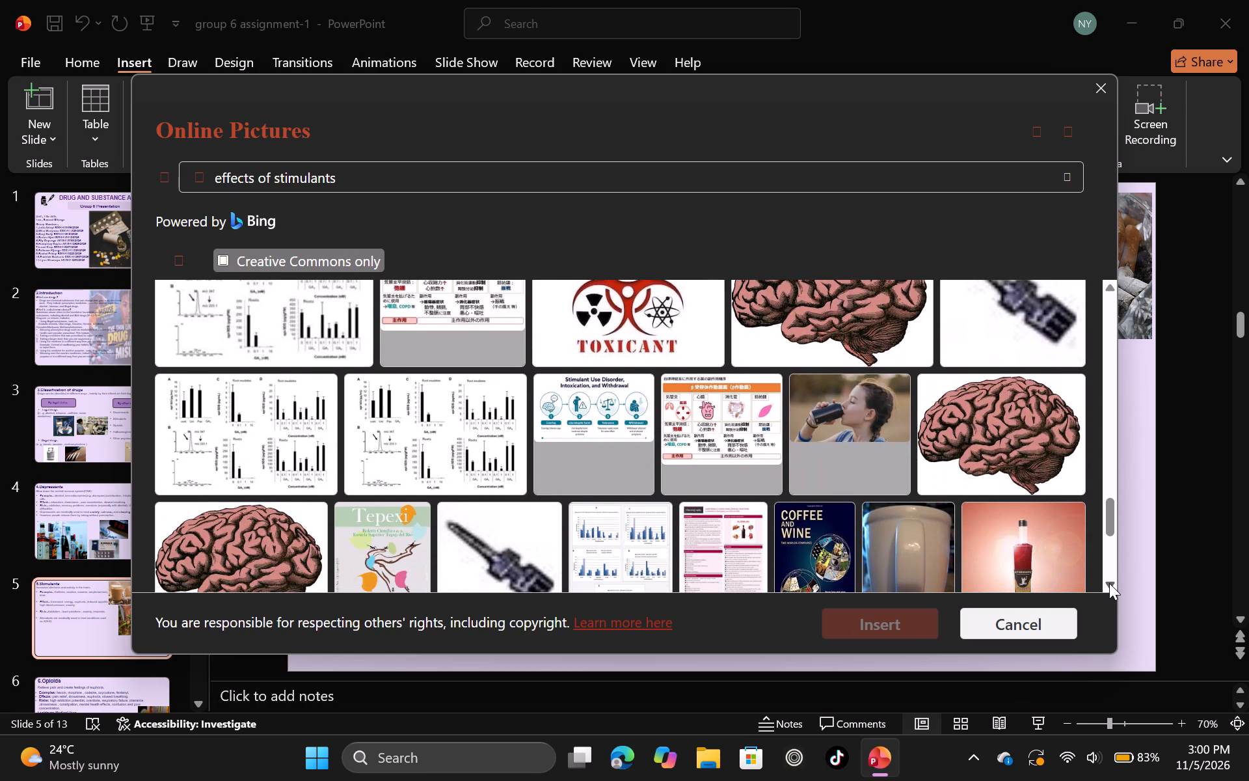
{"action": "triple_click", "coordinate": [1109, 583]}
{"action": "triple_click", "coordinate": [1109, 583]}
{"action": "triple_click", "coordinate": [1109, 583]}
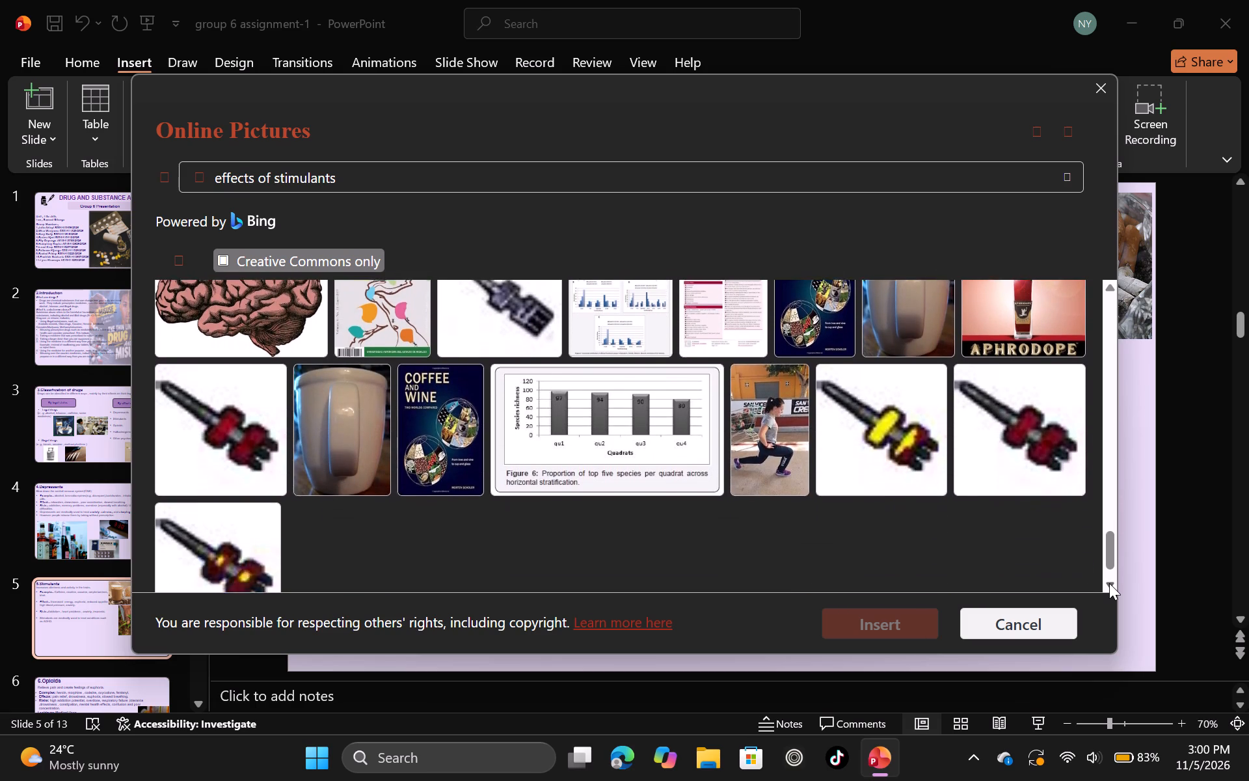
{"action": "triple_click", "coordinate": [1109, 583]}
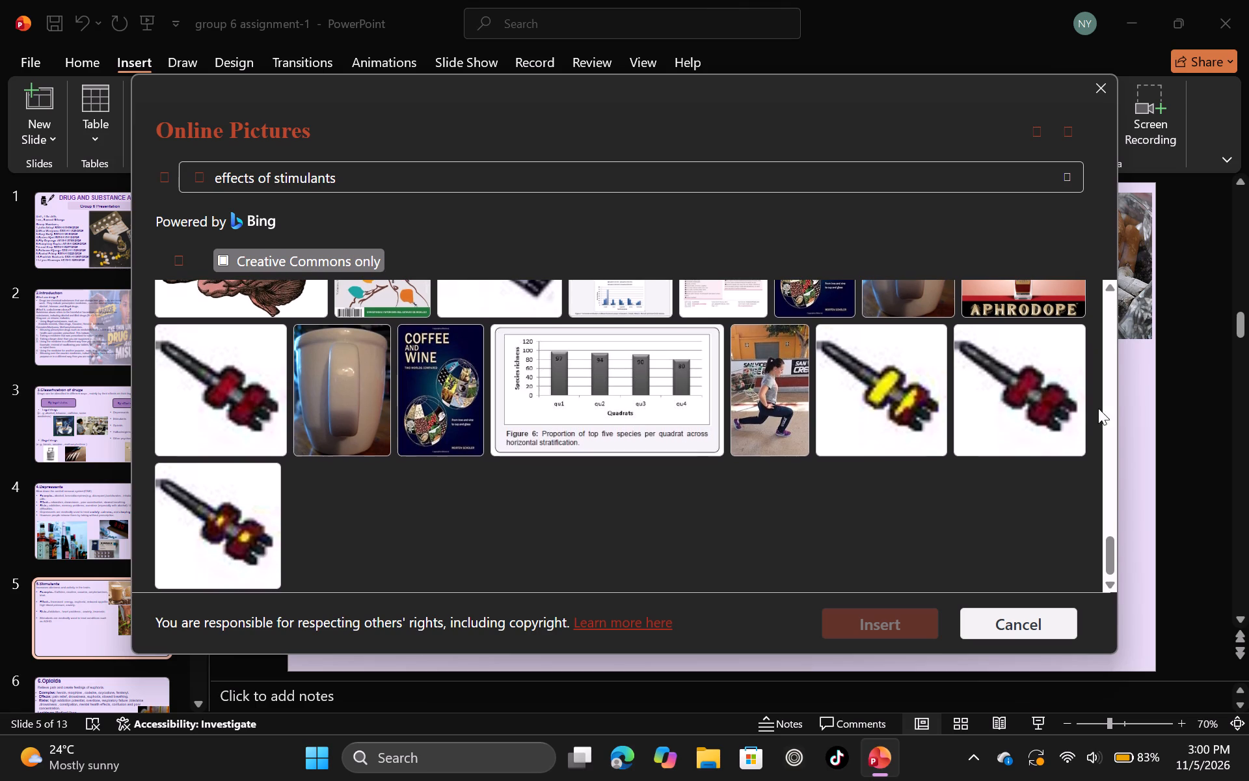
Review the "effects of stimulants" picture results again from the last ones back to the first.
{"action": "left_click", "coordinate": [1109, 292]}
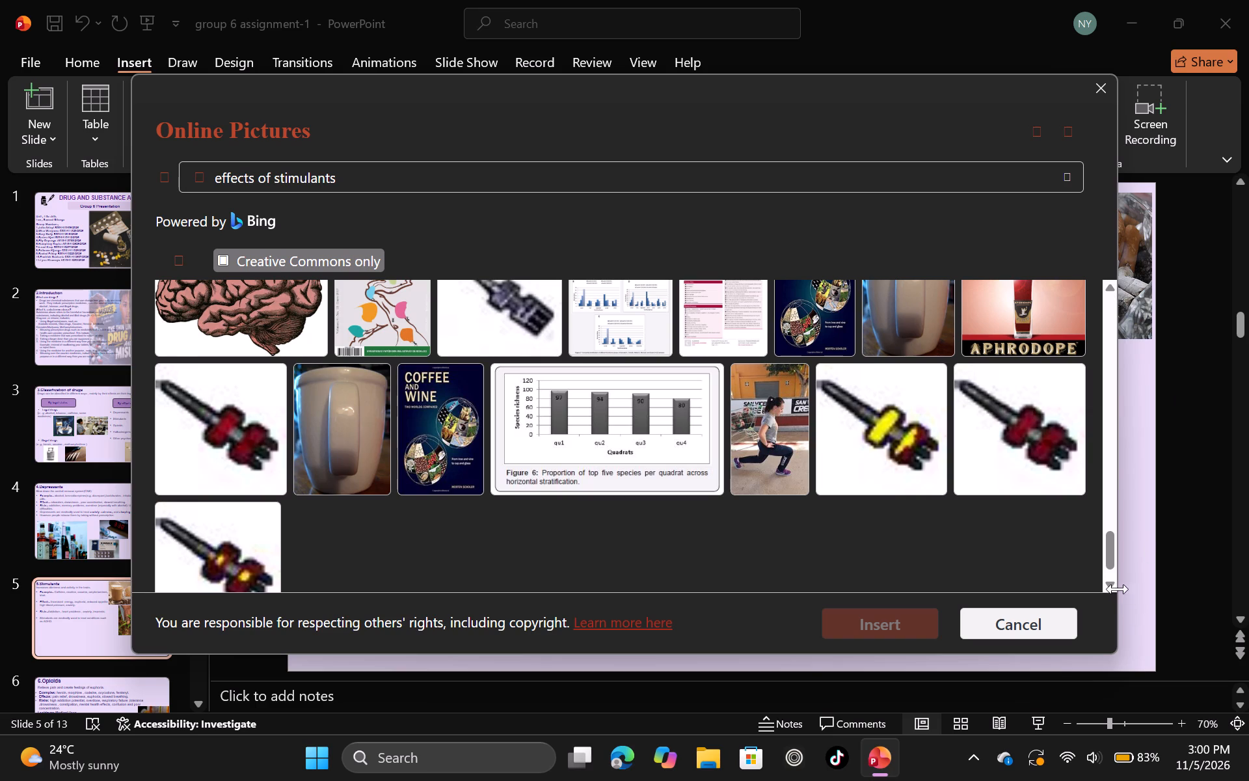
{"action": "triple_click", "coordinate": [1113, 586]}
{"action": "left_click", "coordinate": [1113, 586]}
{"action": "left_click_drag", "start_coordinate": [1113, 586], "coordinate": [1087, 393]}
{"action": "left_click_drag", "start_coordinate": [1102, 285], "coordinate": [1114, 285]}
{"action": "triple_click", "coordinate": [1114, 285]}
{"action": "triple_click", "coordinate": [1114, 285]}
{"action": "triple_click", "coordinate": [1114, 285]}
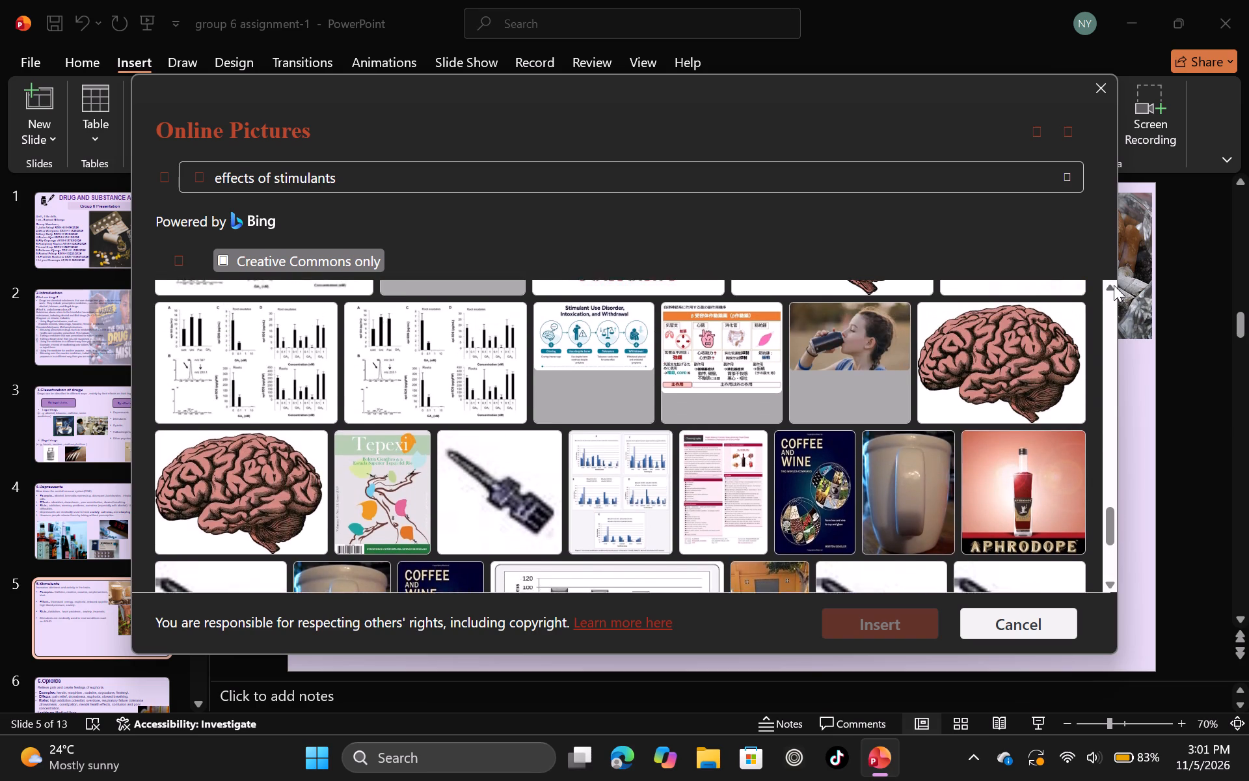
{"action": "triple_click", "coordinate": [1114, 285]}
{"action": "triple_click", "coordinate": [1114, 285]}
{"action": "triple_click", "coordinate": [1114, 285]}
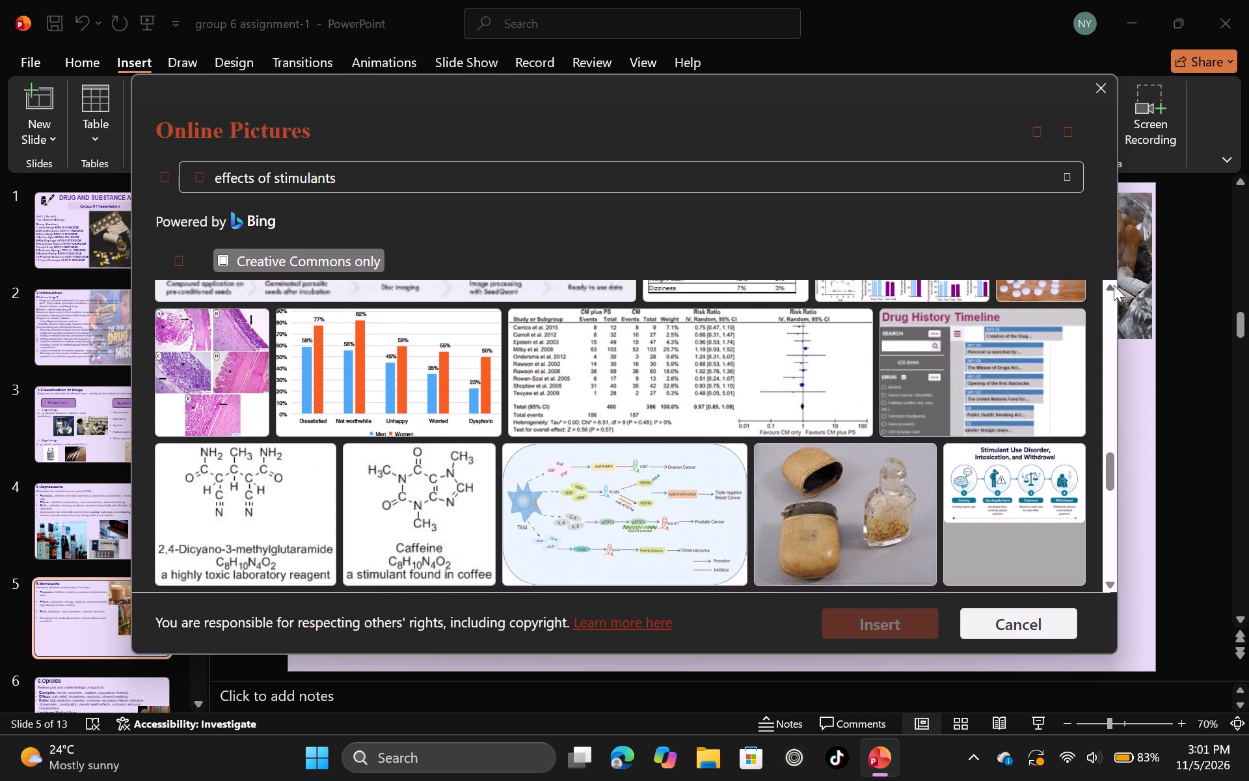
{"action": "triple_click", "coordinate": [1114, 285]}
{"action": "triple_click", "coordinate": [1114, 285]}
{"action": "triple_click", "coordinate": [1114, 285]}
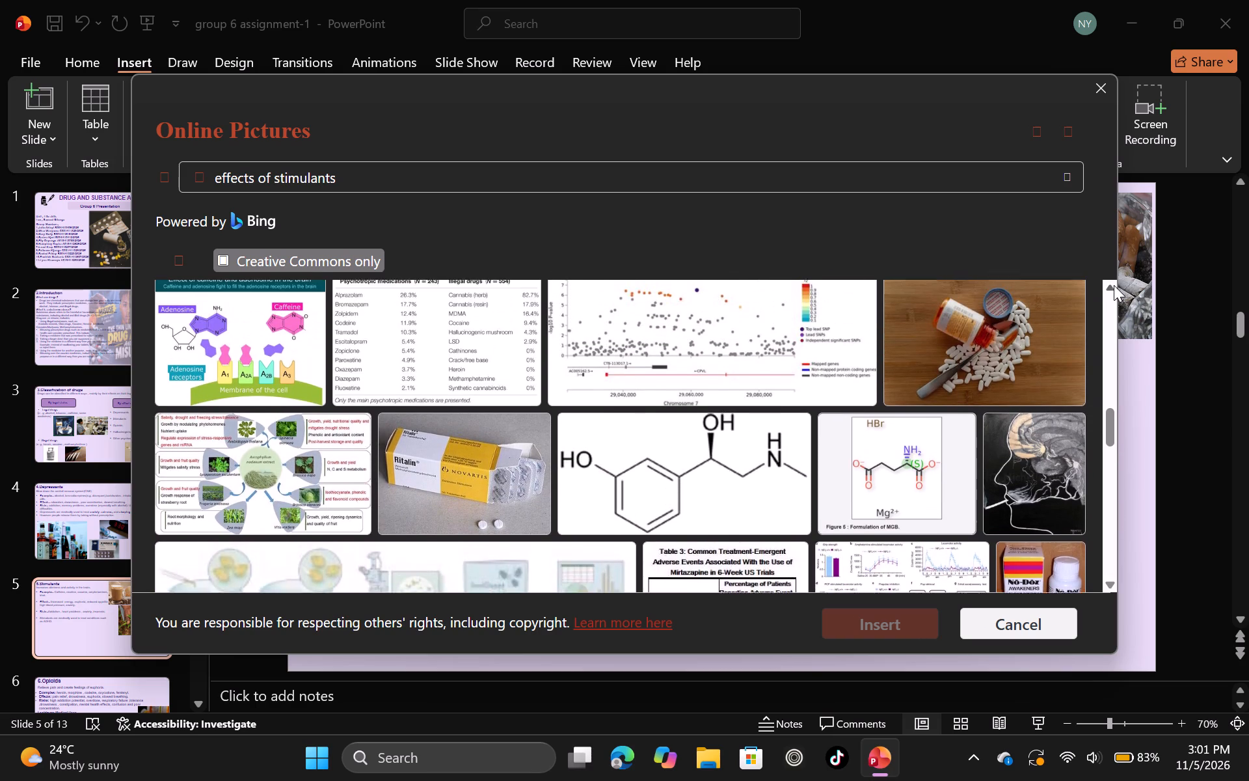
{"action": "double_click", "coordinate": [1114, 285]}
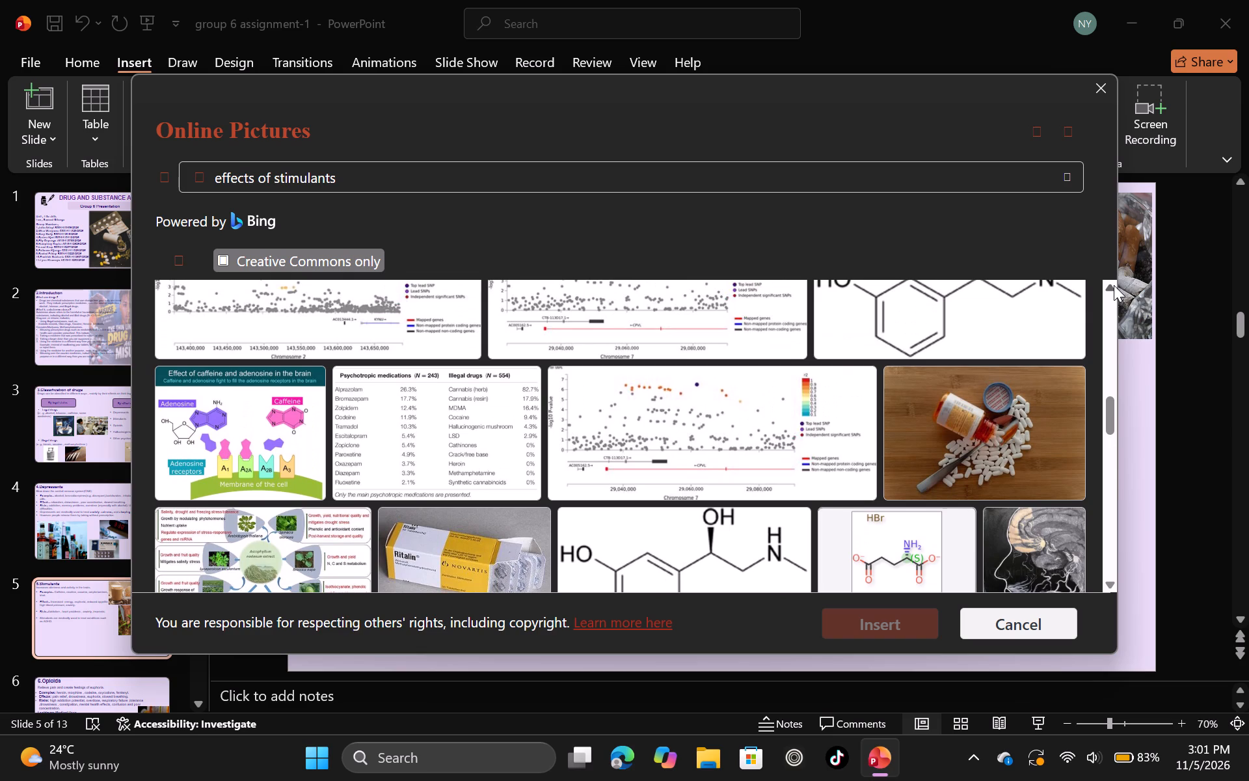
{"action": "left_click", "coordinate": [1114, 285]}
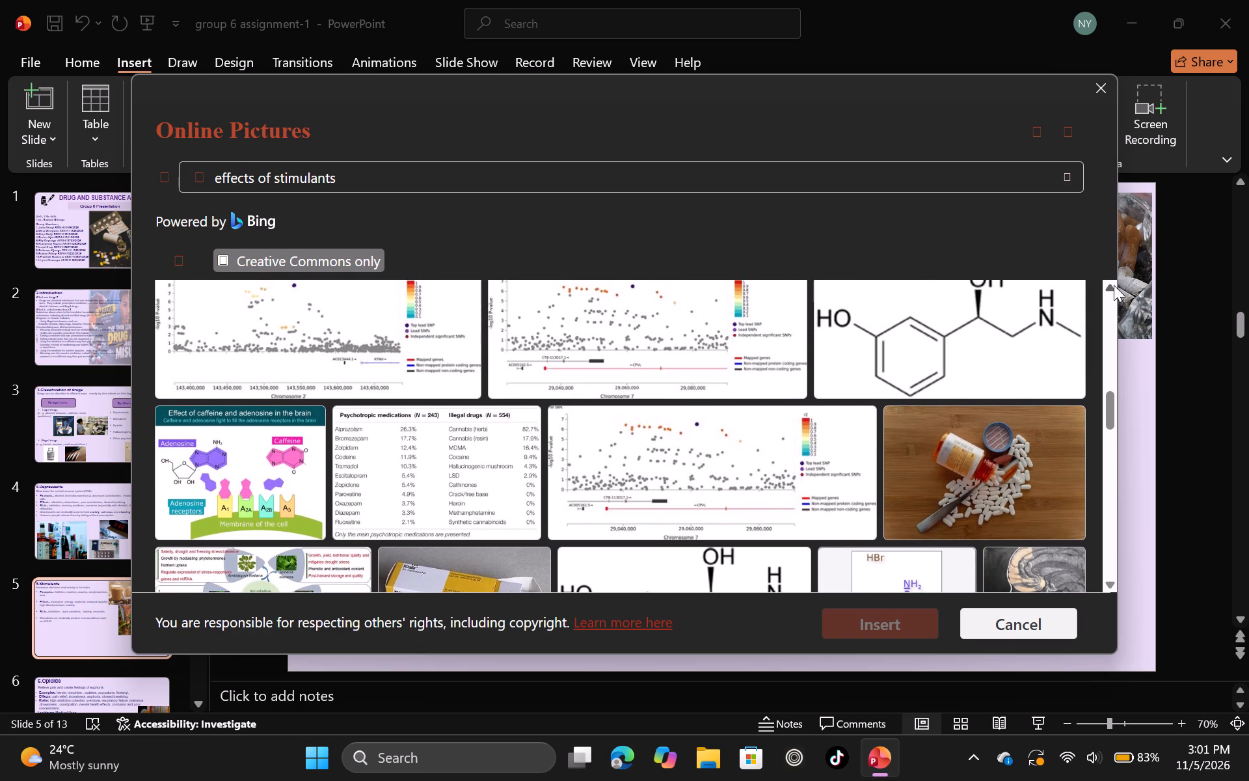
{"action": "double_click", "coordinate": [1114, 285]}
{"action": "triple_click", "coordinate": [1114, 285]}
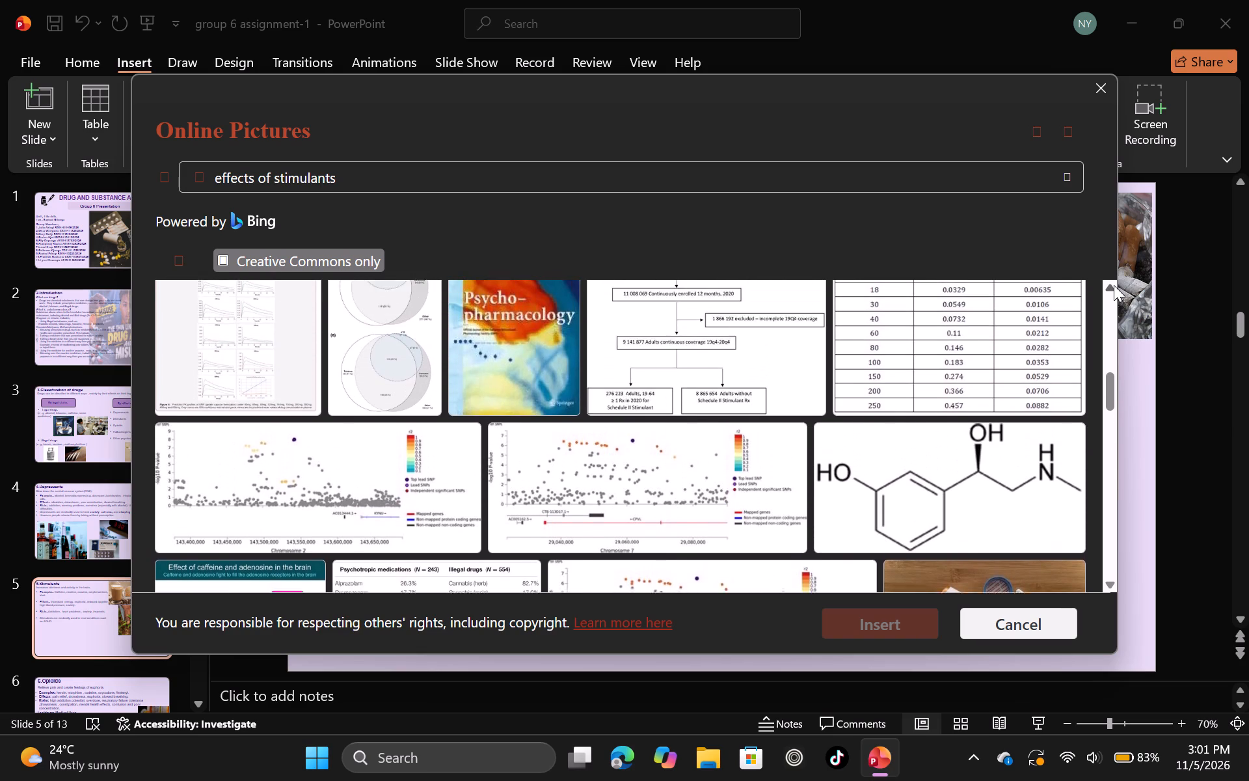
{"action": "triple_click", "coordinate": [1114, 285]}
{"action": "triple_click", "coordinate": [1114, 285]}
{"action": "triple_click", "coordinate": [1114, 285]}
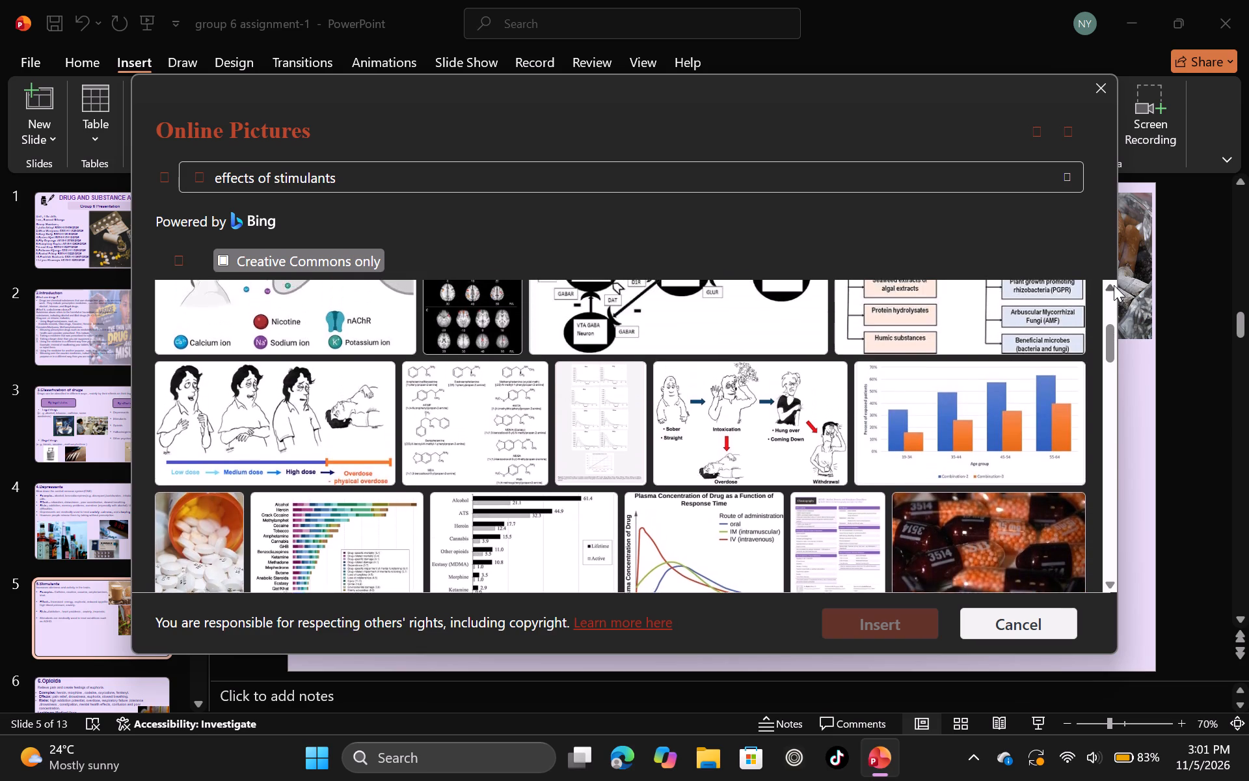
{"action": "triple_click", "coordinate": [1114, 285]}
{"action": "left_click", "coordinate": [1114, 285]}
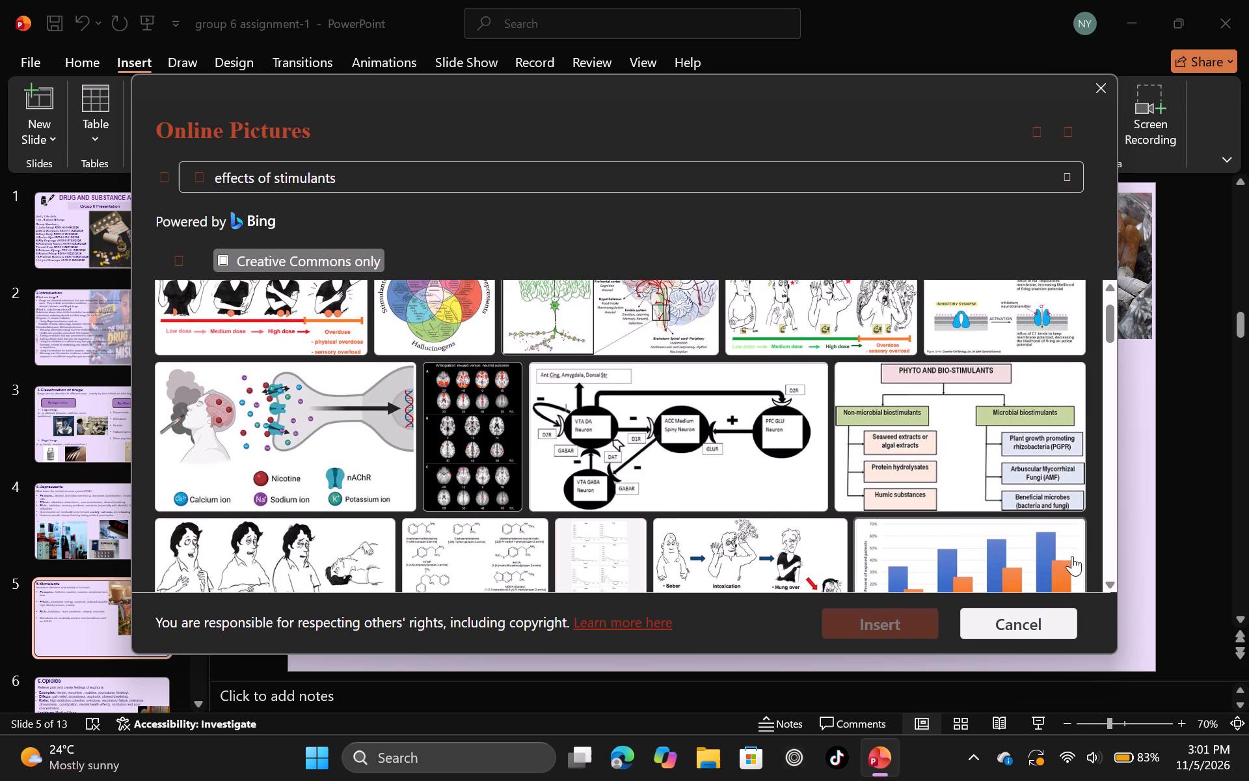
{"action": "double_click", "coordinate": [1112, 581]}
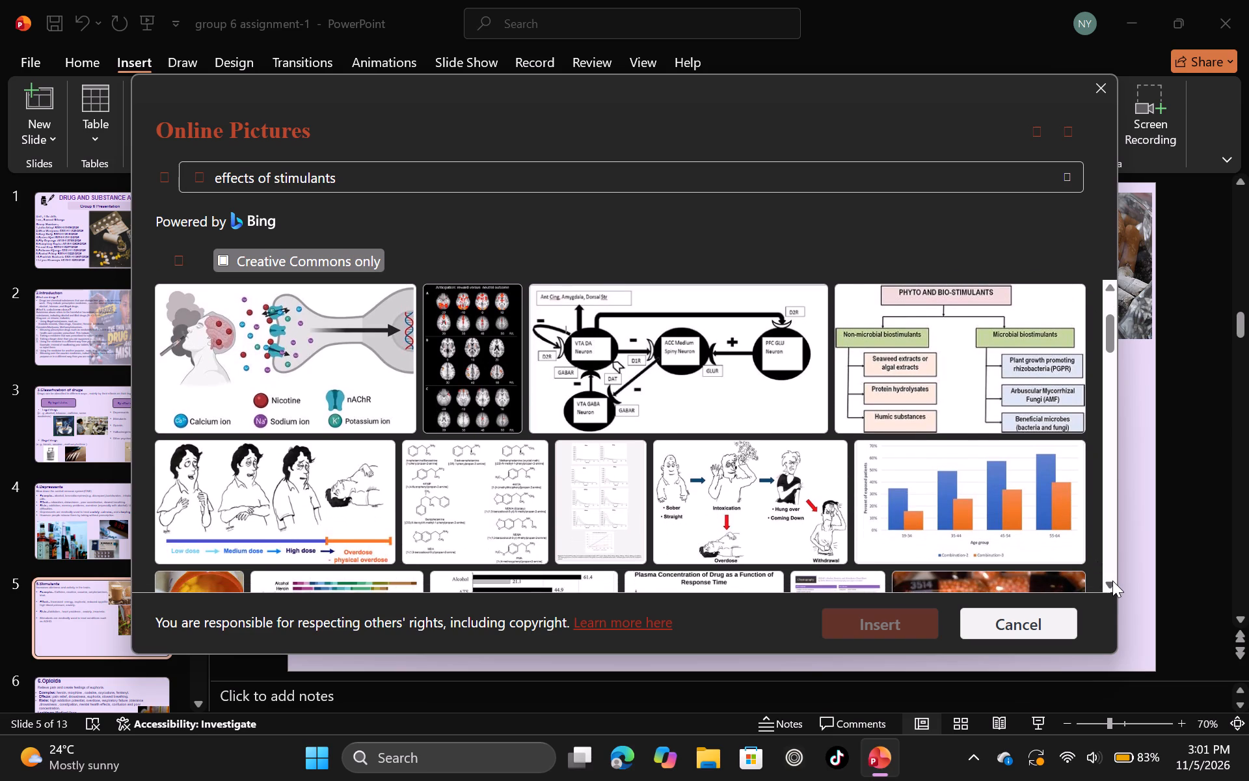
{"action": "triple_click", "coordinate": [1111, 290]}
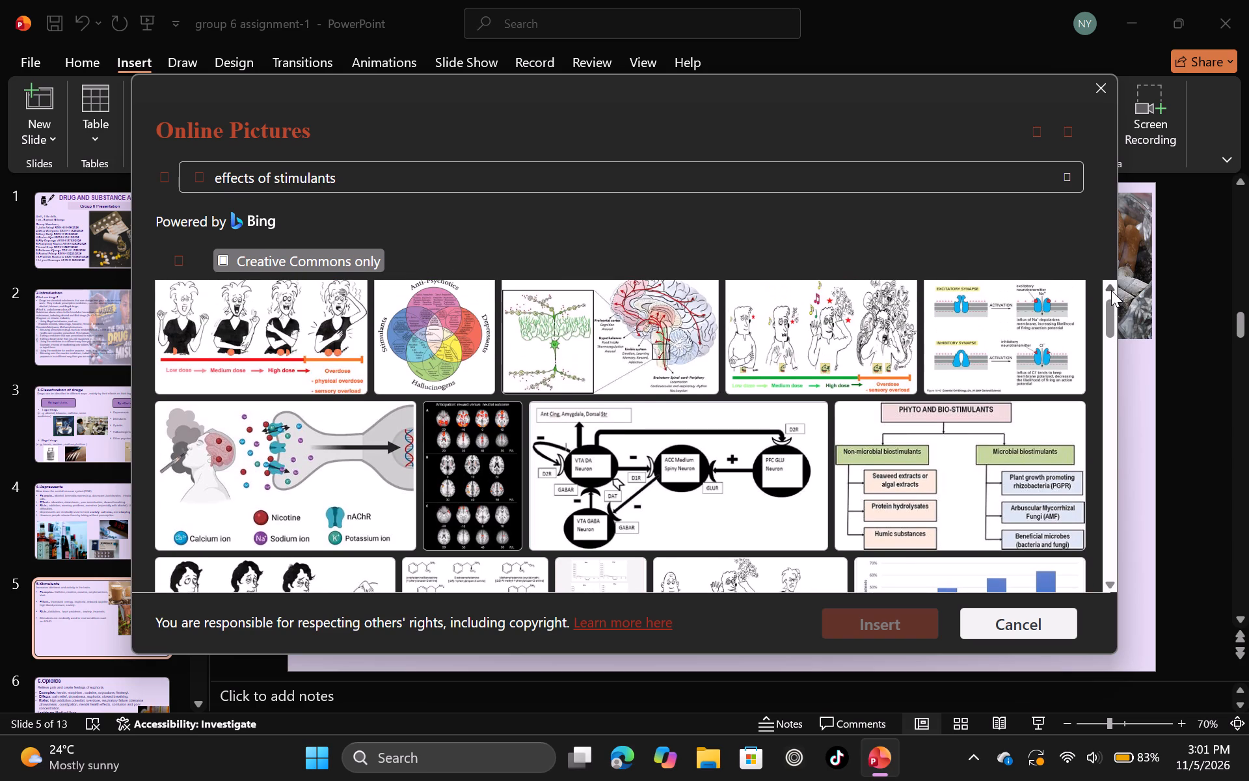
{"action": "left_click", "coordinate": [1111, 290]}
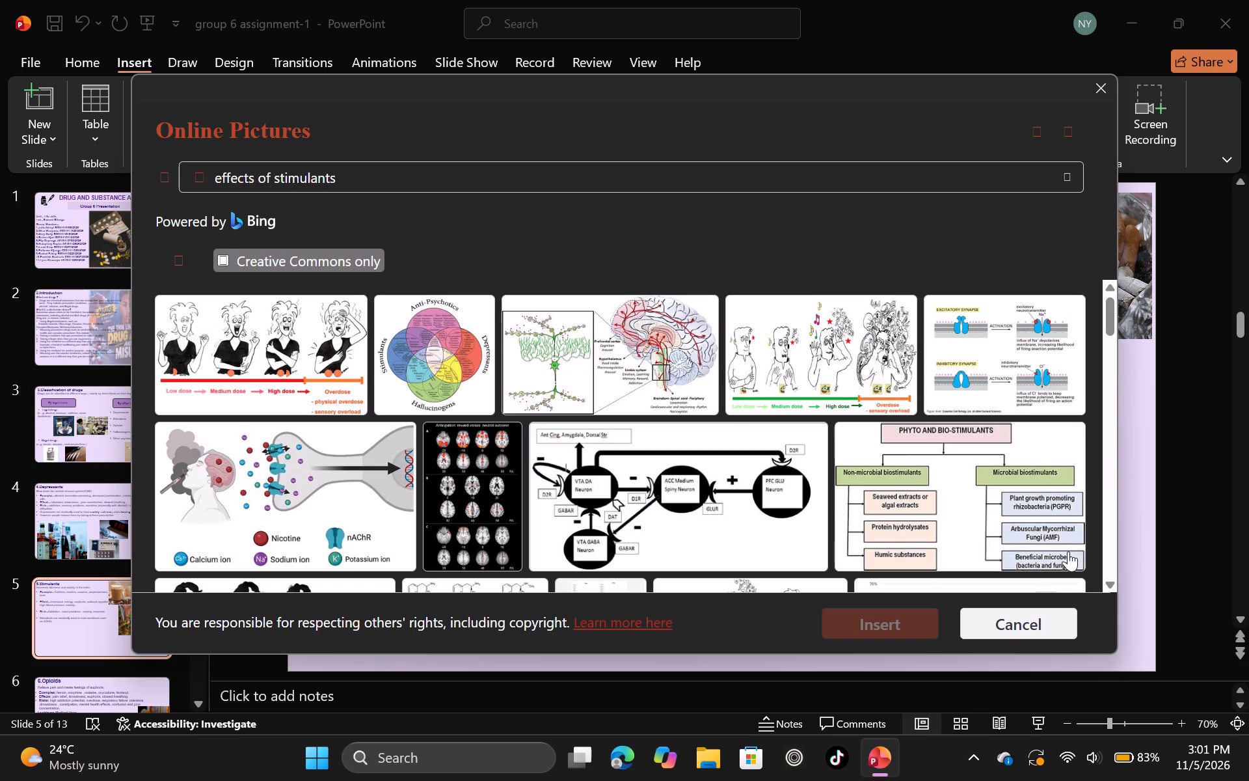
Examine the "effects of stimulants" picture results once more from the beginning for a suitable illustration of the effects.
{"action": "triple_click", "coordinate": [1105, 586]}
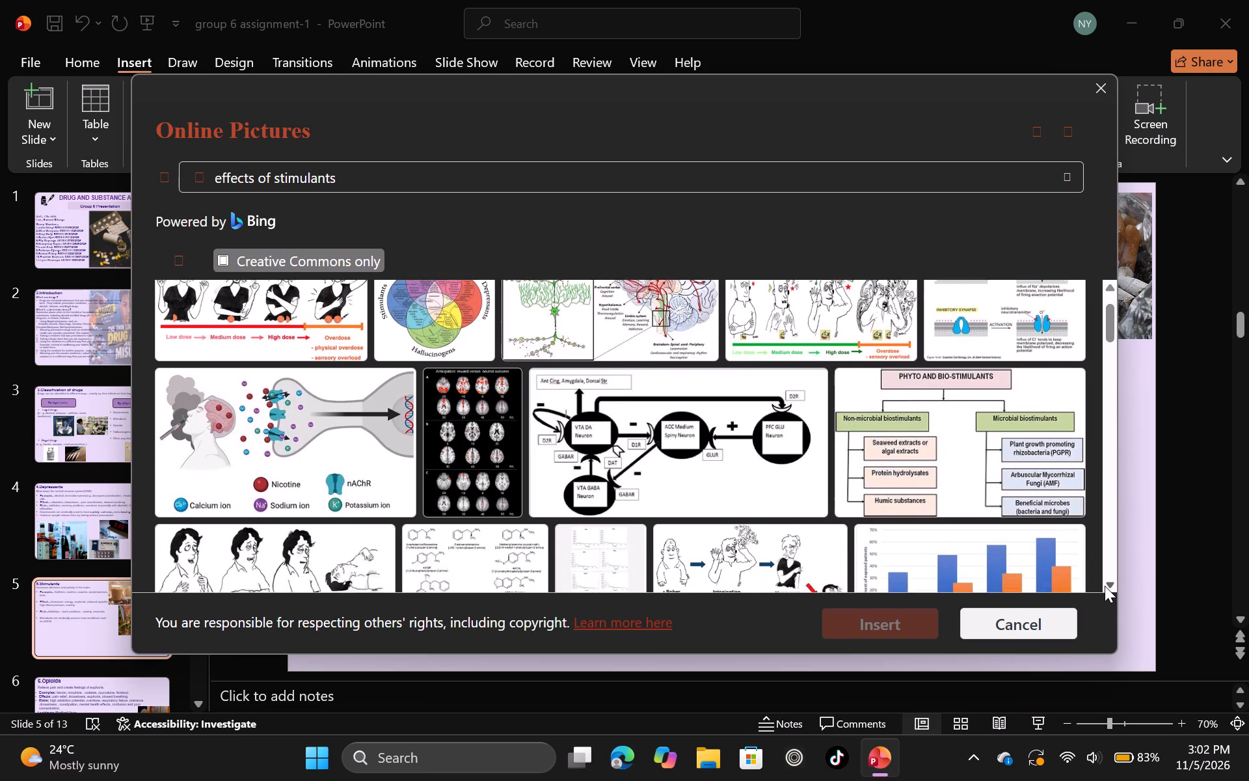
{"action": "triple_click", "coordinate": [1105, 586]}
{"action": "left_click", "coordinate": [1105, 586]}
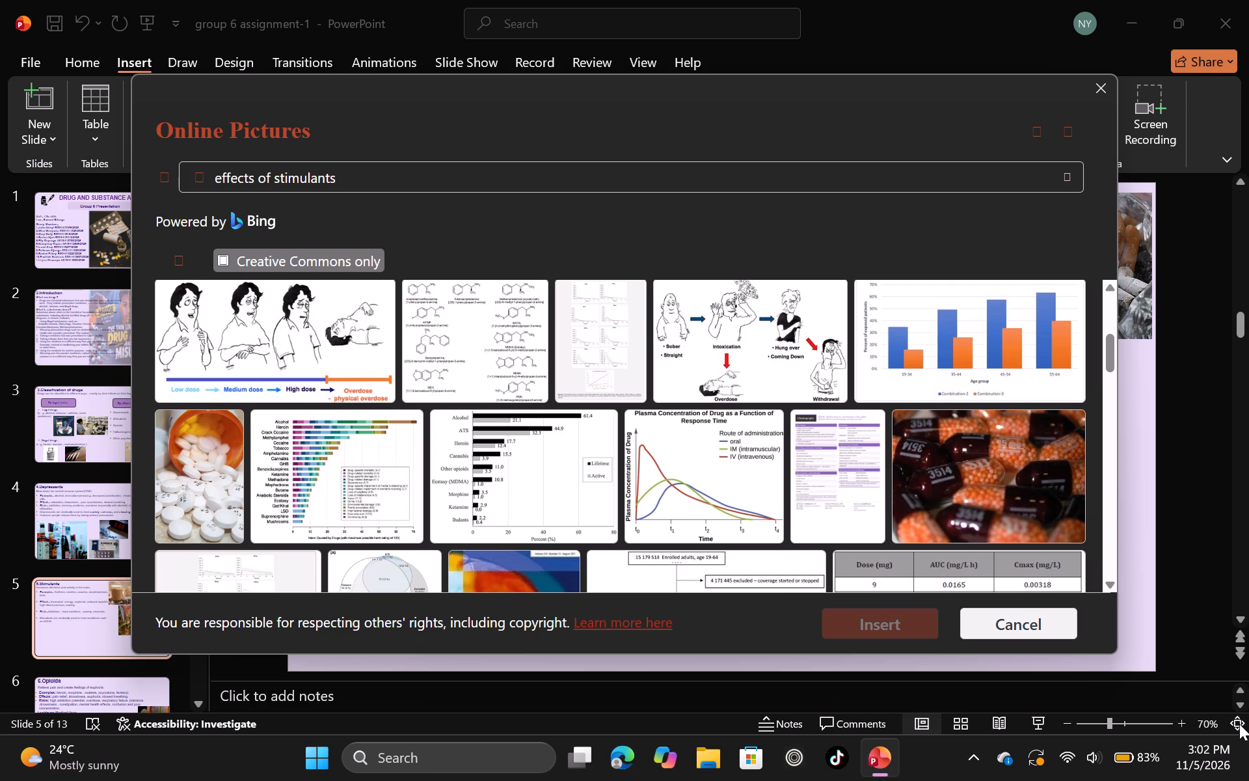
{"action": "triple_click", "coordinate": [1114, 585]}
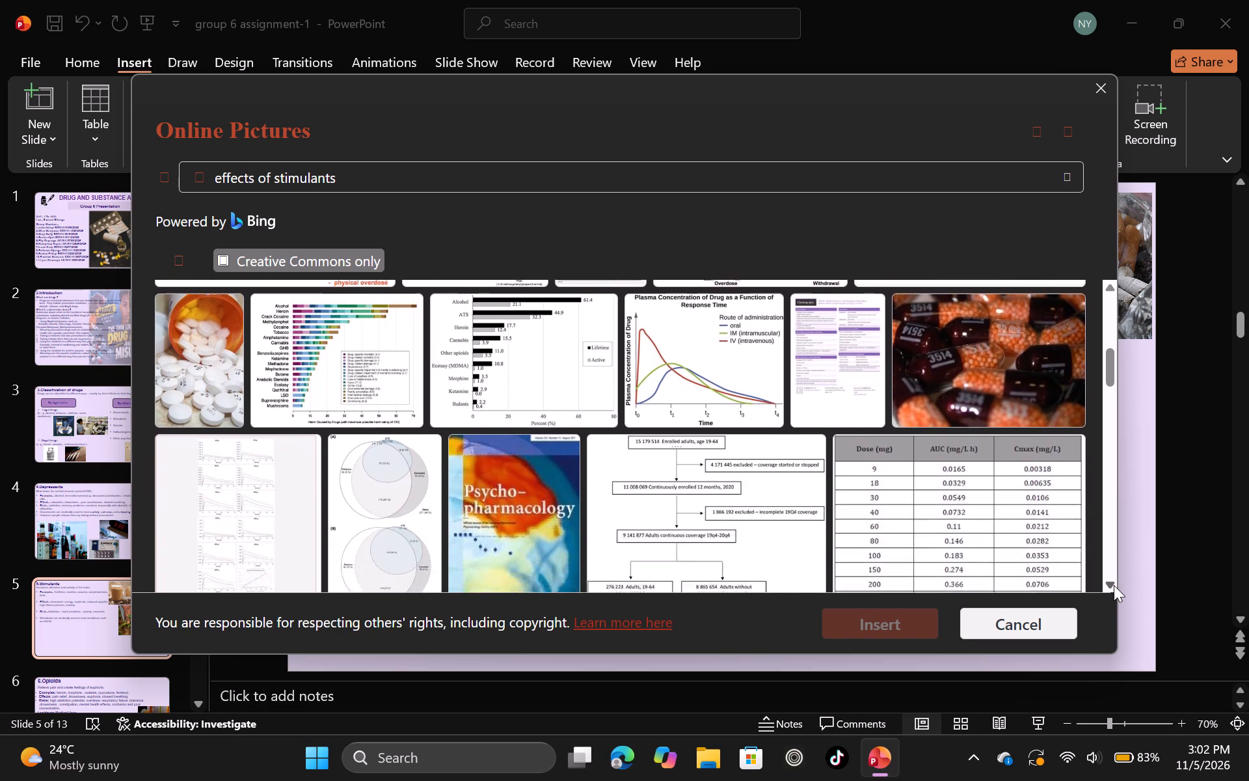
{"action": "triple_click", "coordinate": [1114, 585]}
{"action": "triple_click", "coordinate": [1114, 585]}
{"action": "triple_click", "coordinate": [1114, 585]}
{"action": "triple_click", "coordinate": [1114, 585]}
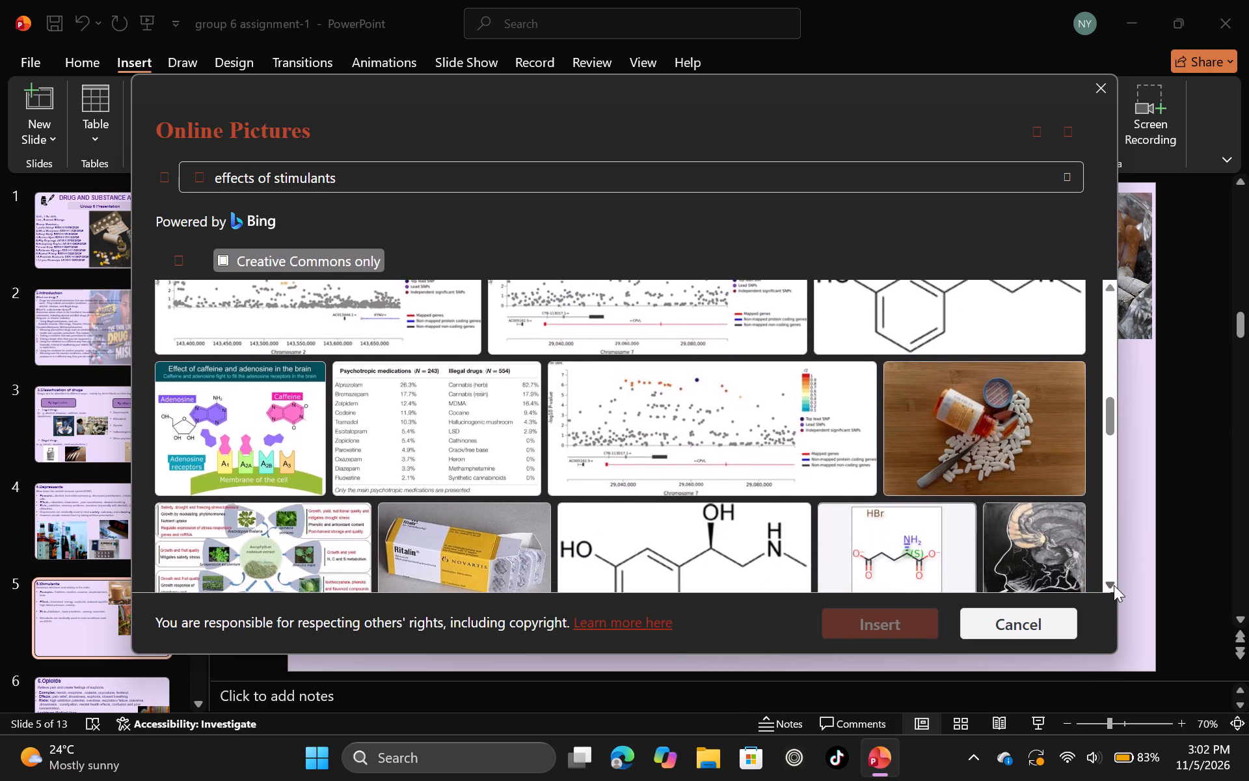
{"action": "triple_click", "coordinate": [1114, 585]}
{"action": "double_click", "coordinate": [1114, 585]}
{"action": "left_click", "coordinate": [1114, 585]}
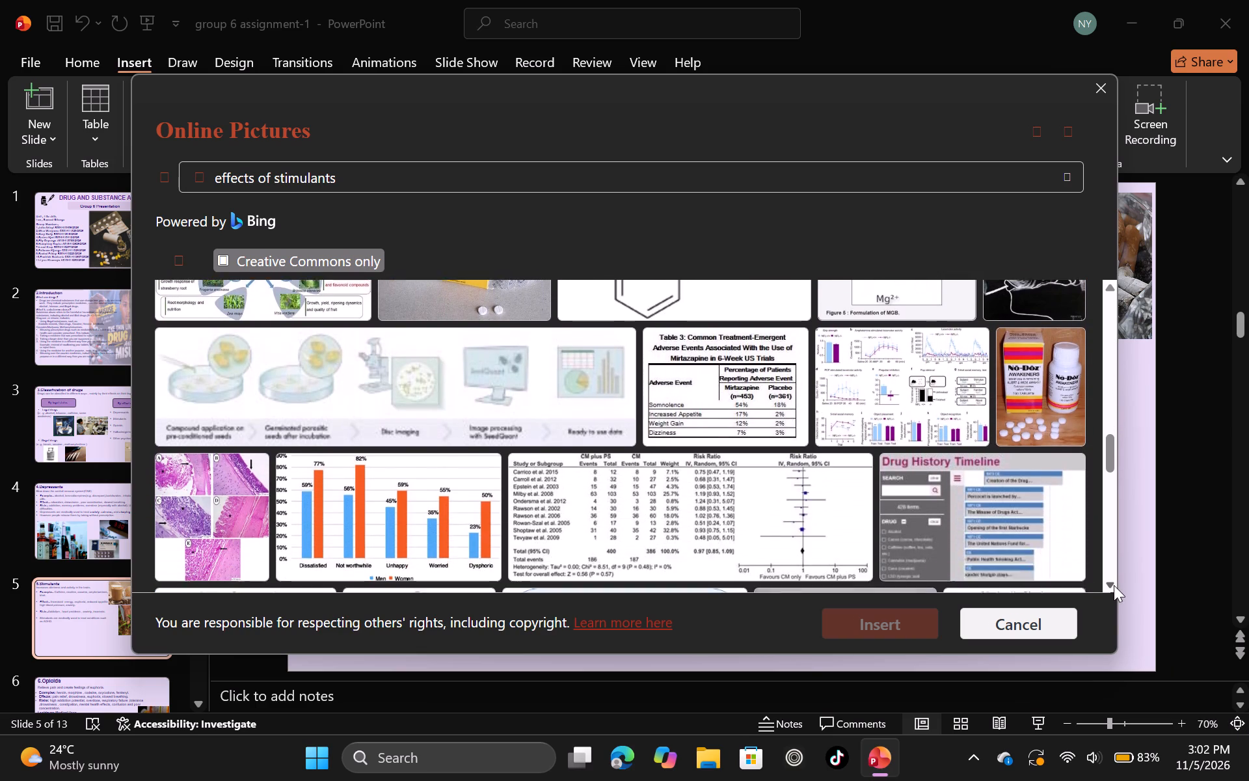
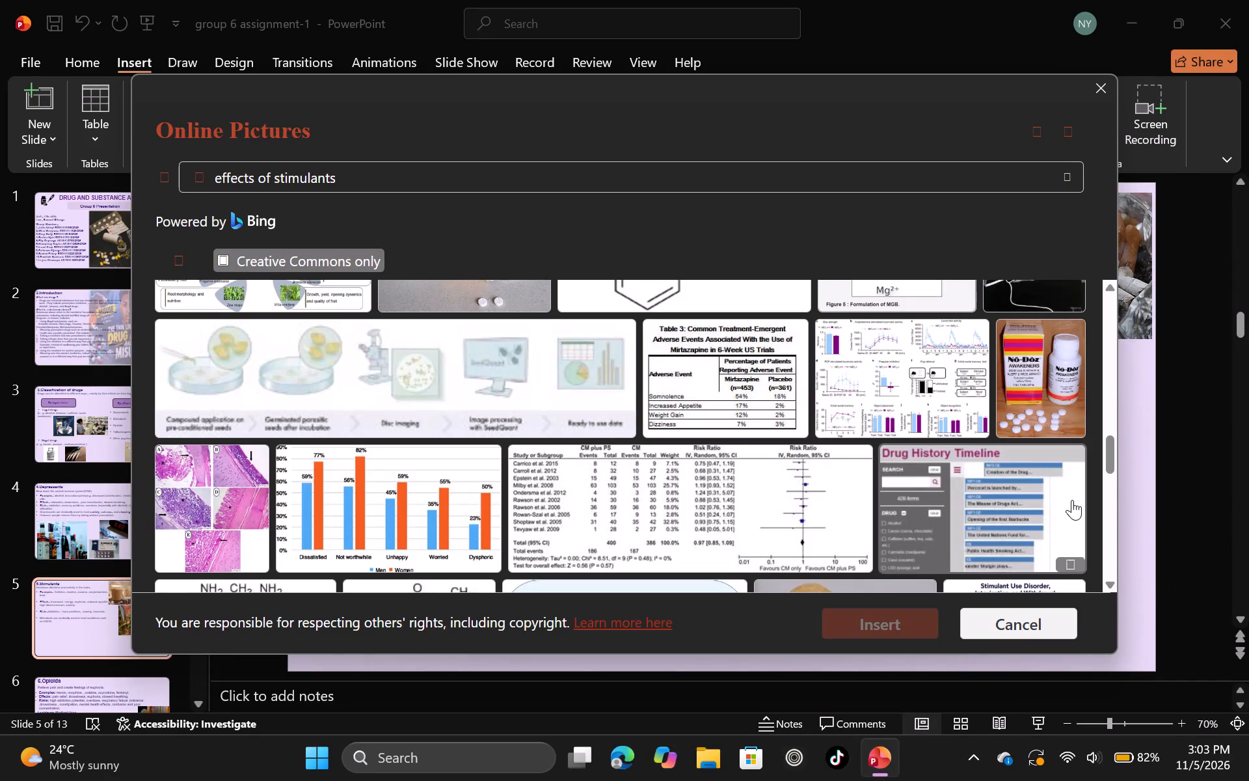
Review the "effects of stimulants" picture results from the middle back toward the earlier ones for a suitable illustration.
{"action": "left_click", "coordinate": [1116, 297]}
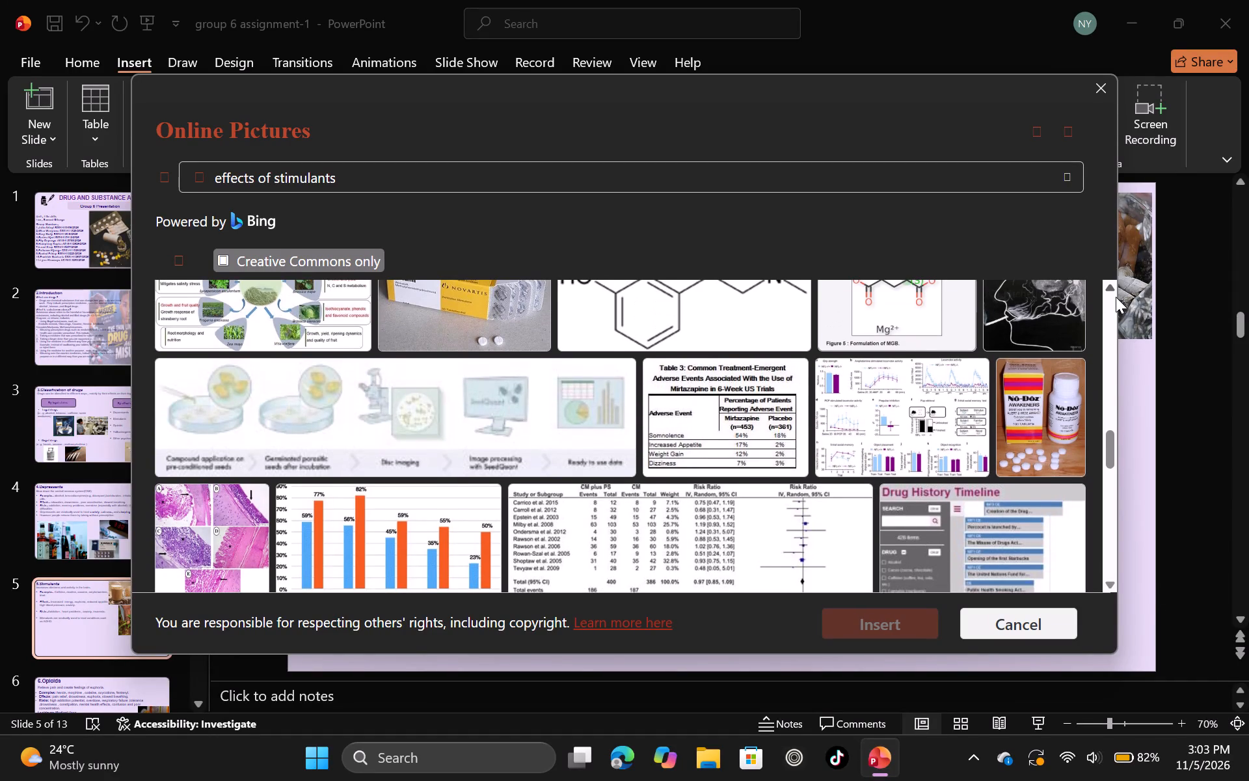
{"action": "triple_click", "coordinate": [1116, 297]}
{"action": "triple_click", "coordinate": [1116, 297]}
{"action": "left_click", "coordinate": [1116, 297]}
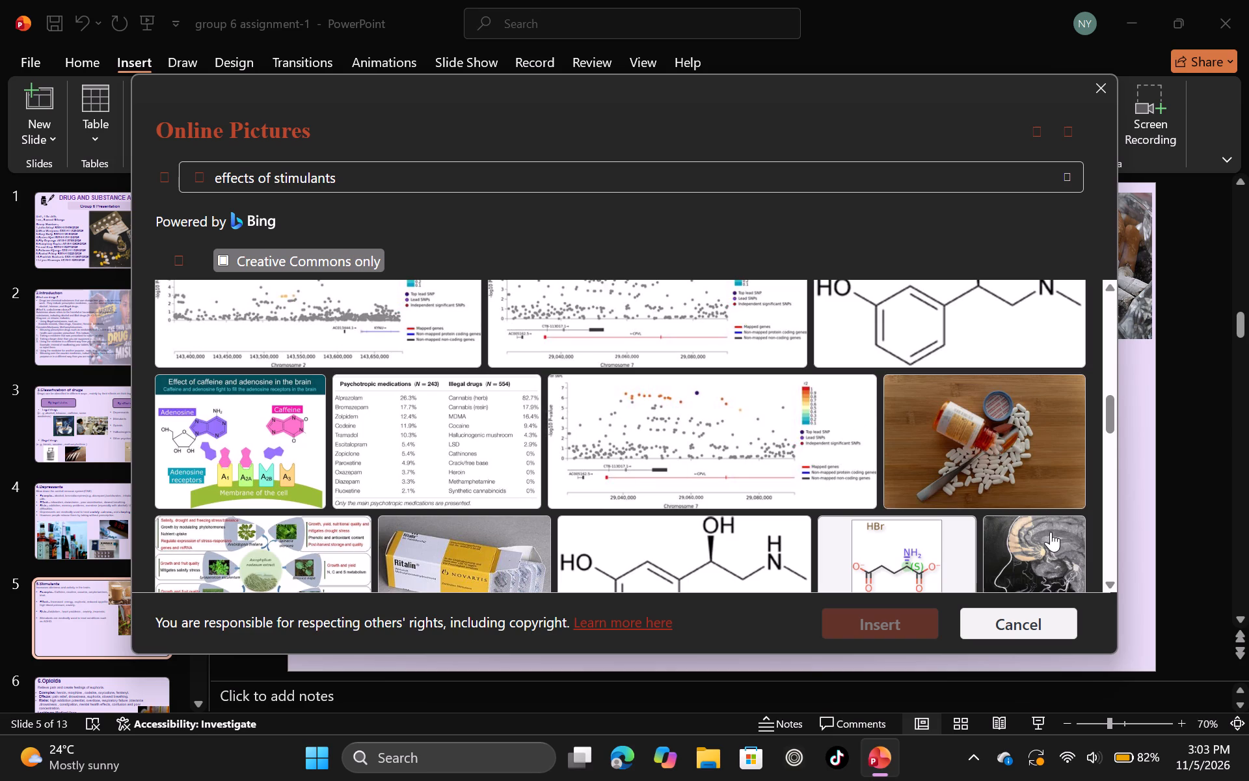
{"action": "triple_click", "coordinate": [1112, 583]}
{"action": "left_click", "coordinate": [1112, 583]}
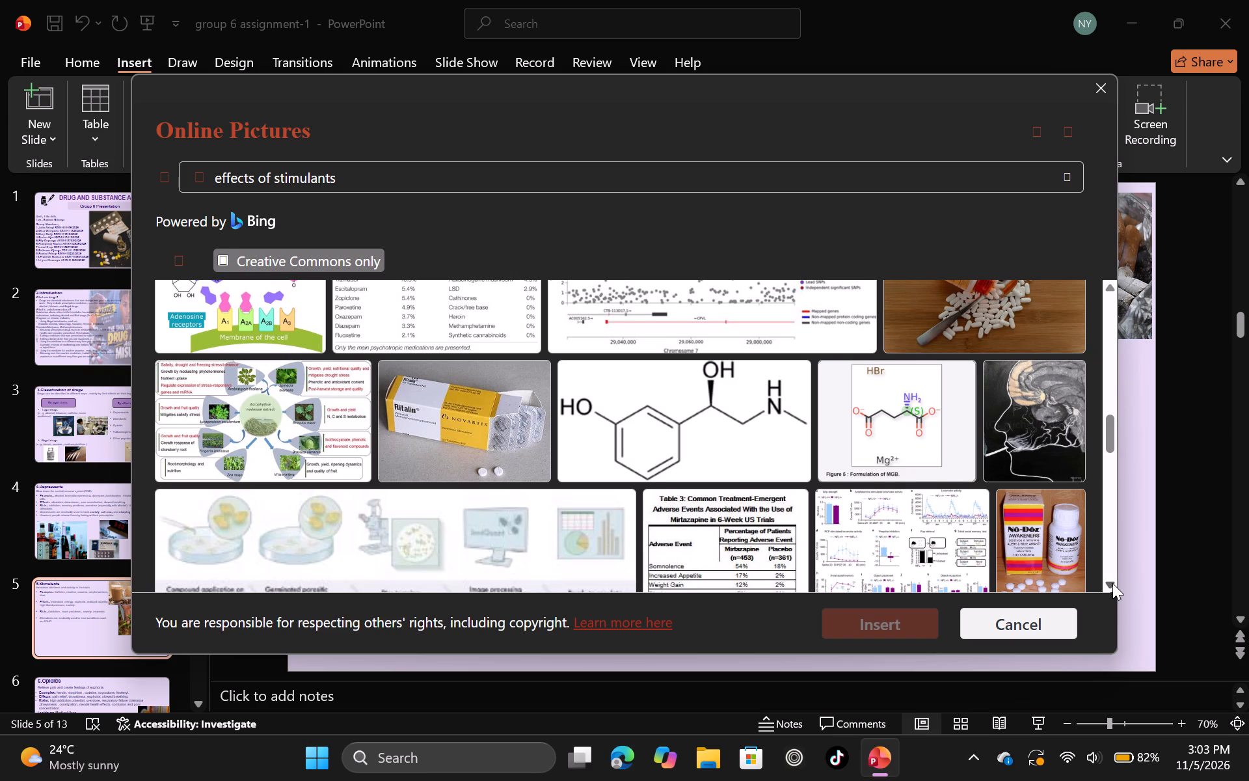
{"action": "double_click", "coordinate": [1114, 290]}
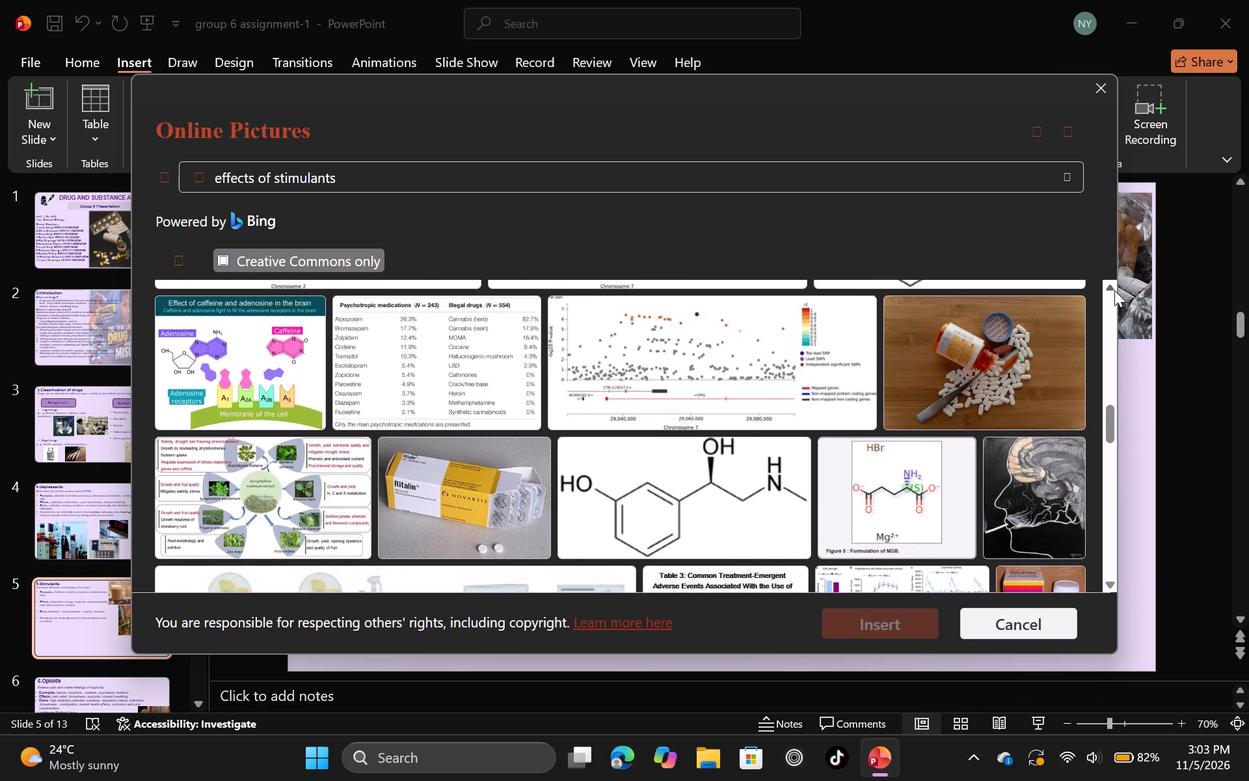
{"action": "double_click", "coordinate": [1114, 290]}
{"action": "triple_click", "coordinate": [1114, 290]}
{"action": "double_click", "coordinate": [1114, 290]}
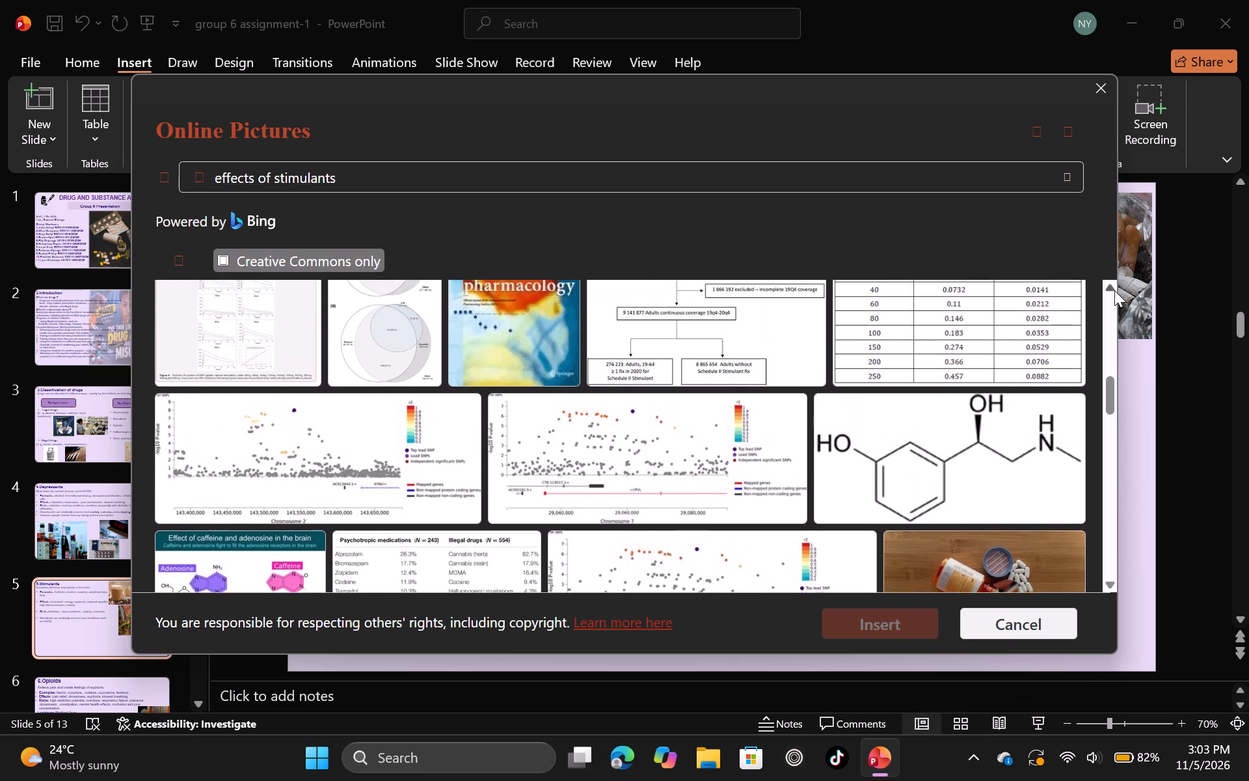
{"action": "triple_click", "coordinate": [1114, 289]}
{"action": "triple_click", "coordinate": [1114, 289]}
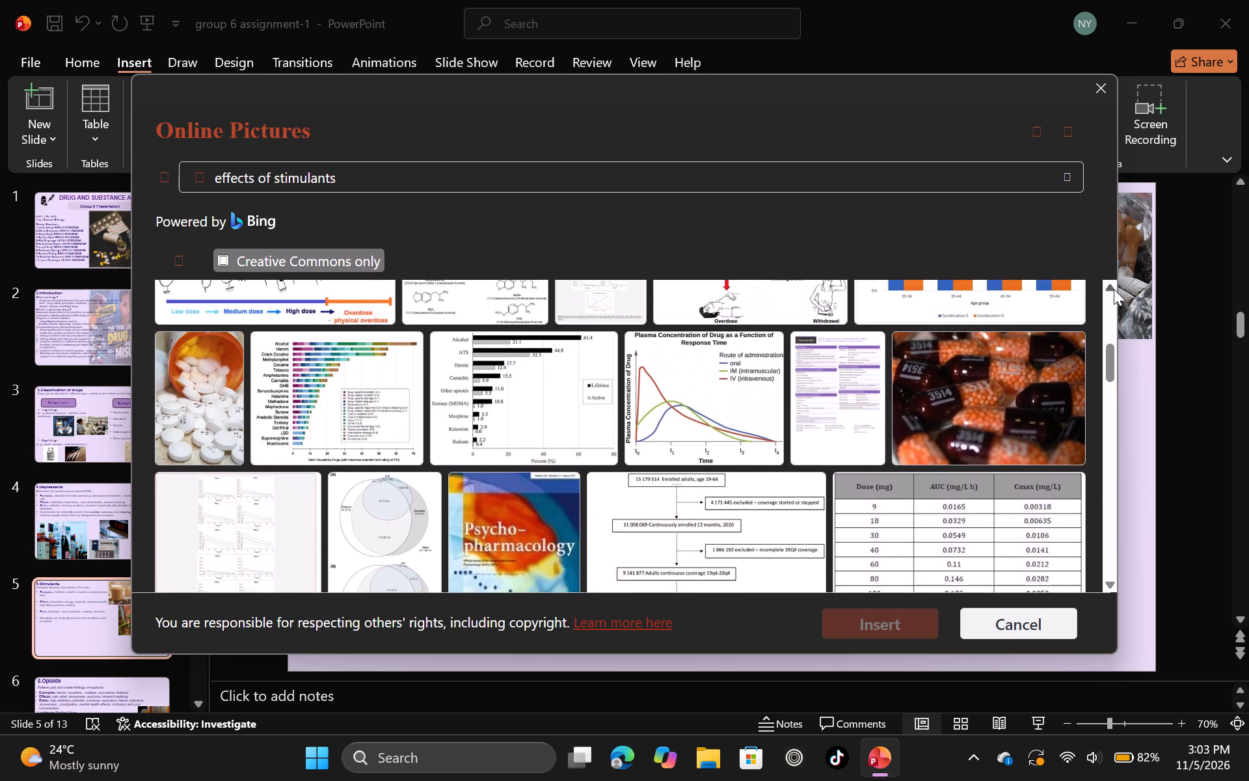
{"action": "triple_click", "coordinate": [1114, 289]}
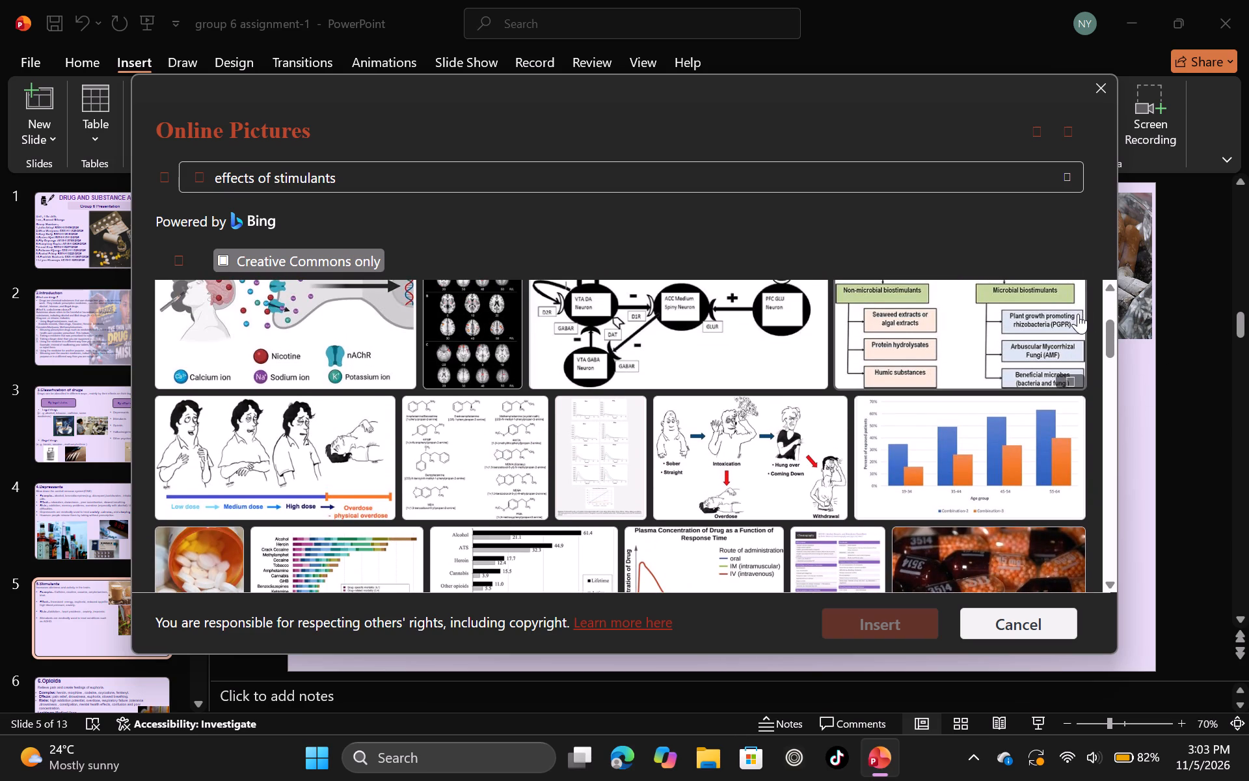
Find the "Stimulant Use Disorder, Intoxication, and Withdrawal" infographic further down the results and insert it on the Stimulants slide.
{"action": "triple_click", "coordinate": [1109, 590]}
{"action": "triple_click", "coordinate": [1109, 590]}
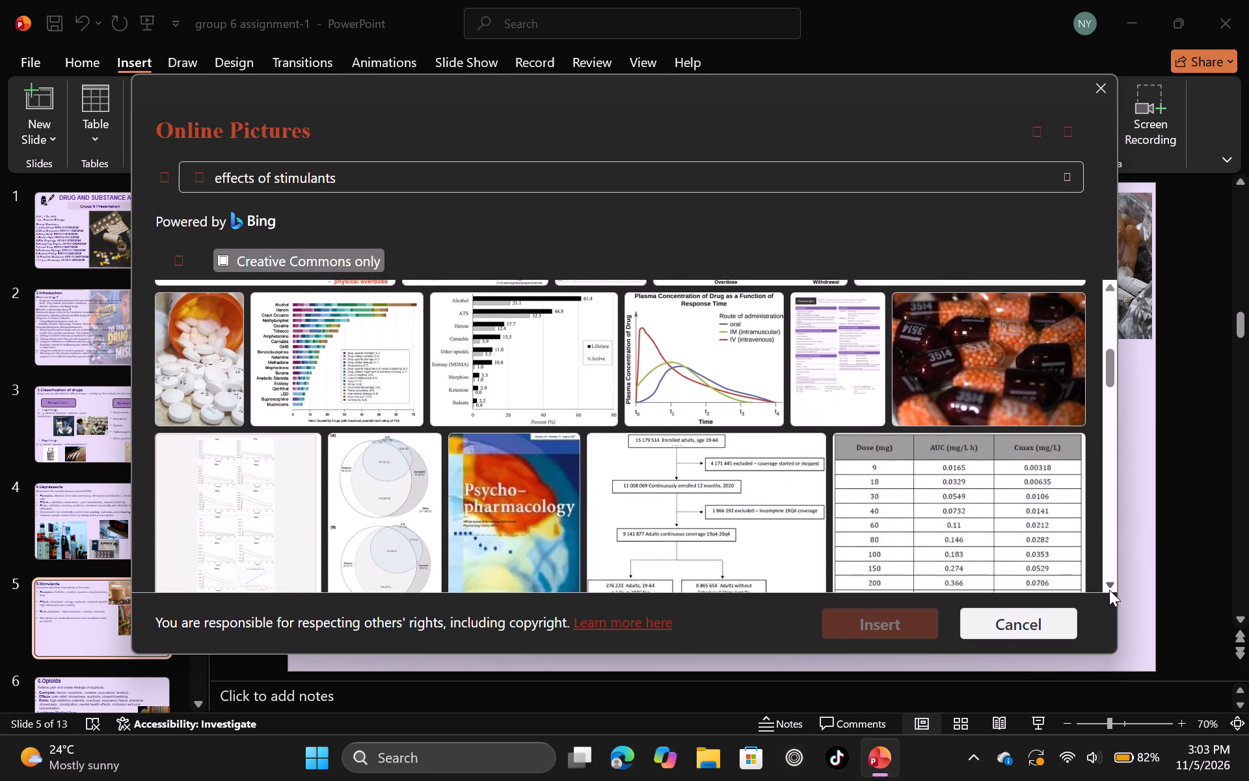
{"action": "triple_click", "coordinate": [1109, 590]}
{"action": "triple_click", "coordinate": [1109, 590]}
{"action": "triple_click", "coordinate": [1109, 590]}
{"action": "triple_click", "coordinate": [1109, 590]}
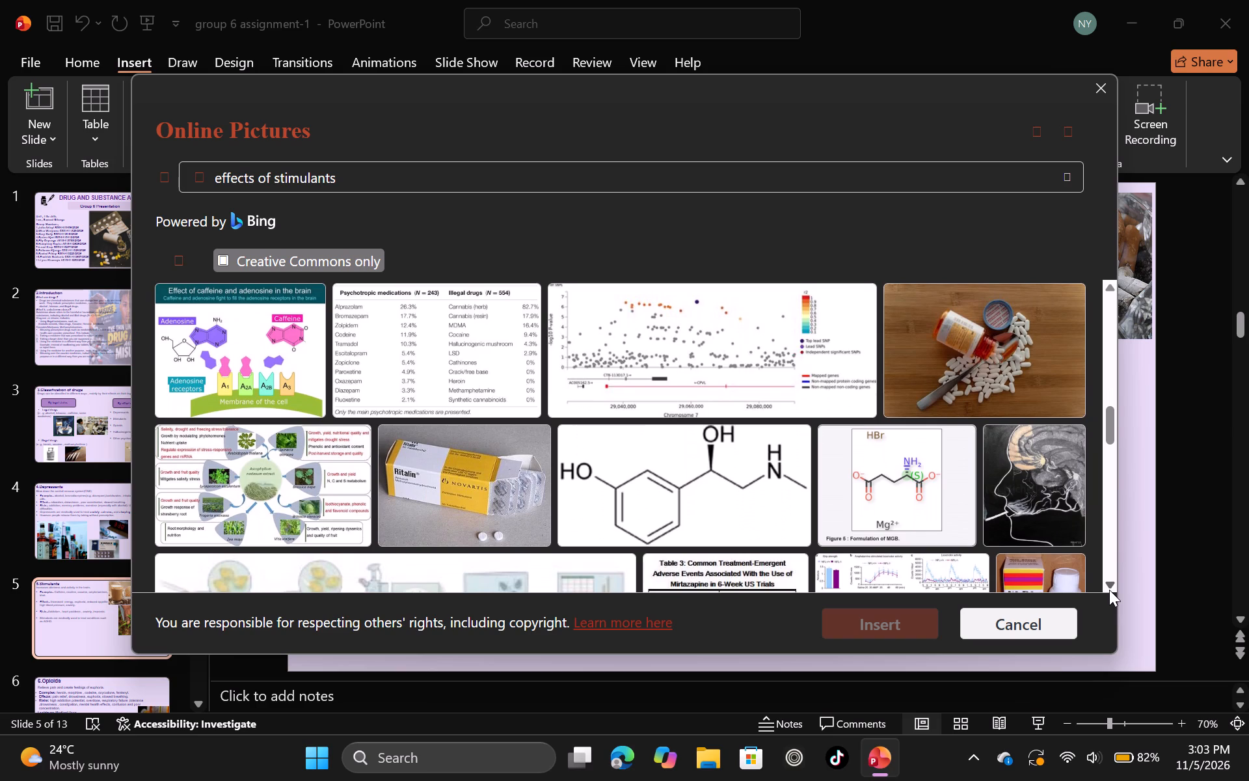
{"action": "triple_click", "coordinate": [1109, 590]}
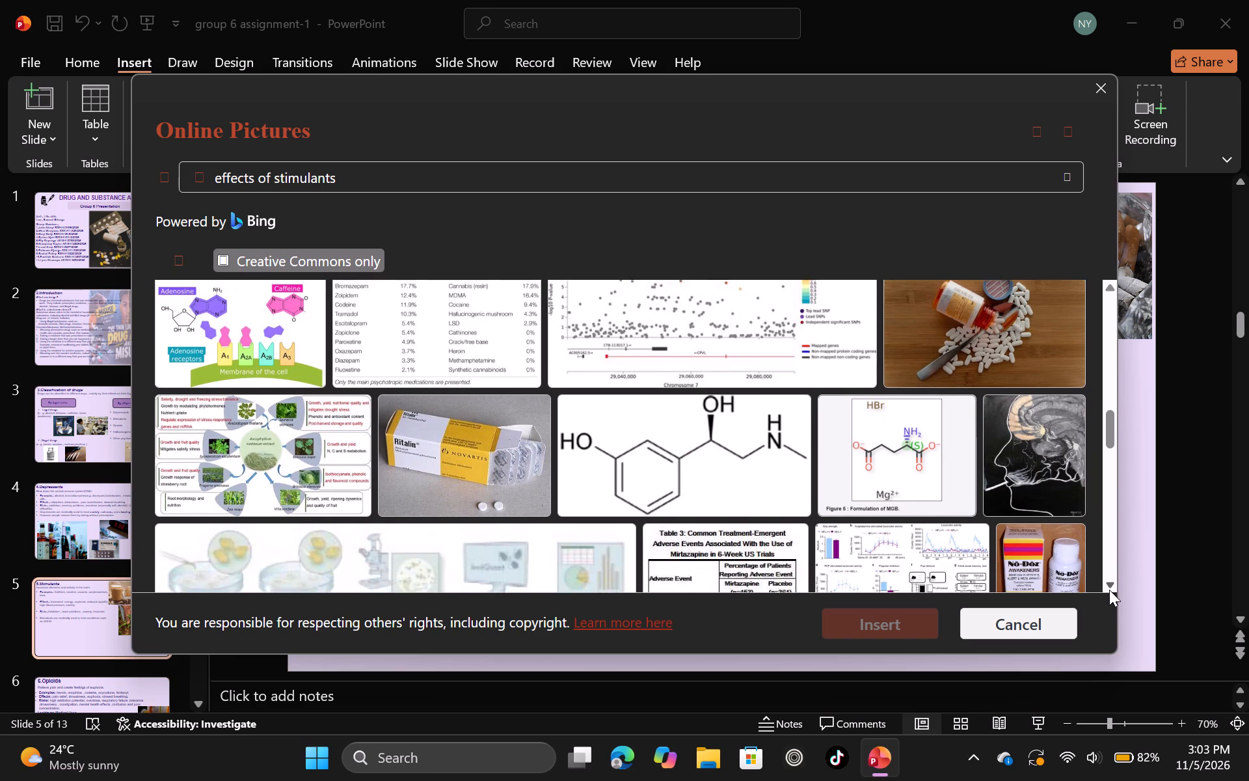
{"action": "triple_click", "coordinate": [1109, 590]}
{"action": "left_click", "coordinate": [1109, 590]}
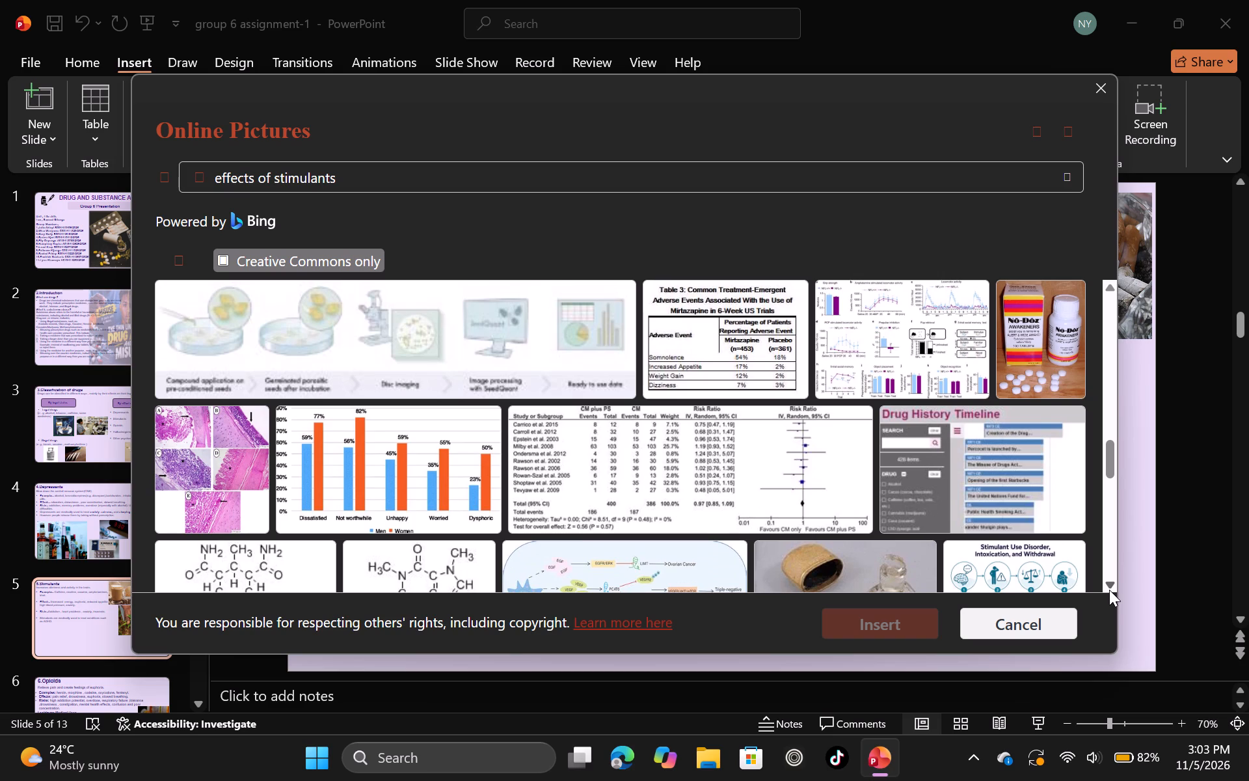
{"action": "left_click_drag", "start_coordinate": [1107, 595], "coordinate": [1109, 586]}
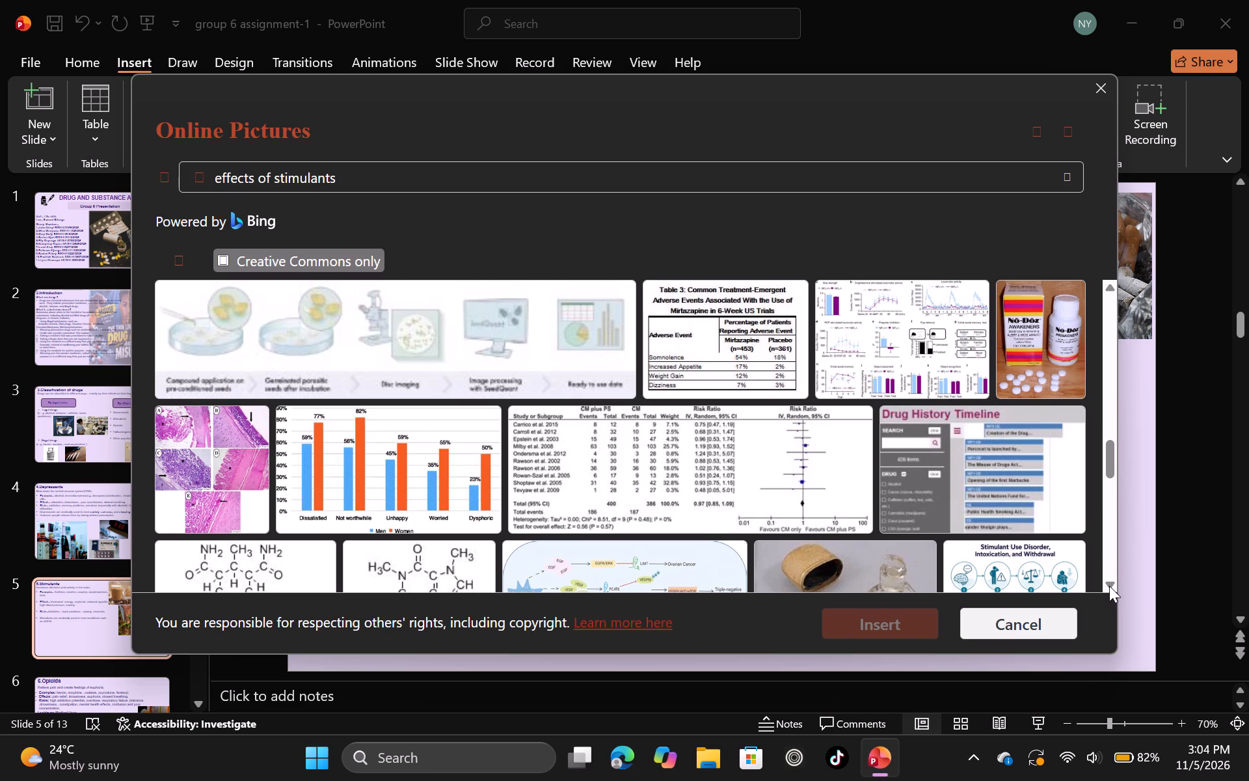
{"action": "left_click_drag", "start_coordinate": [1109, 586], "coordinate": [1110, 584]}
{"action": "left_click", "coordinate": [1110, 584]}
{"action": "left_click", "coordinate": [1110, 584]}
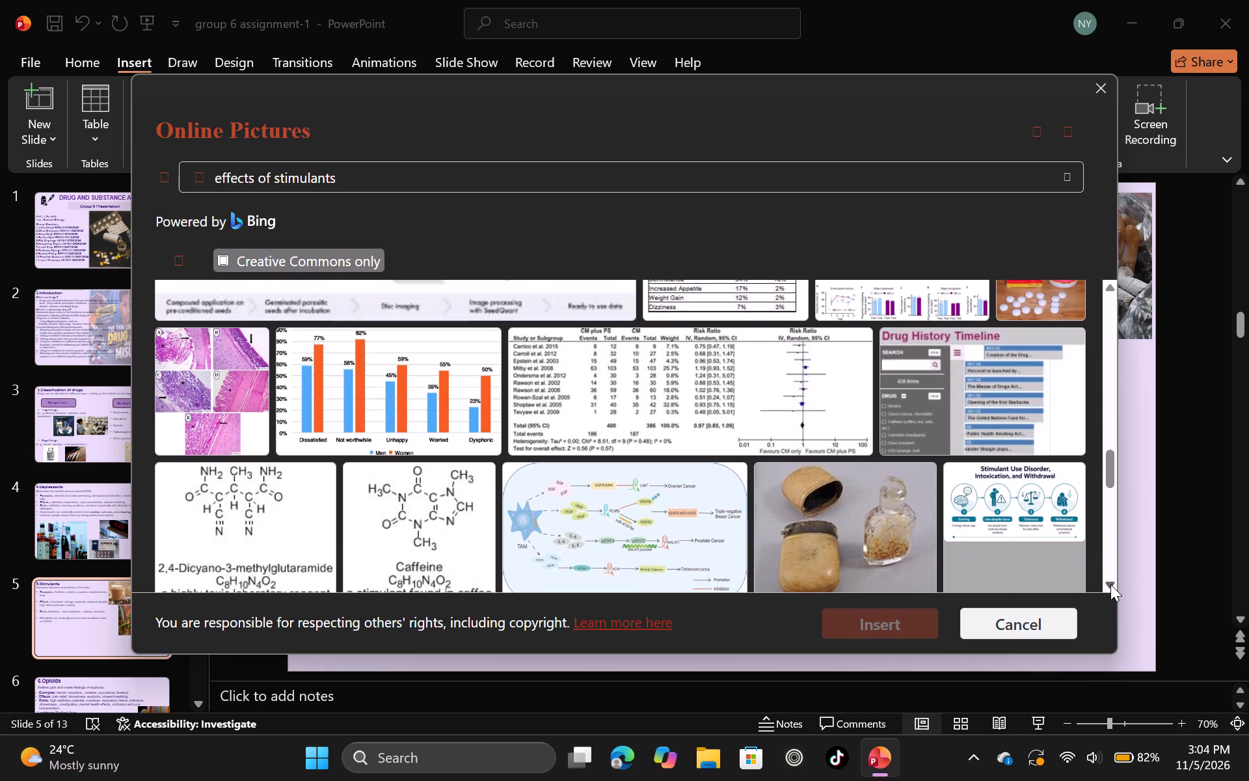
{"action": "left_click", "coordinate": [1057, 514]}
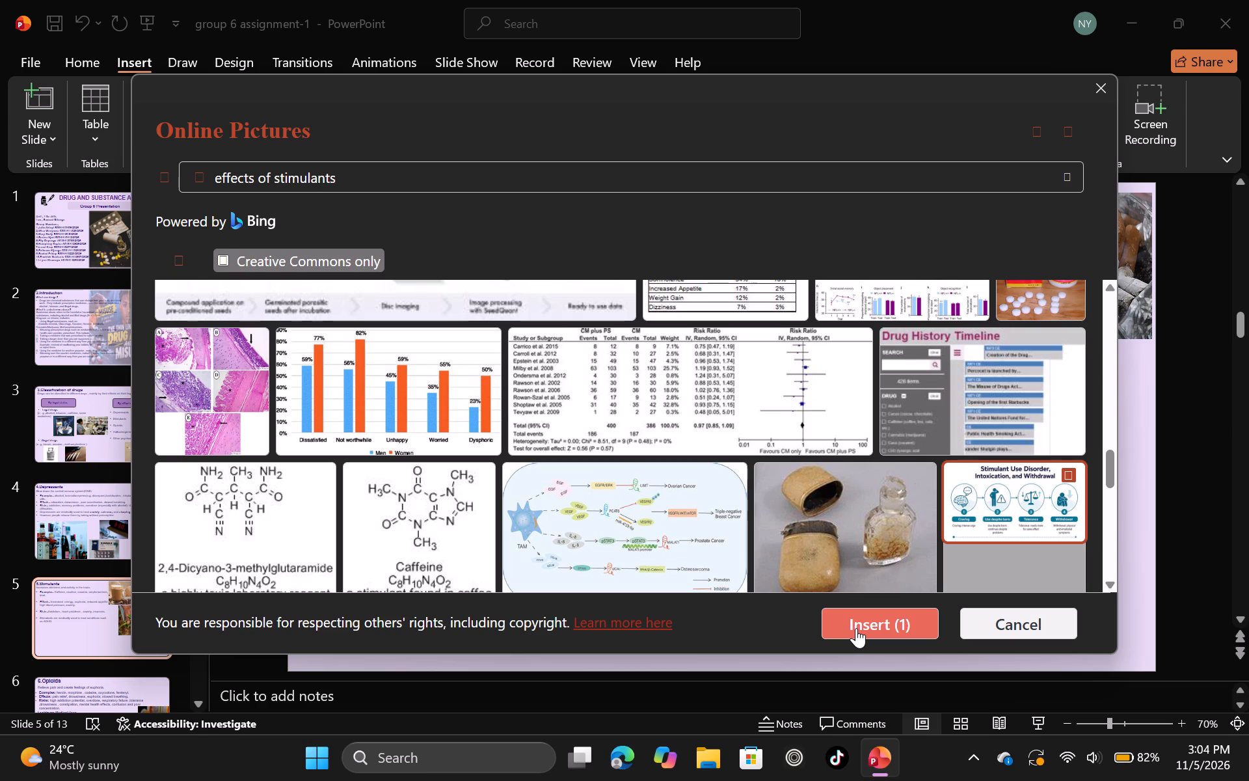
{"action": "left_click", "coordinate": [856, 628]}
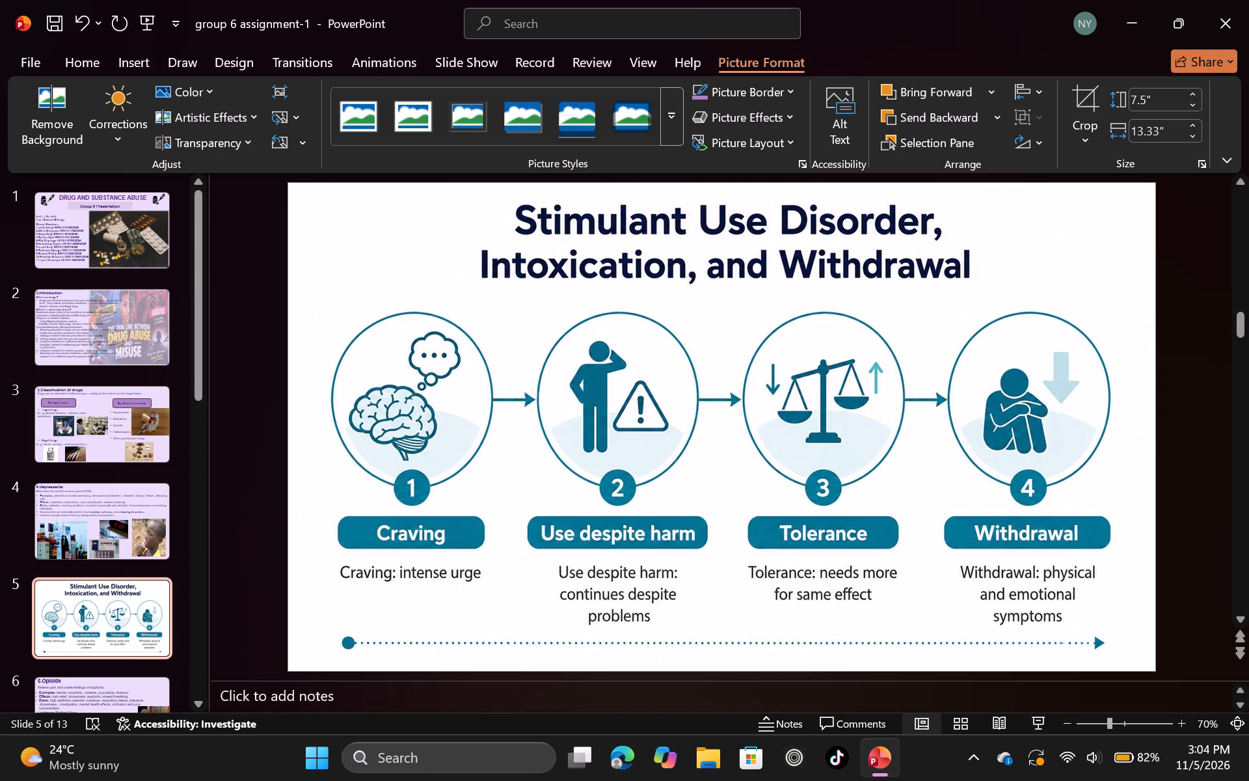
Shrink the inserted infographic from its edges to about 6.89" wide and 3.47" high.
{"action": "double_click", "coordinate": [291, 409]}
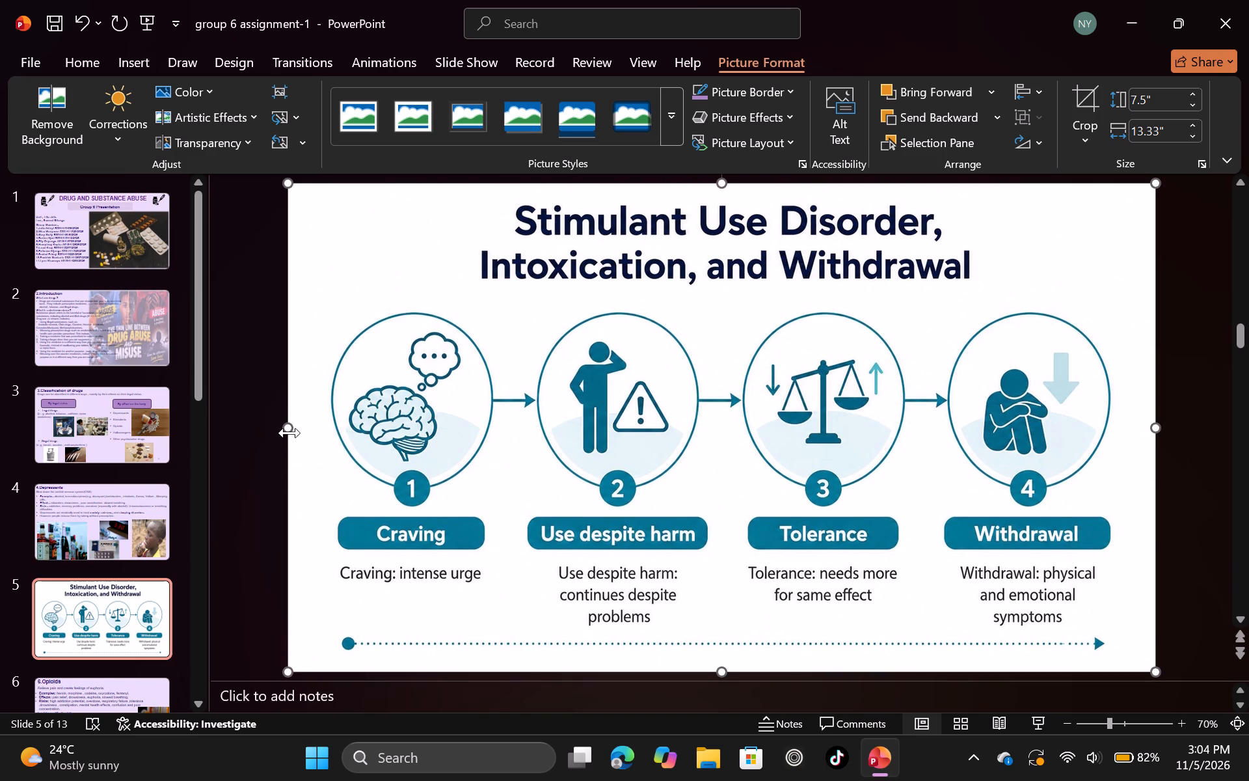
{"action": "left_click_drag", "start_coordinate": [291, 429], "coordinate": [411, 460]}
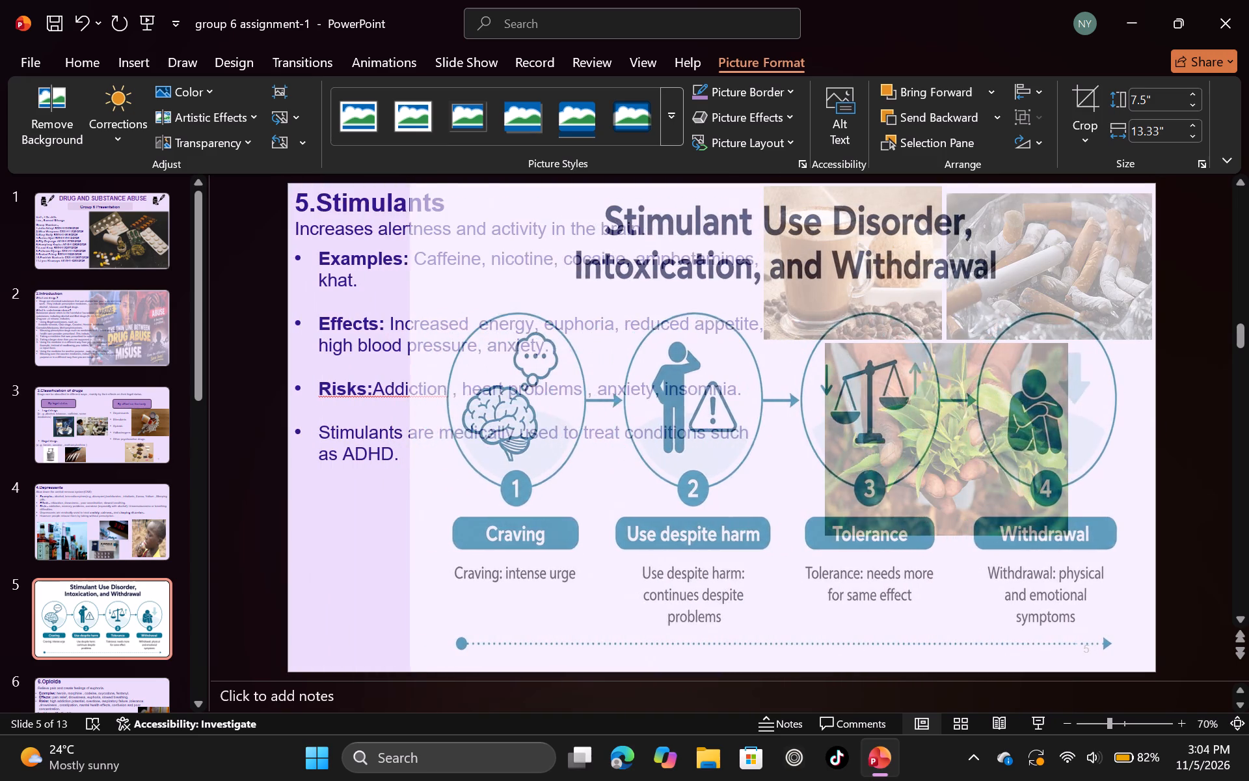
{"action": "left_click_drag", "start_coordinate": [411, 460], "coordinate": [411, 461]}
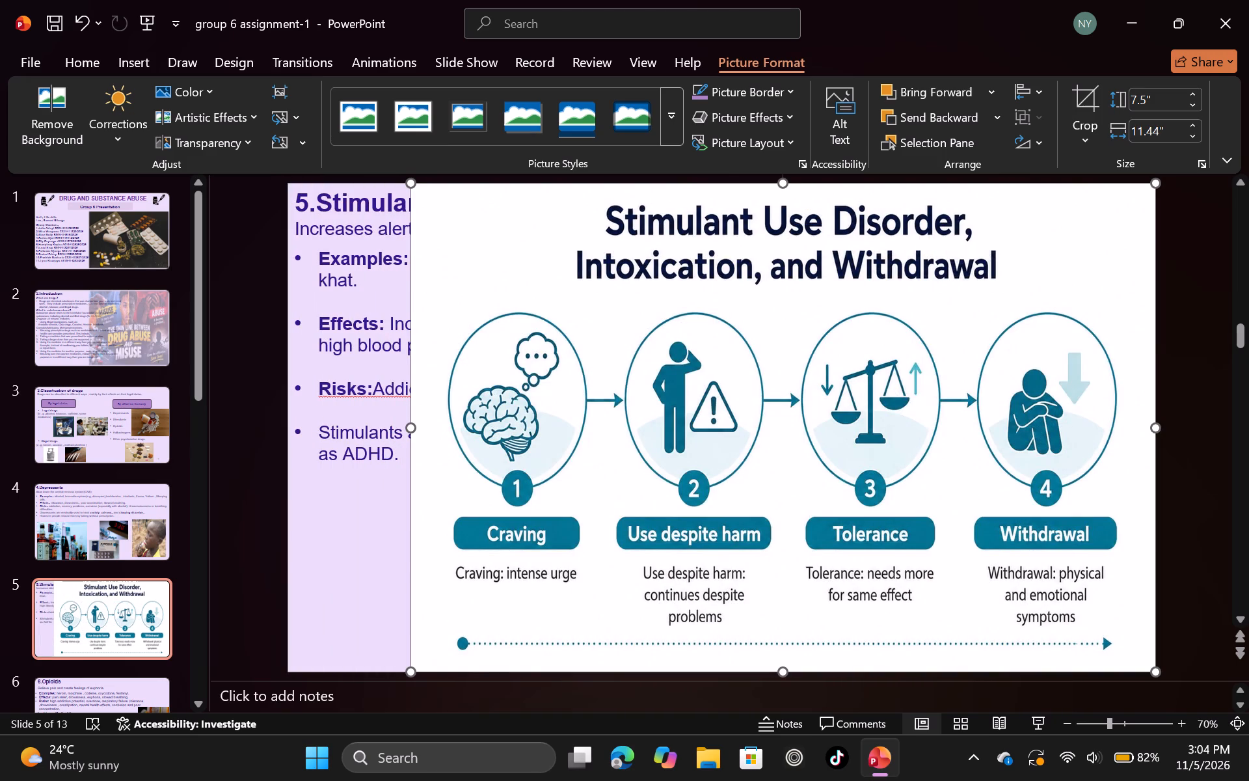
{"action": "left_click_drag", "start_coordinate": [784, 182], "coordinate": [781, 308]}
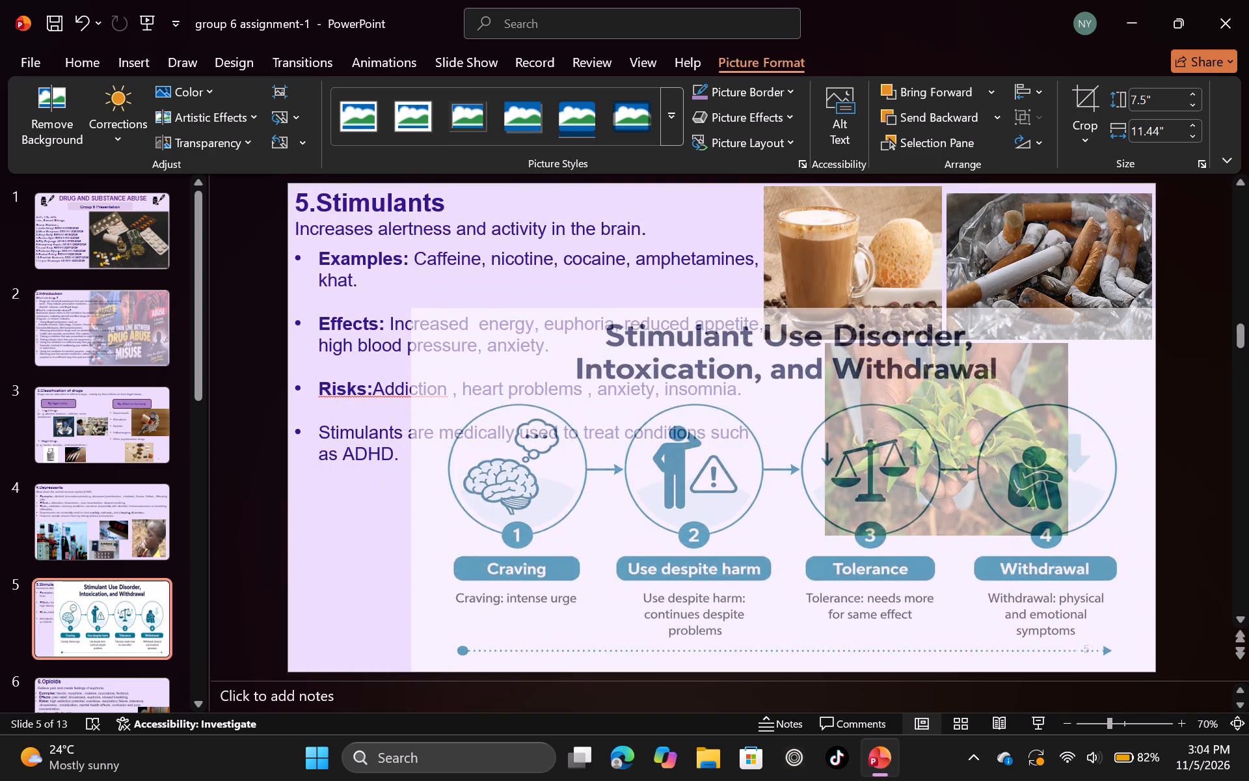
{"action": "left_click_drag", "start_coordinate": [781, 308], "coordinate": [777, 346]}
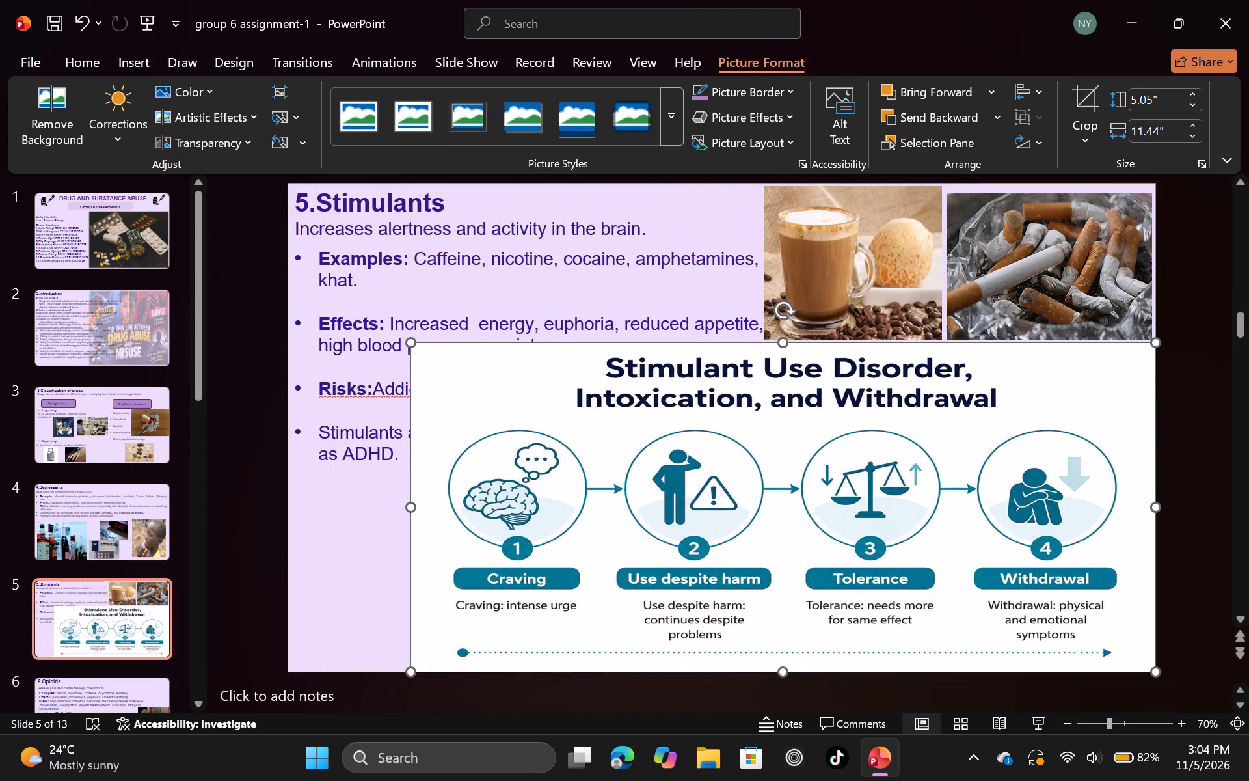
{"action": "left_click_drag", "start_coordinate": [412, 505], "coordinate": [459, 512]}
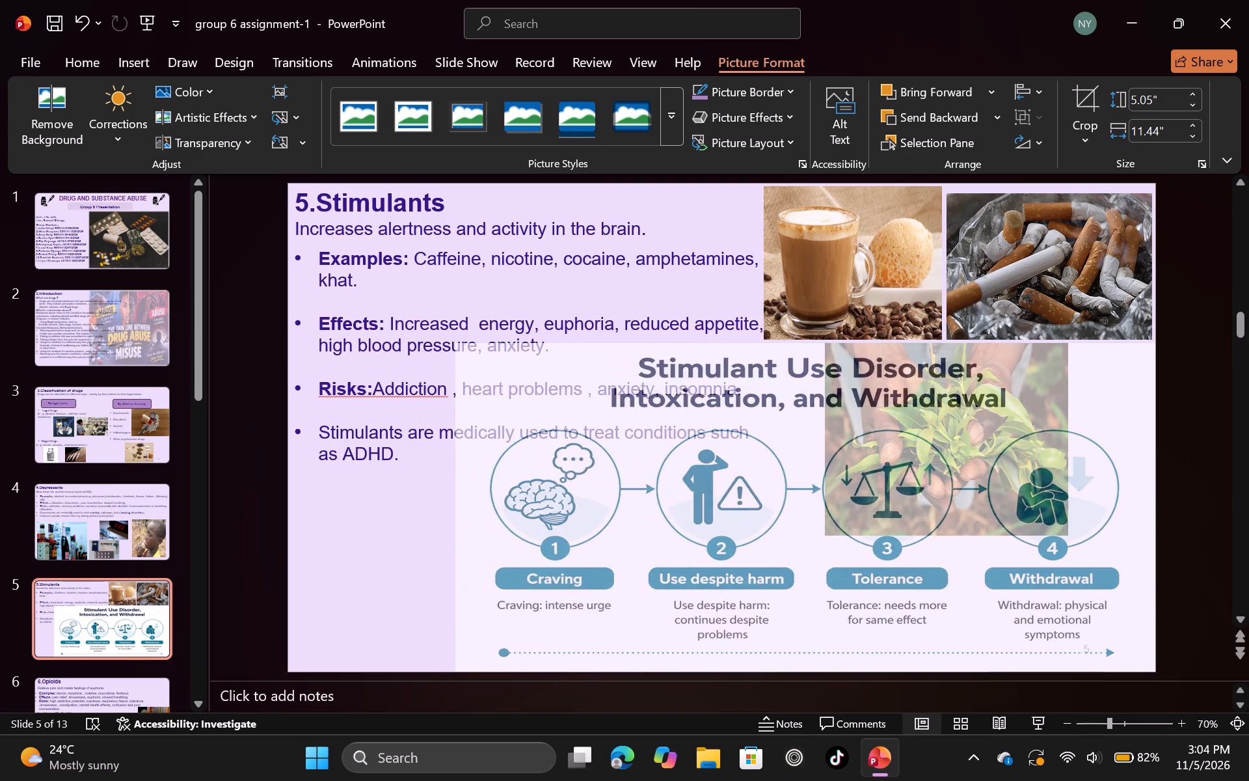
{"action": "left_click_drag", "start_coordinate": [459, 512], "coordinate": [580, 517]}
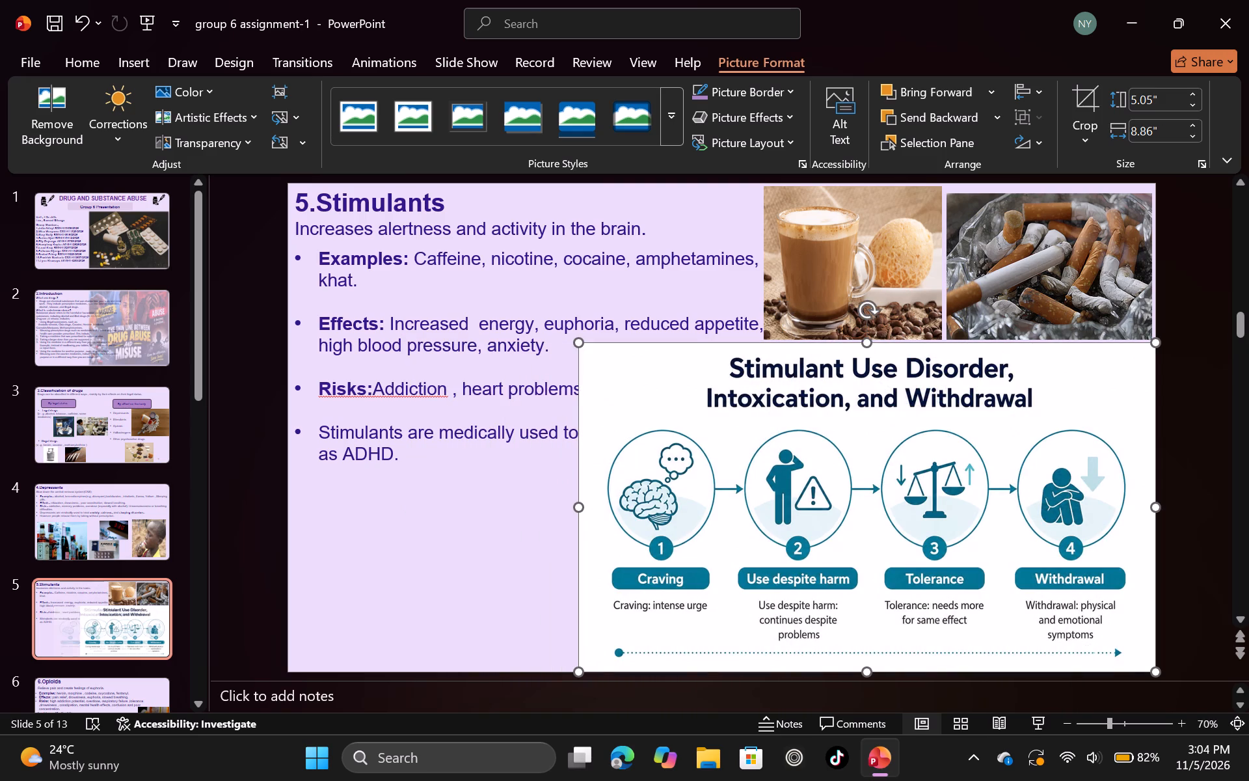
{"action": "left_click", "coordinate": [1155, 505]}
{"action": "left_click_drag", "start_coordinate": [1155, 505], "coordinate": [1028, 549]}
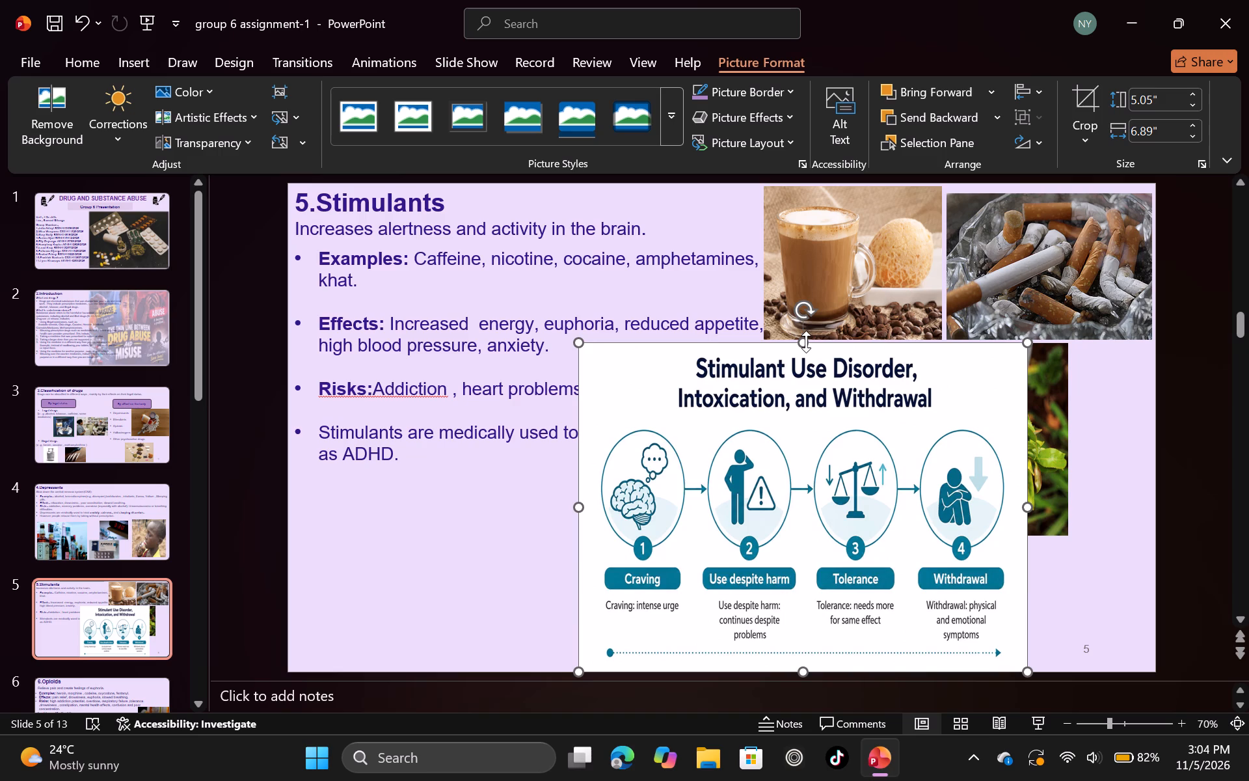
{"action": "left_click_drag", "start_coordinate": [806, 342], "coordinate": [824, 446]}
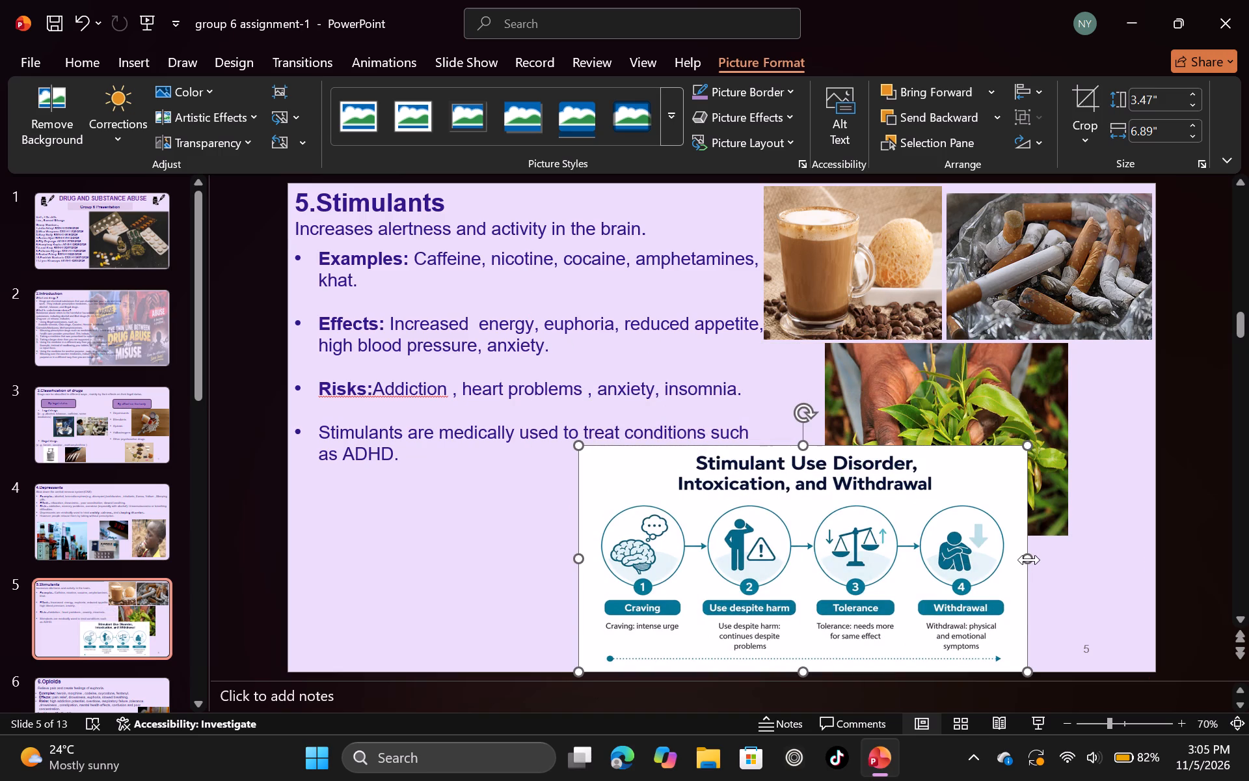
Move the infographic to the bottom of the slide, under the bullet text and beside the green leaves picture.
{"action": "left_click_drag", "start_coordinate": [907, 579], "coordinate": [796, 568]}
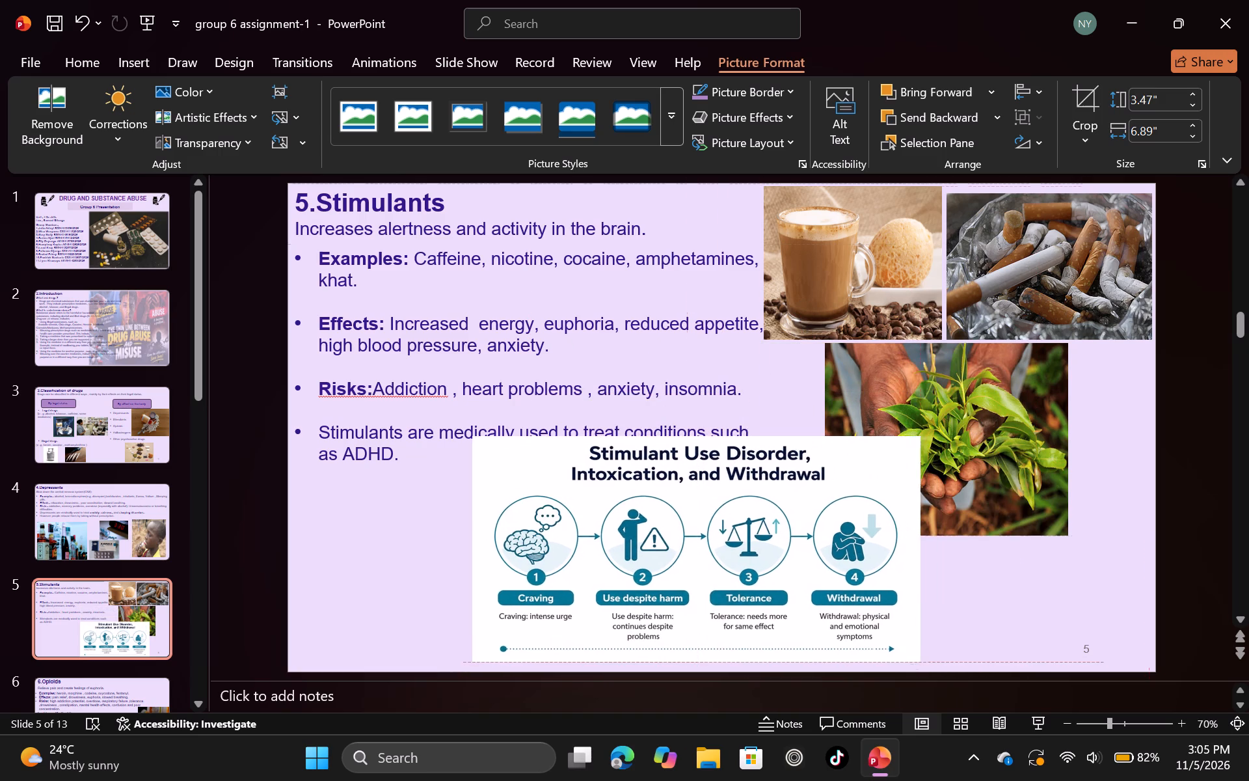
{"action": "left_click_drag", "start_coordinate": [796, 568], "coordinate": [718, 577]}
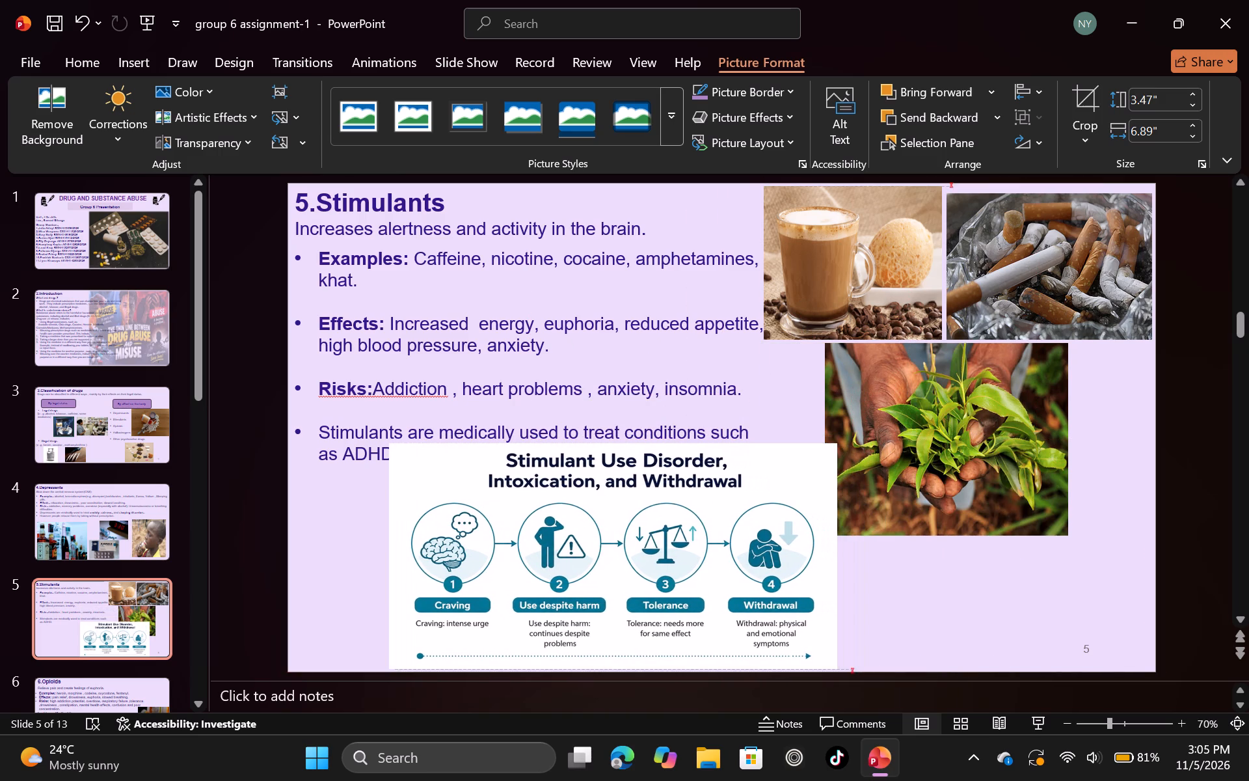
{"action": "left_click_drag", "start_coordinate": [718, 577], "coordinate": [584, 588]}
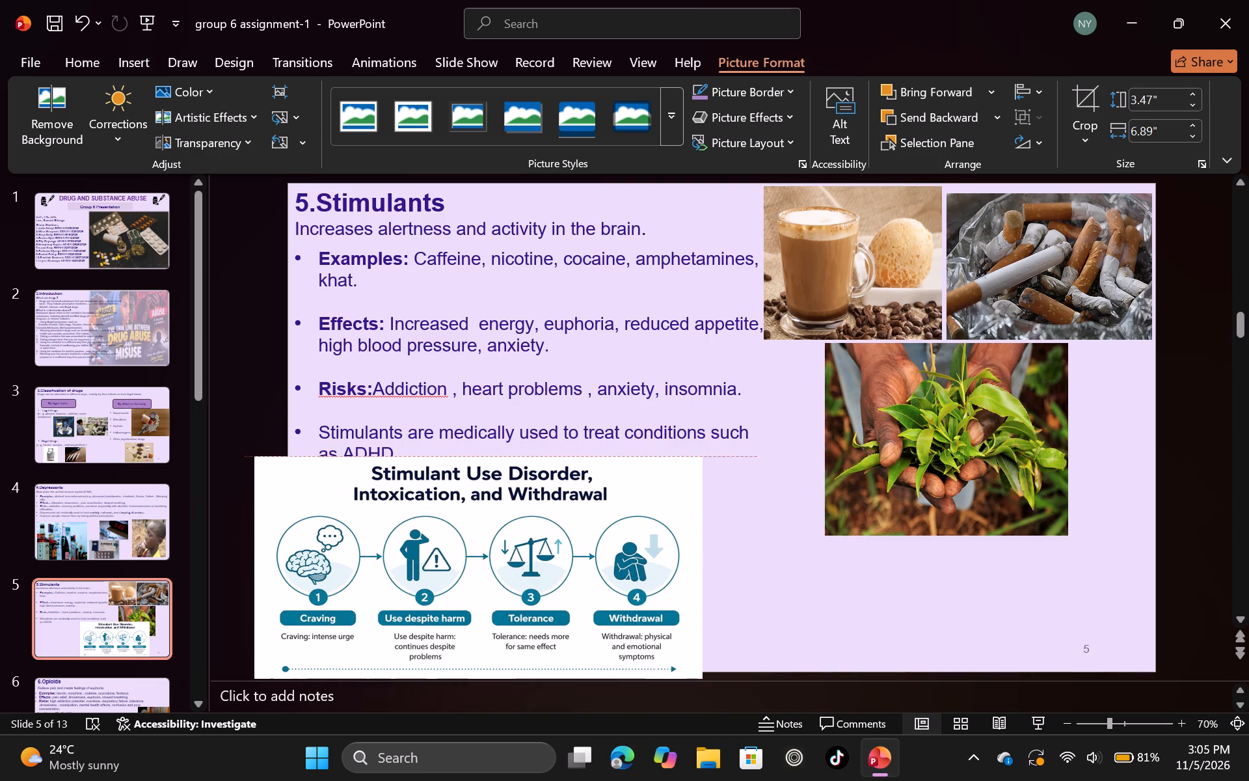
{"action": "left_click_drag", "start_coordinate": [584, 588], "coordinate": [673, 581]}
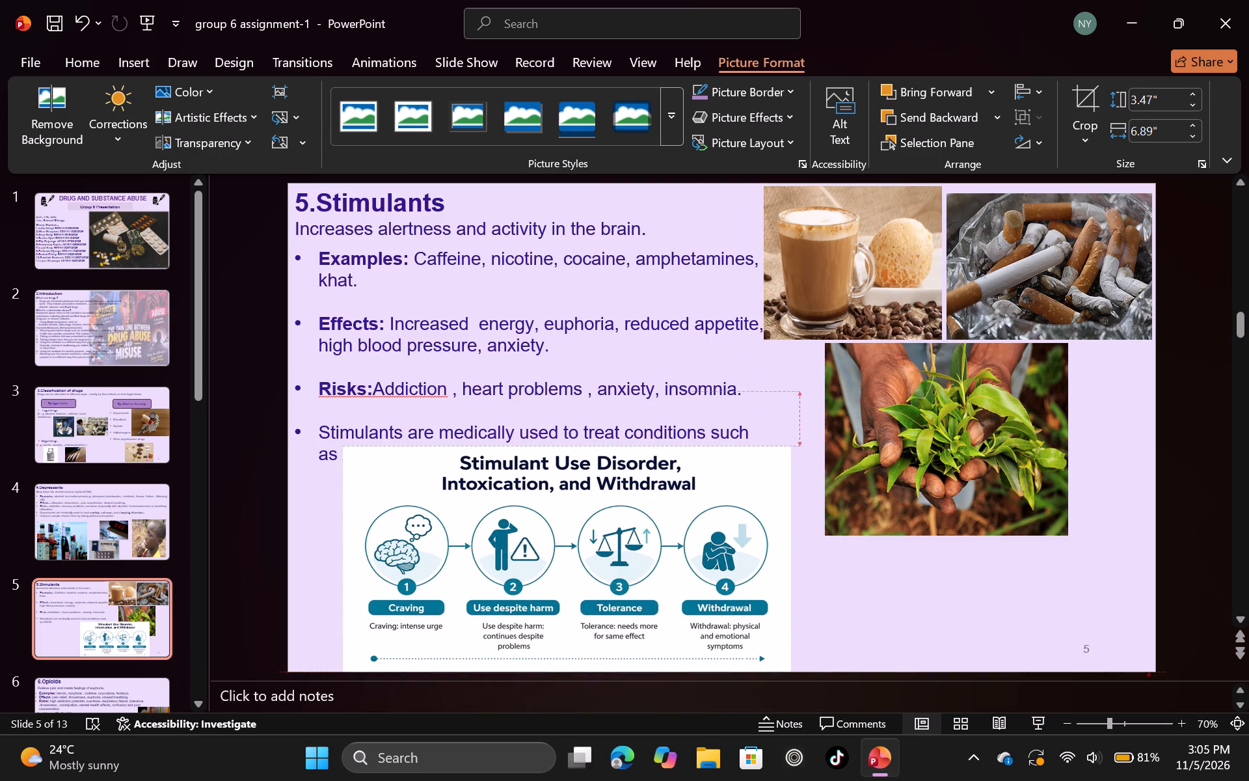
{"action": "left_click_drag", "start_coordinate": [673, 581], "coordinate": [690, 573]}
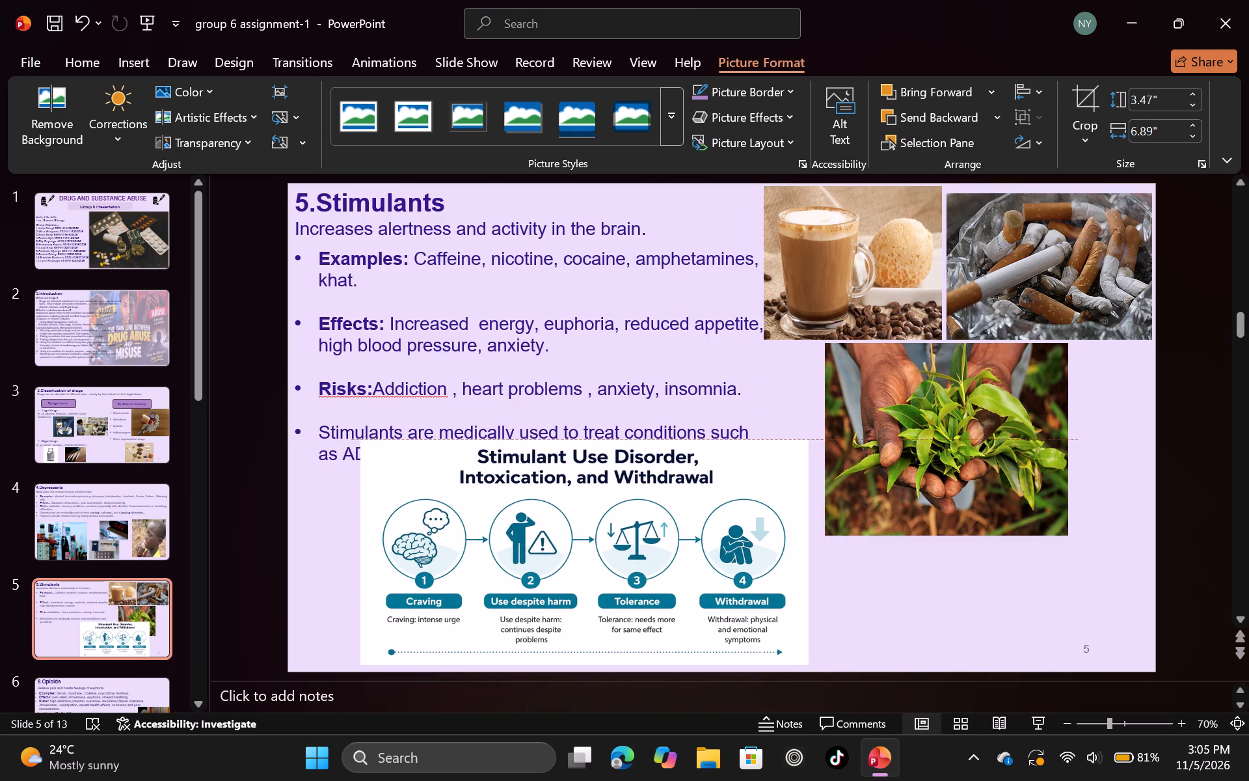
{"action": "left_click_drag", "start_coordinate": [690, 573], "coordinate": [718, 580]}
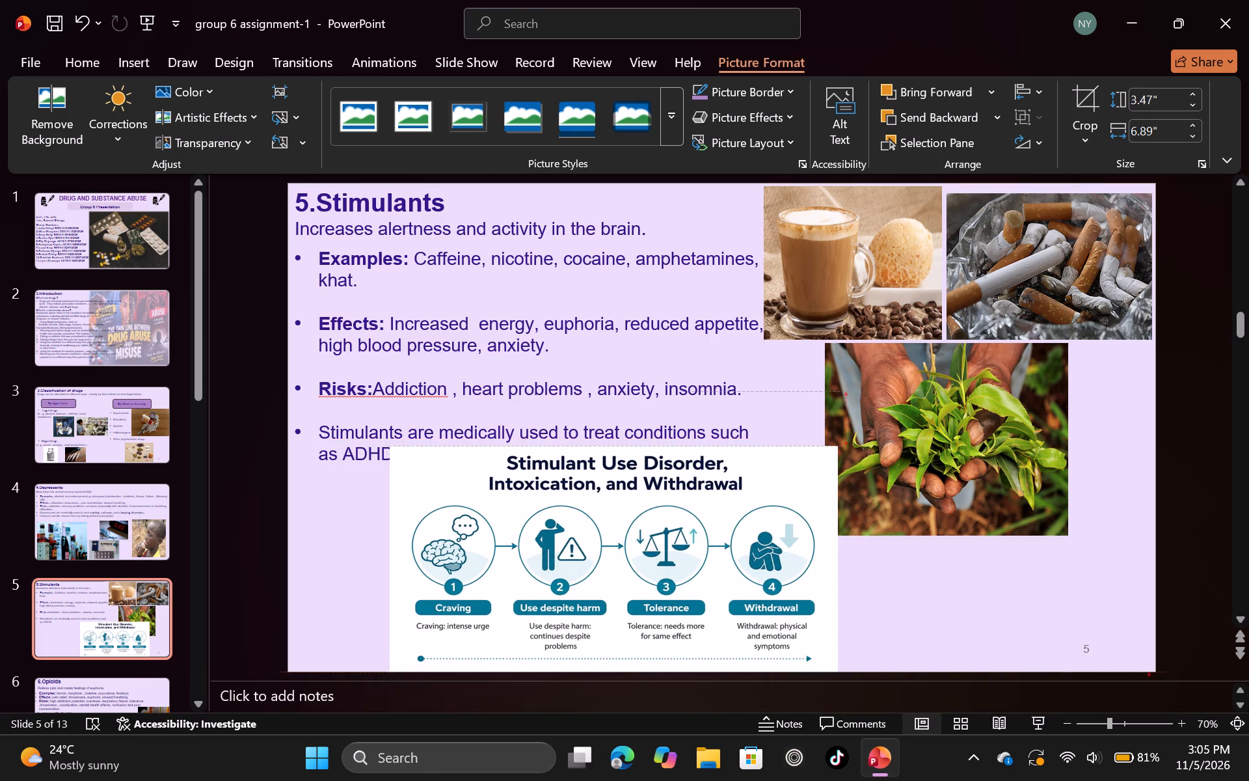
{"action": "left_click_drag", "start_coordinate": [718, 580], "coordinate": [695, 569]}
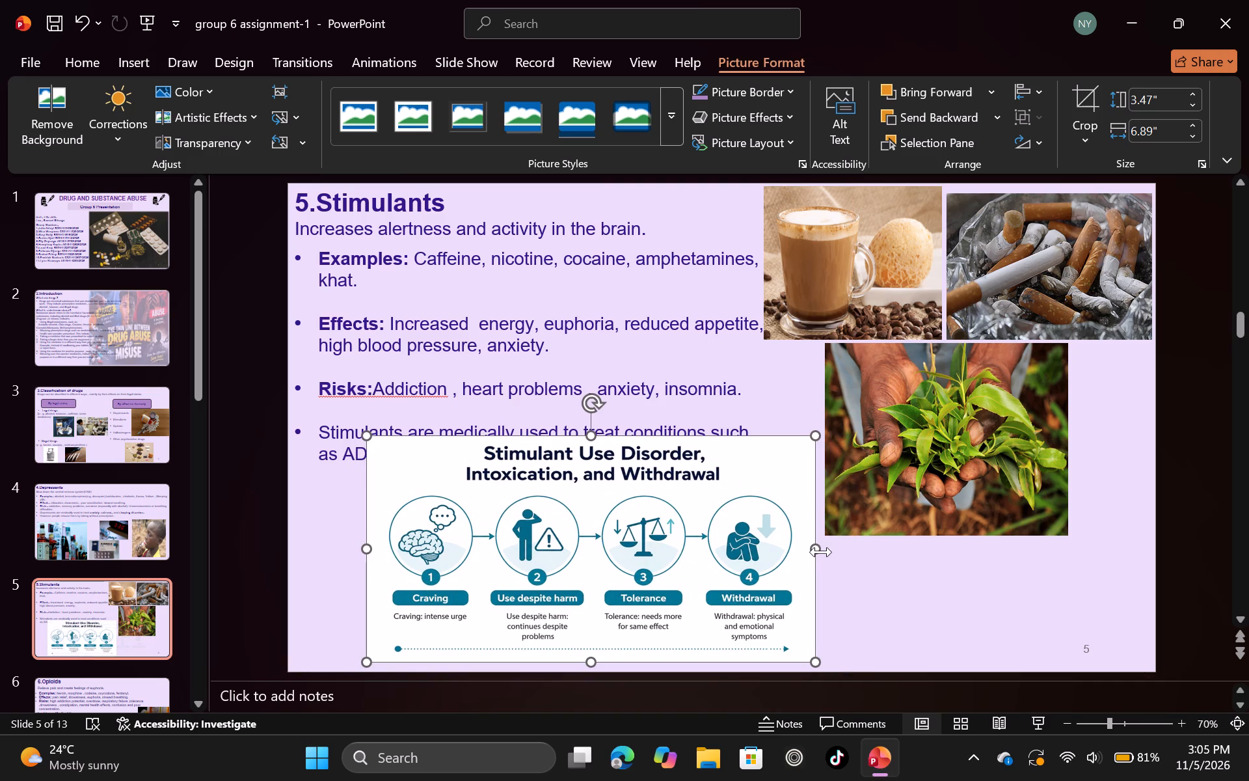
Resize the infographic from its edges to about 6.63" wide and 3.15" high, with its top edge just below the last bullet's text.
{"action": "left_click_drag", "start_coordinate": [821, 552], "coordinate": [800, 576]}
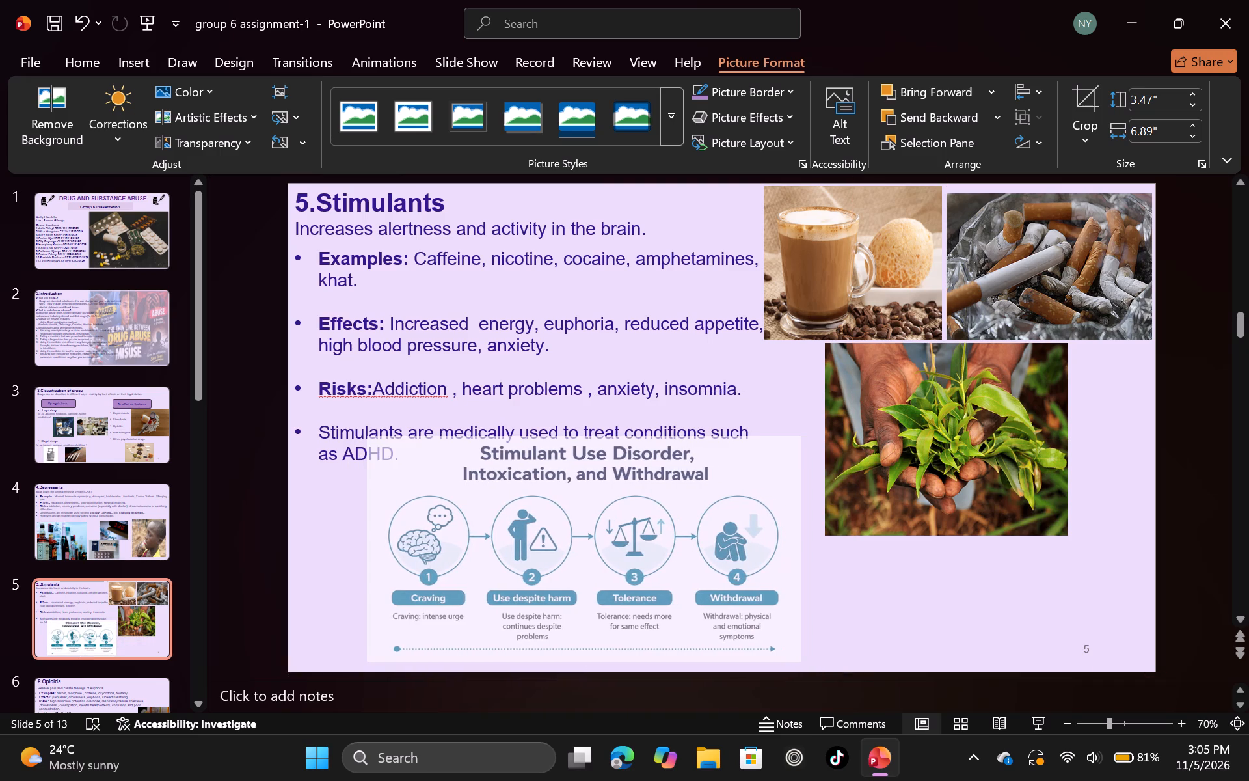
{"action": "left_click_drag", "start_coordinate": [800, 576], "coordinate": [798, 578]}
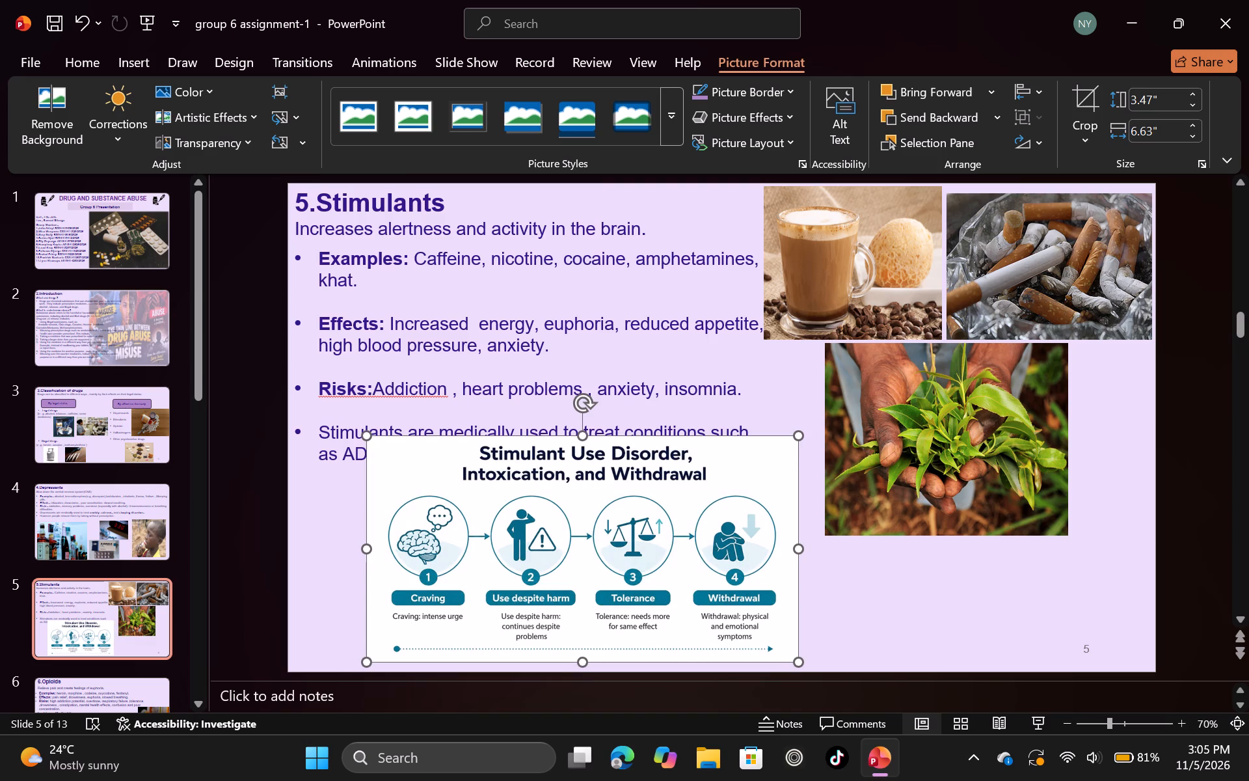
{"action": "left_click", "coordinate": [584, 434]}
{"action": "left_click_drag", "start_coordinate": [583, 435], "coordinate": [583, 439]}
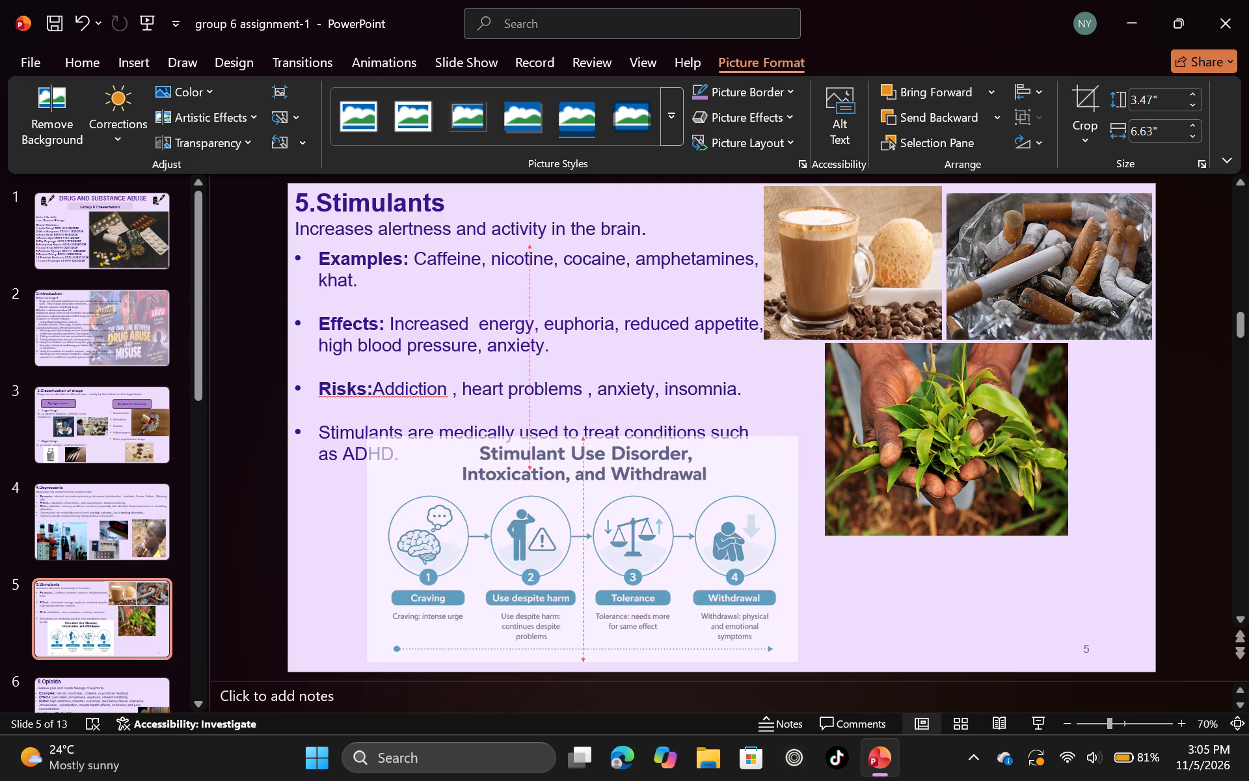
{"action": "left_click_drag", "start_coordinate": [583, 439], "coordinate": [579, 459]}
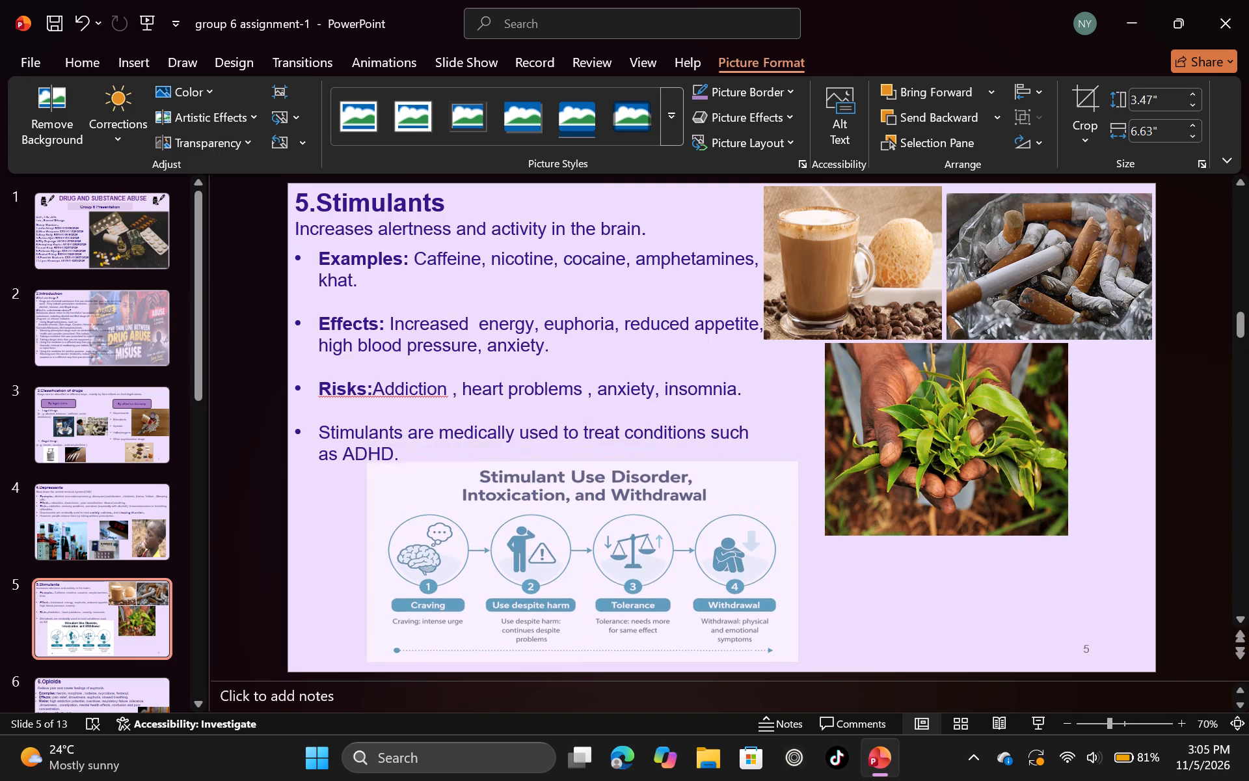
{"action": "left_click_drag", "start_coordinate": [579, 459], "coordinate": [579, 455]}
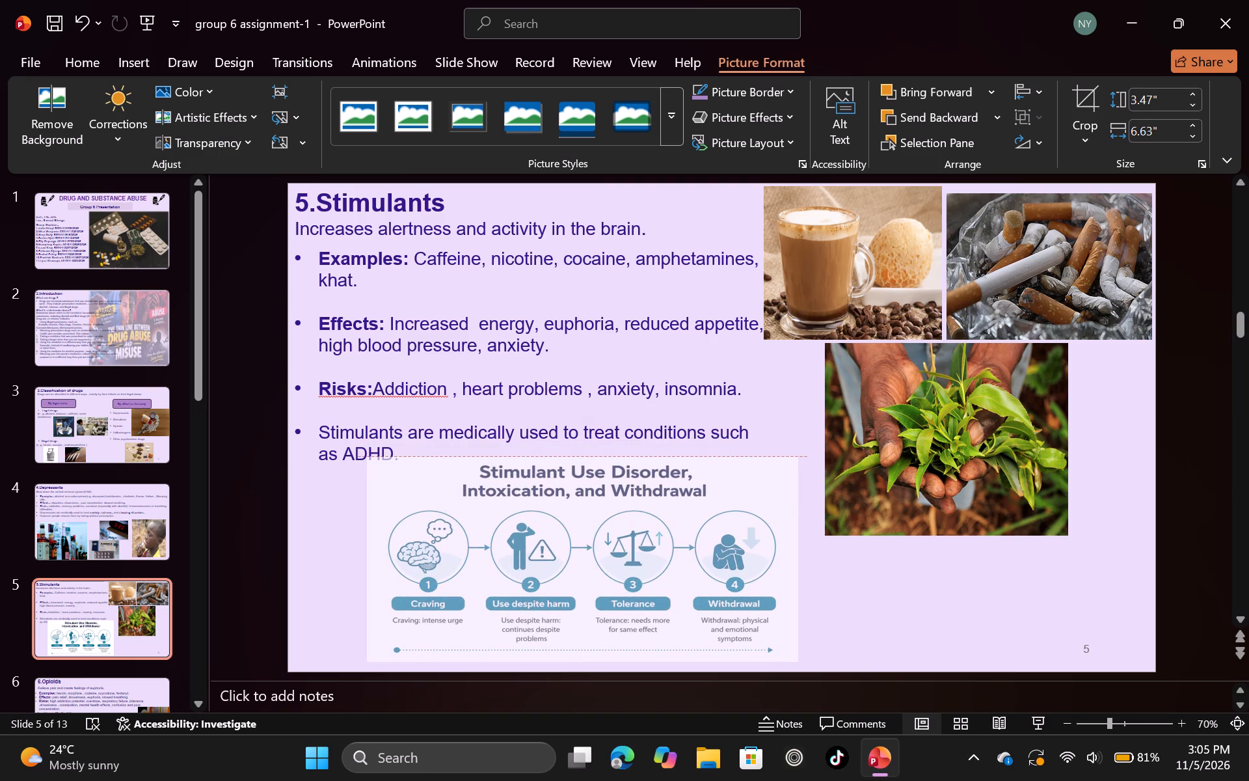
{"action": "left_click_drag", "start_coordinate": [579, 455], "coordinate": [584, 460]}
{"action": "left_click_drag", "start_coordinate": [584, 460], "coordinate": [580, 455]}
{"action": "left_click_drag", "start_coordinate": [580, 455], "coordinate": [584, 456]}
{"action": "left_click_drag", "start_coordinate": [584, 456], "coordinate": [580, 462]}
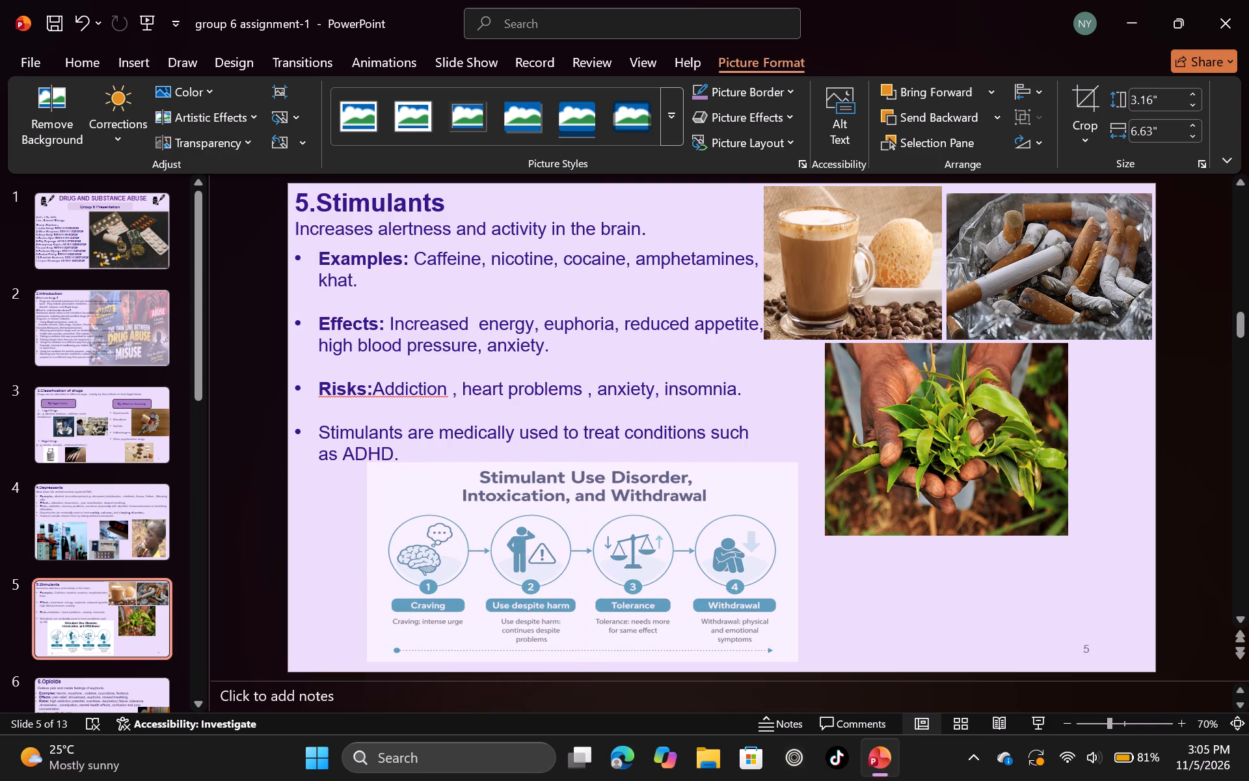
{"action": "left_click_drag", "start_coordinate": [580, 462], "coordinate": [578, 465]}
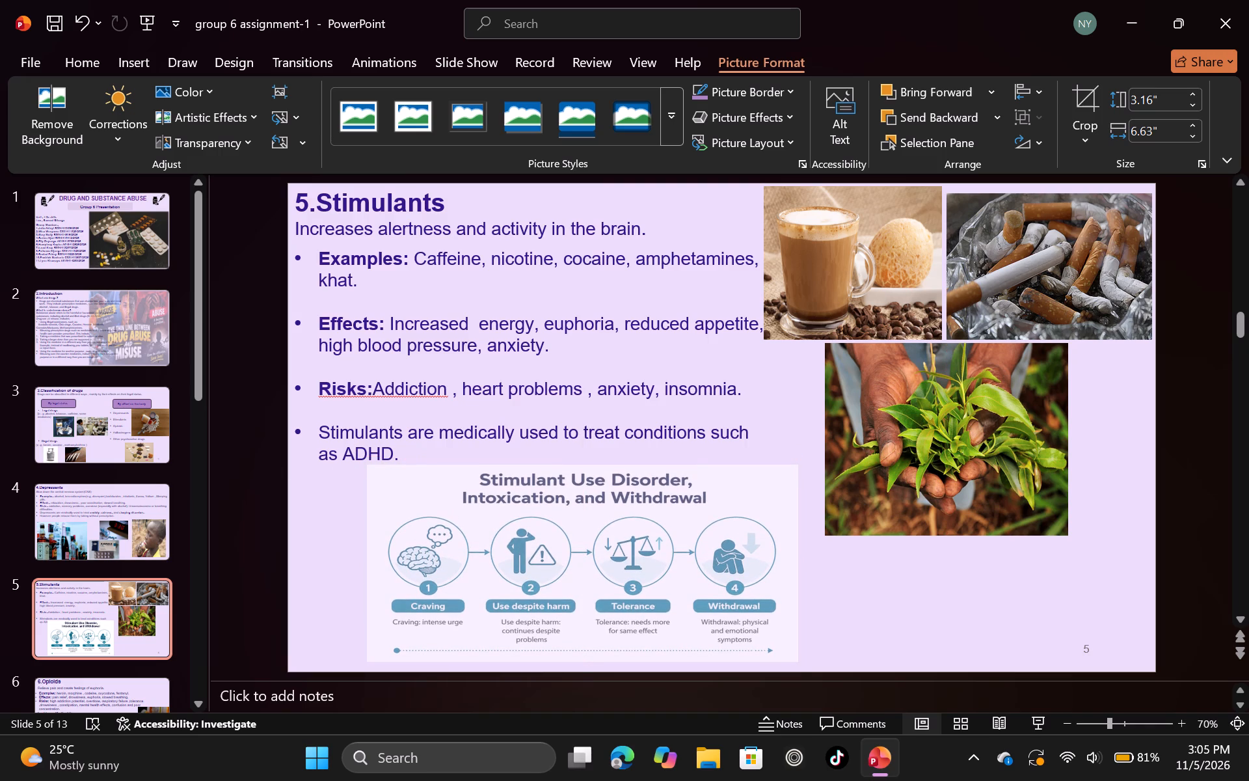
{"action": "left_click_drag", "start_coordinate": [578, 465], "coordinate": [580, 463]}
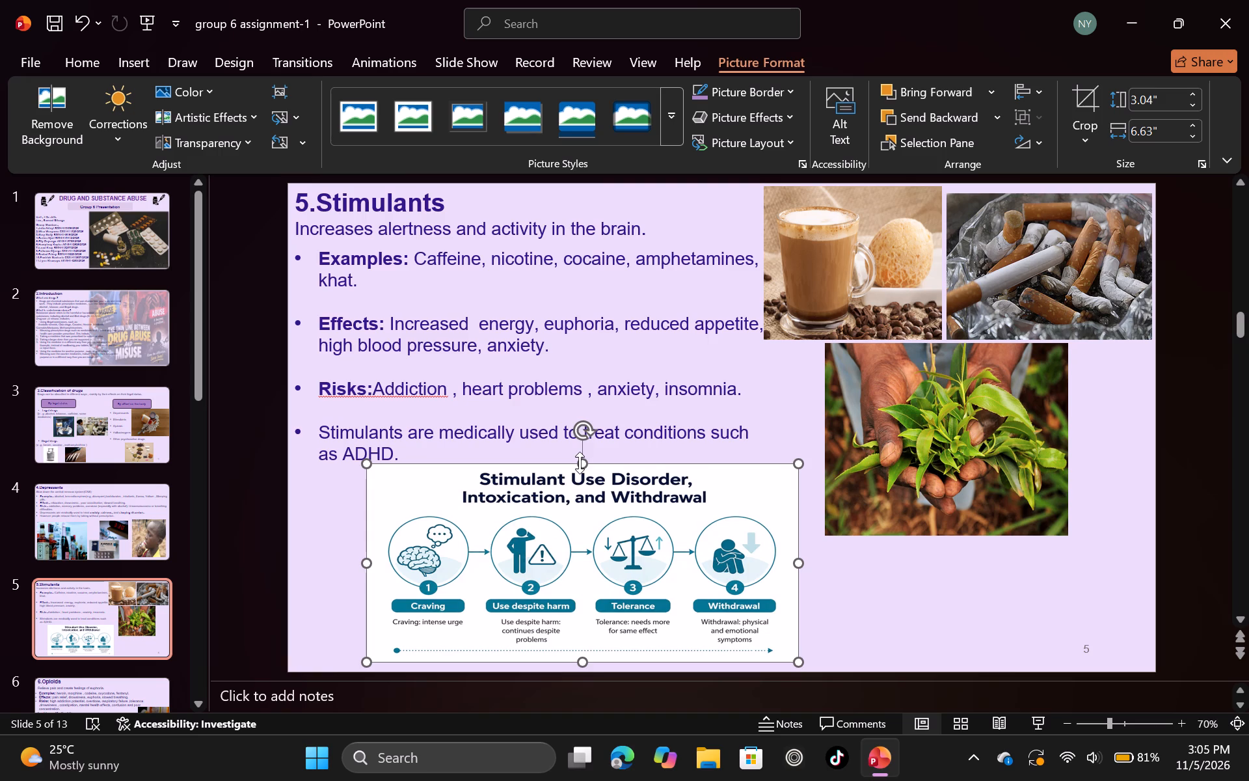
{"action": "left_click", "coordinate": [582, 662]}
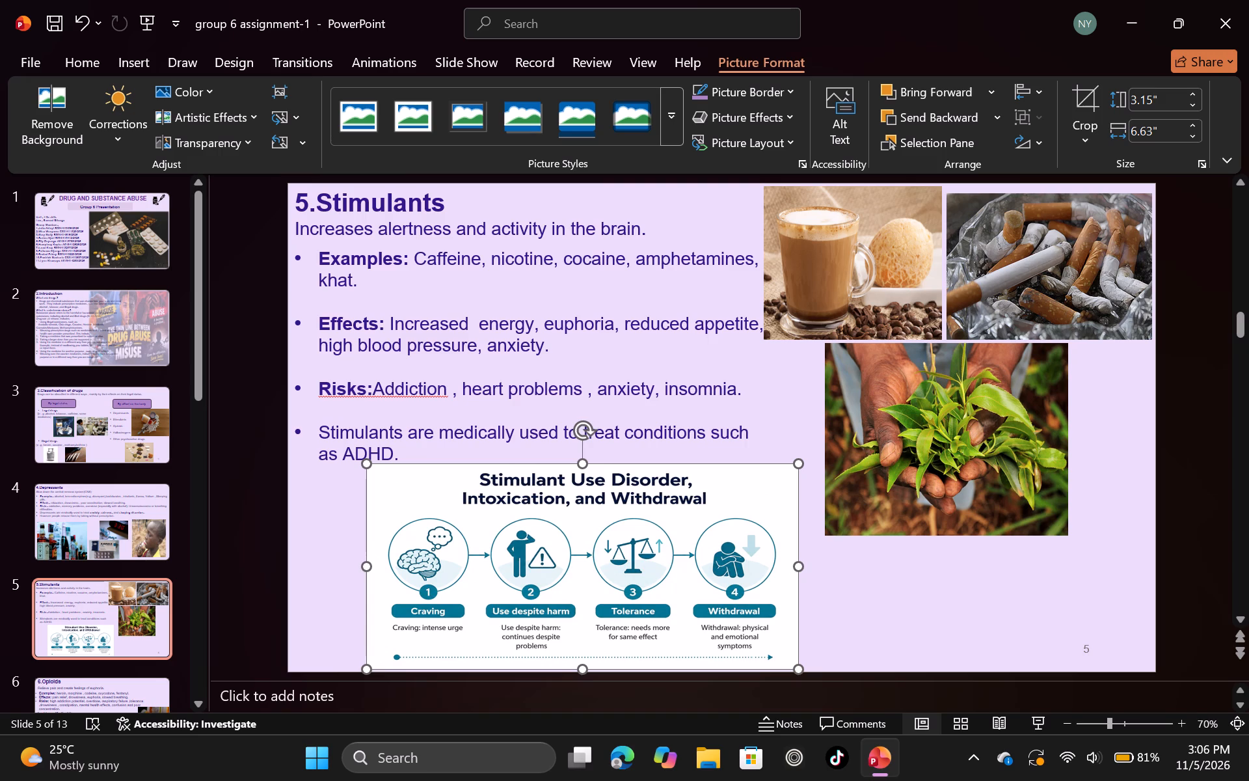
Shift the infographic slightly toward the green leaves picture, keeping it under the last bullet near the slide's bottom edge, and deselect it.
{"action": "left_click_drag", "start_coordinate": [563, 555], "coordinate": [519, 556]}
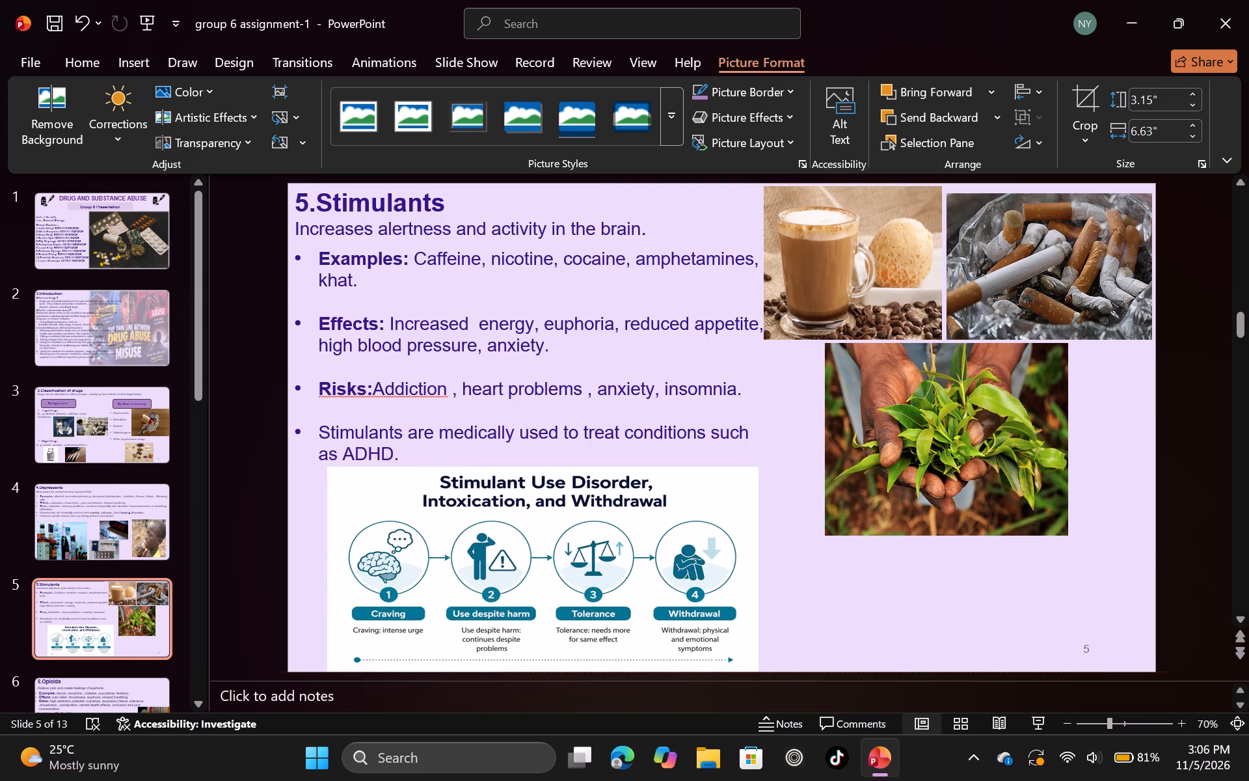
{"action": "left_click_drag", "start_coordinate": [519, 556], "coordinate": [518, 555]}
{"action": "left_click_drag", "start_coordinate": [518, 555], "coordinate": [498, 553]}
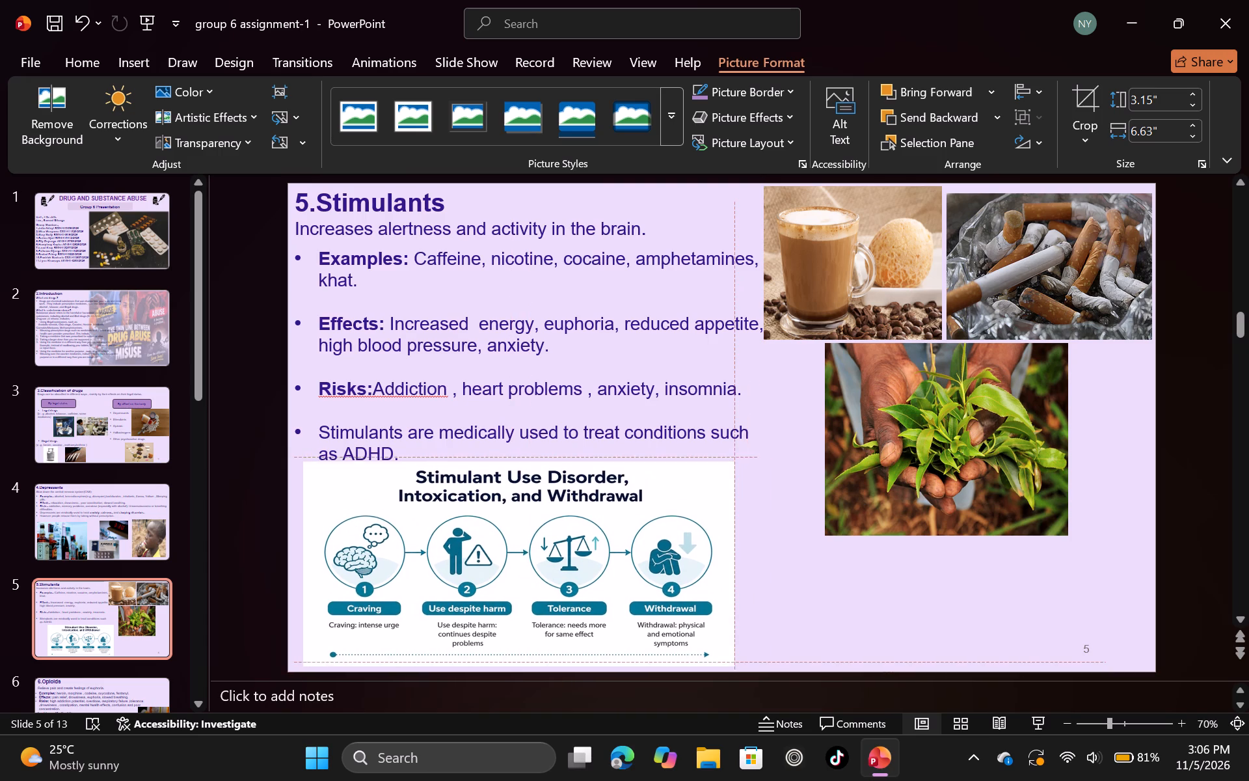
{"action": "left_click_drag", "start_coordinate": [498, 553], "coordinate": [539, 551]}
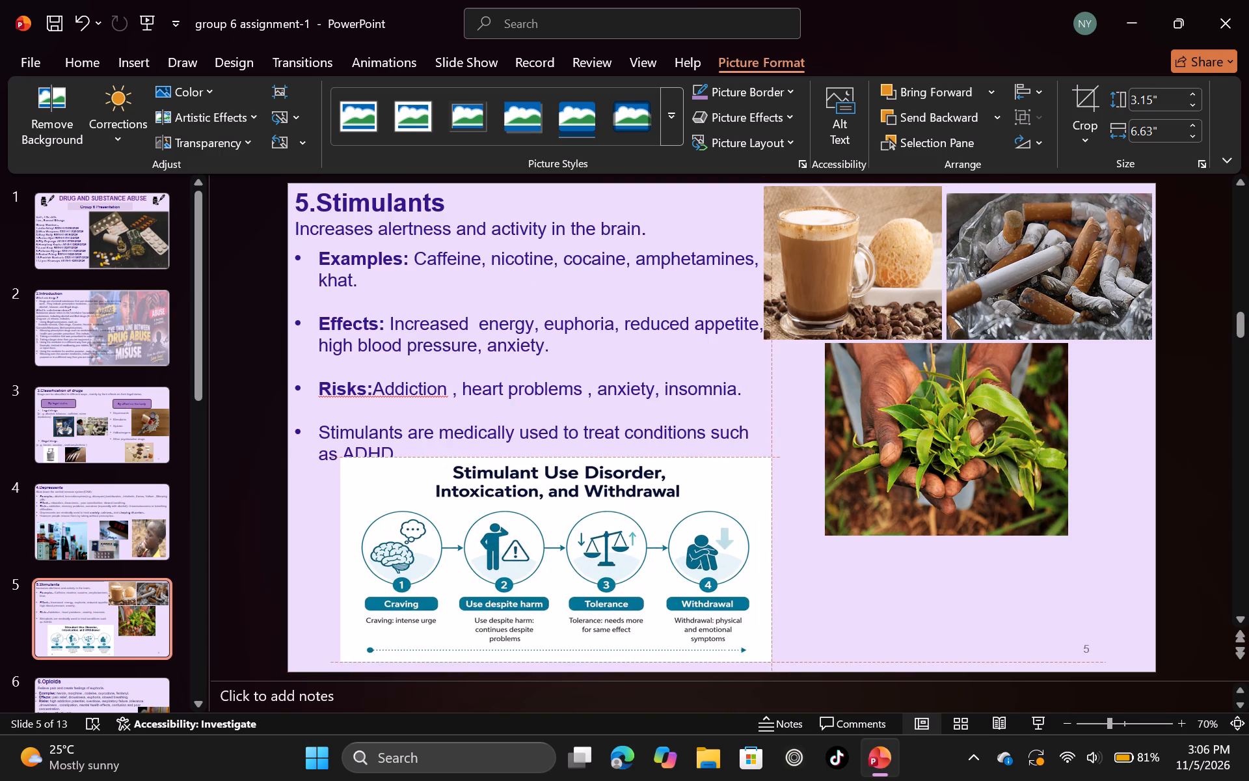
{"action": "left_click_drag", "start_coordinate": [539, 551], "coordinate": [556, 555]}
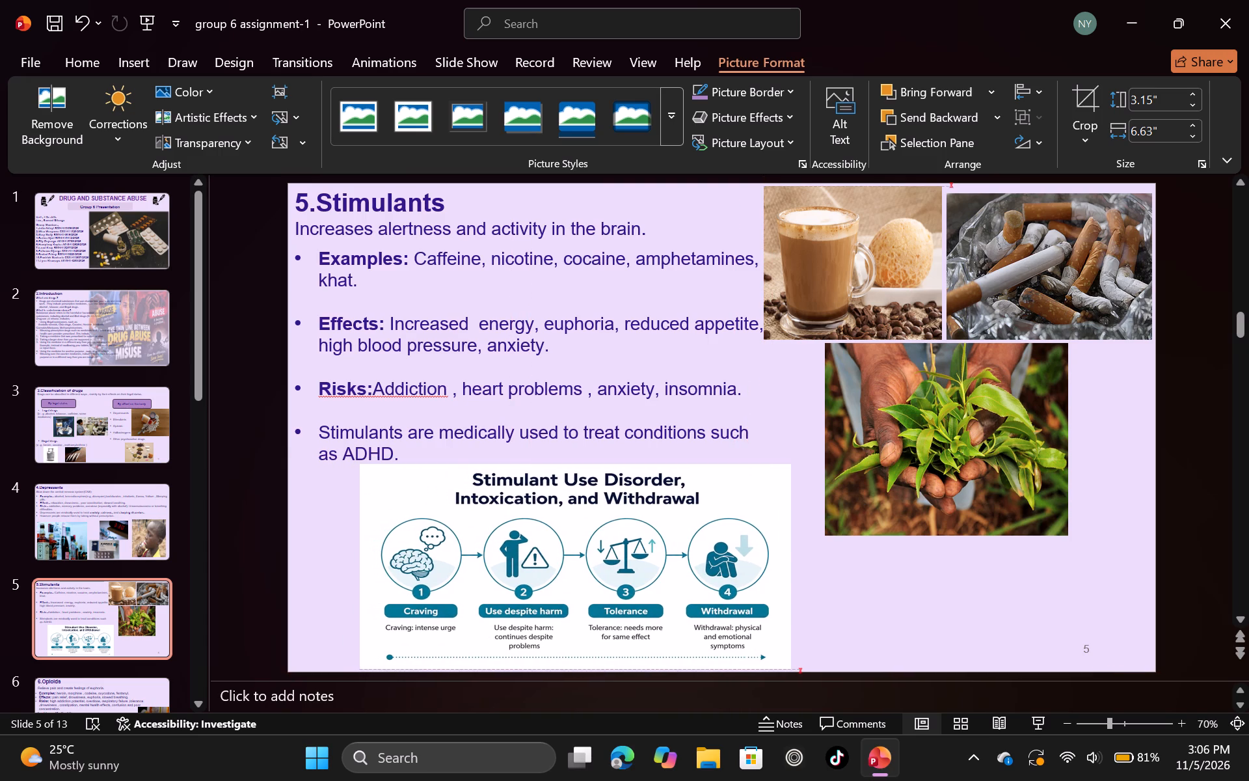
{"action": "left_click_drag", "start_coordinate": [556, 555], "coordinate": [576, 550]}
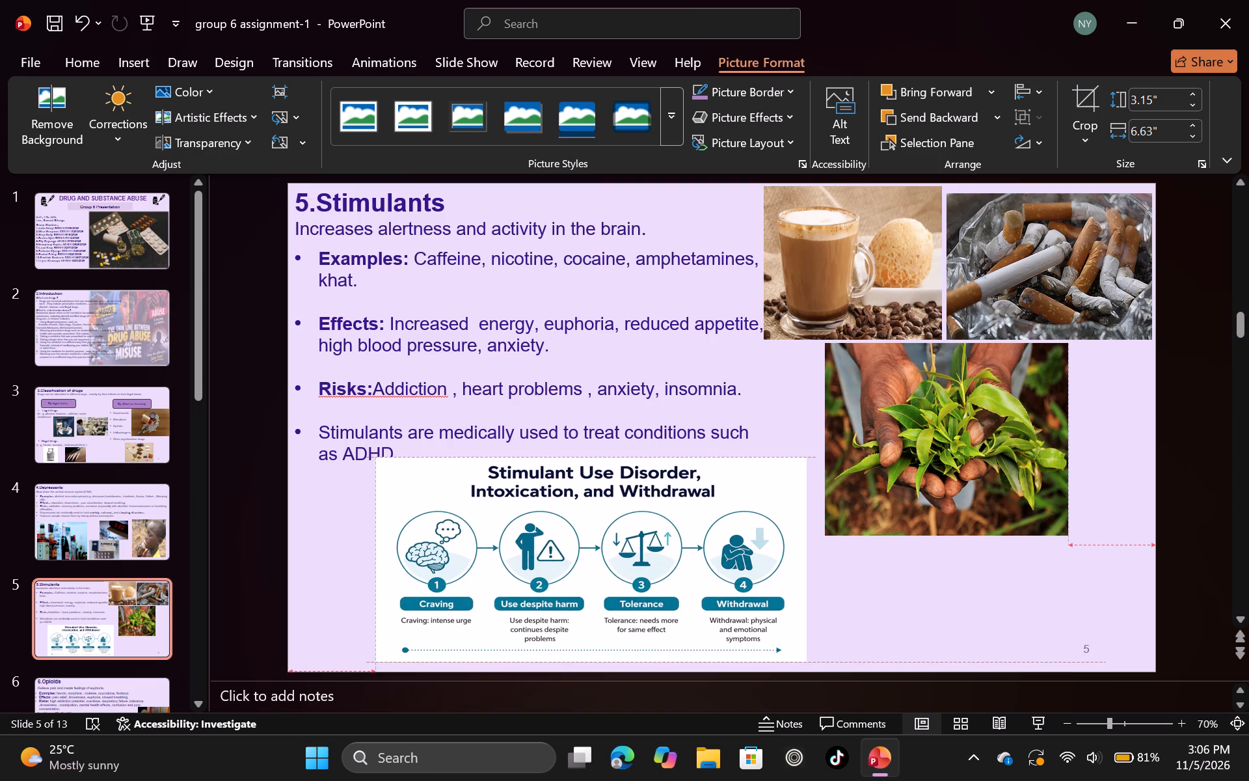
{"action": "left_click_drag", "start_coordinate": [576, 550], "coordinate": [569, 553]}
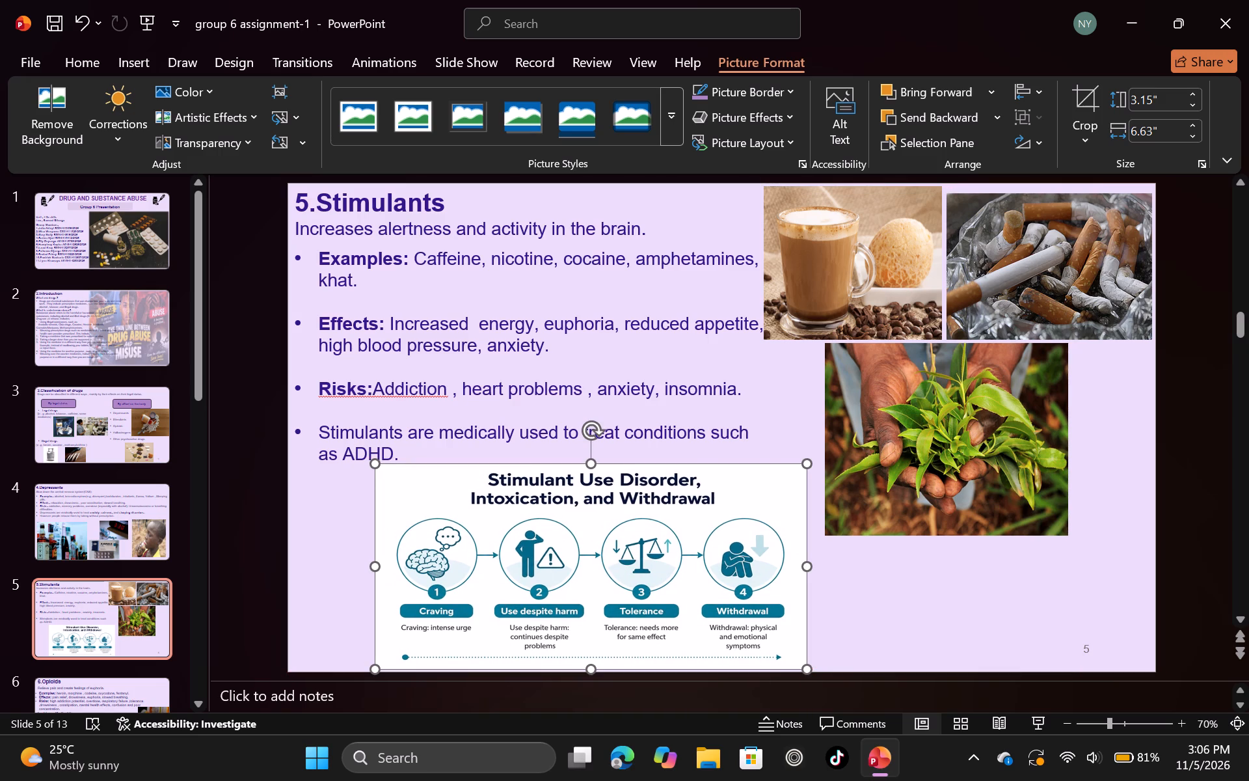
{"action": "left_click", "coordinate": [863, 582]}
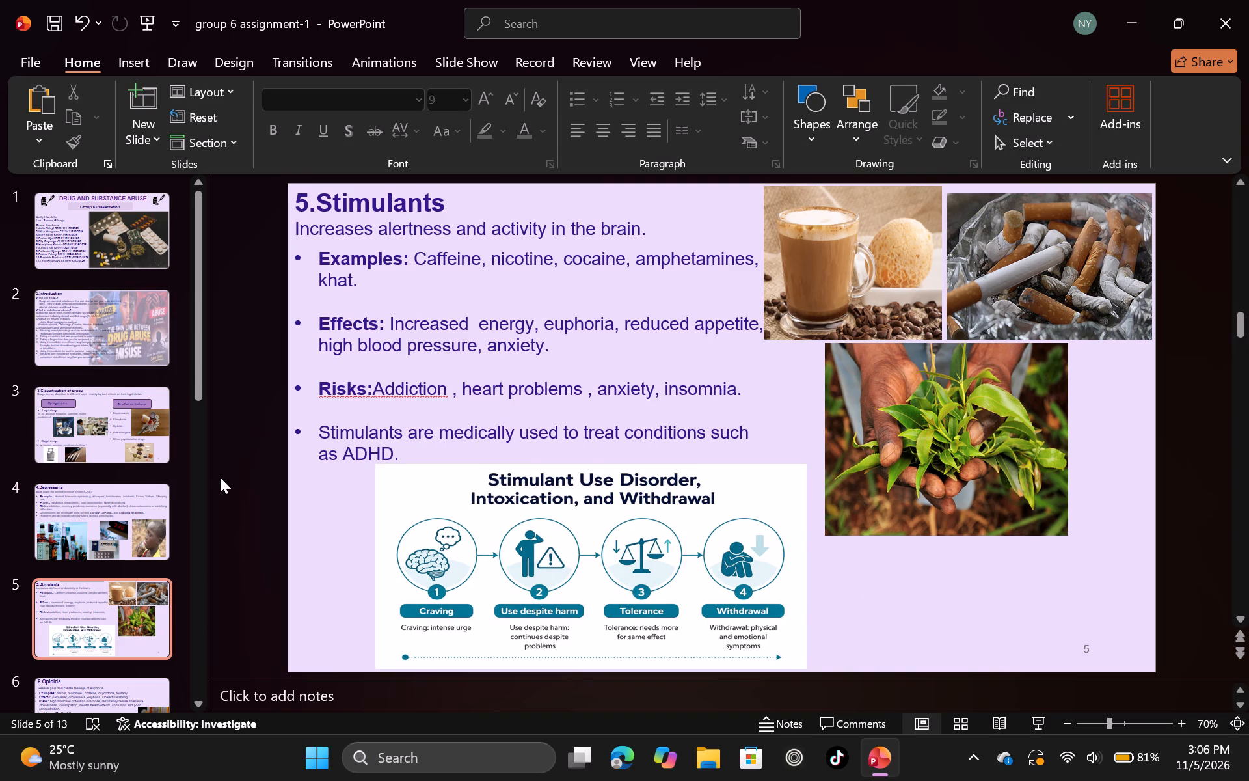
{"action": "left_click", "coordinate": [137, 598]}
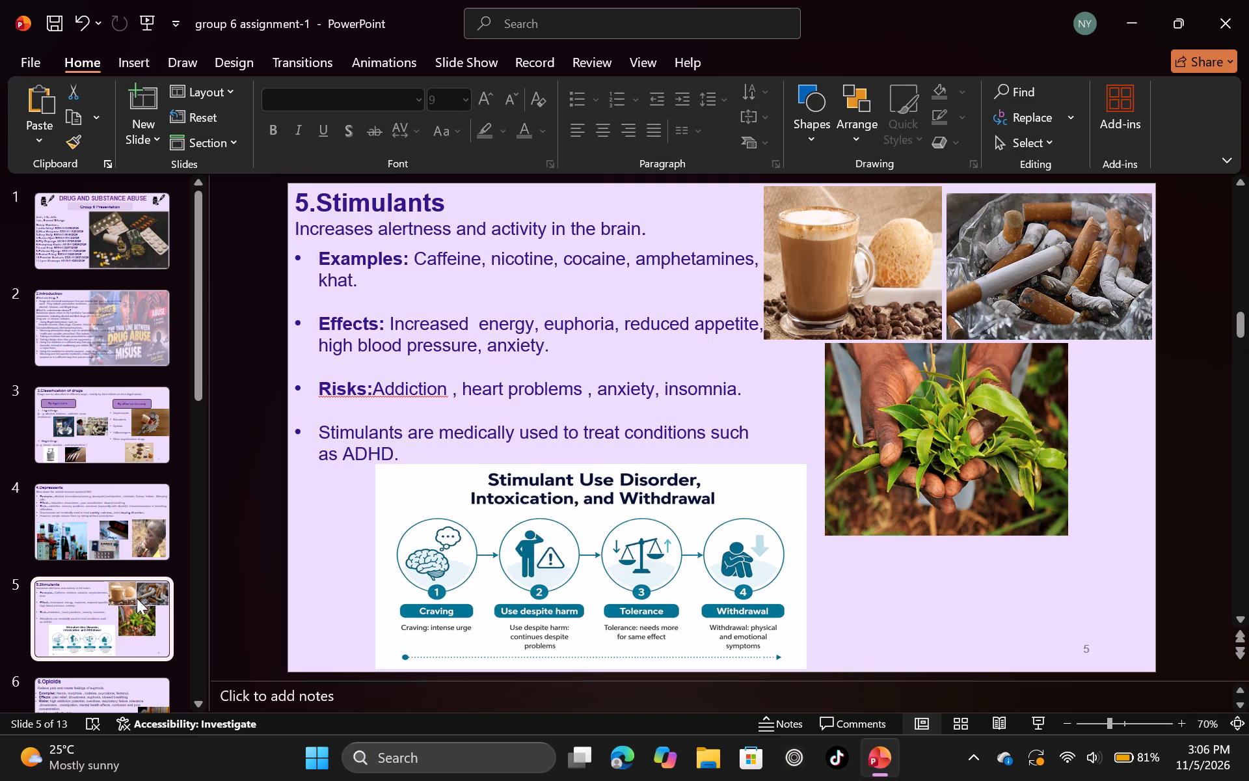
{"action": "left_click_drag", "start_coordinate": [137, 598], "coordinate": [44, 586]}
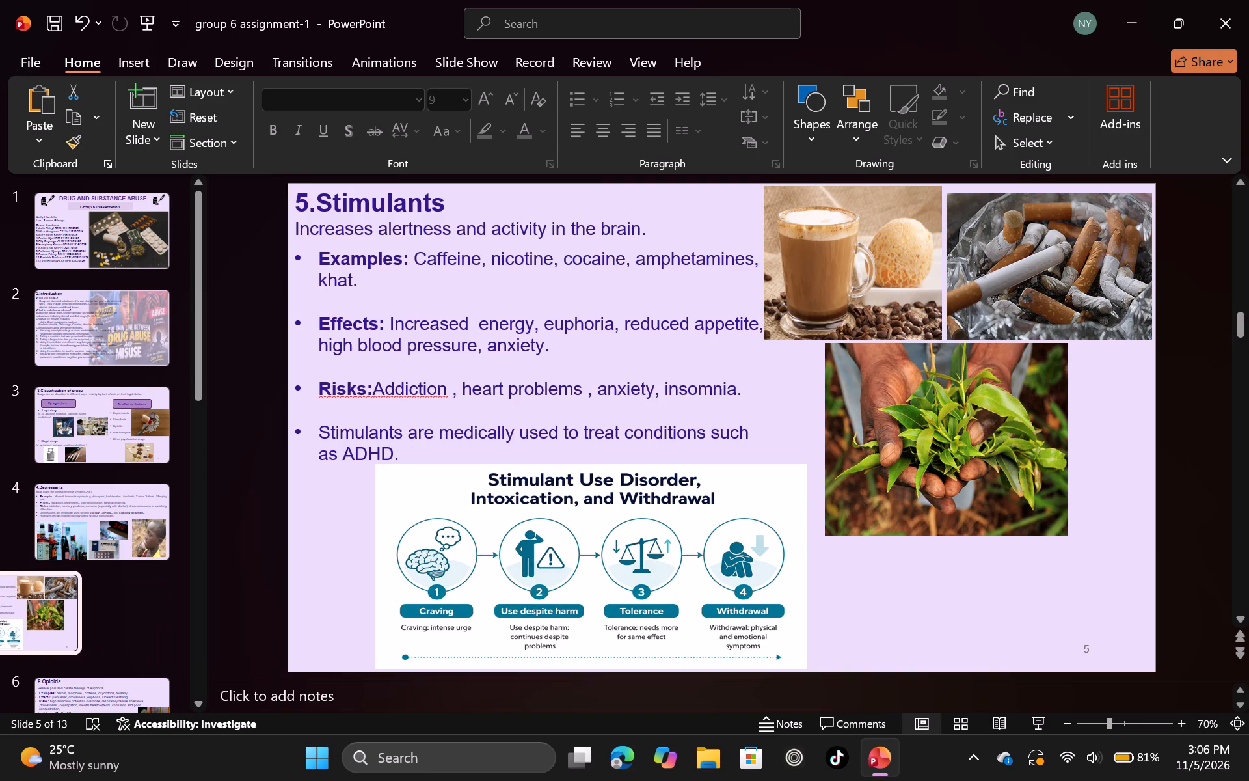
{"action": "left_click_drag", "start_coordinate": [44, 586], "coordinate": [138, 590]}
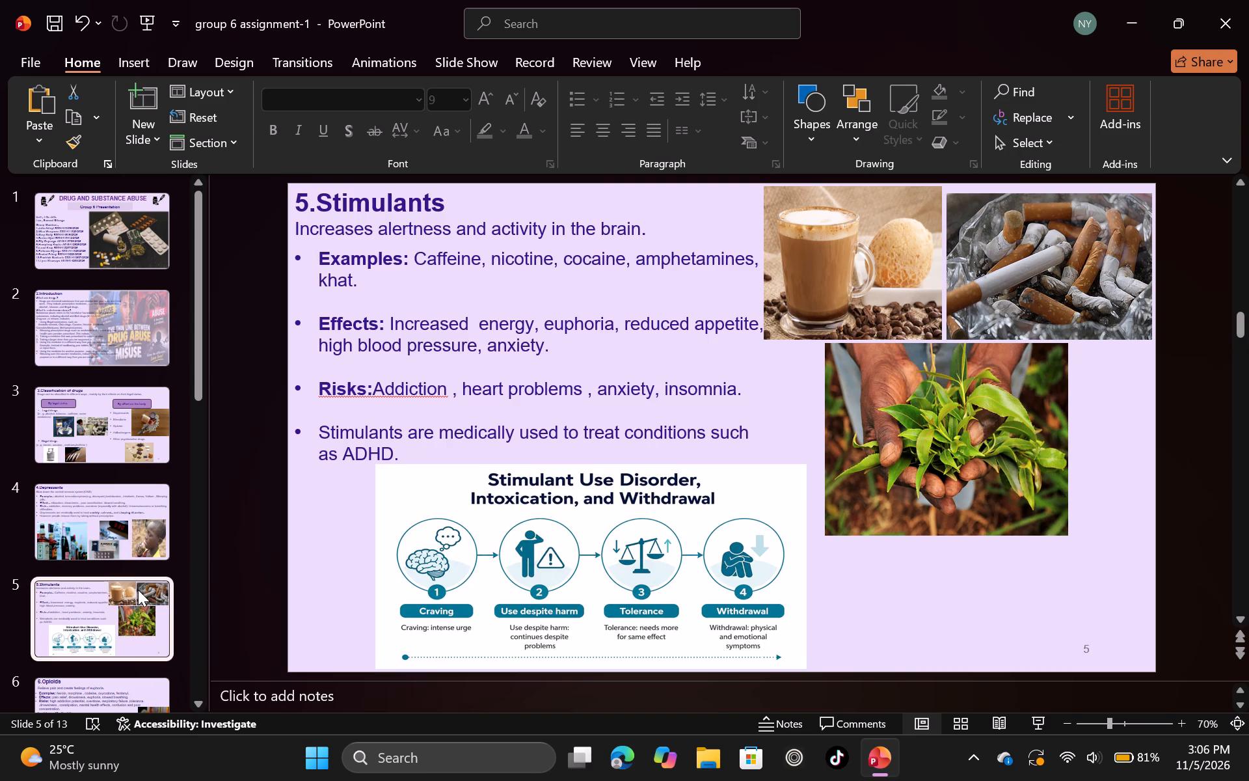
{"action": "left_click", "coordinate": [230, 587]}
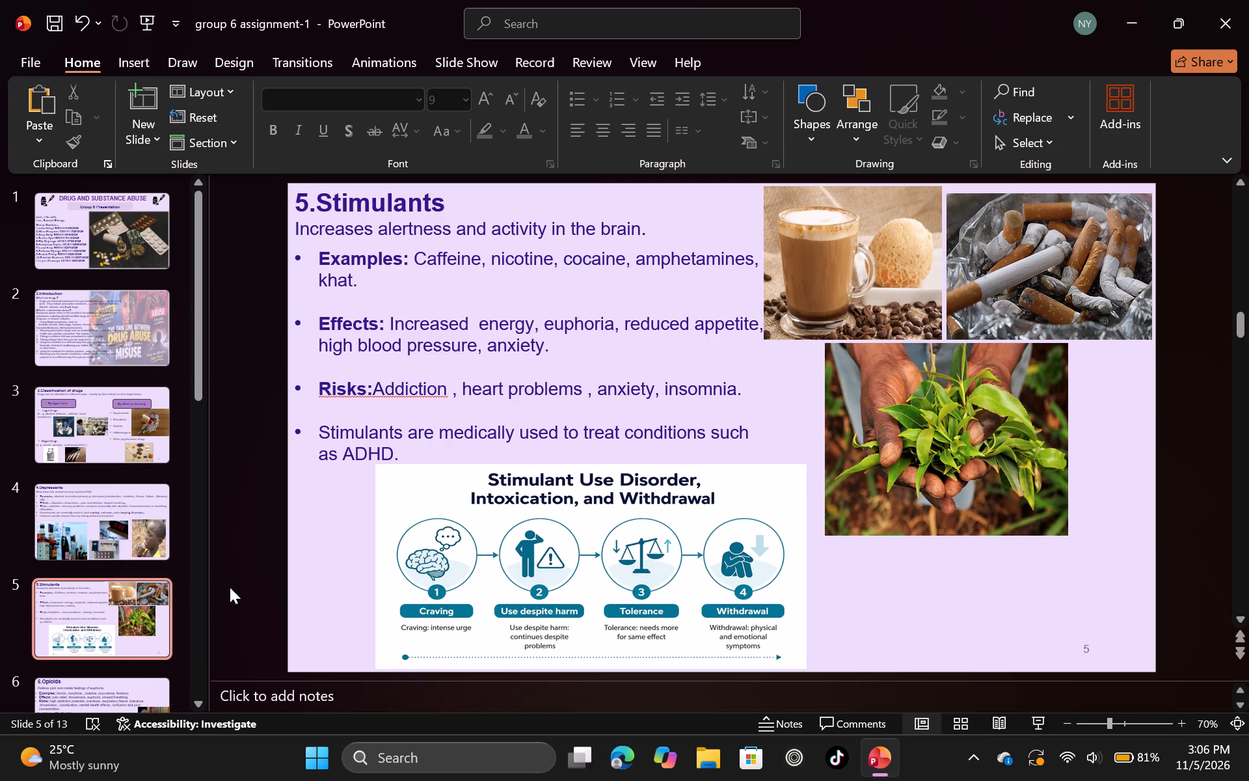
Go on to slide 6, Opioids.
{"action": "double_click", "coordinate": [198, 700]}
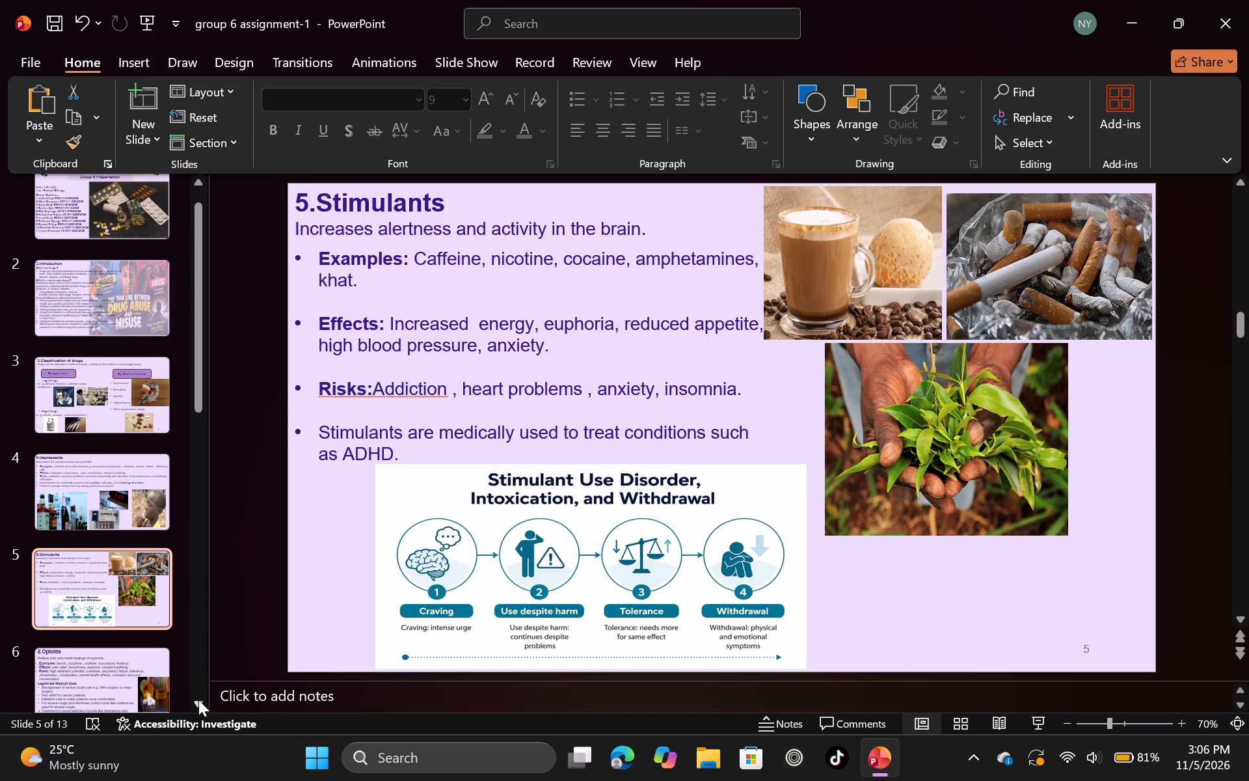
{"action": "left_click", "coordinate": [198, 700]}
{"action": "triple_click", "coordinate": [198, 700]}
{"action": "double_click", "coordinate": [198, 700]}
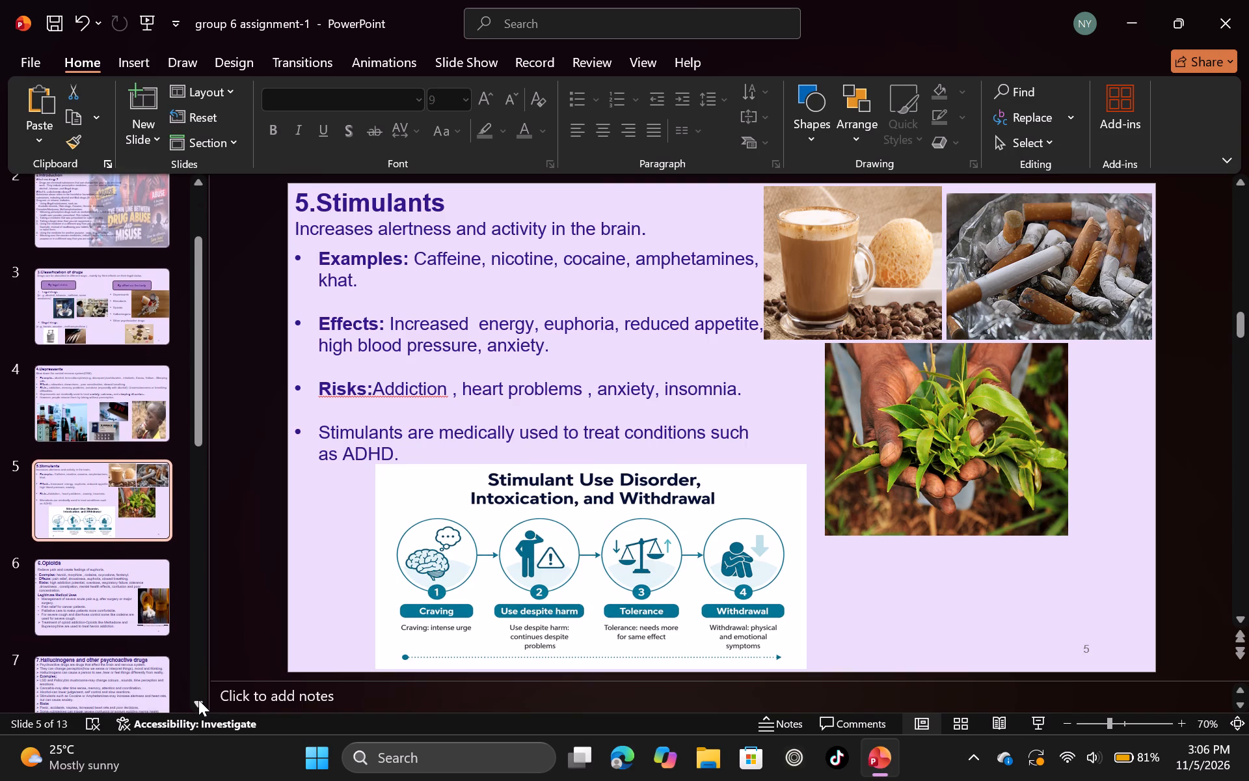
{"action": "left_click", "coordinate": [76, 482]}
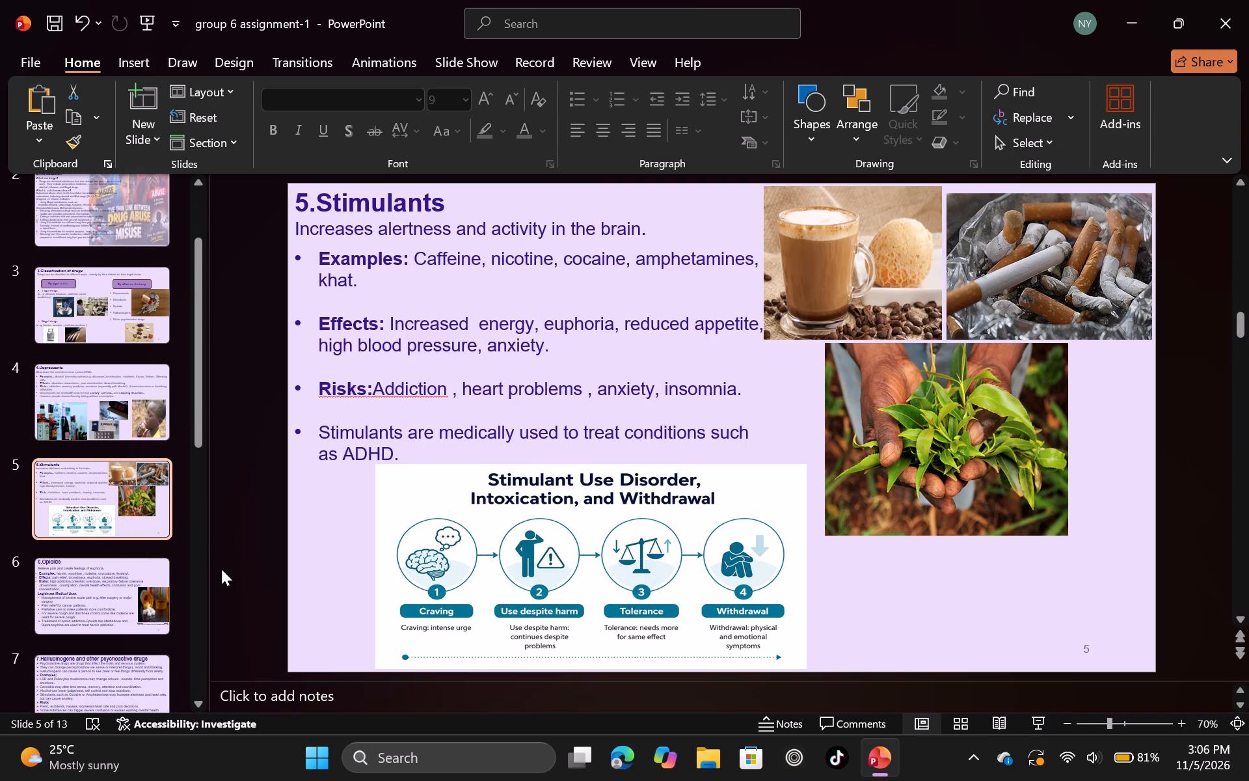
{"action": "left_click", "coordinate": [106, 596]}
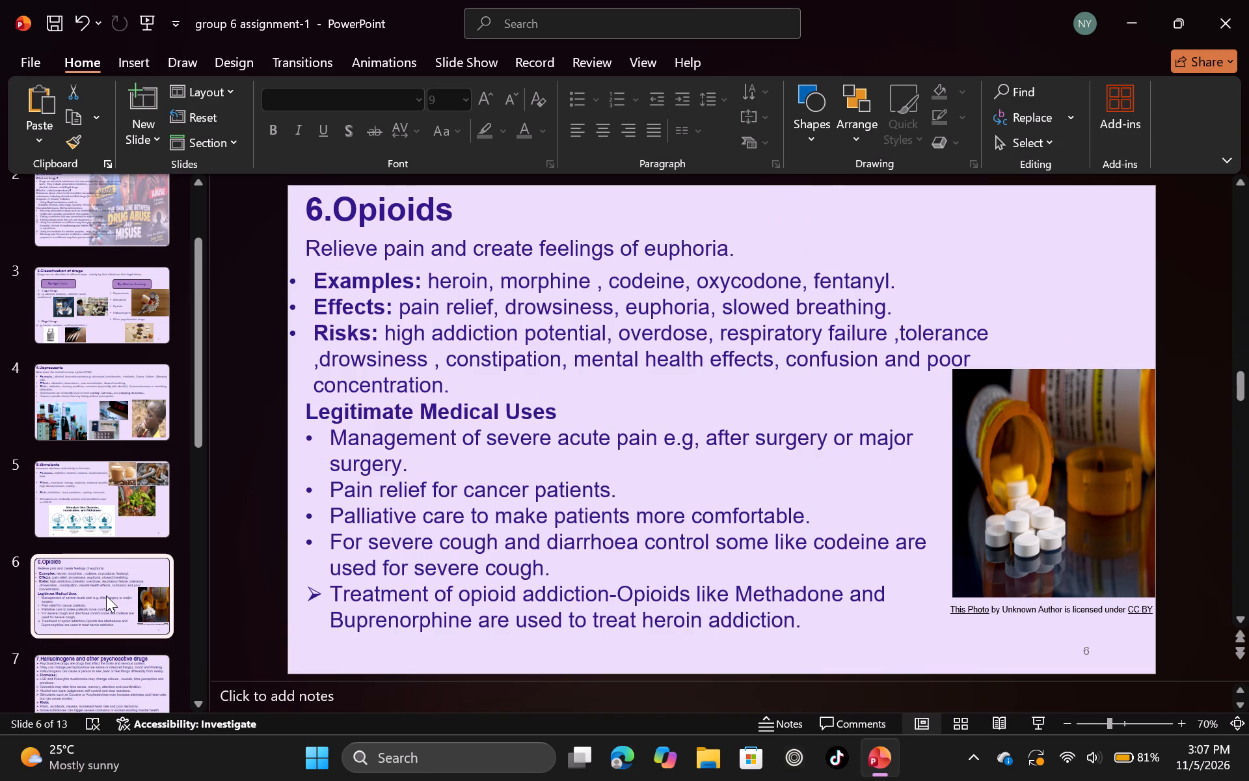
Set the font size of the slide title "6.Opioids" to 28.
{"action": "left_click", "coordinate": [464, 213]}
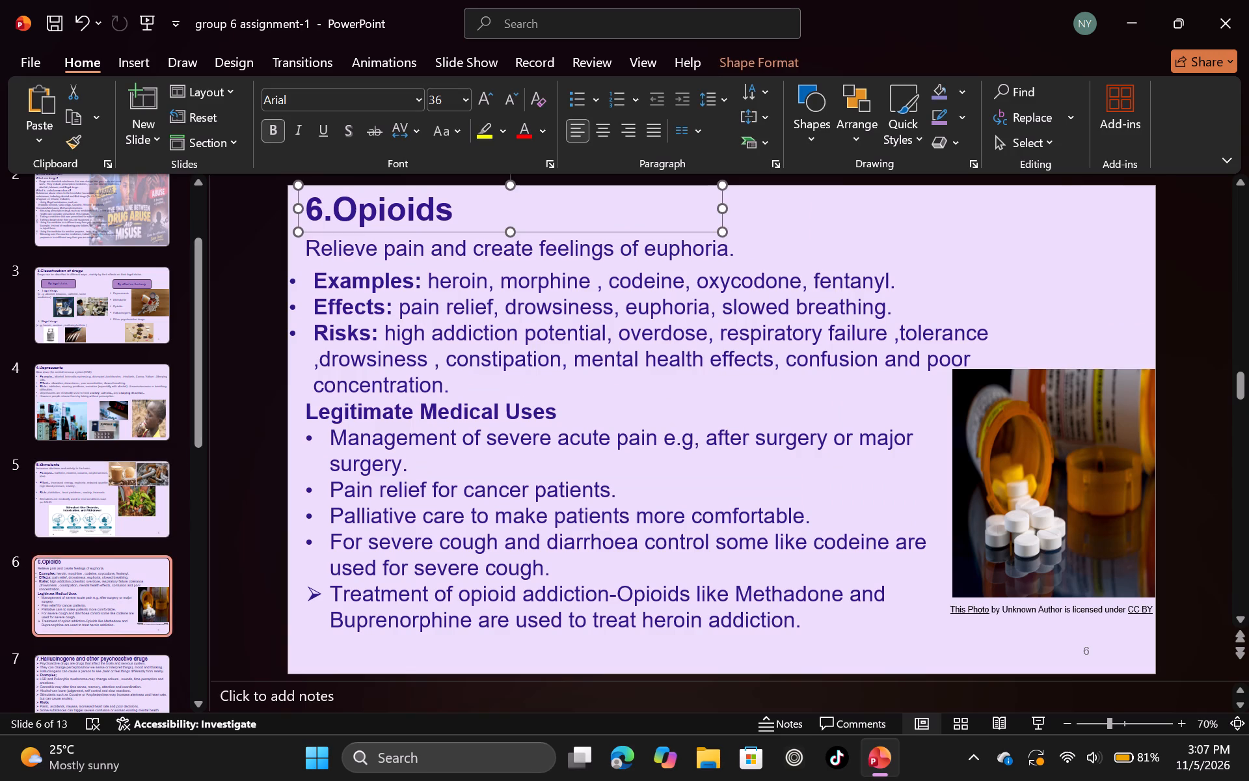
{"action": "left_click", "coordinate": [459, 210]}
{"action": "left_click_drag", "start_coordinate": [459, 210], "coordinate": [433, 208]}
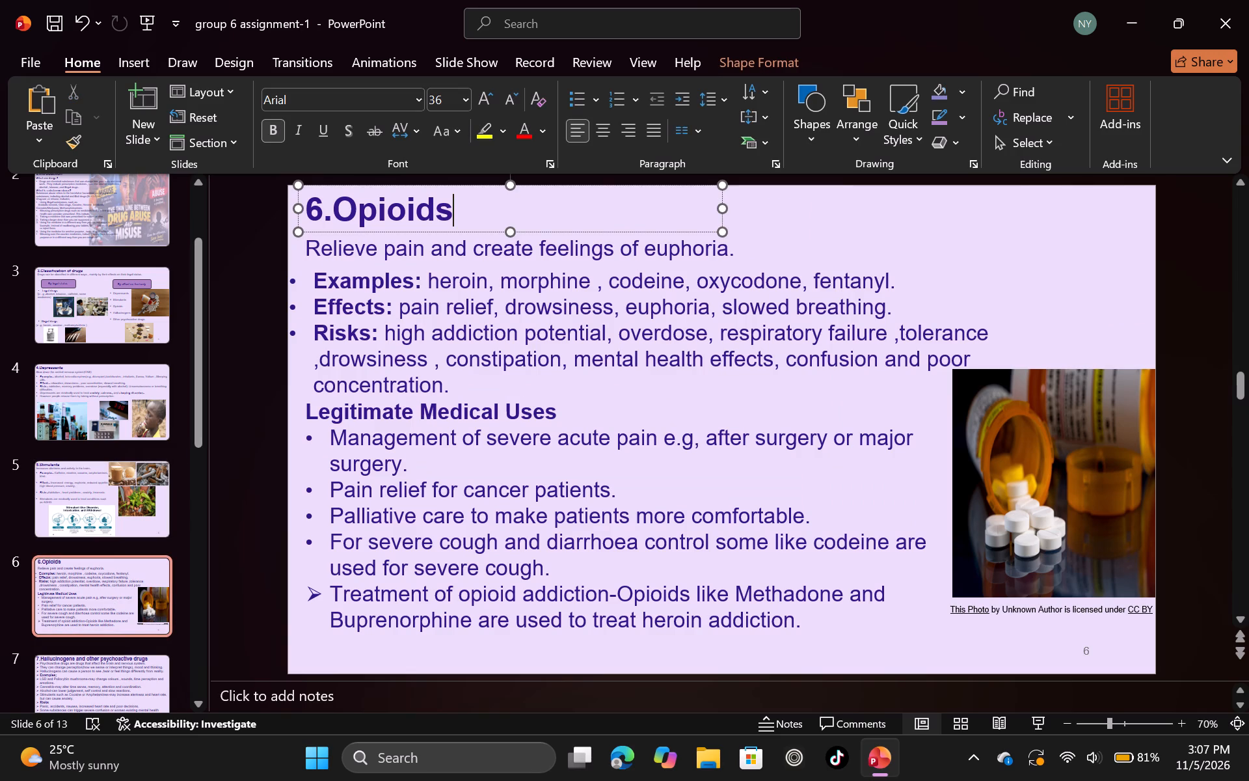
{"action": "left_click_drag", "start_coordinate": [433, 208], "coordinate": [468, 206]}
{"action": "triple_click", "coordinate": [468, 206]}
{"action": "left_click_drag", "start_coordinate": [468, 206], "coordinate": [453, 205]}
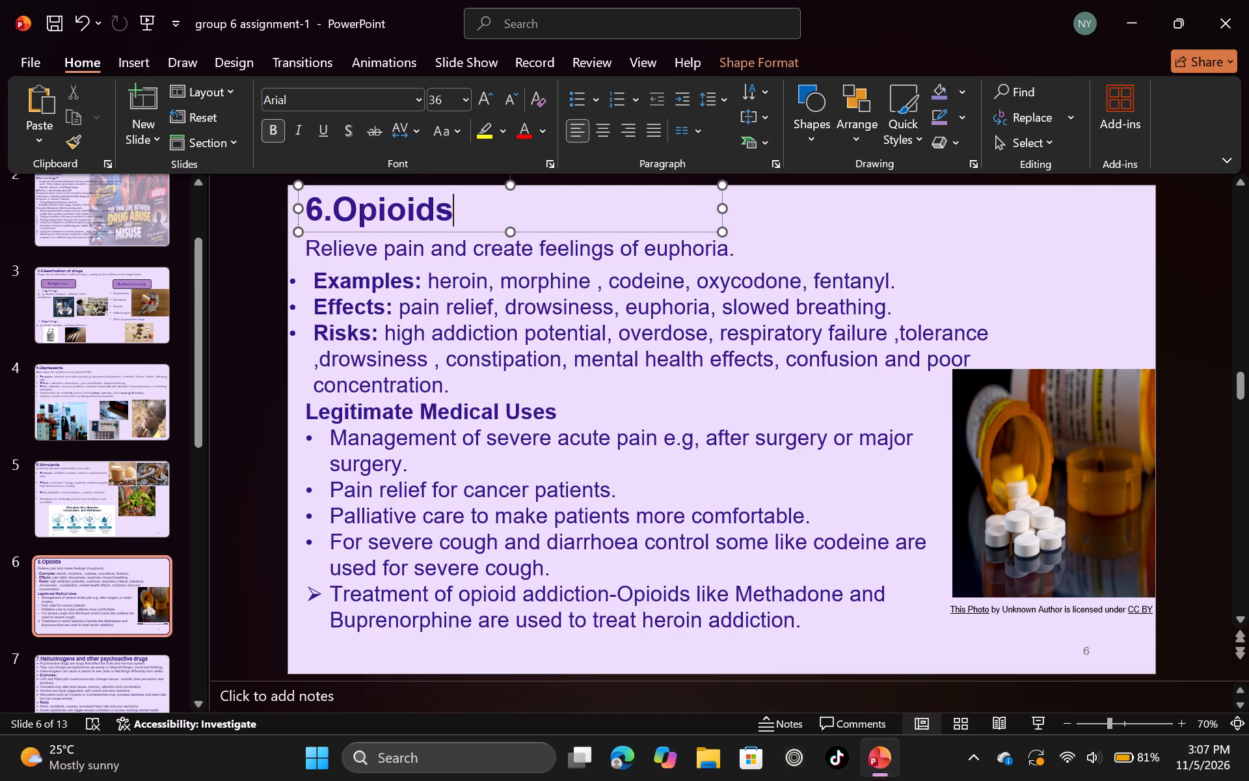
{"action": "left_click_drag", "start_coordinate": [453, 205], "coordinate": [458, 204]}
{"action": "left_click", "coordinate": [458, 204]}
{"action": "left_click_drag", "start_coordinate": [458, 204], "coordinate": [314, 224]}
{"action": "left_click_drag", "start_coordinate": [314, 224], "coordinate": [305, 208]}
{"action": "left_click", "coordinate": [305, 208]}
{"action": "left_click_drag", "start_coordinate": [305, 208], "coordinate": [469, 219]}
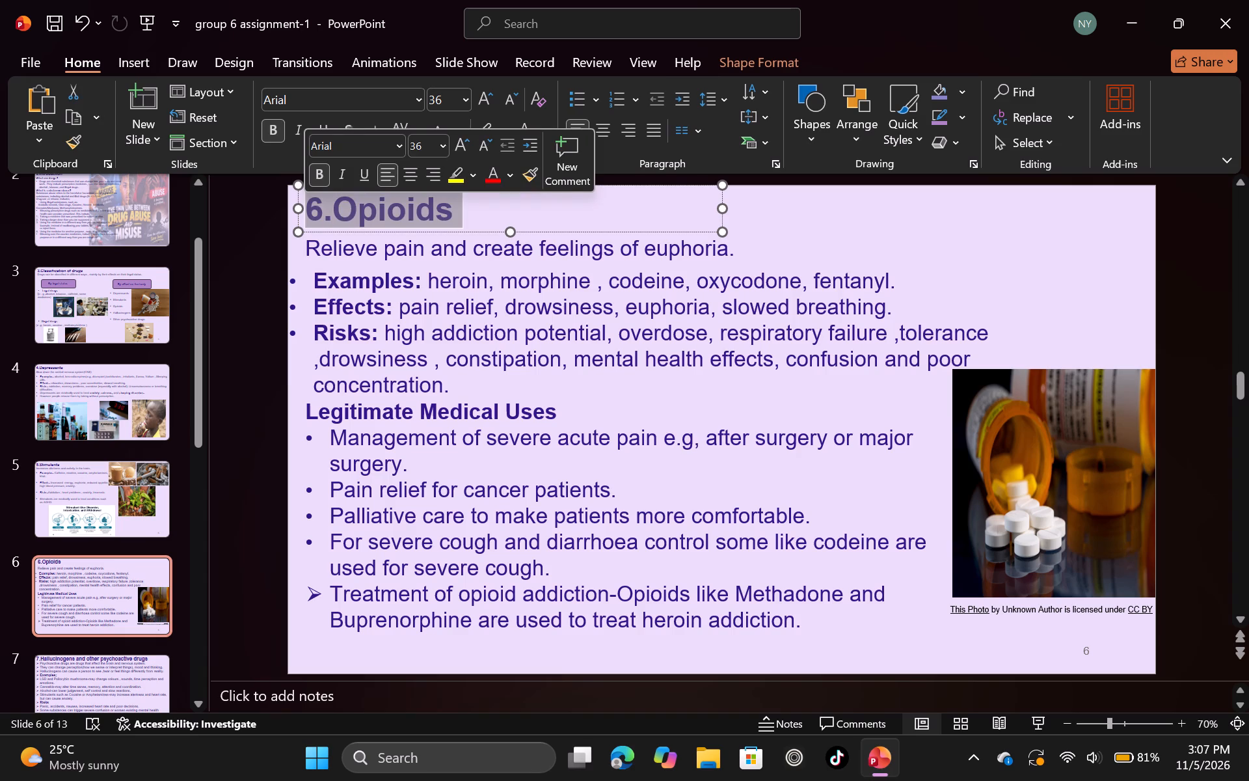
{"action": "left_click_drag", "start_coordinate": [469, 219], "coordinate": [468, 221]}
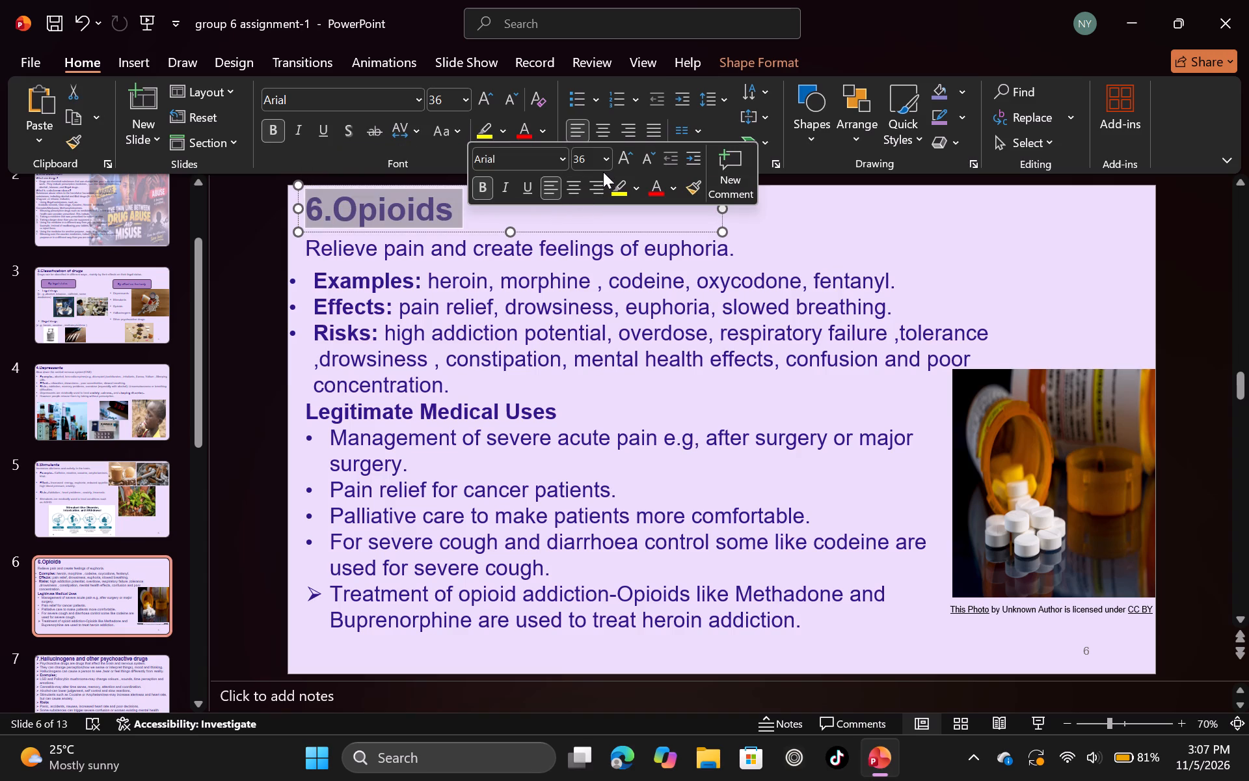
{"action": "left_click", "coordinate": [604, 163]}
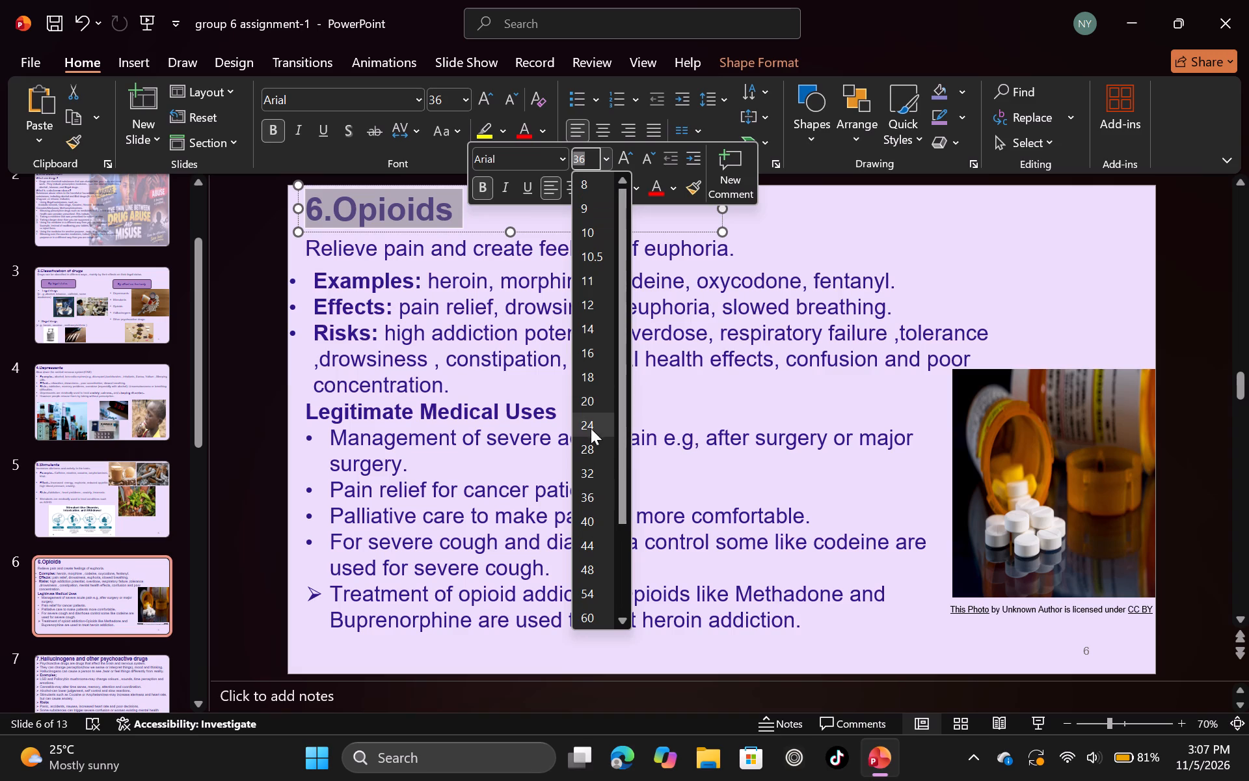
{"action": "left_click", "coordinate": [606, 444]}
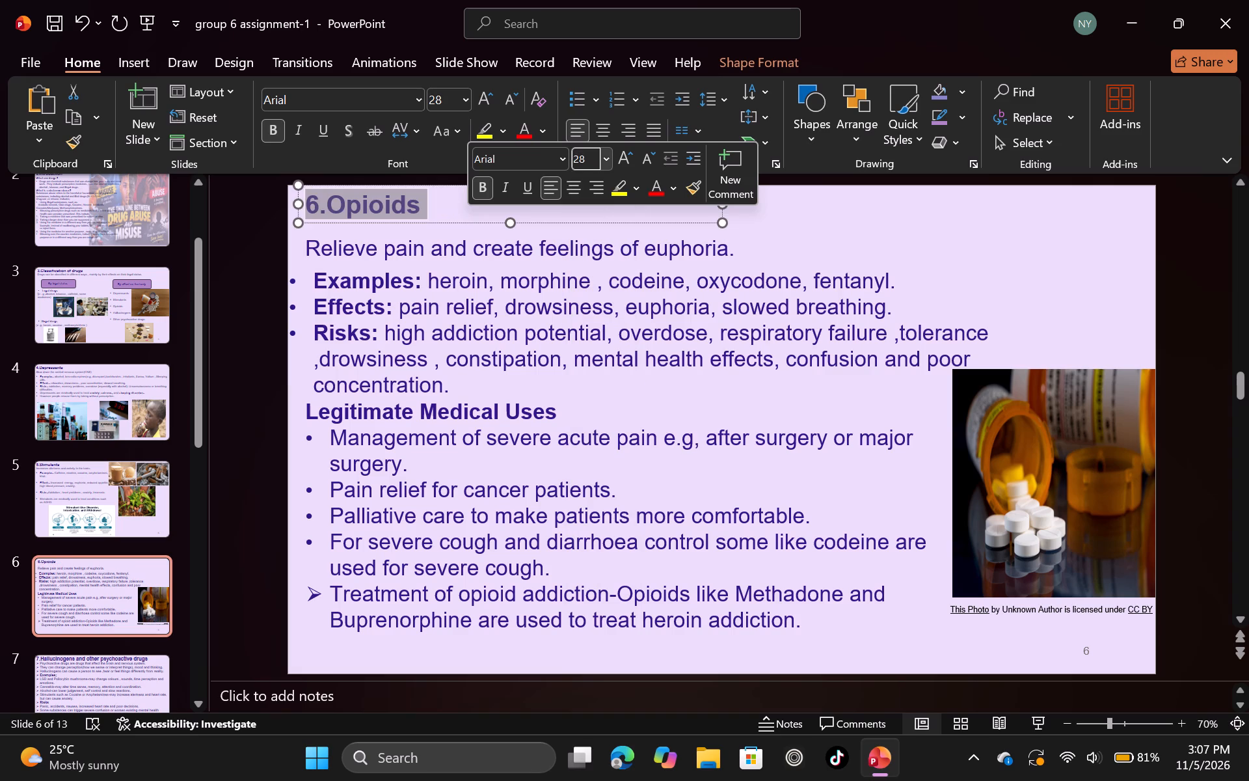
Set the font size of the line "Relieve pain and create feelings of euphoria." under the title to 20 and deselect it.
{"action": "left_click", "coordinate": [764, 251]}
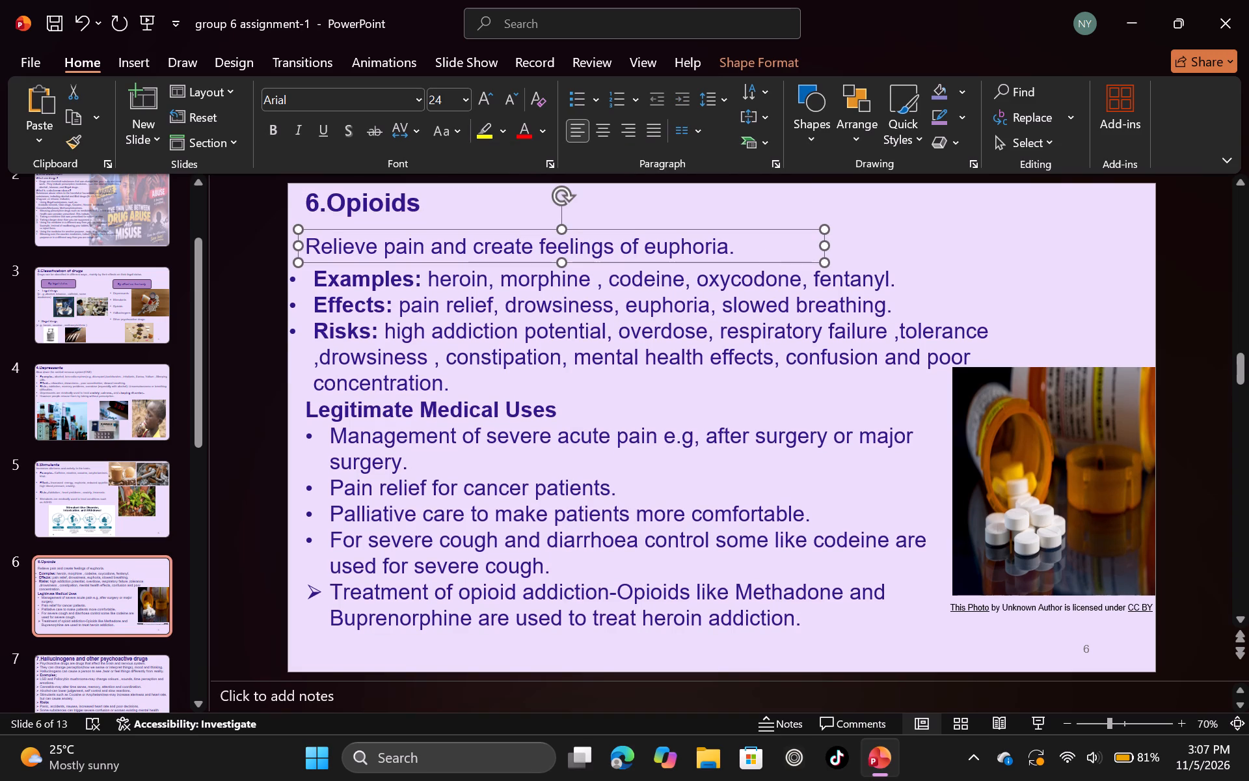
{"action": "left_click_drag", "start_coordinate": [898, 241], "coordinate": [723, 262]}
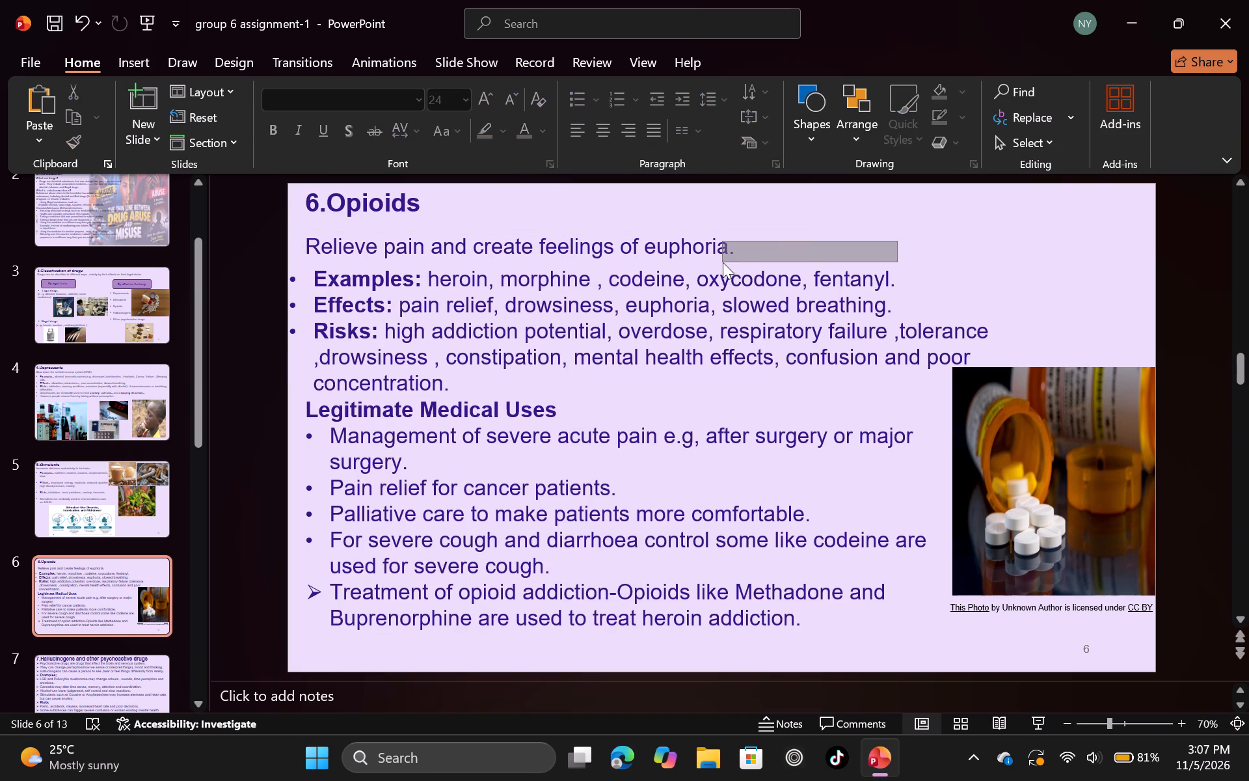
{"action": "left_click_drag", "start_coordinate": [723, 262], "coordinate": [687, 260]}
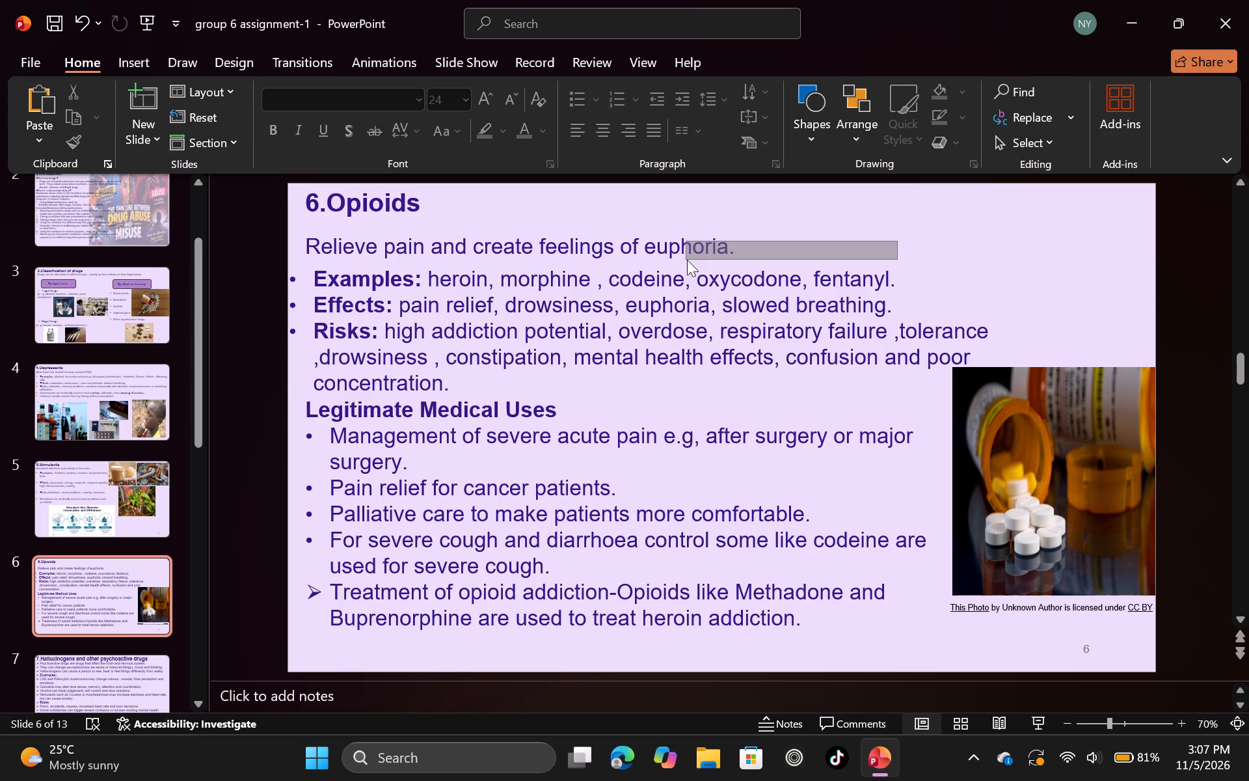
{"action": "left_click_drag", "start_coordinate": [687, 260], "coordinate": [505, 238]}
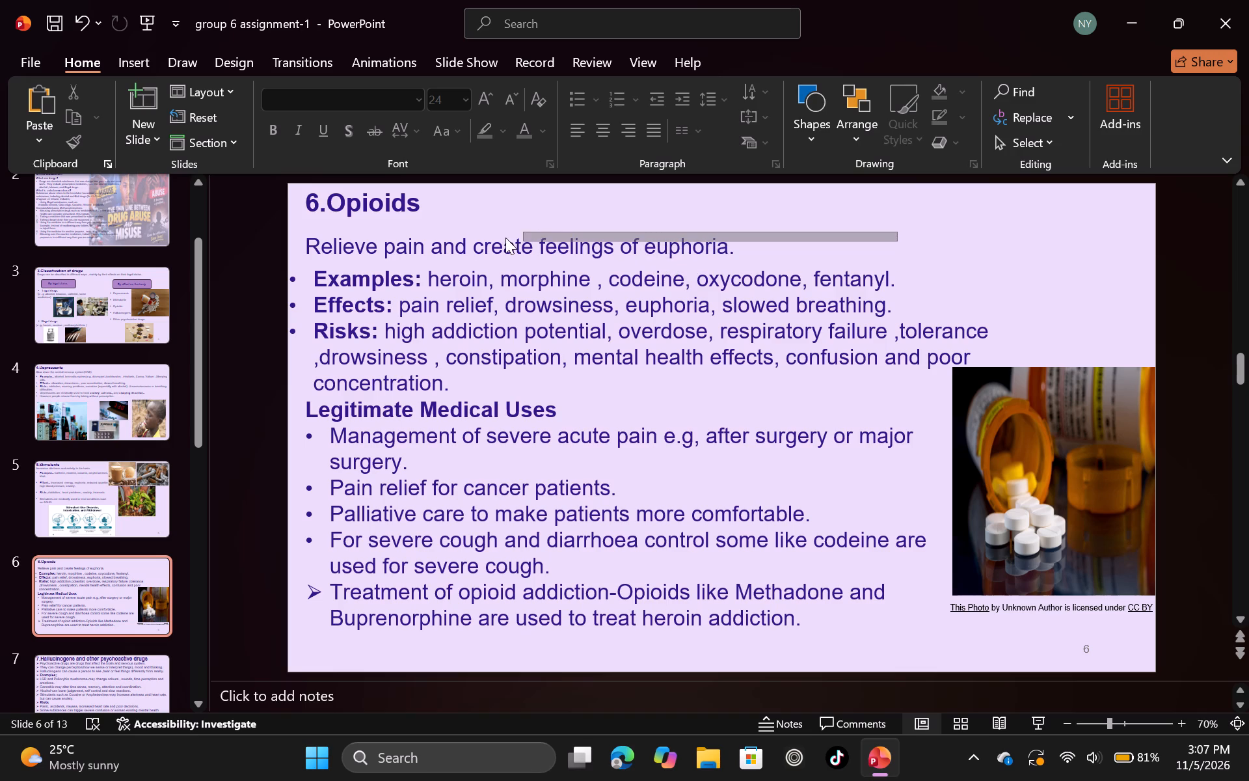
{"action": "left_click_drag", "start_coordinate": [505, 238], "coordinate": [400, 177]}
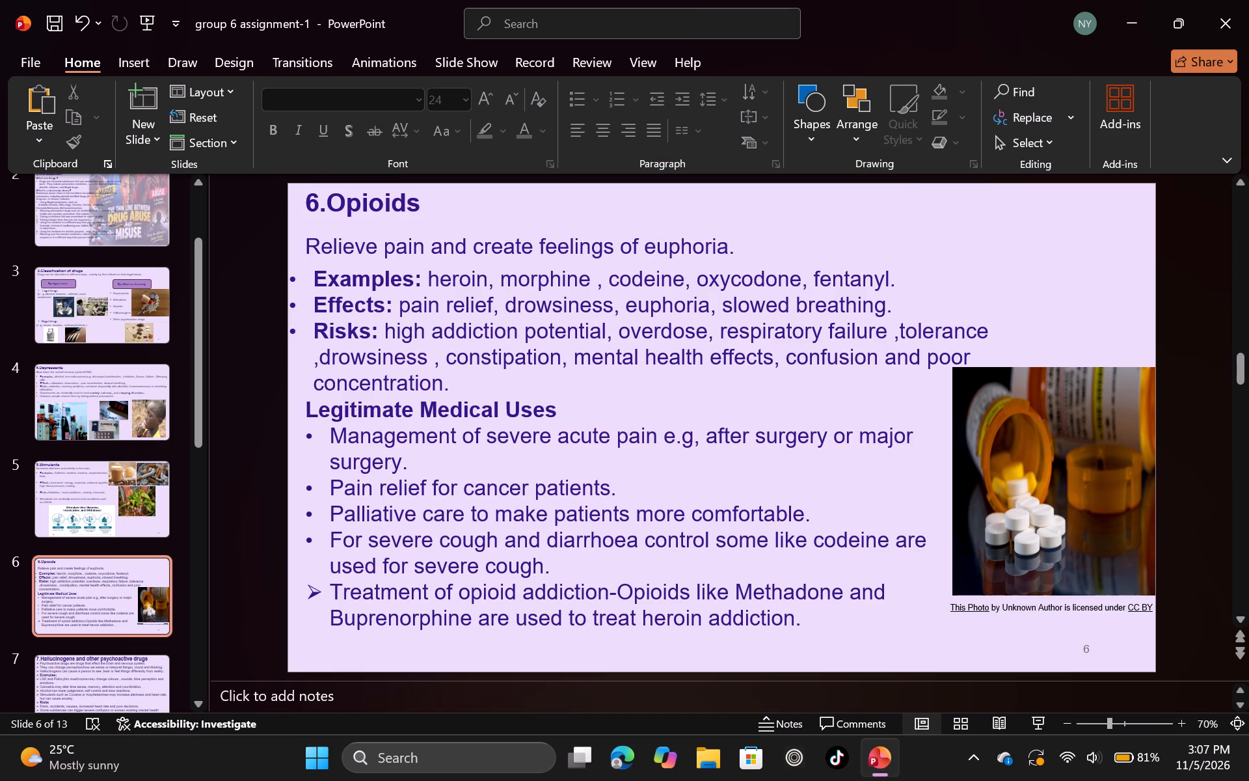
{"action": "left_click", "coordinate": [362, 226]}
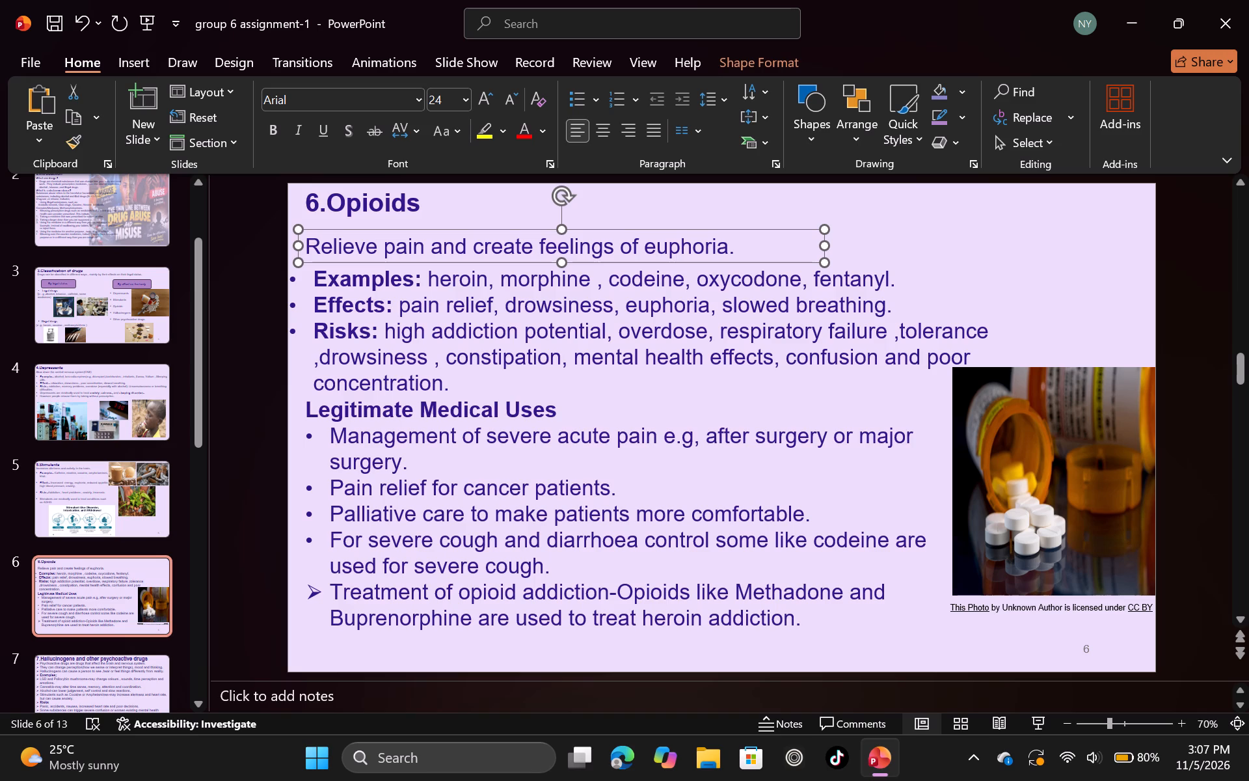
{"action": "left_click", "coordinate": [306, 243]}
{"action": "left_click_drag", "start_coordinate": [306, 243], "coordinate": [415, 261]}
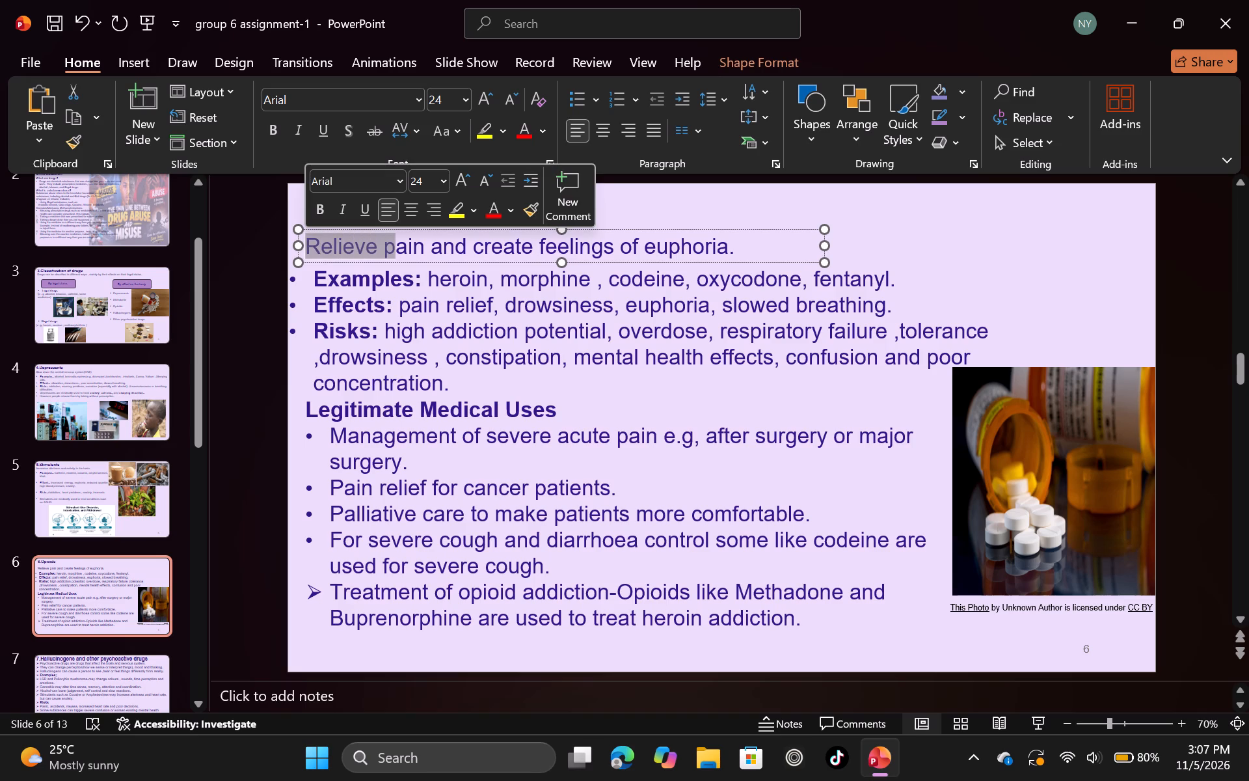
{"action": "left_click_drag", "start_coordinate": [415, 261], "coordinate": [803, 204]}
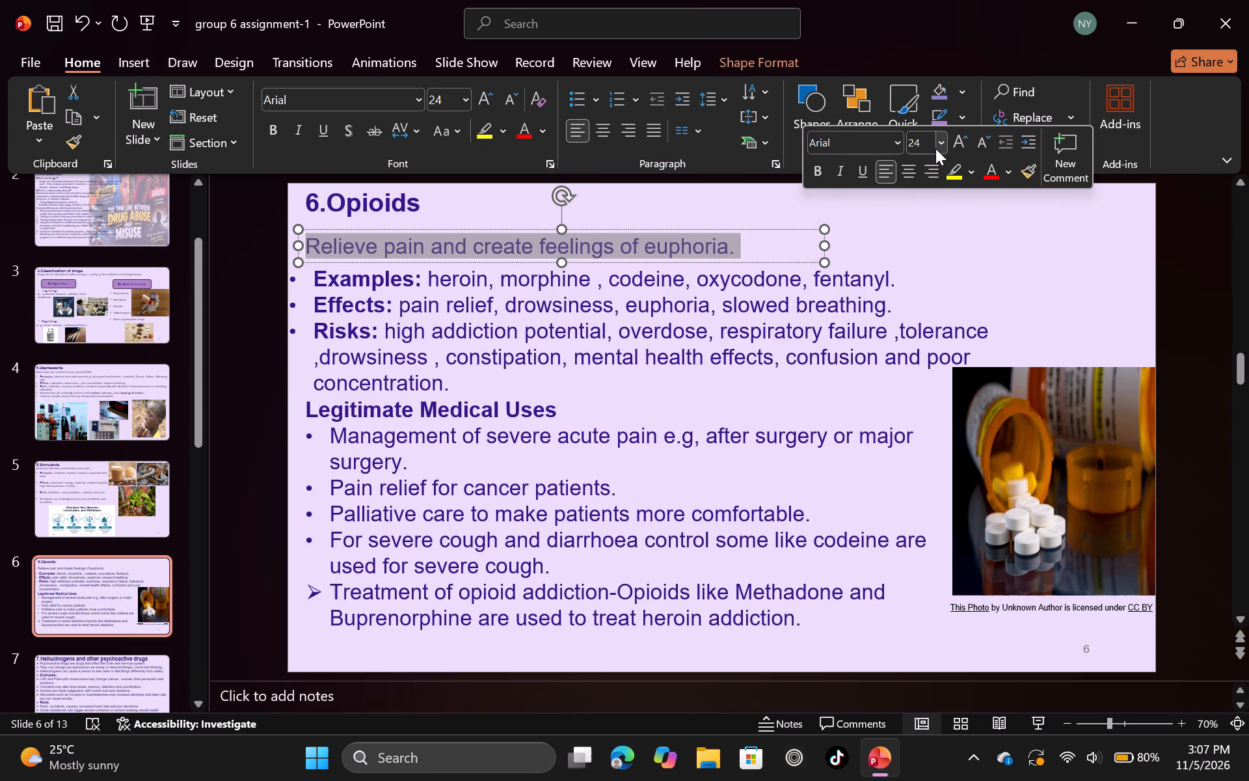
{"action": "left_click", "coordinate": [943, 141]}
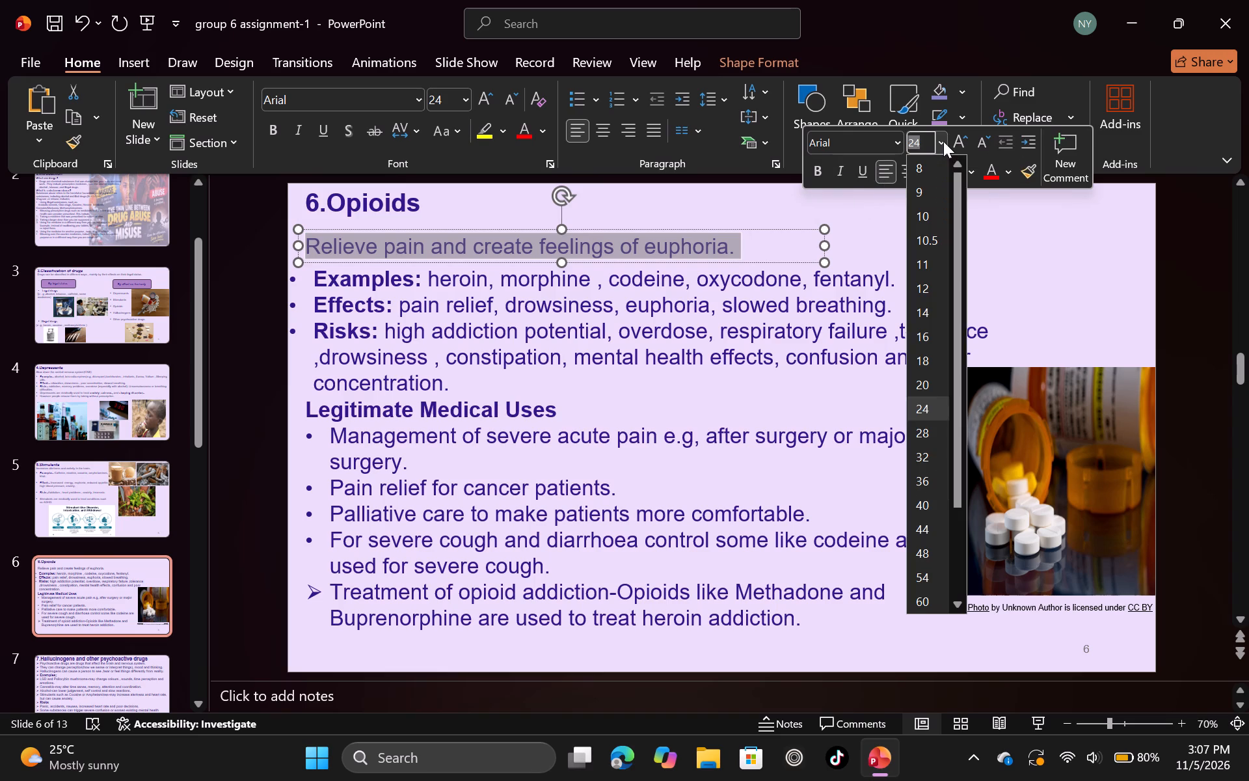
{"action": "left_click", "coordinate": [934, 382]}
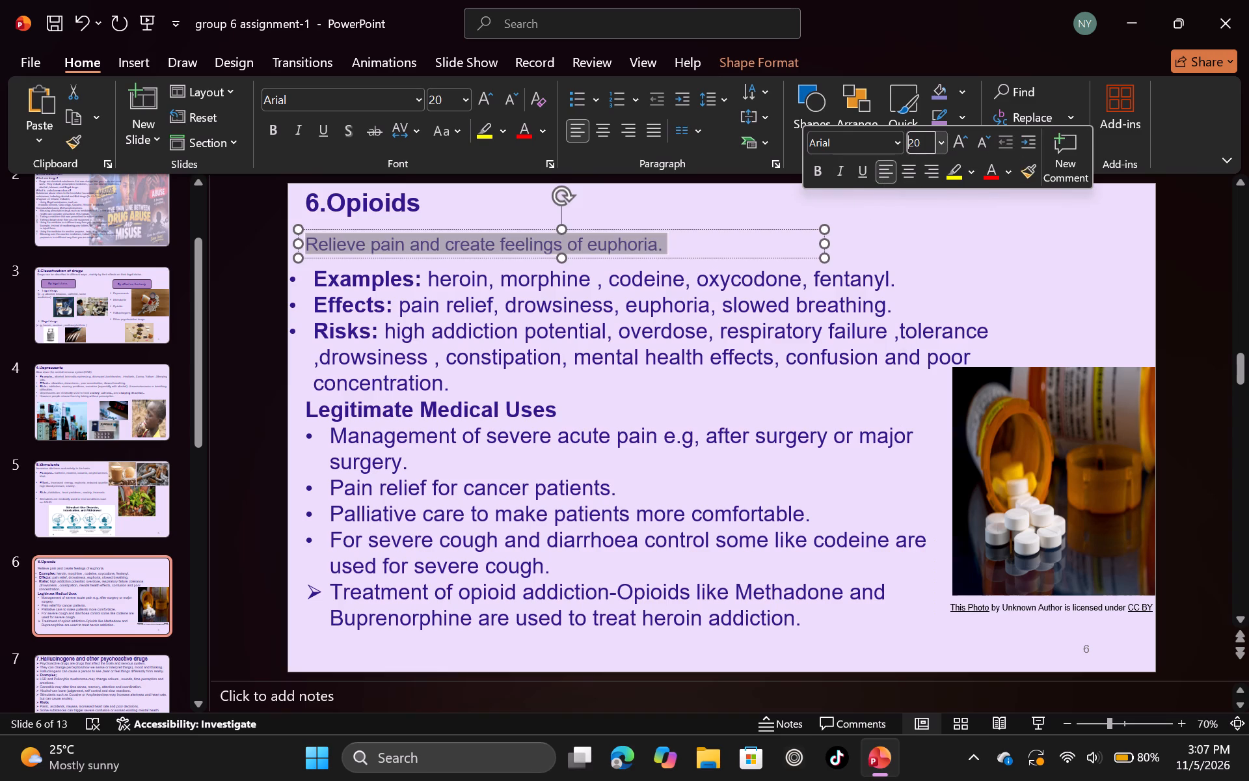
{"action": "left_click", "coordinate": [859, 225]}
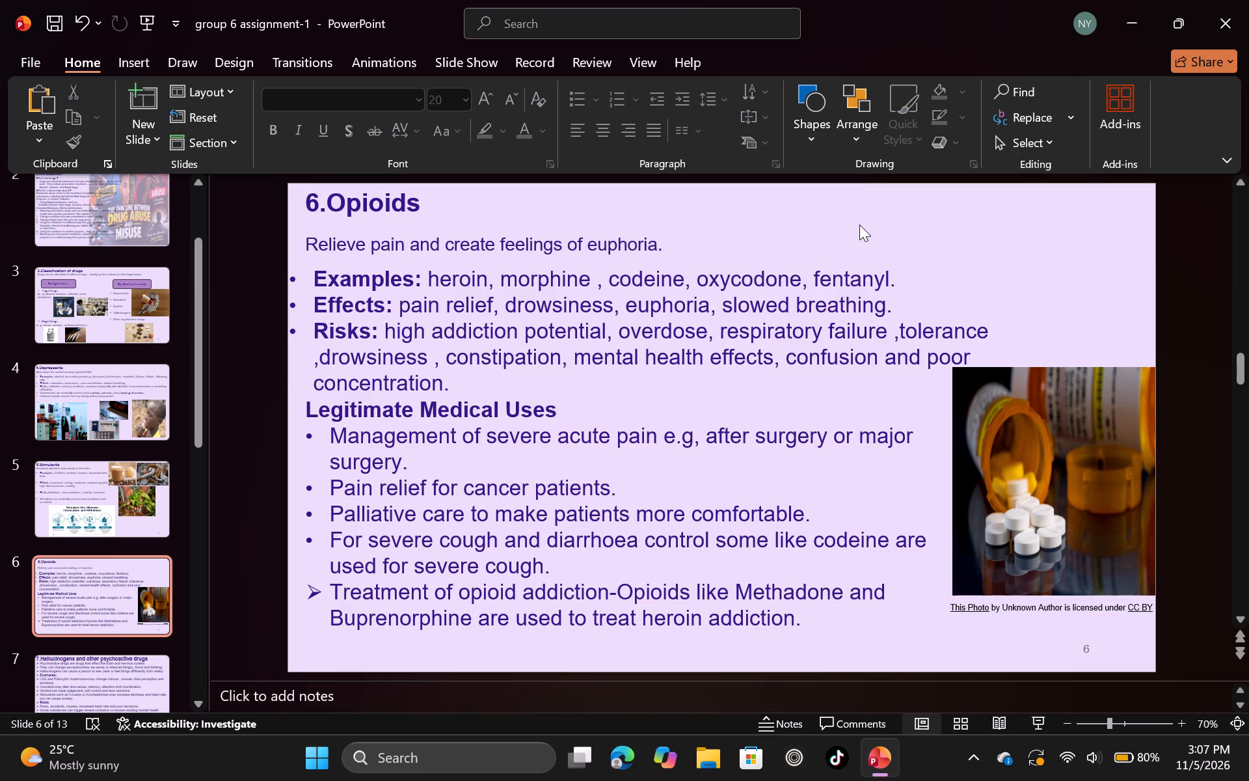
Place the text cursor at the end of the line "Relieve pain and create feelings of euphoria.".
{"action": "left_click", "coordinate": [662, 249]}
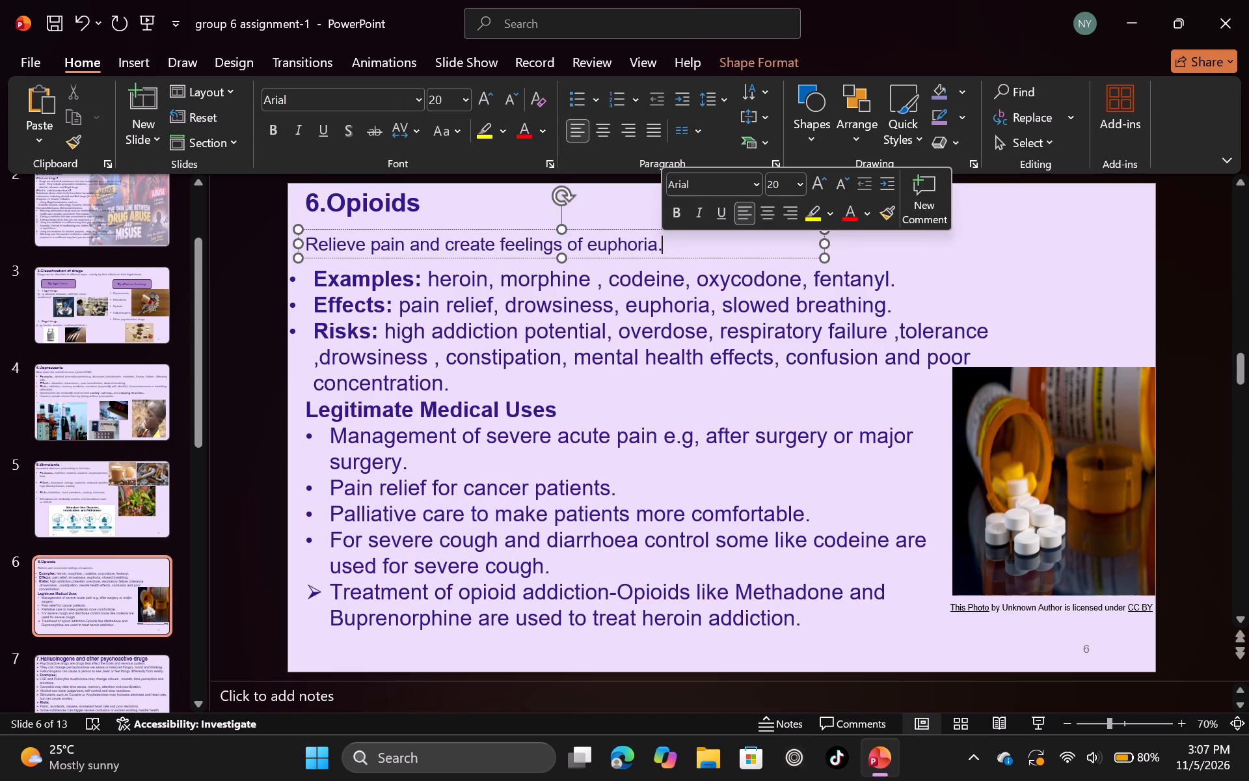
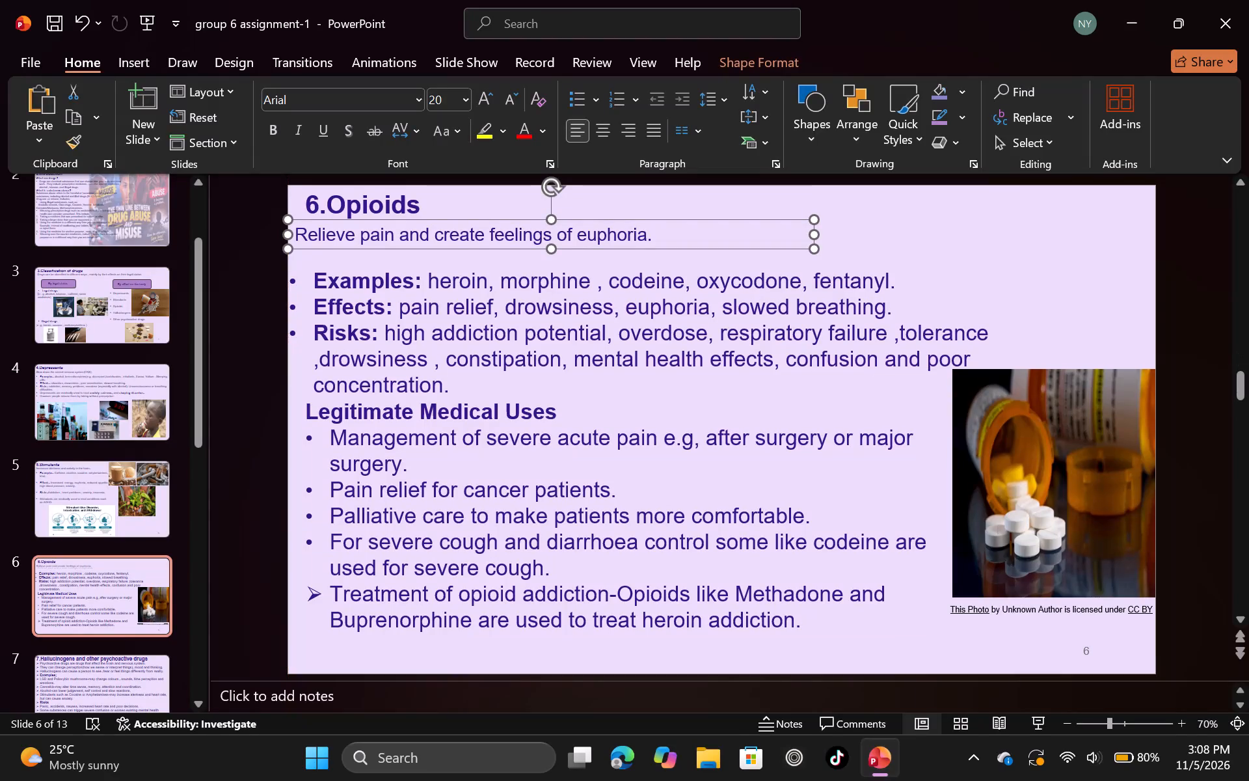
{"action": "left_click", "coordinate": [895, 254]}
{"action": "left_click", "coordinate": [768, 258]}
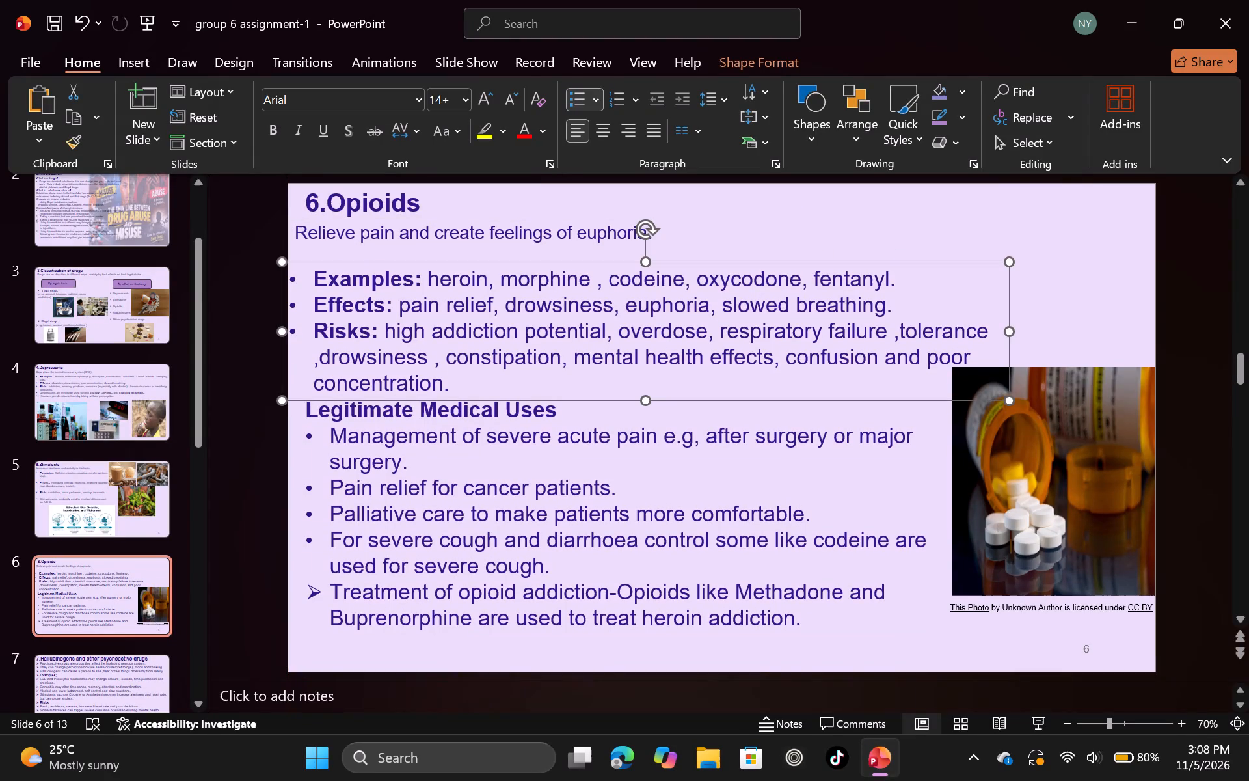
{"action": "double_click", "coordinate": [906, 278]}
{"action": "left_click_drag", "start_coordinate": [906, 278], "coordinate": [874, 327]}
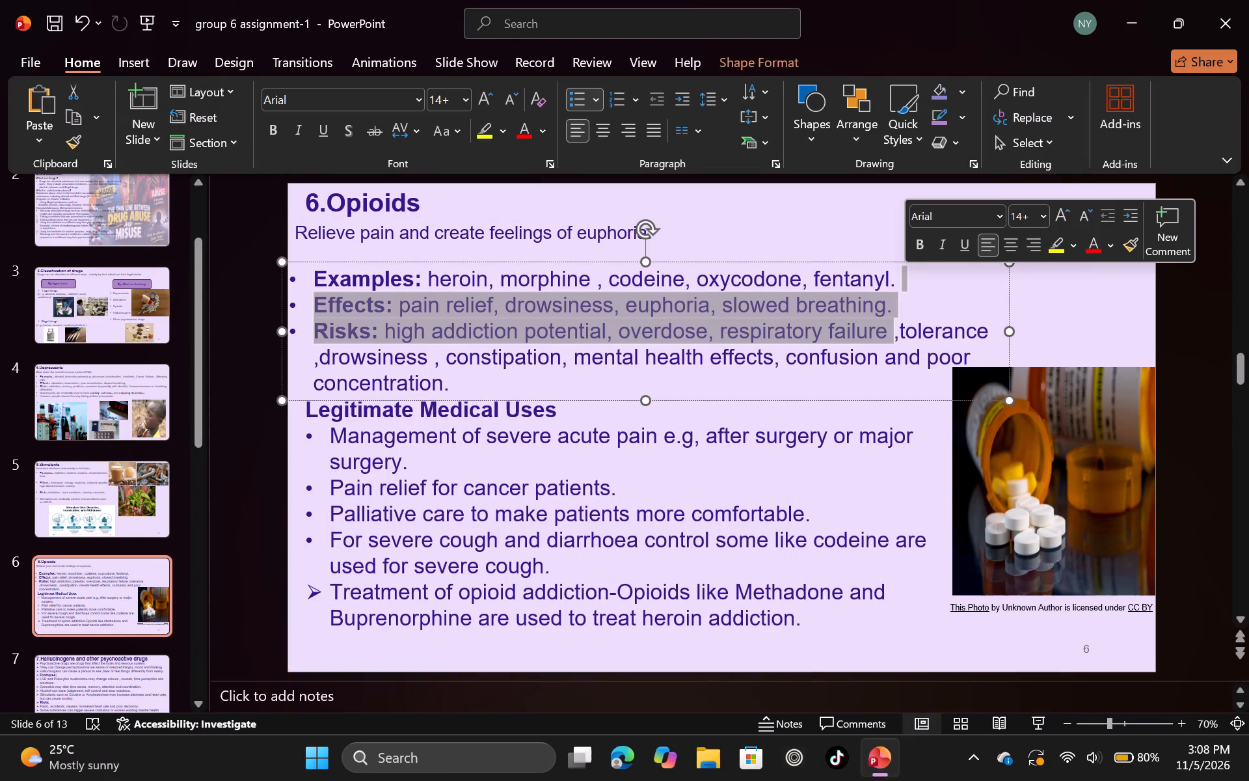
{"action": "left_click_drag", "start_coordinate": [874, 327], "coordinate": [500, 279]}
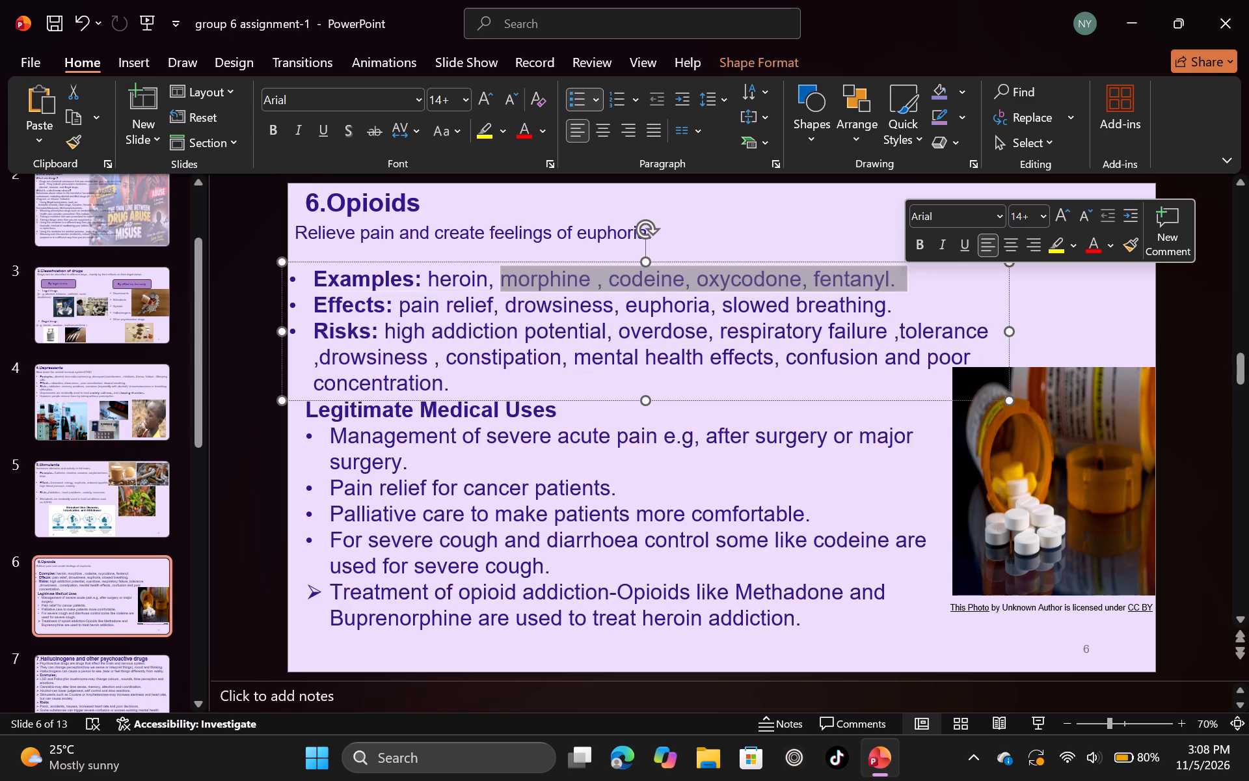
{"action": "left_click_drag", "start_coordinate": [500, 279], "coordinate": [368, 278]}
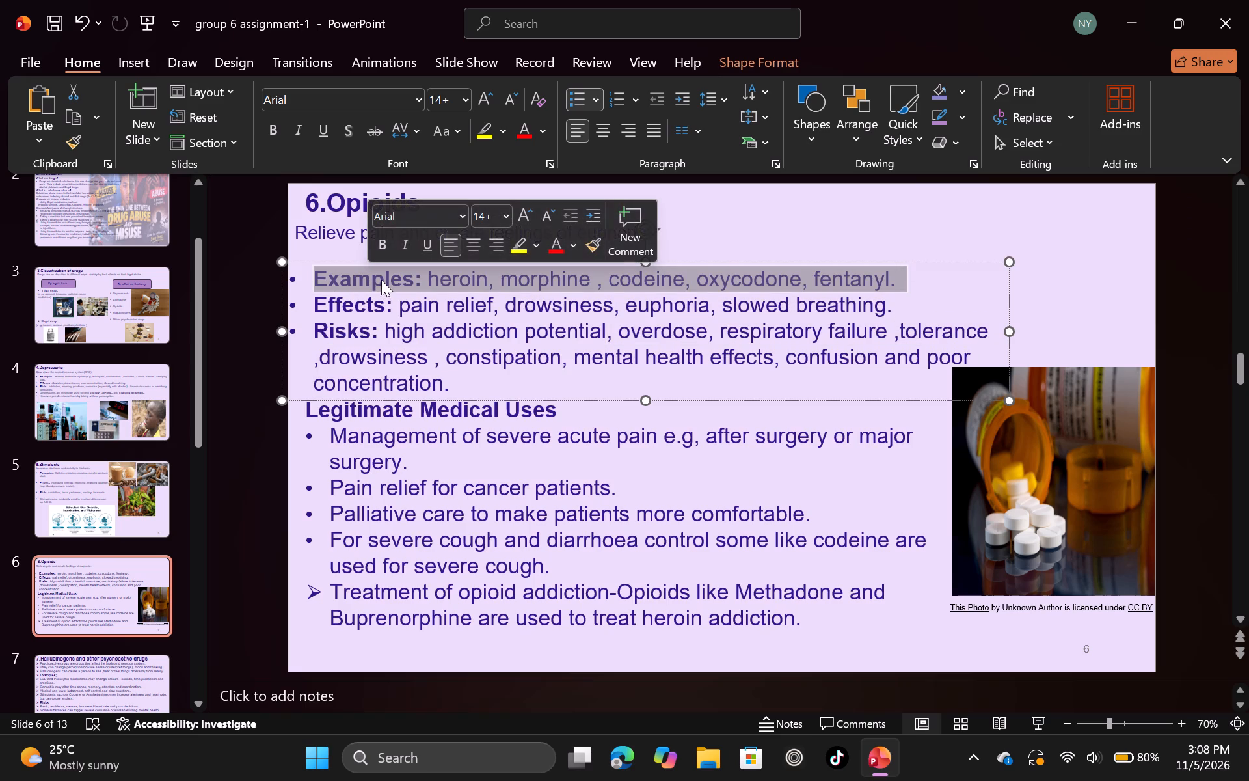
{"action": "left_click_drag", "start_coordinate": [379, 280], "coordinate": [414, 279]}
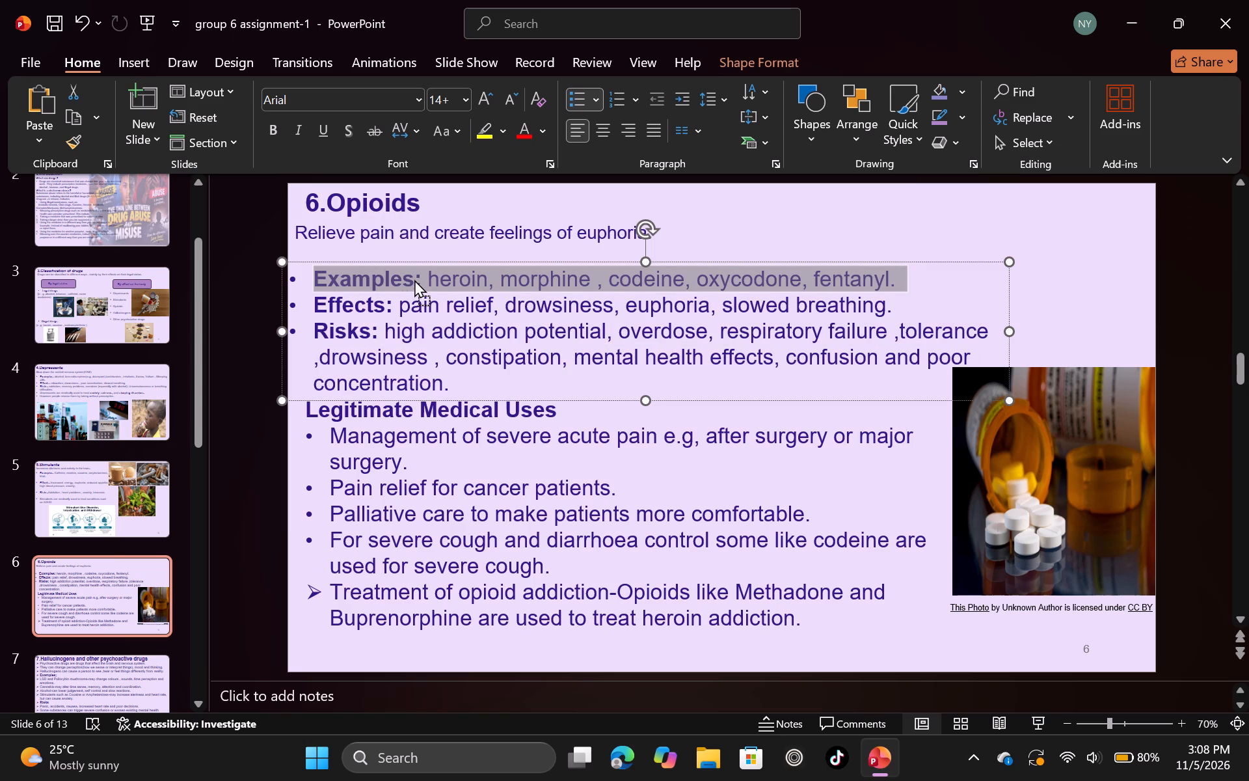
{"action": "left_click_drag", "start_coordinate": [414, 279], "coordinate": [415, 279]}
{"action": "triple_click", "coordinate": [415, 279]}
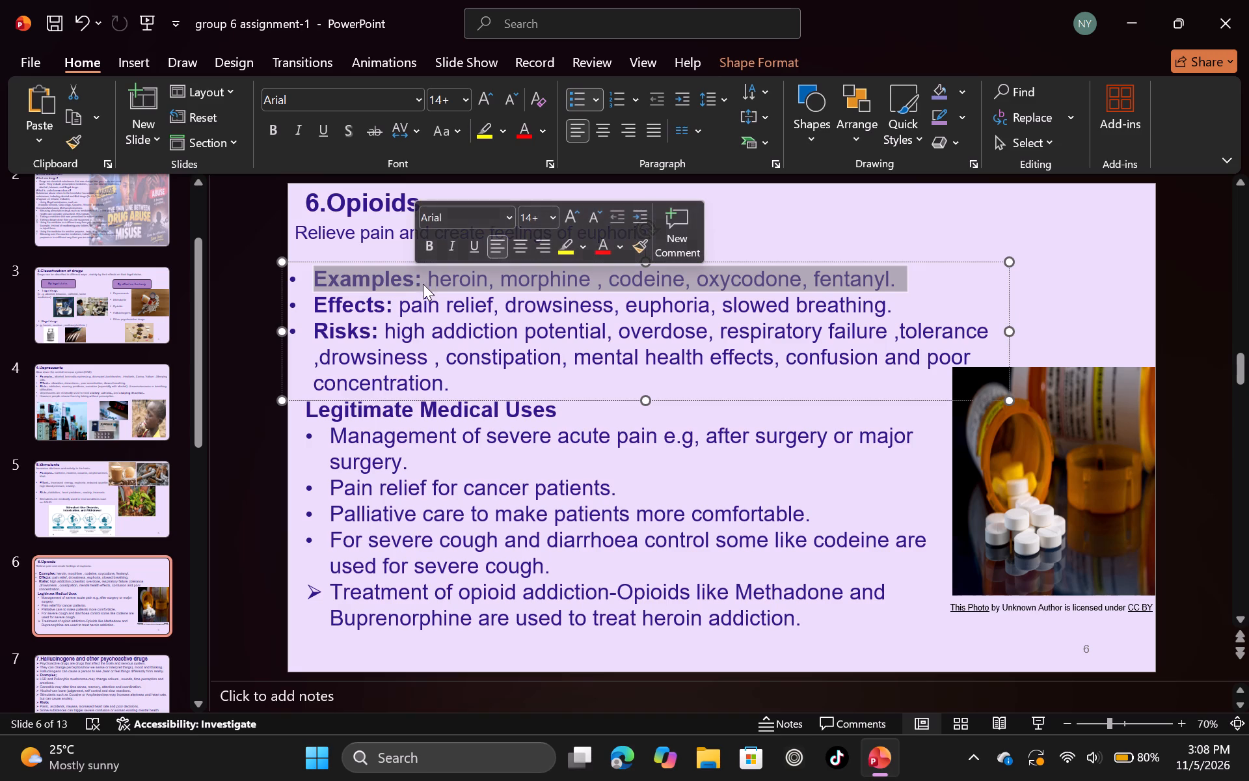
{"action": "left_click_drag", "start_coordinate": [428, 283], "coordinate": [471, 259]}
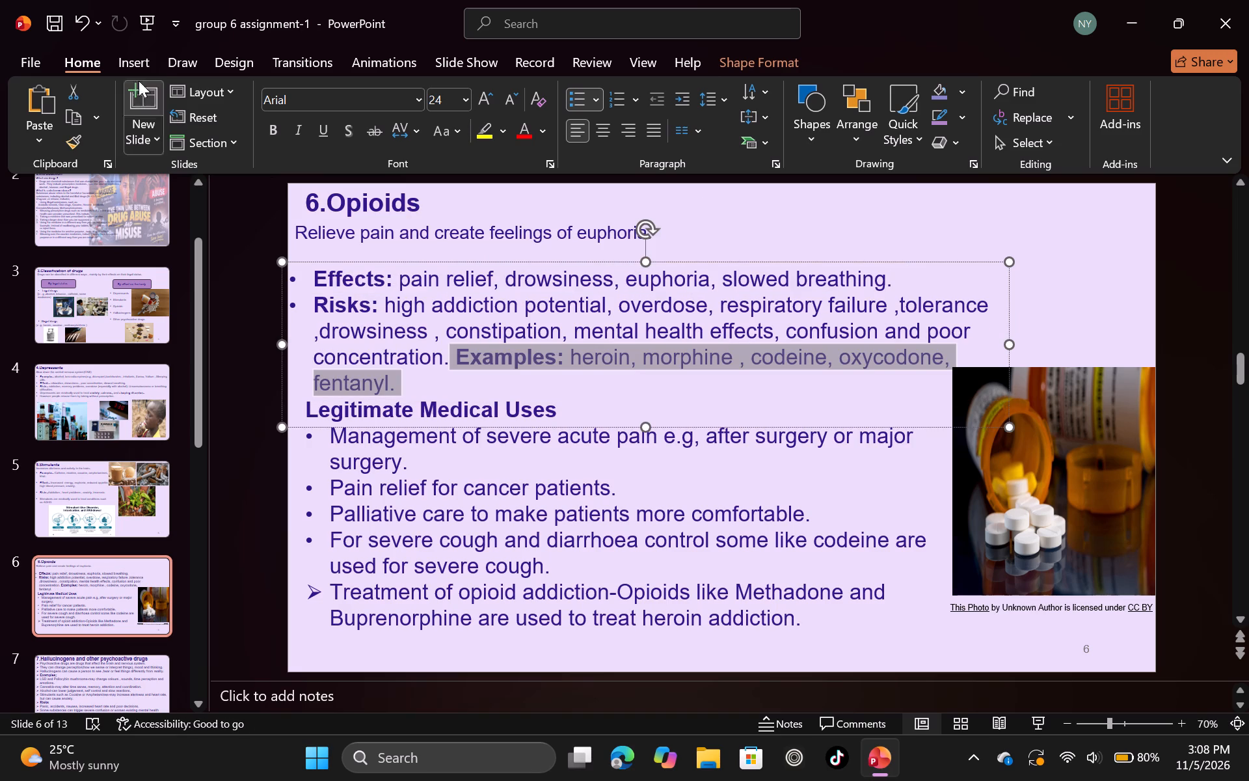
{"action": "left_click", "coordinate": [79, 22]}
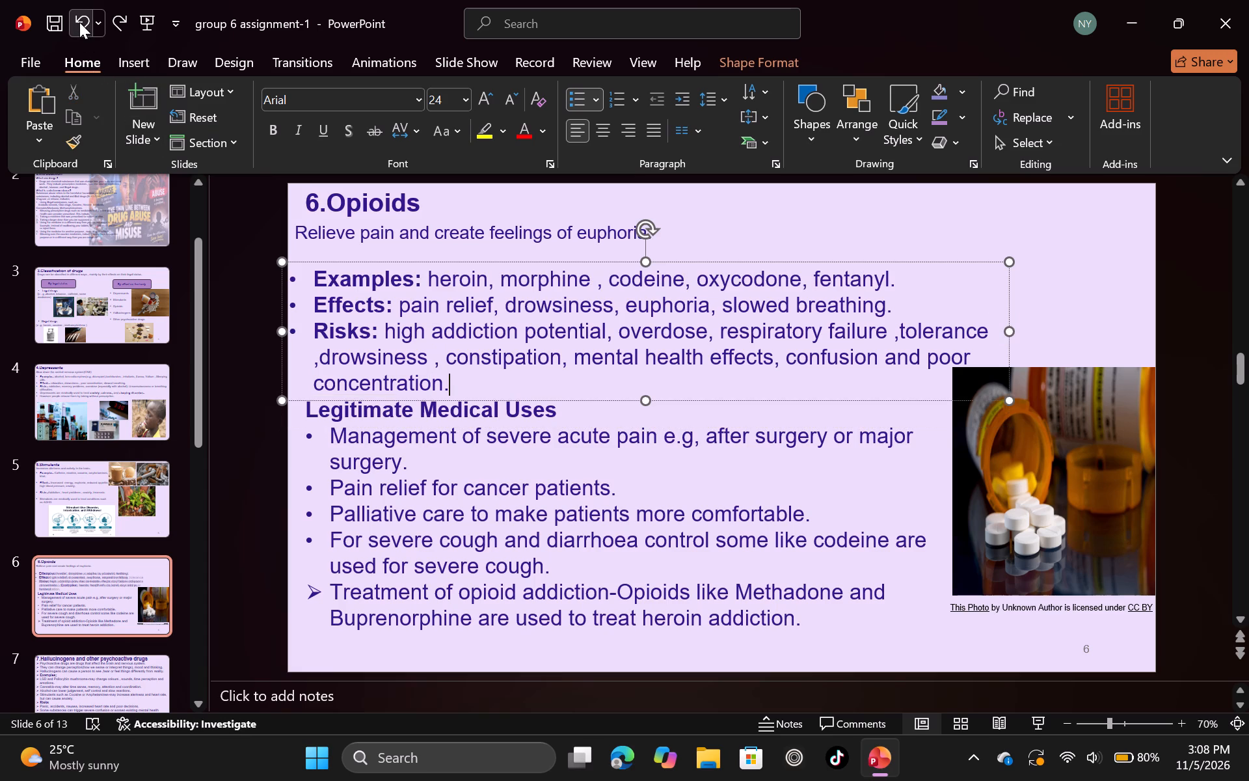
Set the font size of the three bullets Examples, Effects and Risks on the Opioids slide to 20.
{"action": "left_click", "coordinate": [309, 274]}
{"action": "left_click_drag", "start_coordinate": [309, 274], "coordinate": [429, 350]}
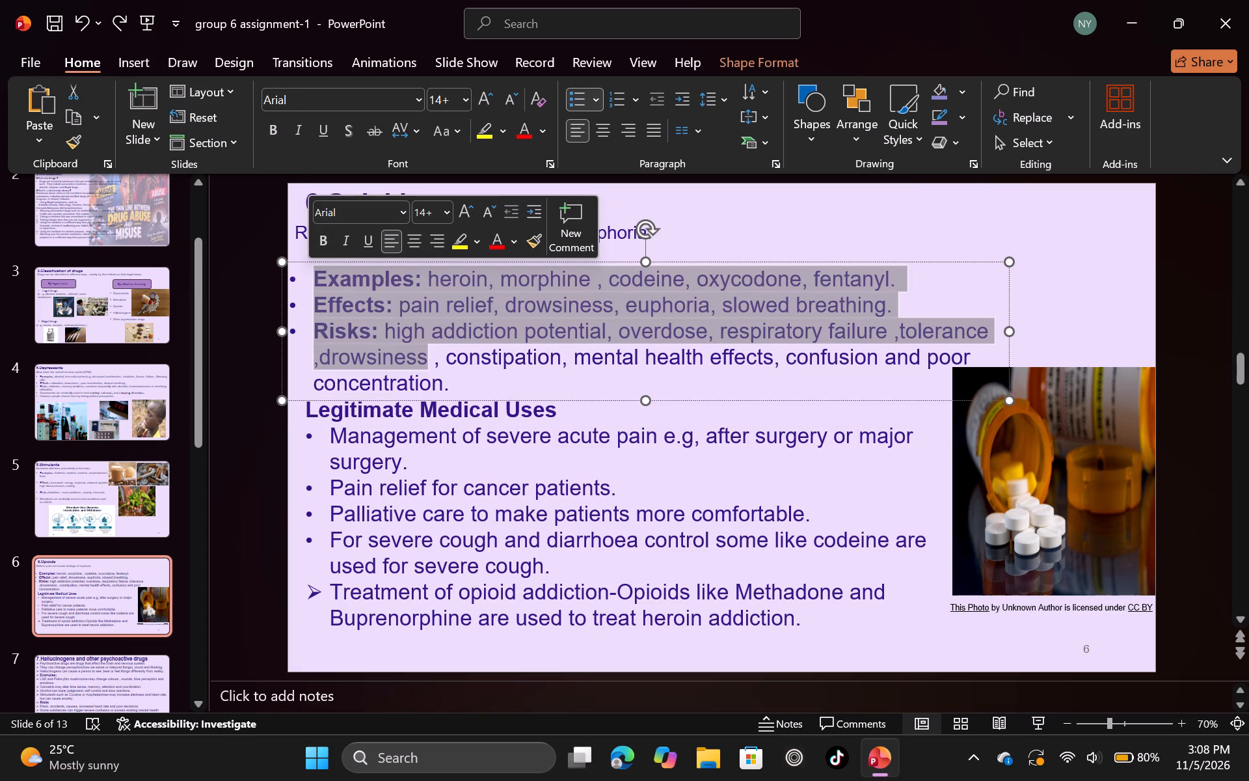
{"action": "left_click_drag", "start_coordinate": [429, 350], "coordinate": [477, 382]}
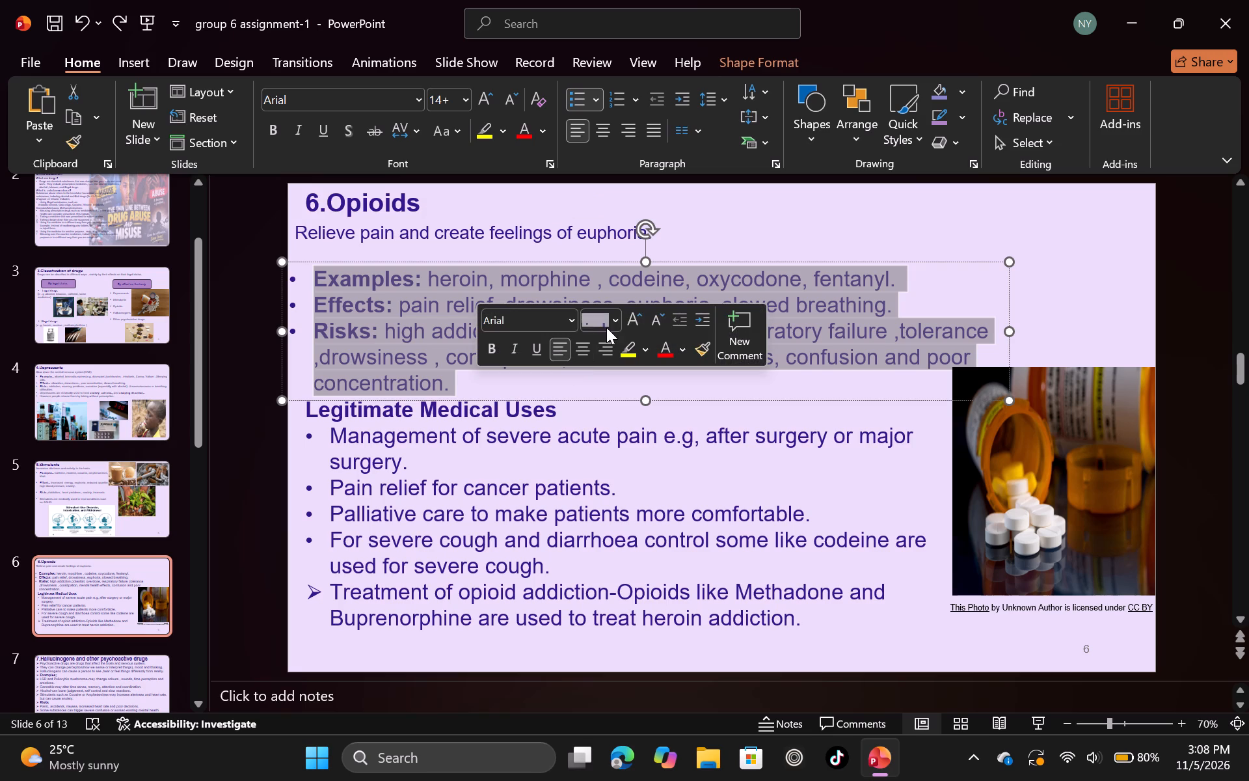
{"action": "left_click", "coordinate": [612, 320]}
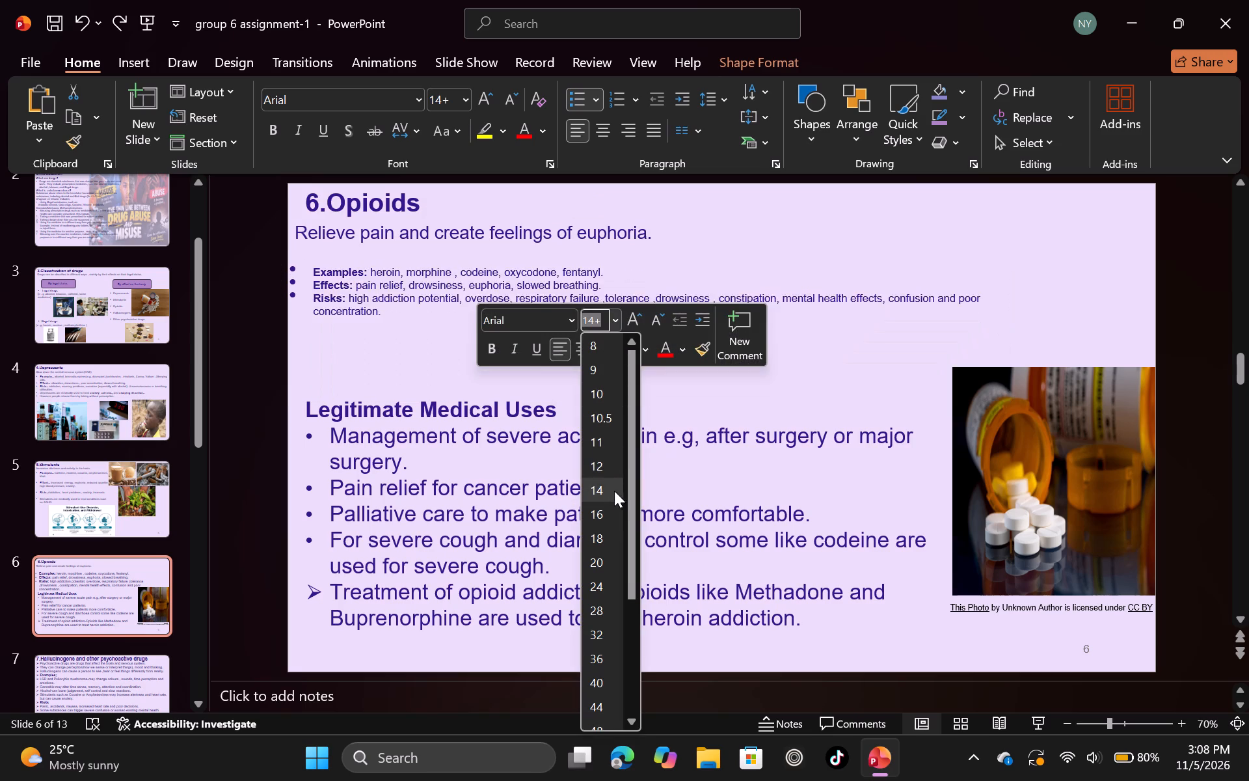
{"action": "left_click", "coordinate": [608, 568]}
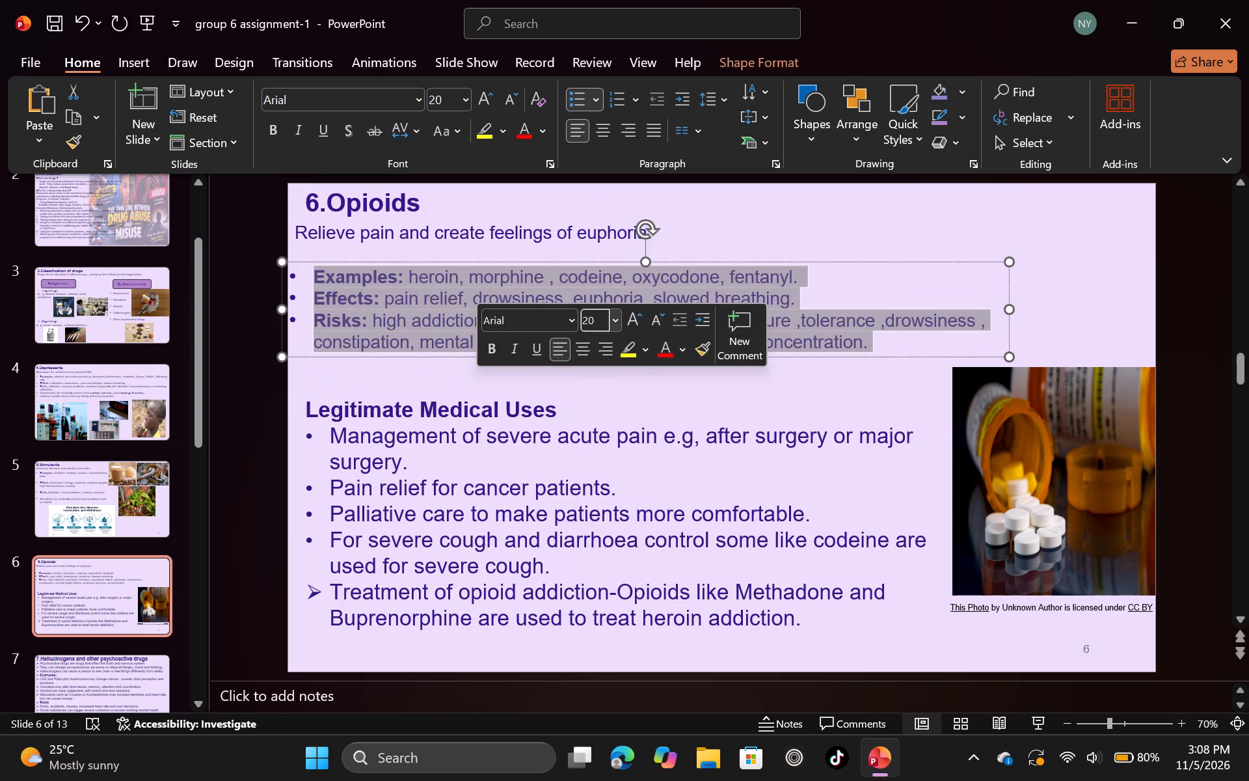
Set the font size of the "Legitimate Medical Uses" heading and all its bullets to 20 and deselect the text box.
{"action": "left_click", "coordinate": [742, 409]}
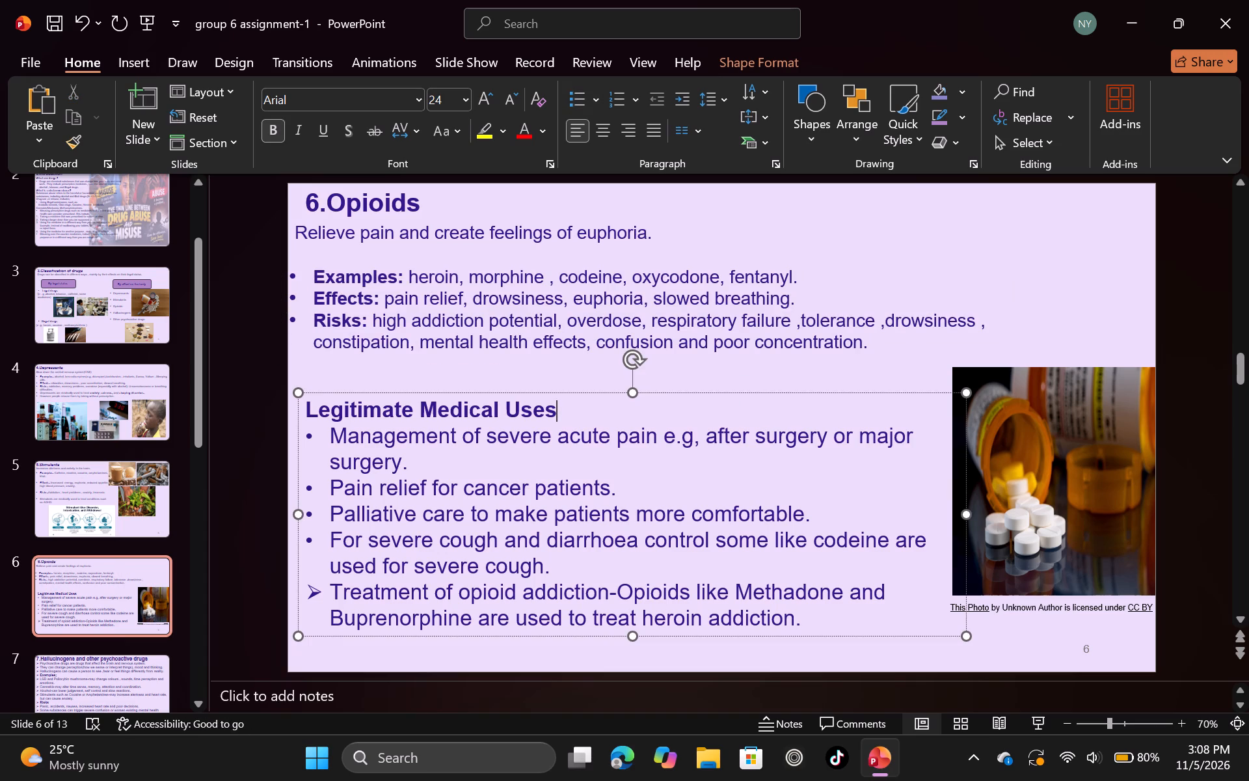
{"action": "left_click", "coordinate": [306, 412]}
{"action": "left_click_drag", "start_coordinate": [306, 412], "coordinate": [427, 447]}
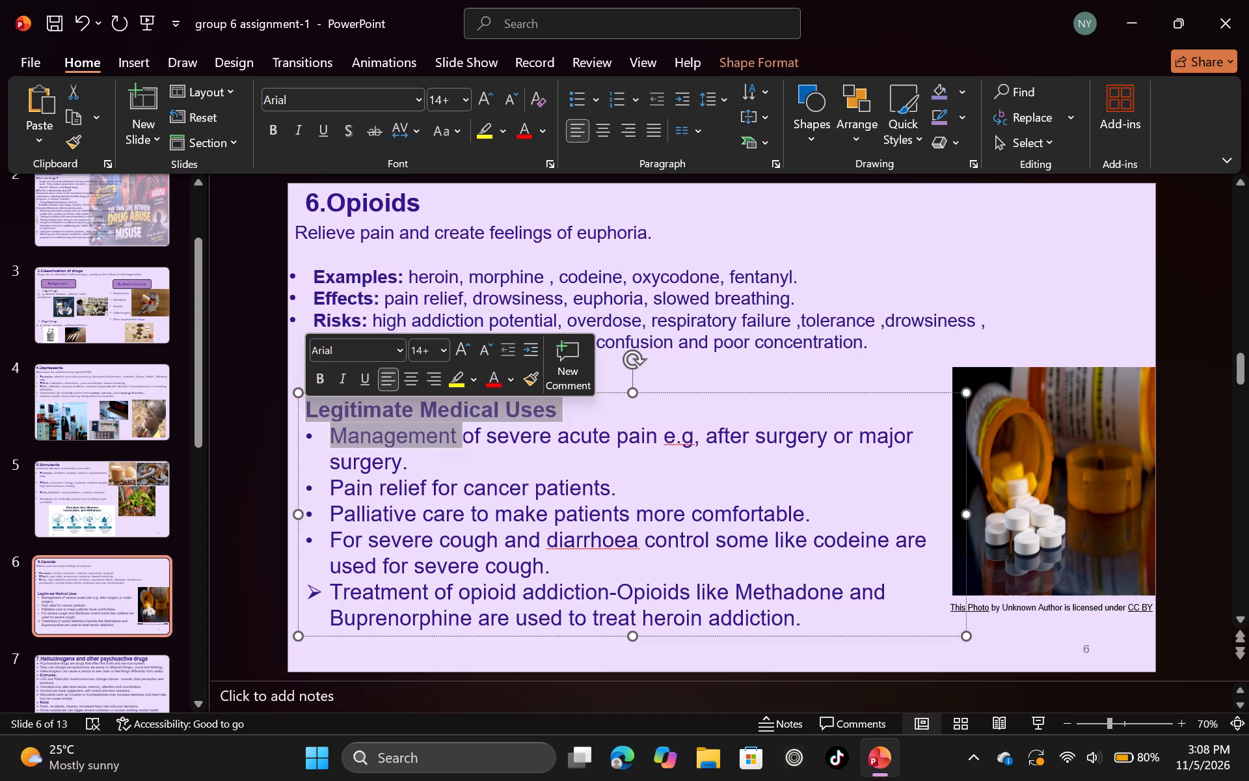
{"action": "left_click_drag", "start_coordinate": [427, 447], "coordinate": [635, 740]}
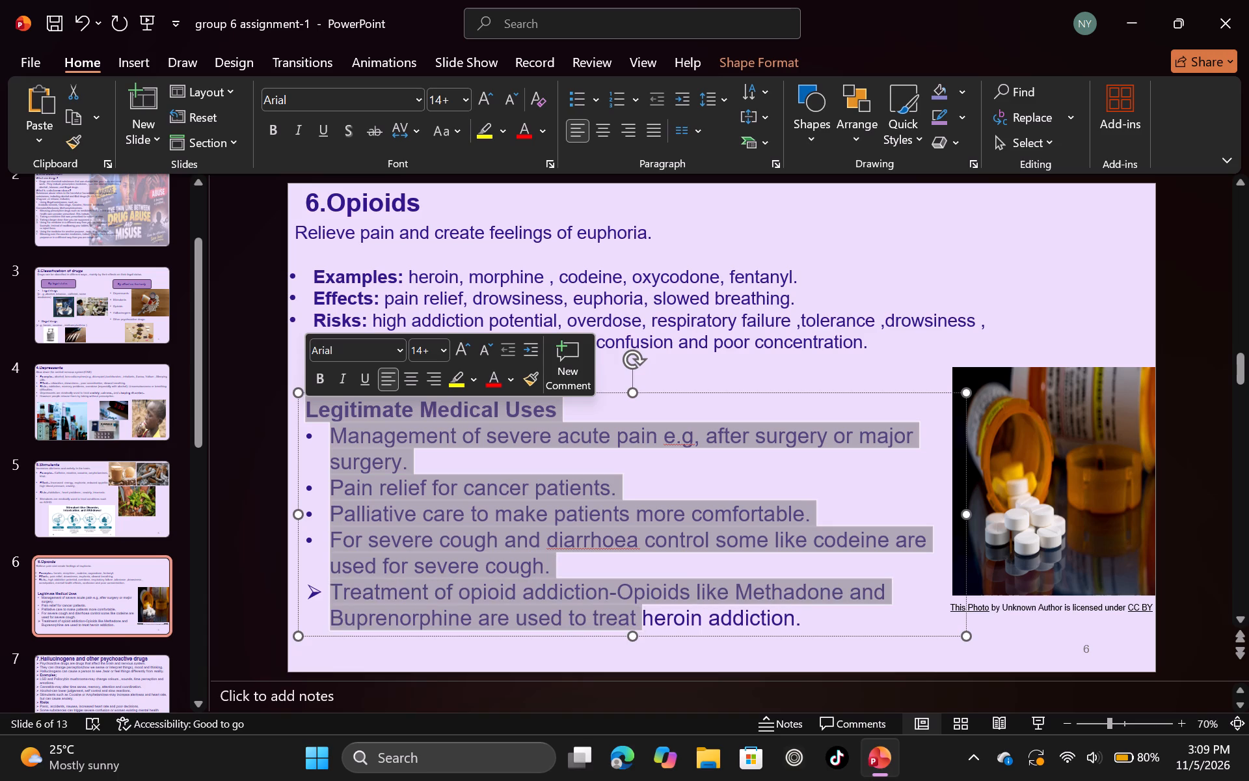
{"action": "left_click_drag", "start_coordinate": [635, 740], "coordinate": [821, 667]}
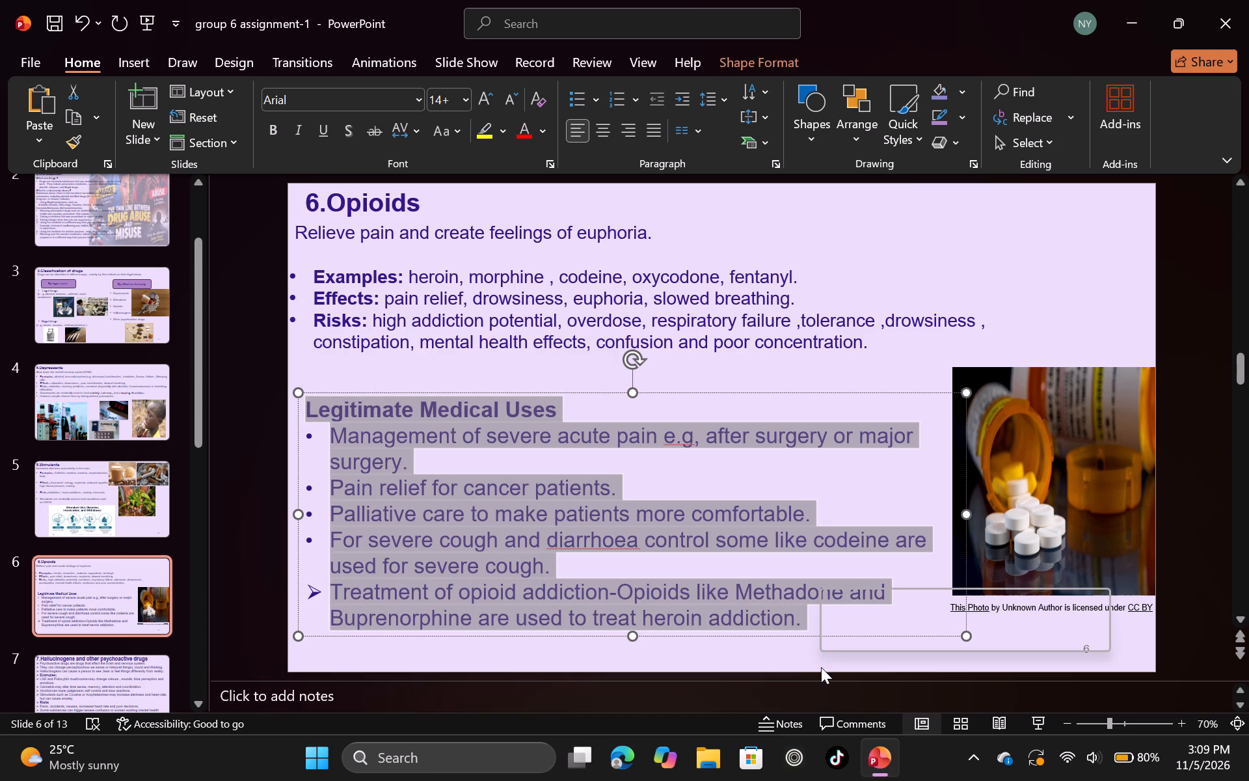
{"action": "left_click", "coordinate": [956, 609]}
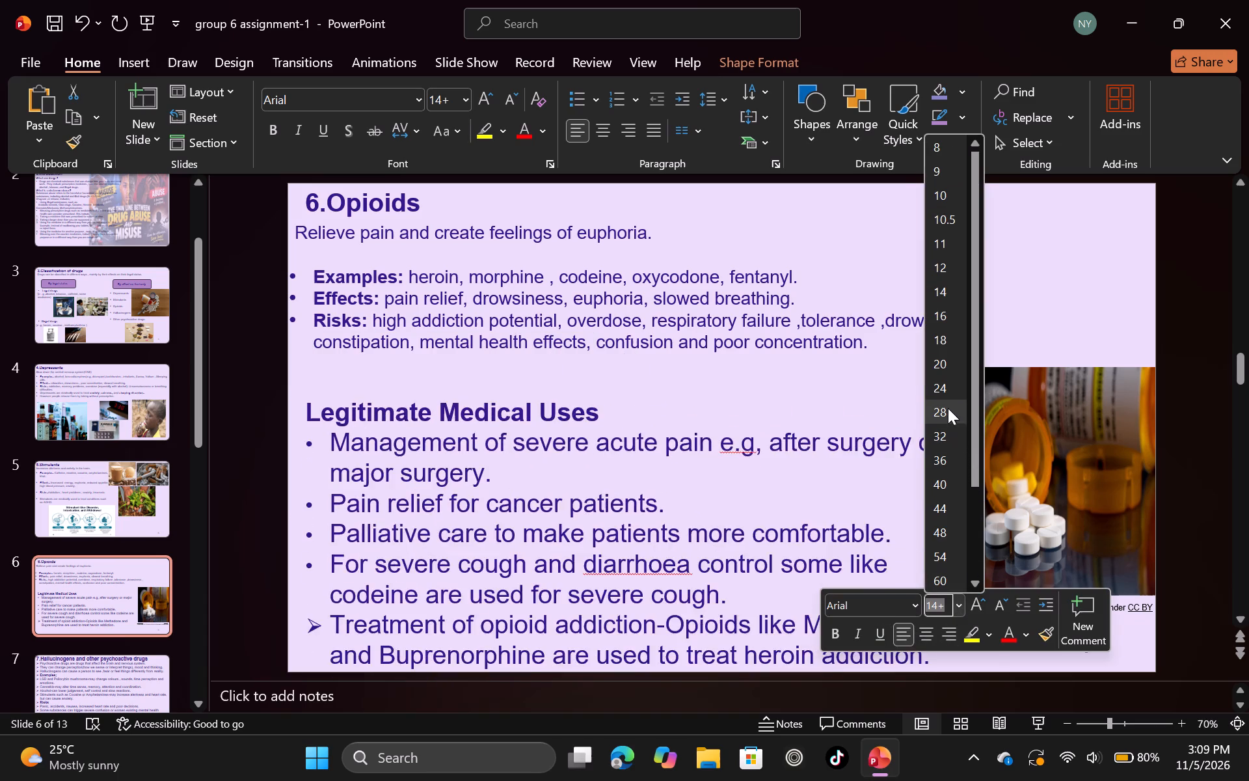
{"action": "left_click", "coordinate": [951, 370]}
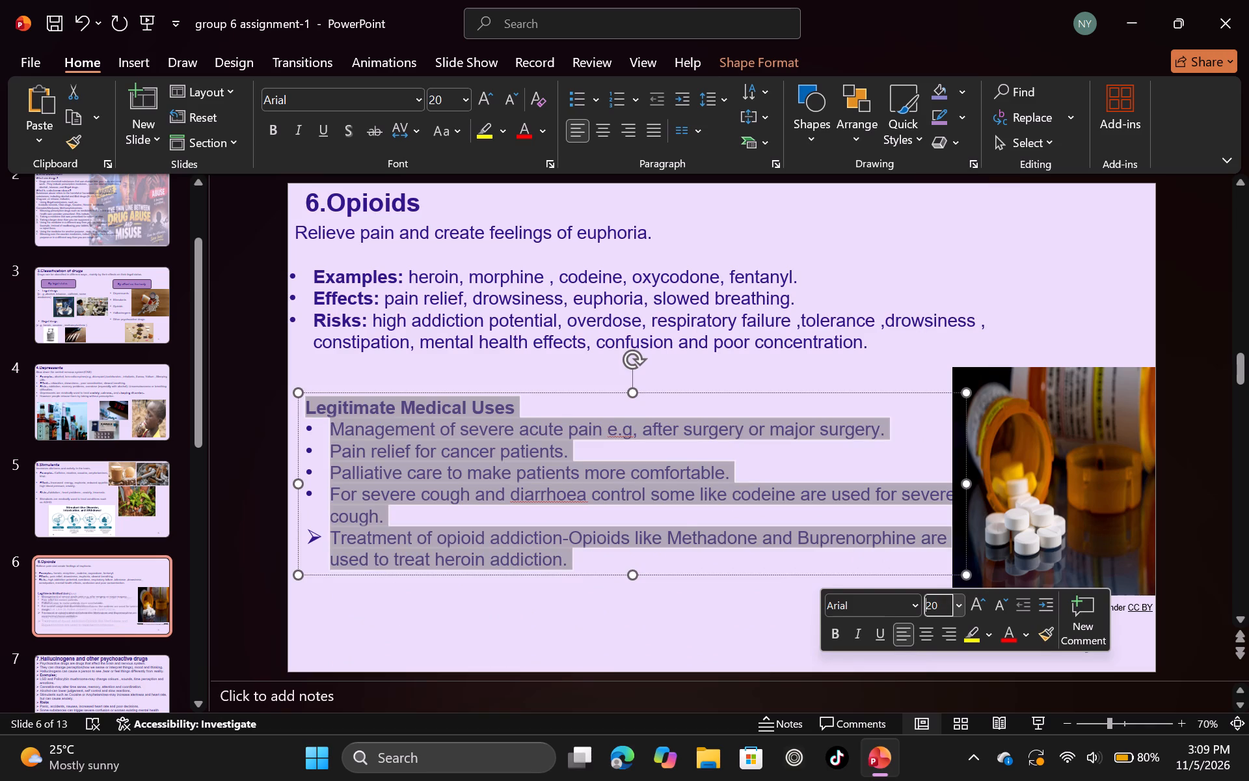
{"action": "left_click", "coordinate": [673, 588]}
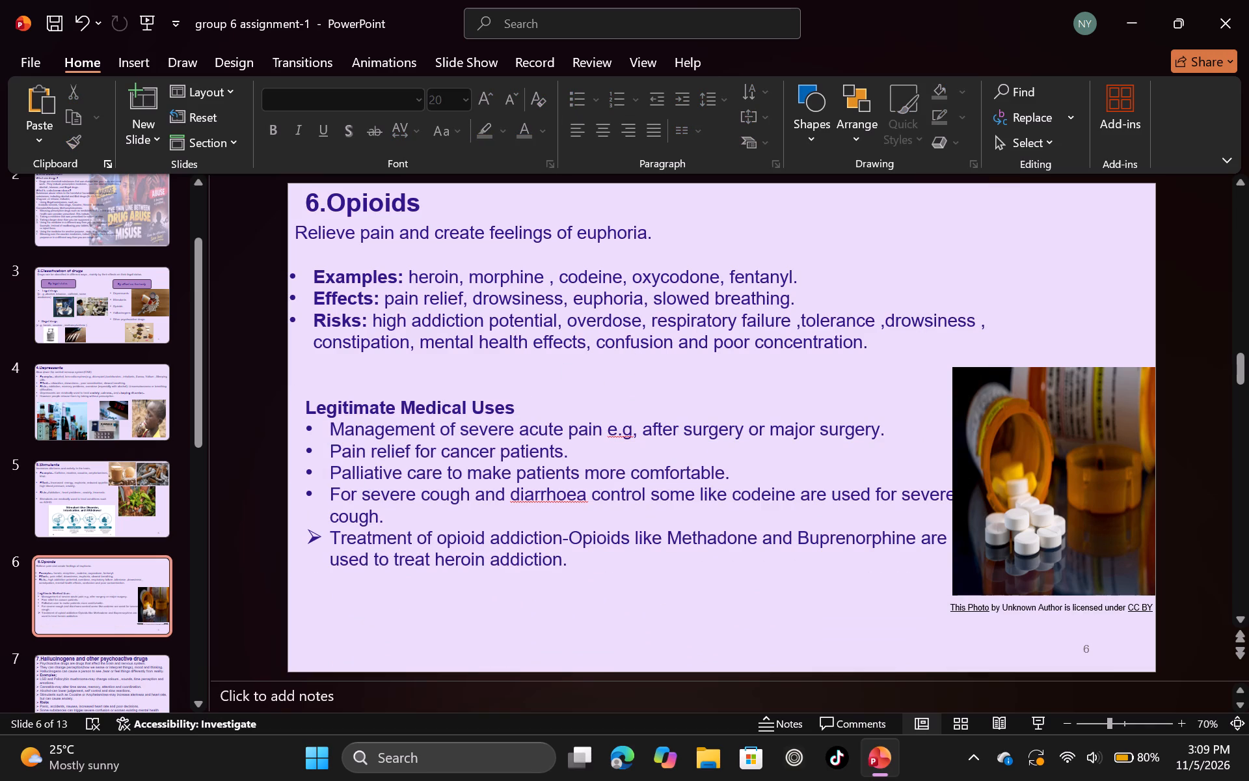
Move the Examples, Effects and Risks text box up to sit directly below the line "Relieve pain and create feelings of euphoria.".
{"action": "left_click", "coordinate": [820, 297]}
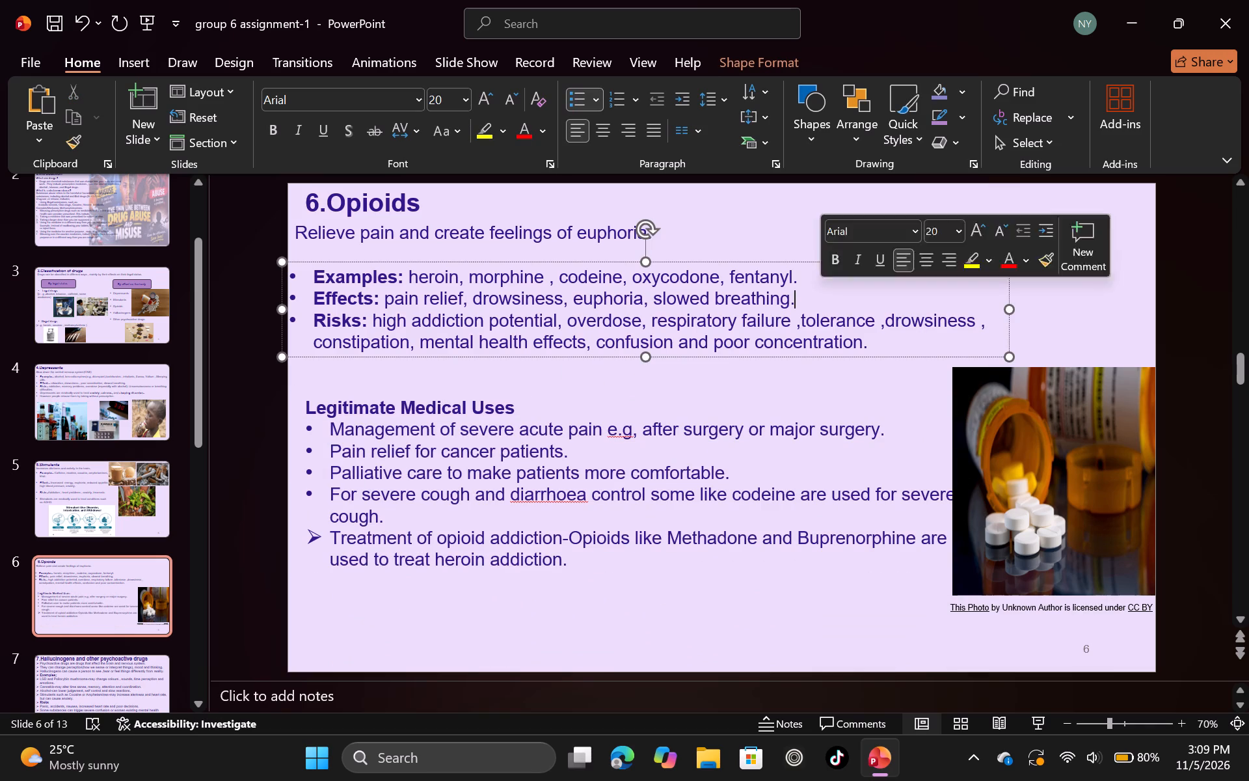
{"action": "left_click_drag", "start_coordinate": [821, 293], "coordinate": [820, 284]}
{"action": "left_click_drag", "start_coordinate": [920, 278], "coordinate": [964, 280]}
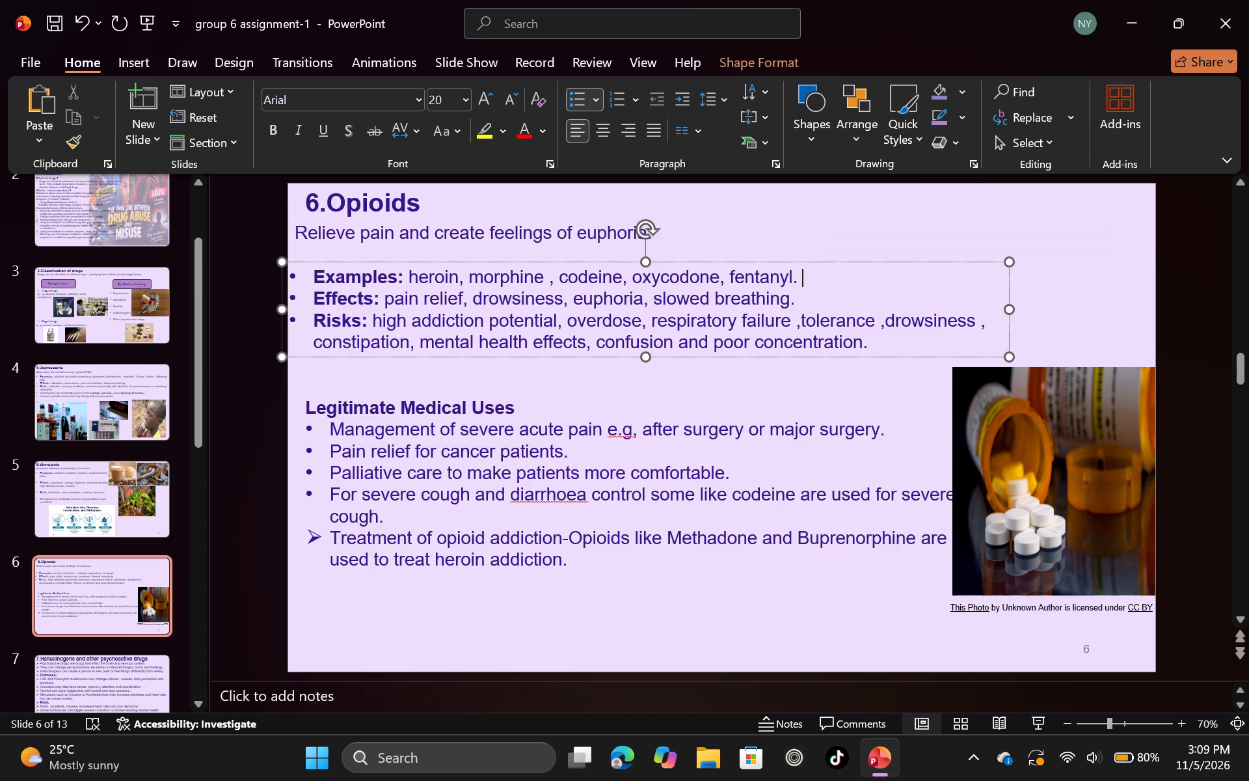
{"action": "left_click_drag", "start_coordinate": [964, 280], "coordinate": [1008, 296]}
{"action": "left_click_drag", "start_coordinate": [1008, 296], "coordinate": [999, 276]}
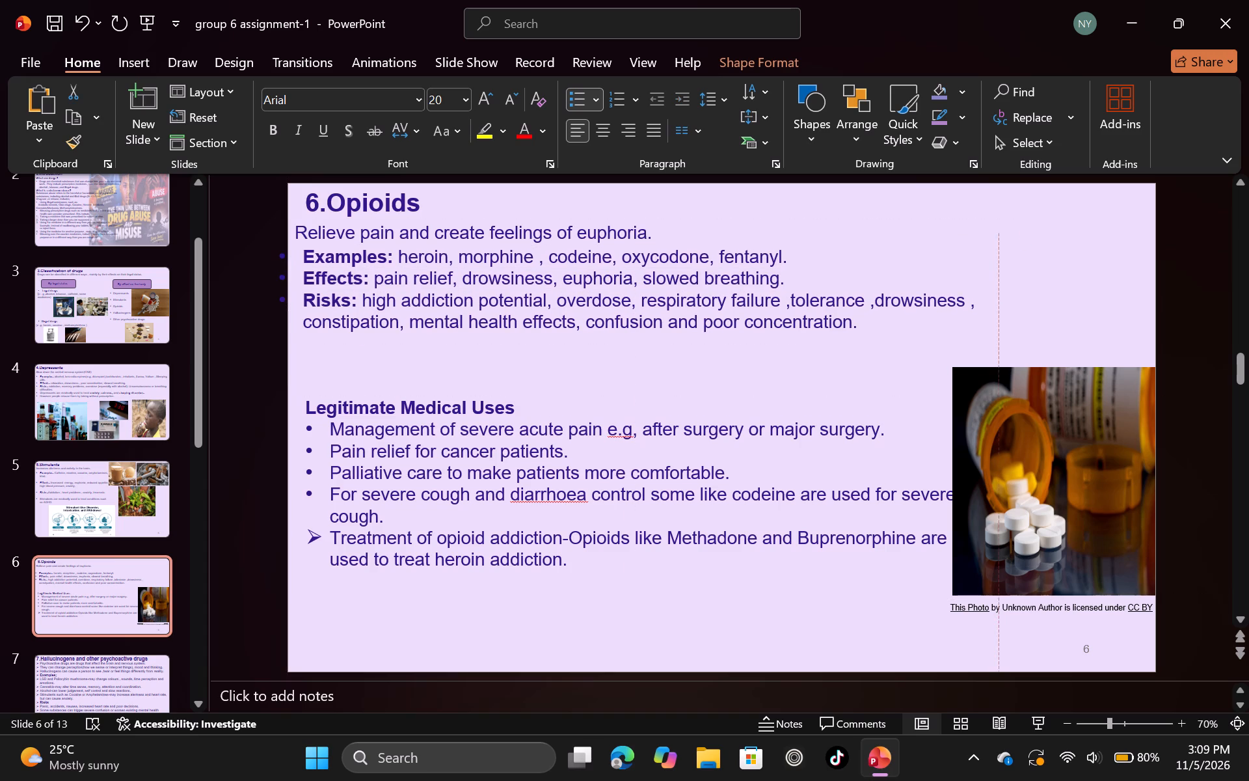
{"action": "left_click_drag", "start_coordinate": [999, 276], "coordinate": [1014, 277]}
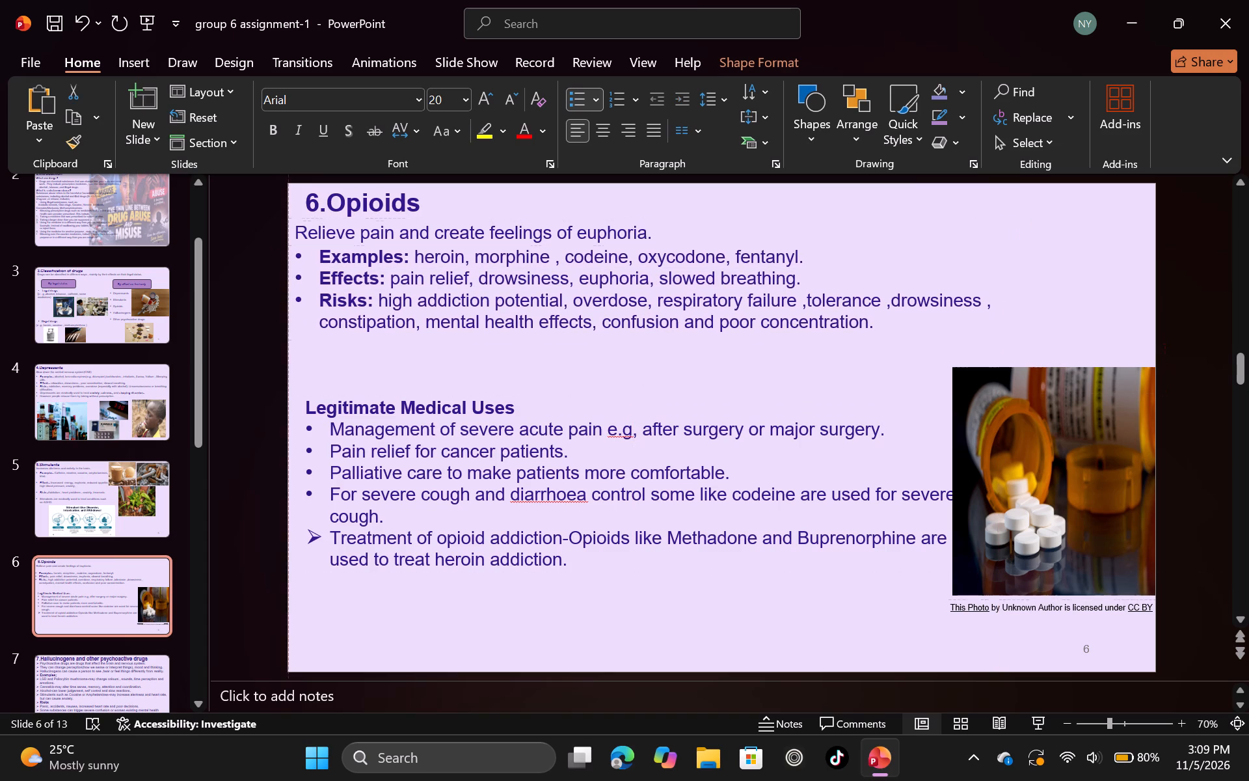
{"action": "left_click_drag", "start_coordinate": [1014, 277], "coordinate": [1008, 276]}
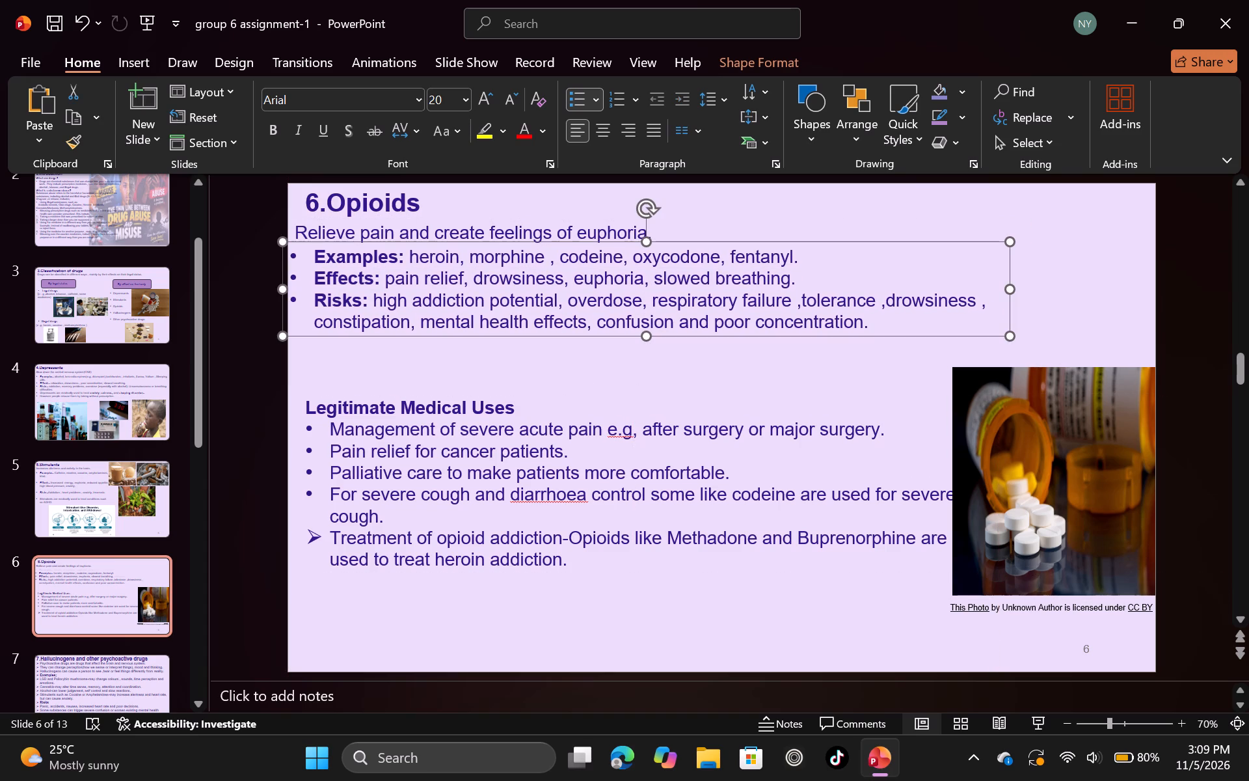
{"action": "left_click", "coordinate": [1054, 292]}
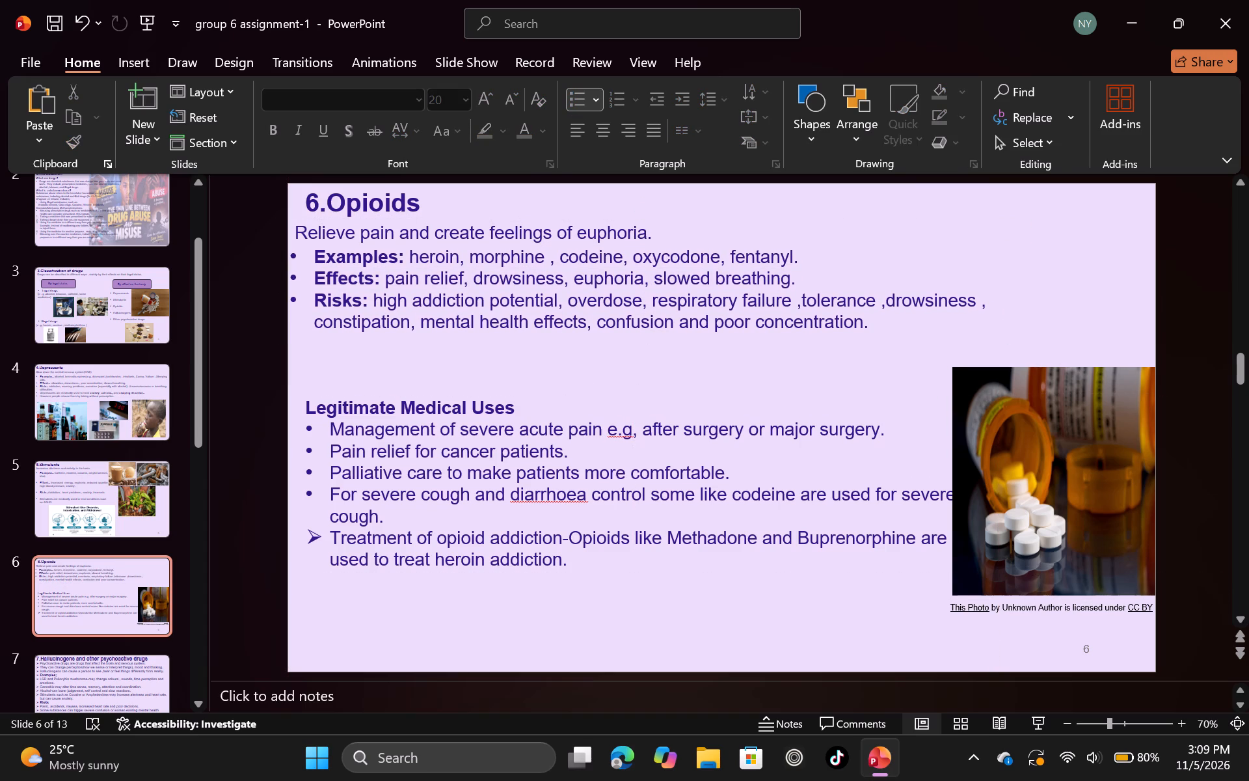
Move the "Legitimate Medical Uses" text box up directly below the Risks bullet, aligning its heading with the "Relieve pain" line's left edge.
{"action": "left_click", "coordinate": [906, 426]}
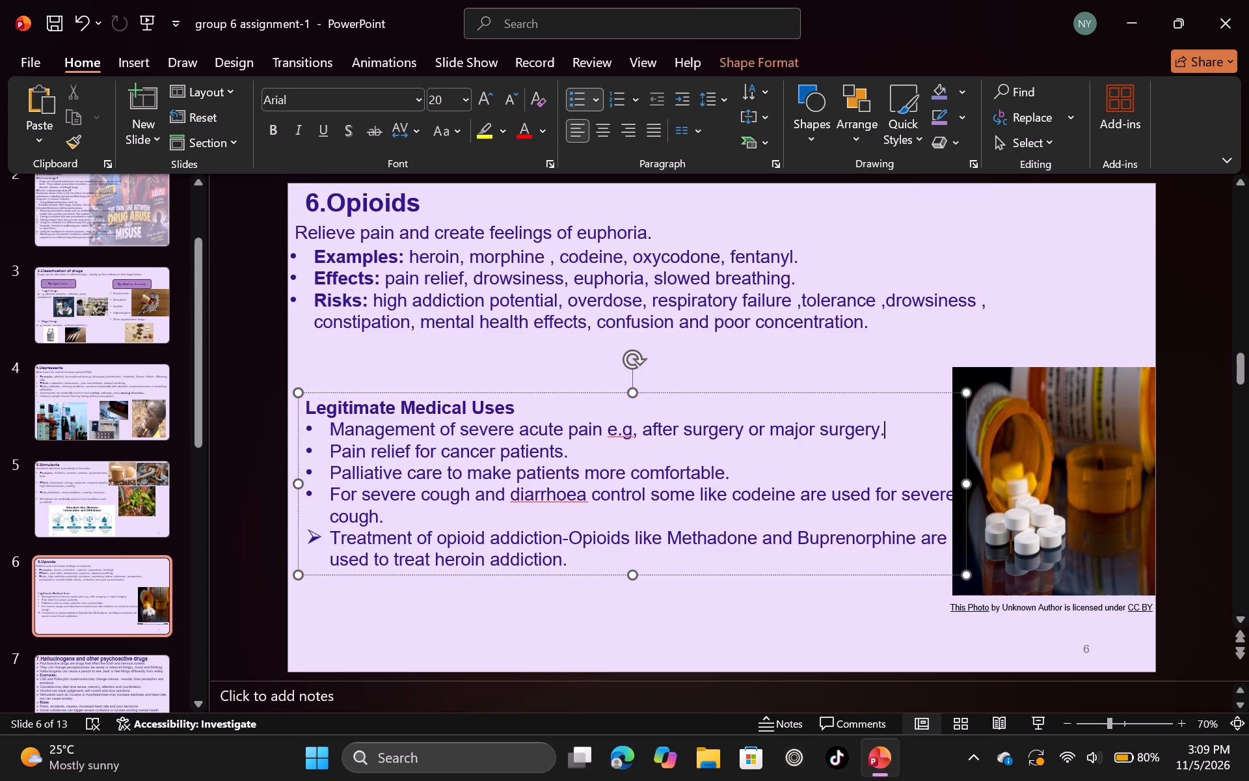
{"action": "left_click", "coordinate": [969, 458]}
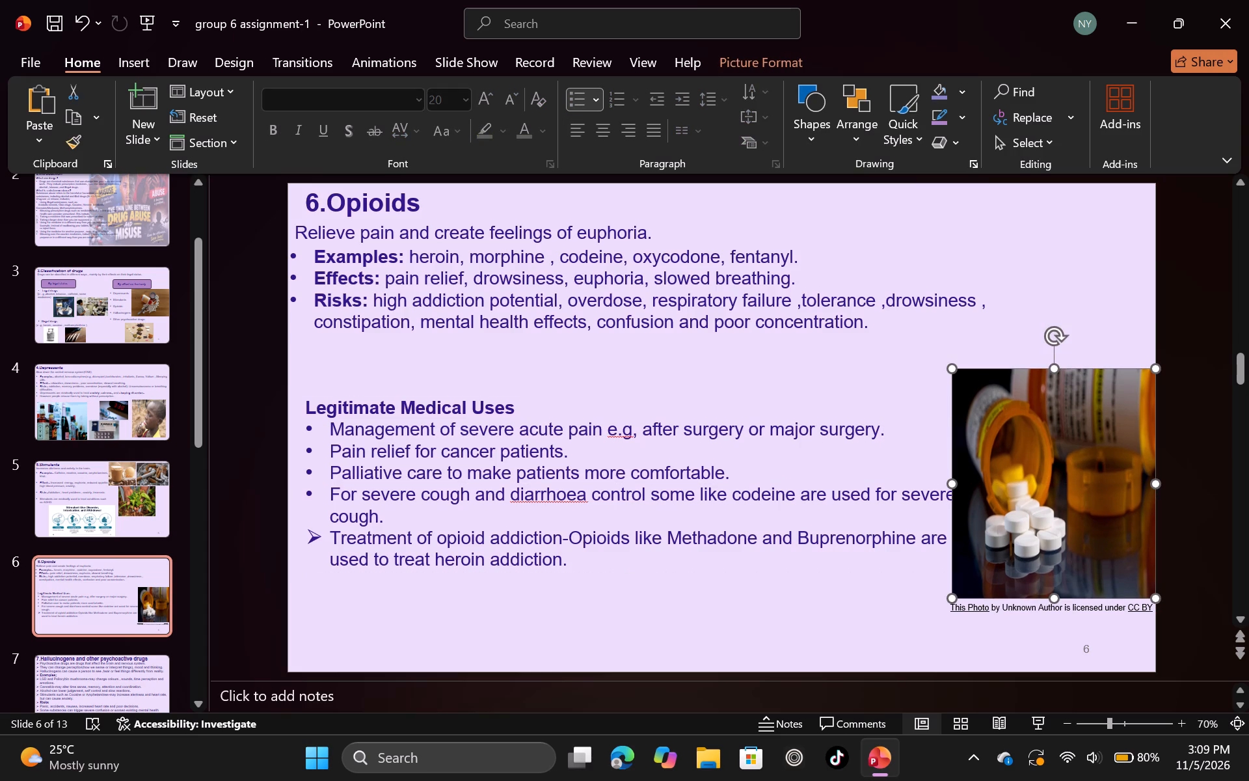
{"action": "left_click", "coordinate": [932, 458]}
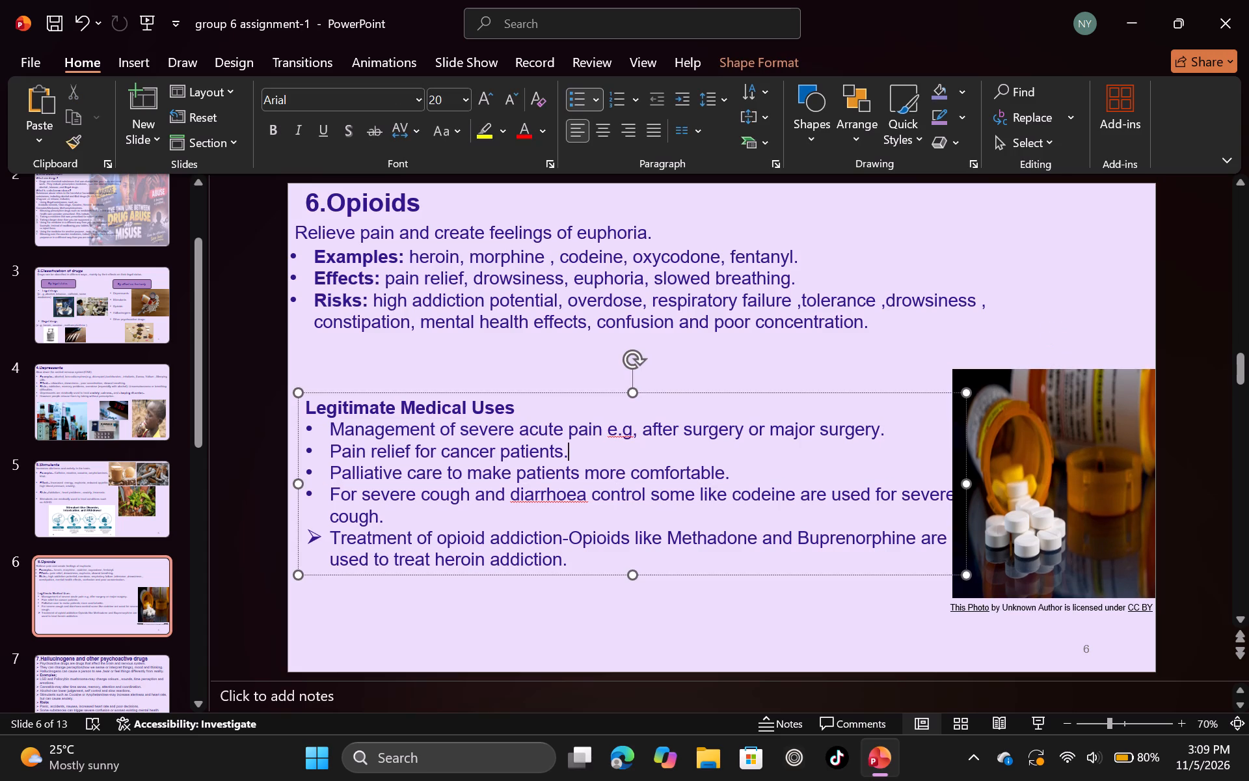
{"action": "left_click_drag", "start_coordinate": [887, 393], "coordinate": [888, 380]}
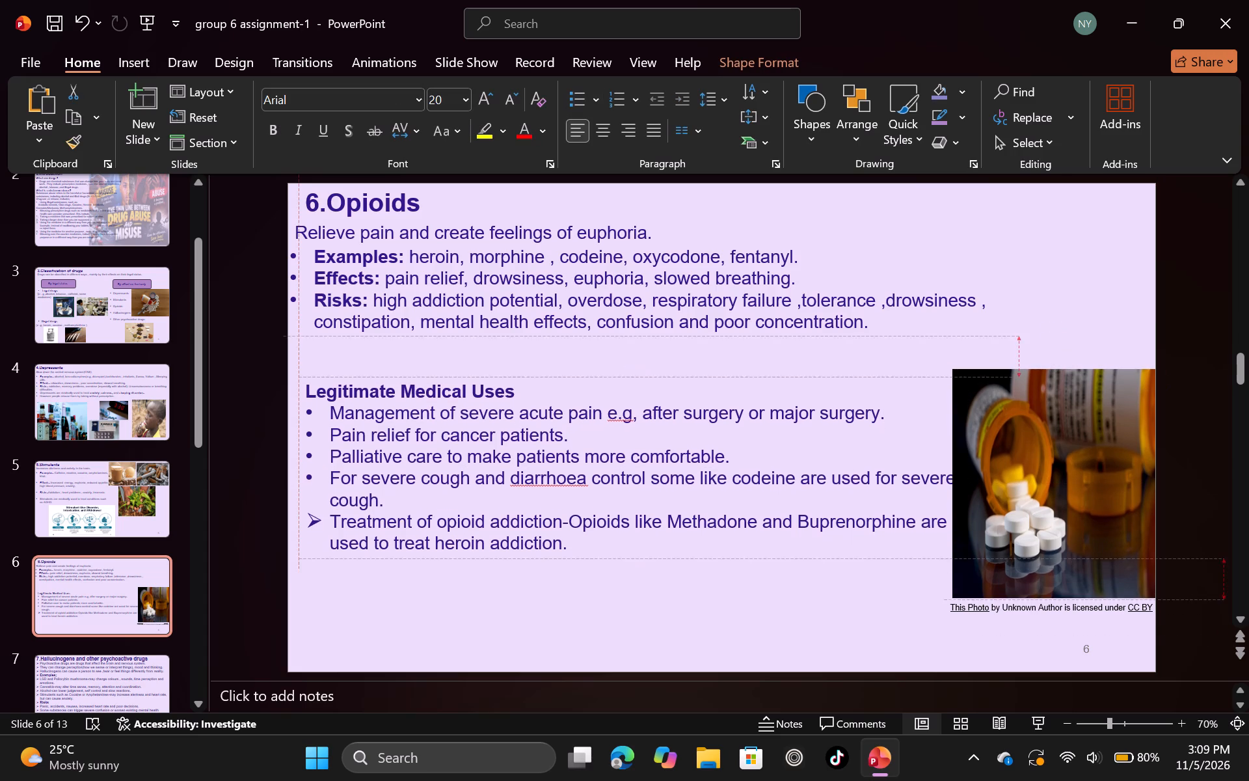
{"action": "left_click_drag", "start_coordinate": [888, 380], "coordinate": [881, 338]}
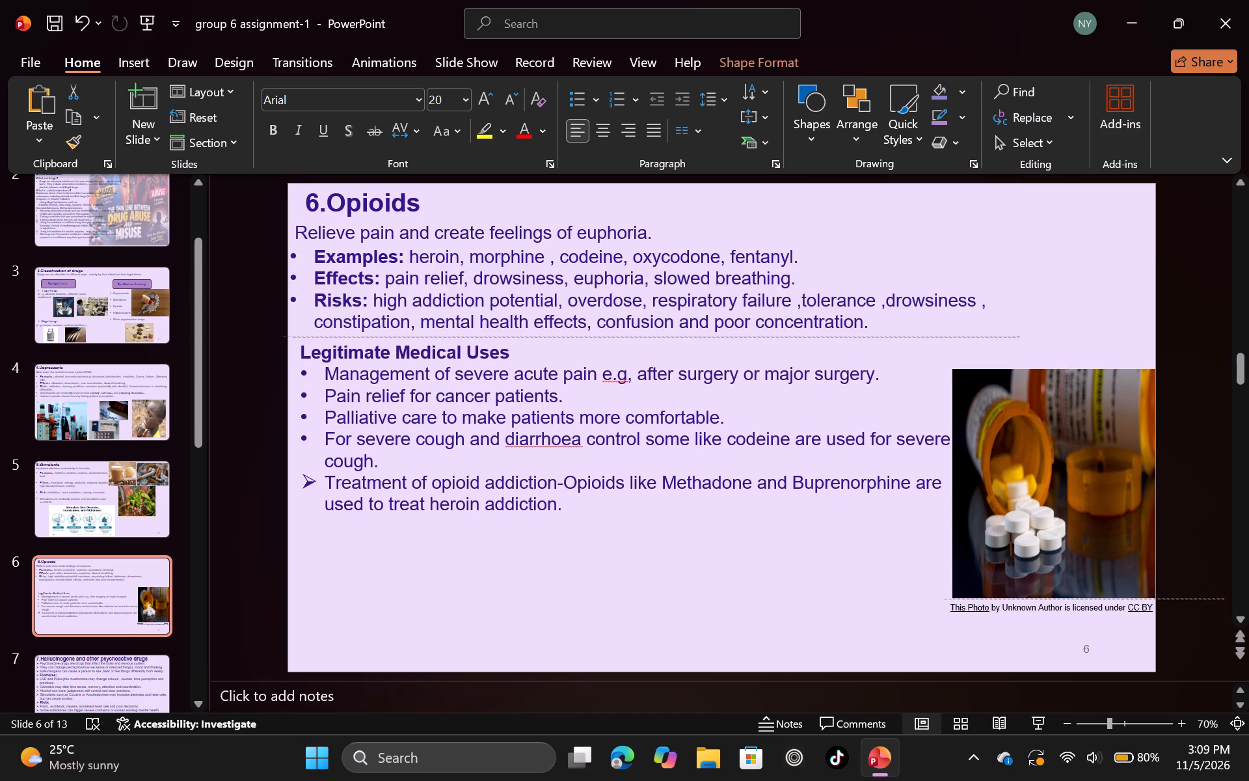
{"action": "left_click_drag", "start_coordinate": [881, 338], "coordinate": [881, 333]}
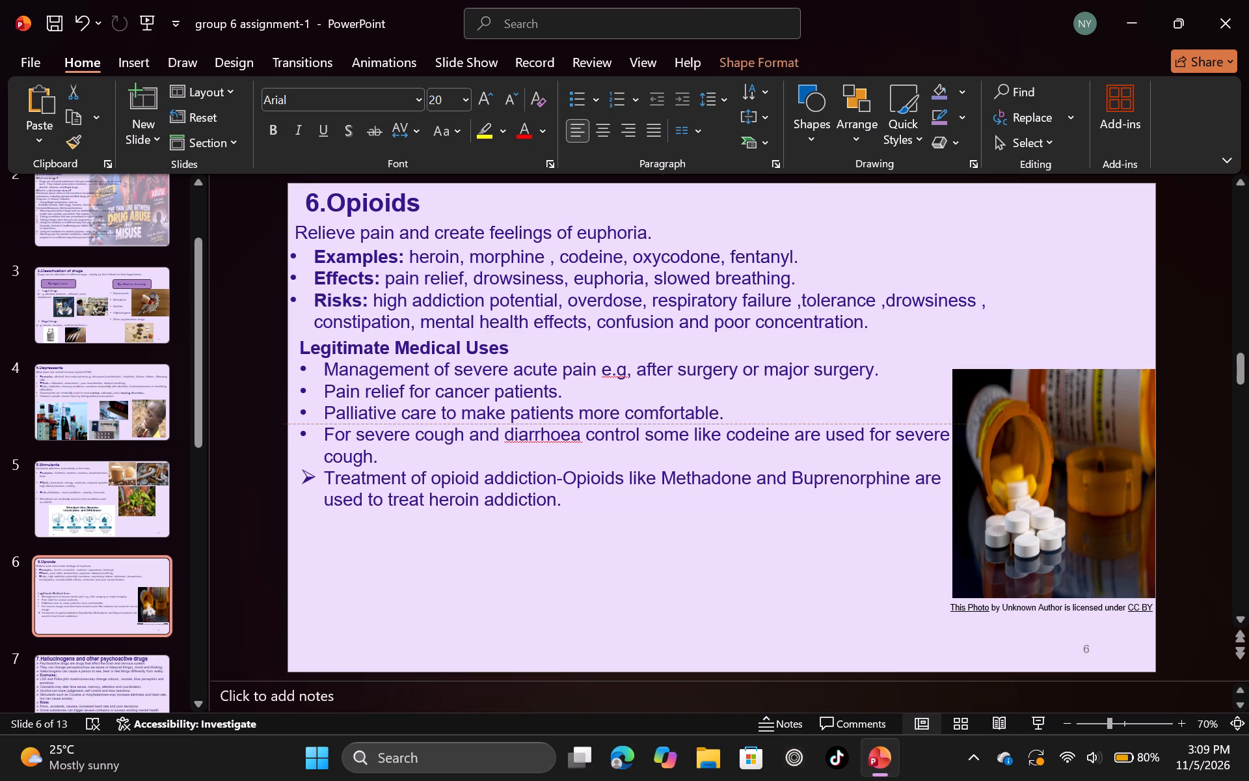
{"action": "left_click_drag", "start_coordinate": [881, 333], "coordinate": [878, 331]}
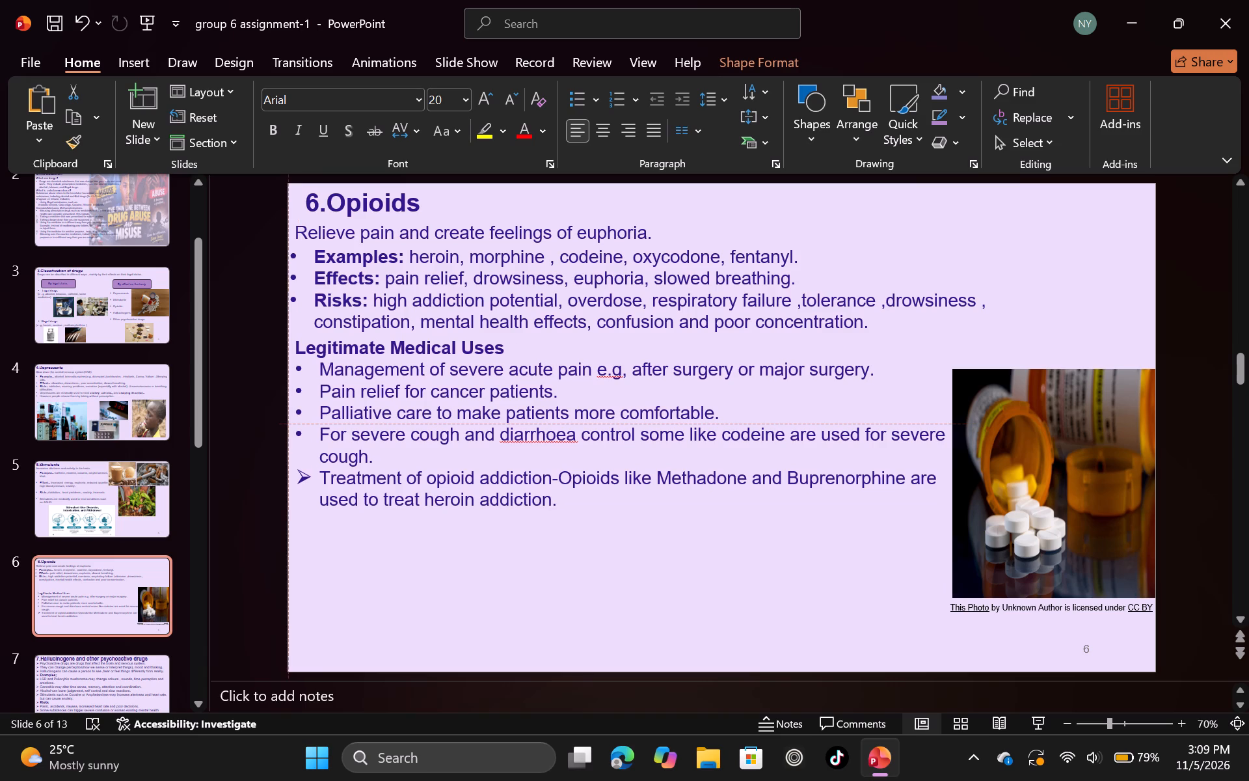
{"action": "left_click_drag", "start_coordinate": [878, 331], "coordinate": [874, 330]}
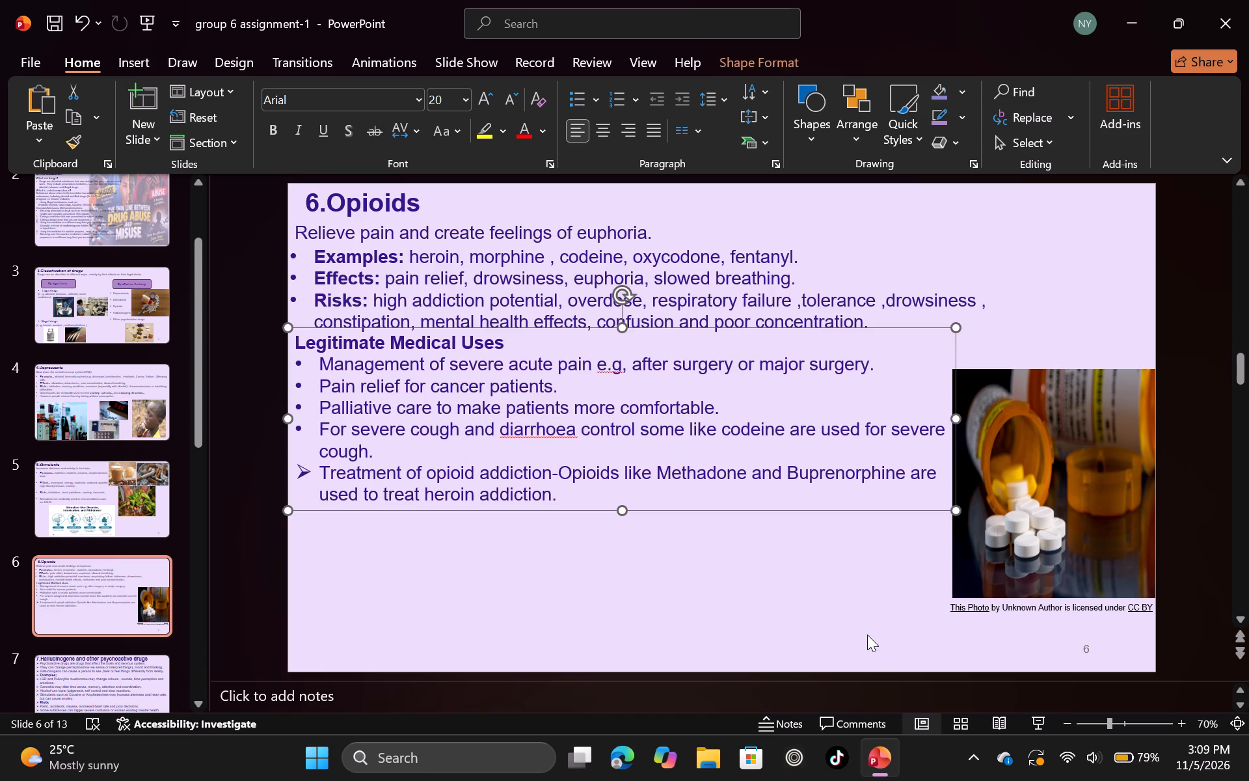
{"action": "left_click", "coordinate": [859, 631]}
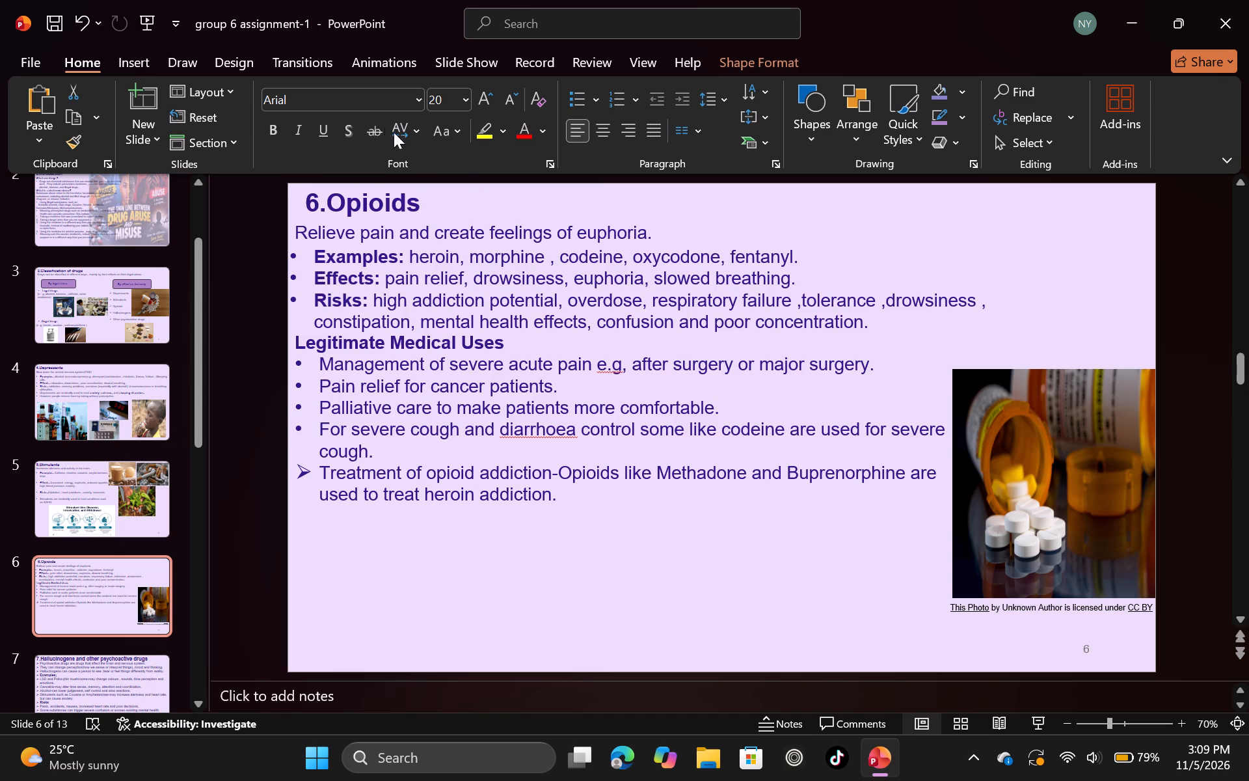
Search Bing's online pictures for "opioids" to find an image for the Opioids slide.
{"action": "left_click", "coordinate": [129, 57]}
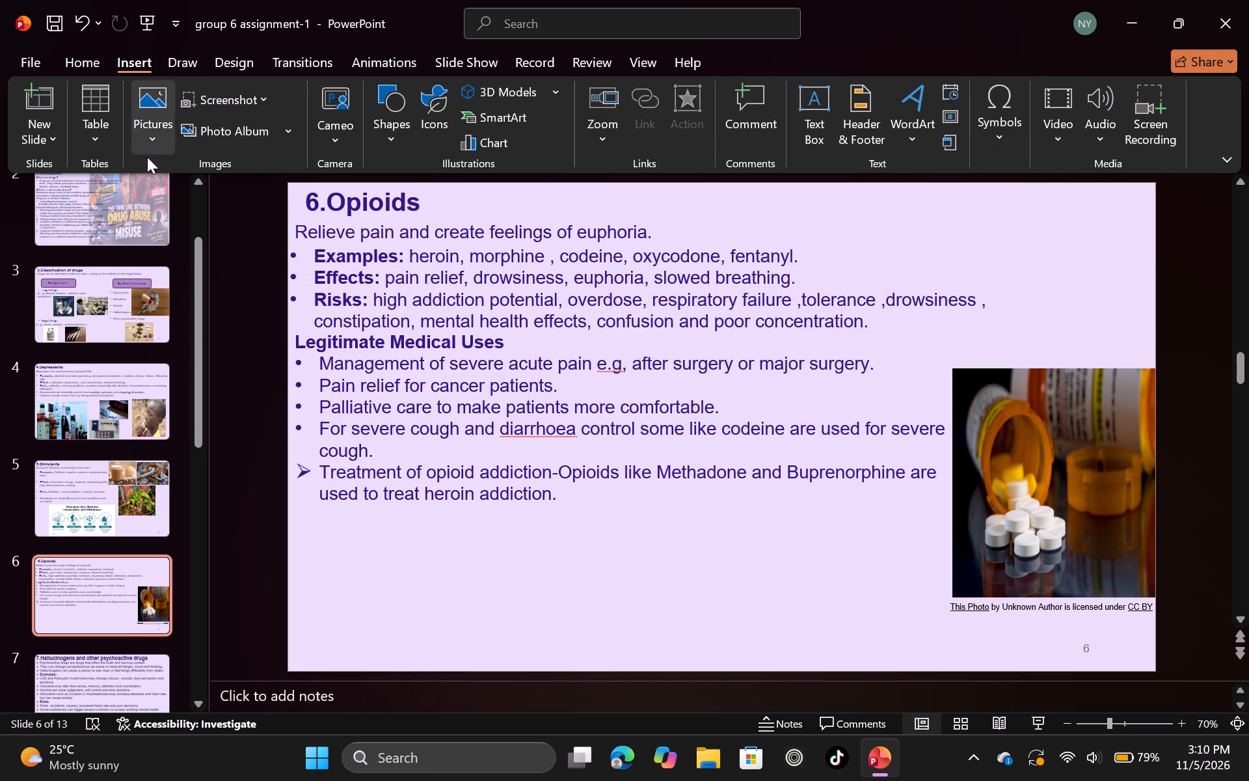
{"action": "left_click", "coordinate": [151, 139]}
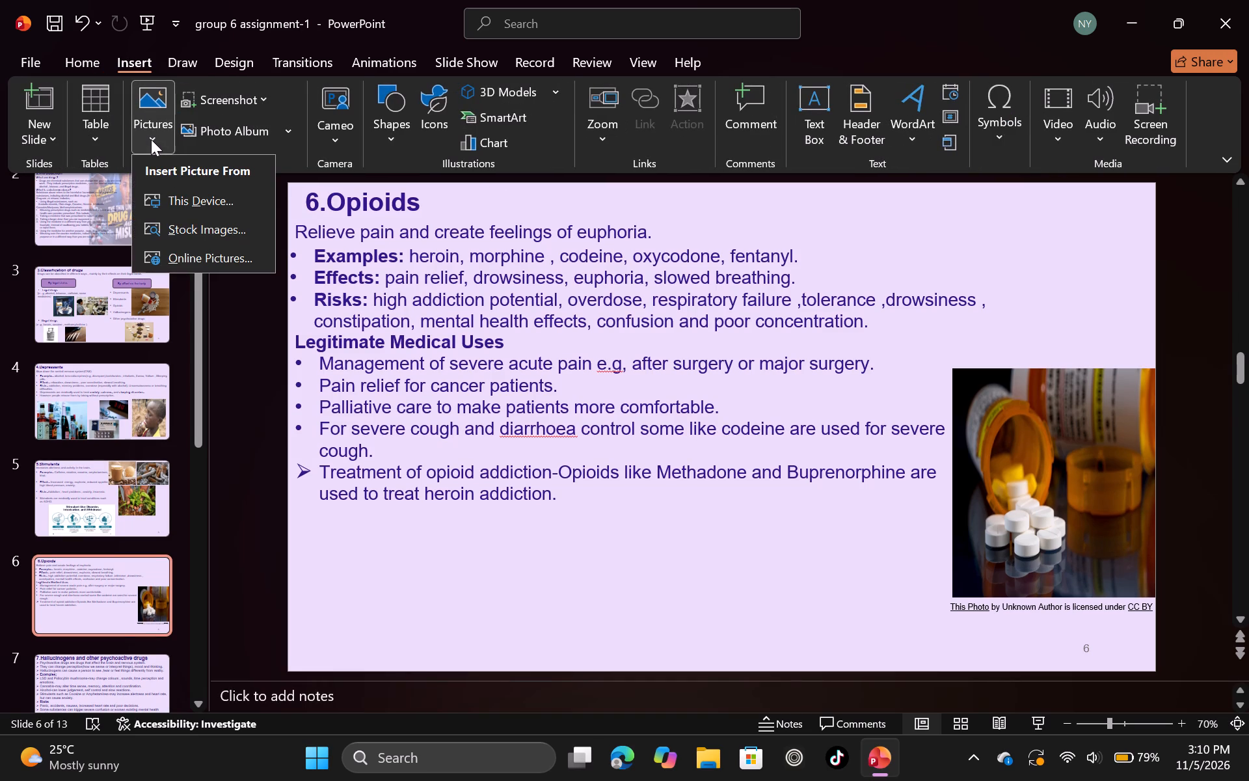
{"action": "left_click", "coordinate": [180, 262]}
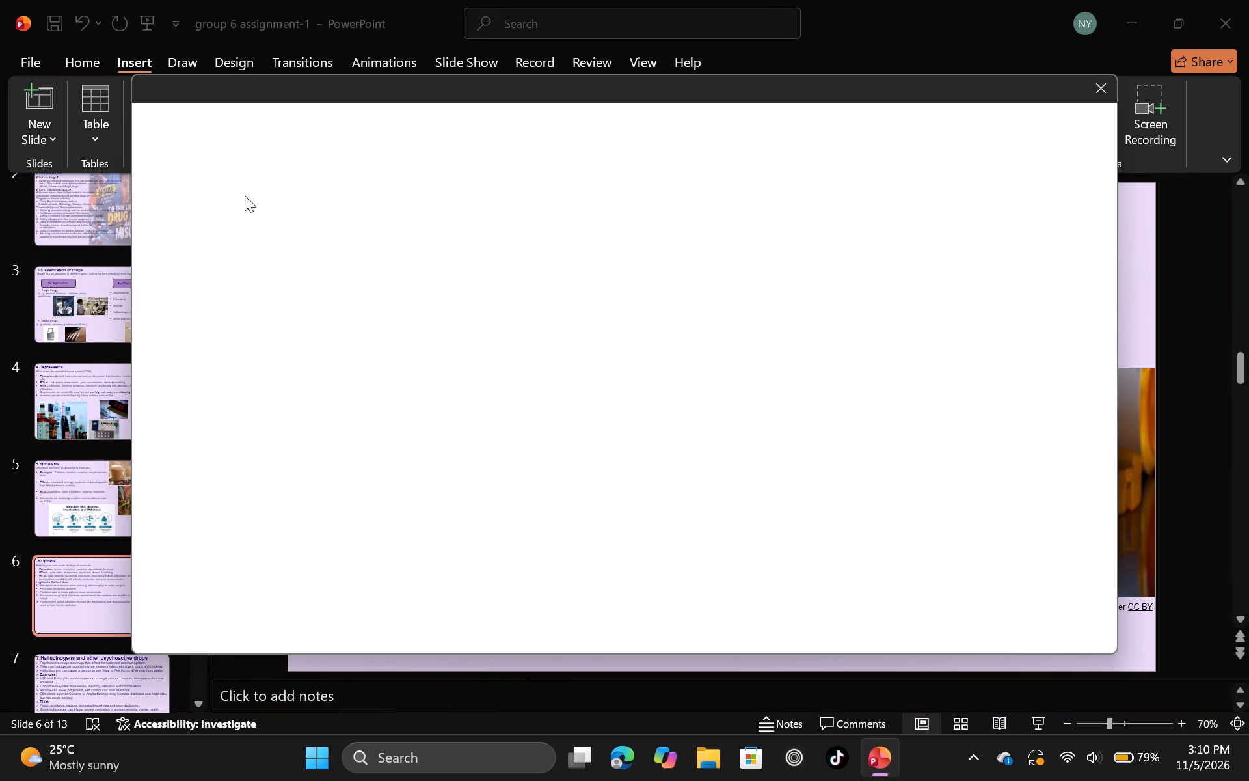
{"action": "left_click", "coordinate": [242, 181]}
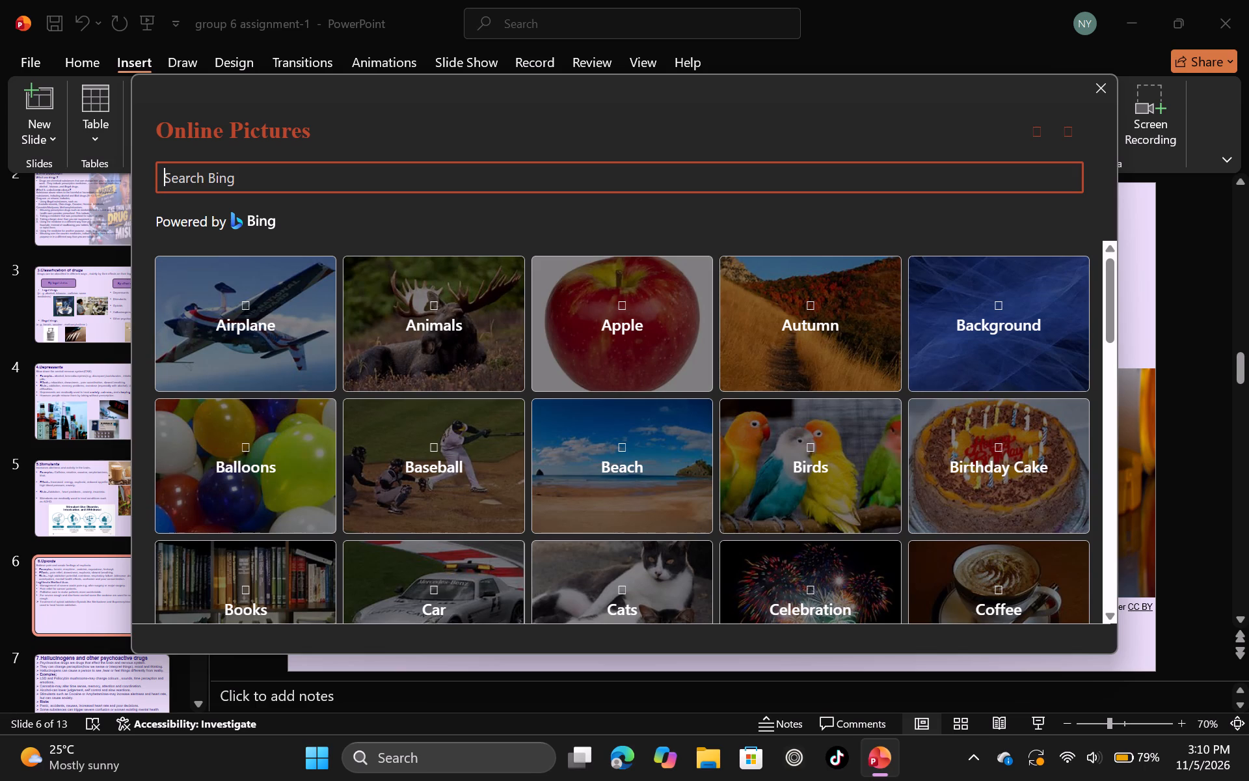
{"action": "left_click", "coordinate": [242, 181]}
{"action": "key", "text": "space"}
{"action": "key", "text": "BackSpace"}
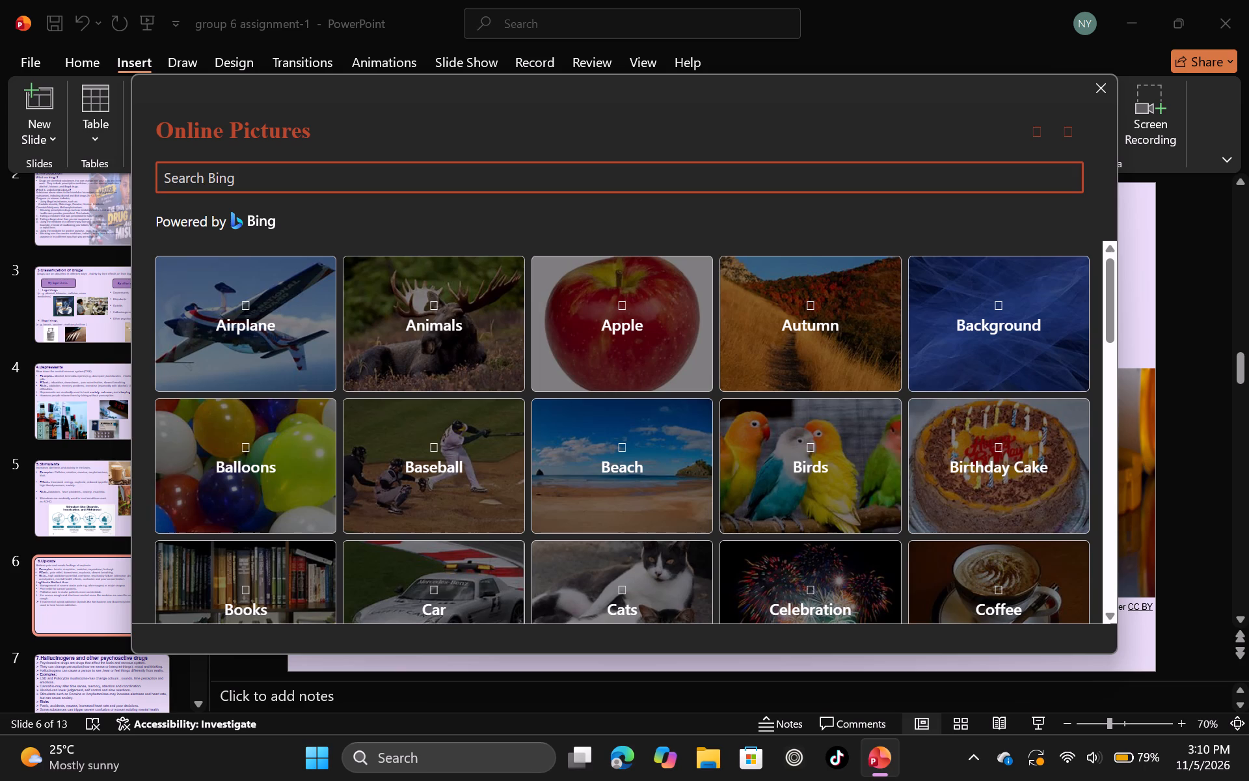
{"action": "key", "text": "h"}
{"action": "key", "text": "BackSpace"}
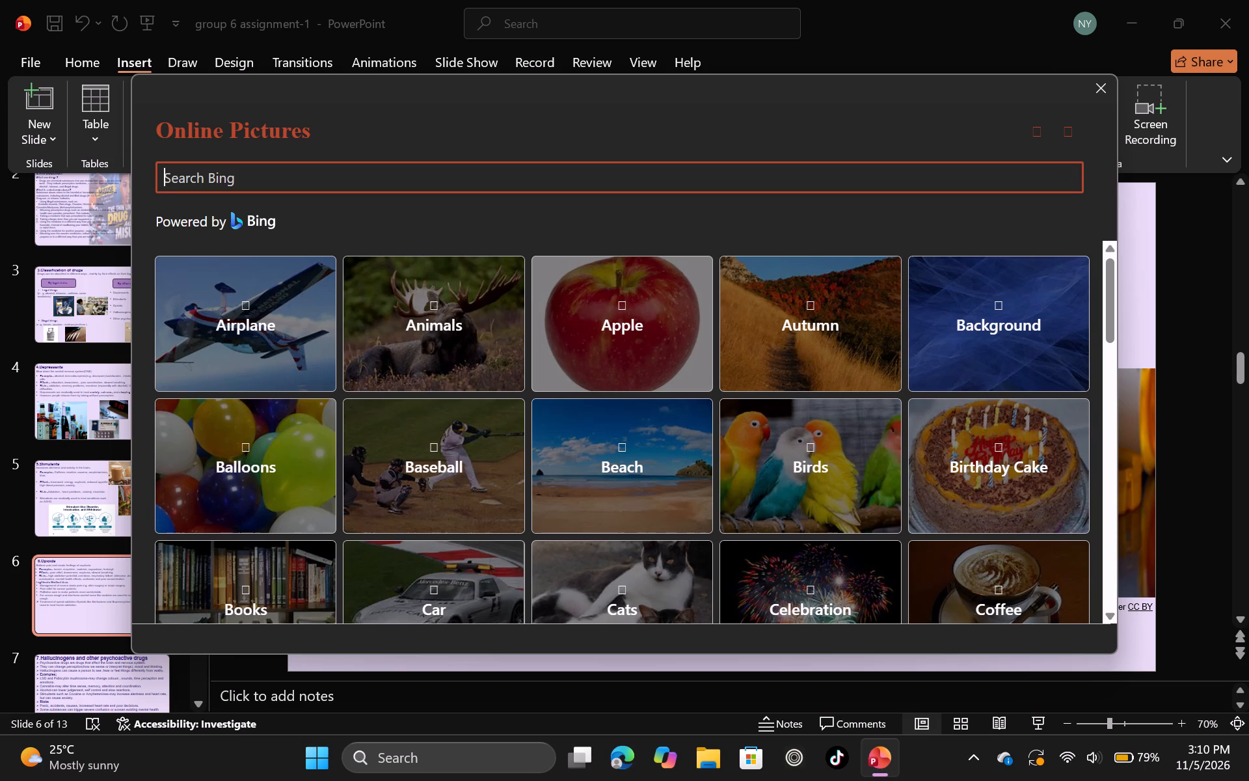
{"action": "type", "text": "op"}
{"action": "type", "text": "iods"}
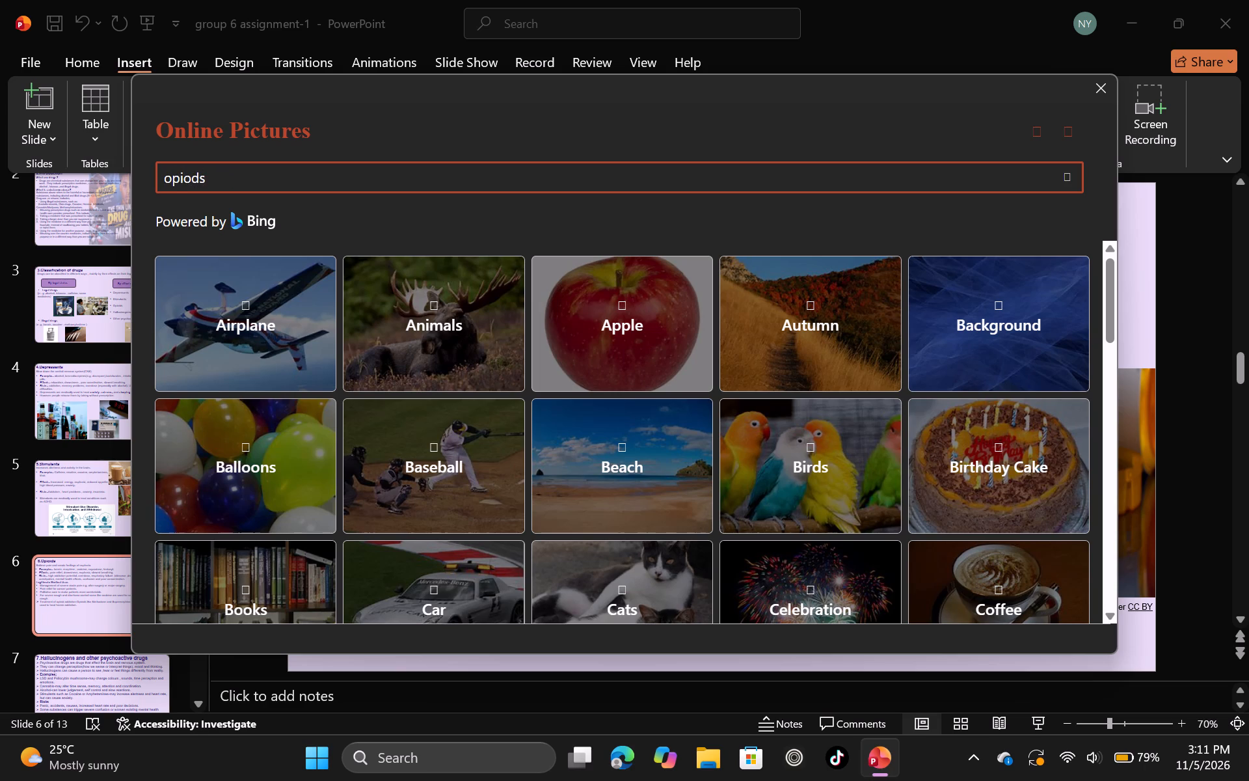
{"action": "key", "text": "Return"}
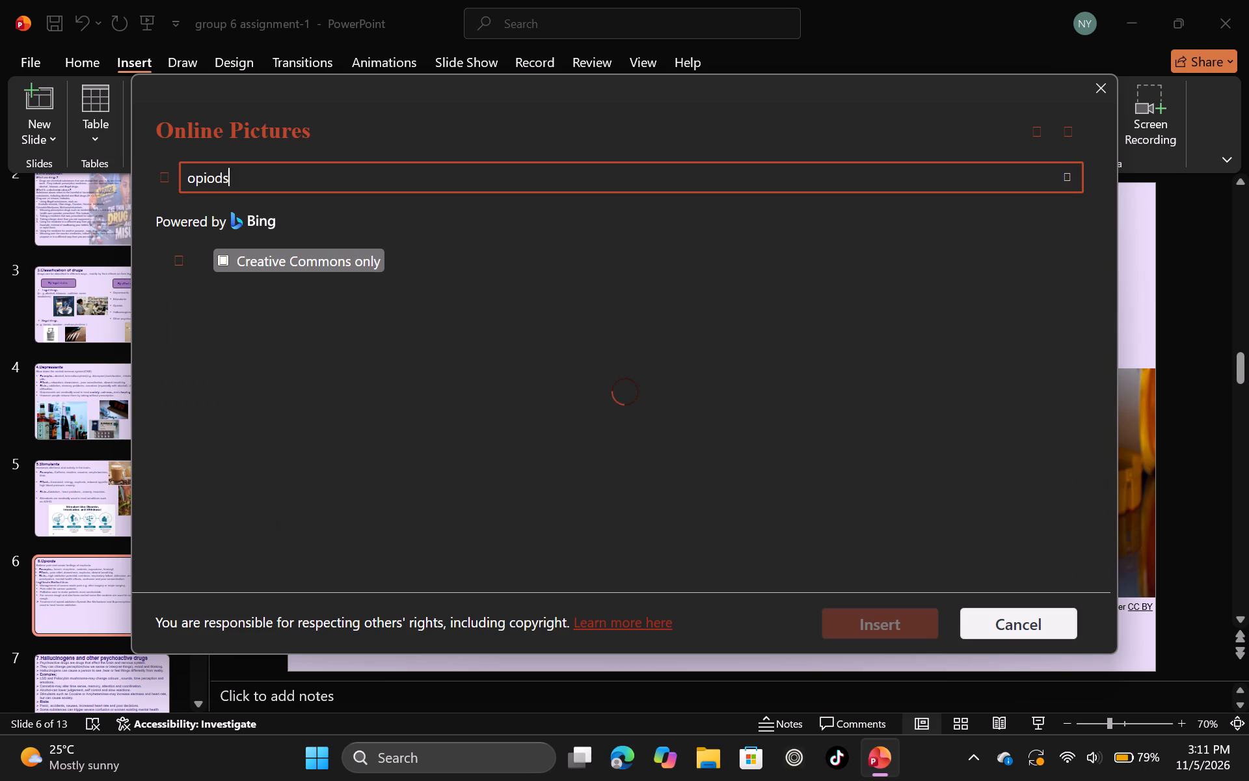
{"action": "left_click", "coordinate": [216, 180]}
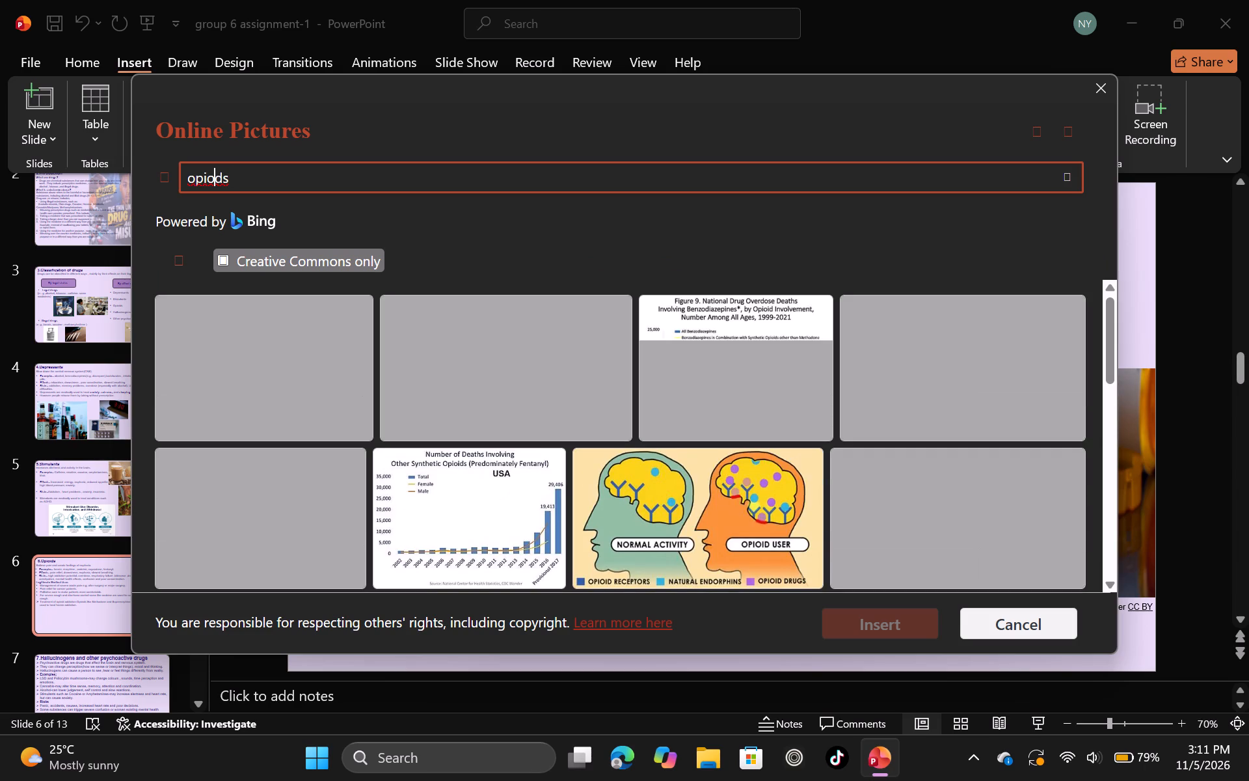
{"action": "key", "text": "BackSpace"}
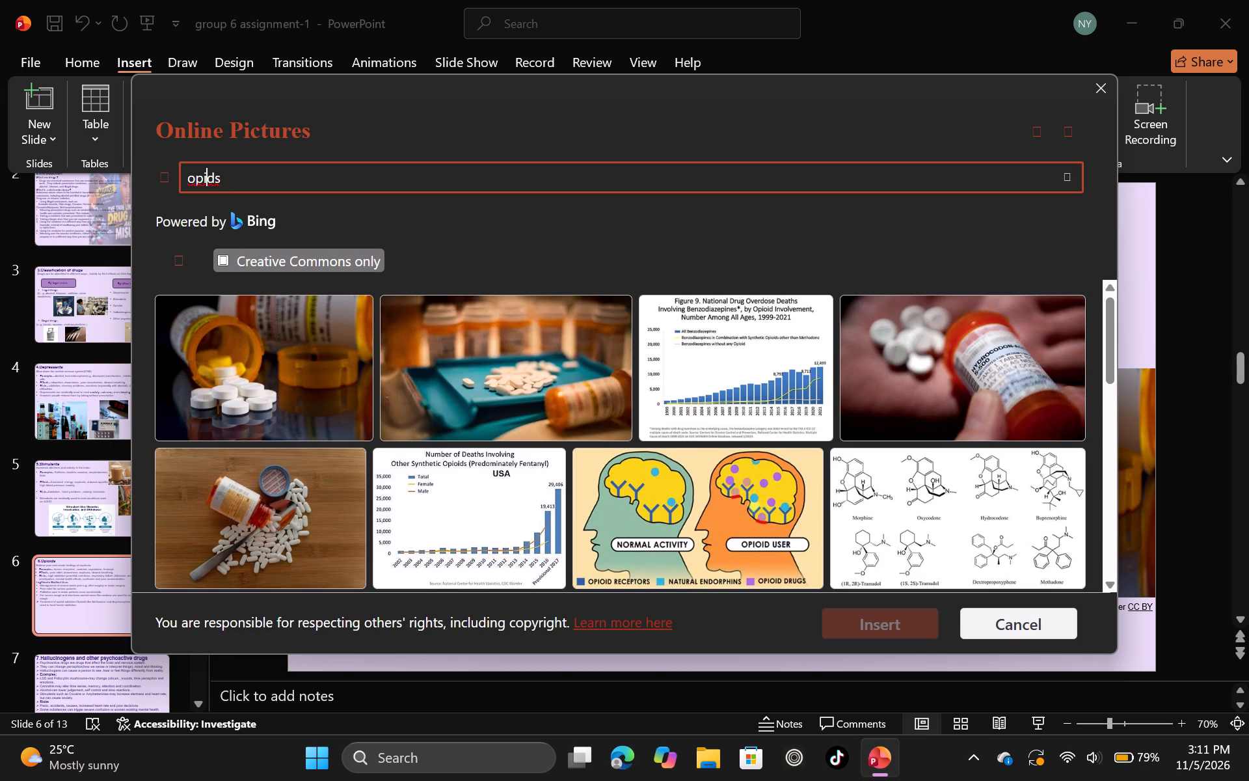
{"action": "key", "text": "o"}
{"action": "key", "text": "i"}
{"action": "key", "text": "Return"}
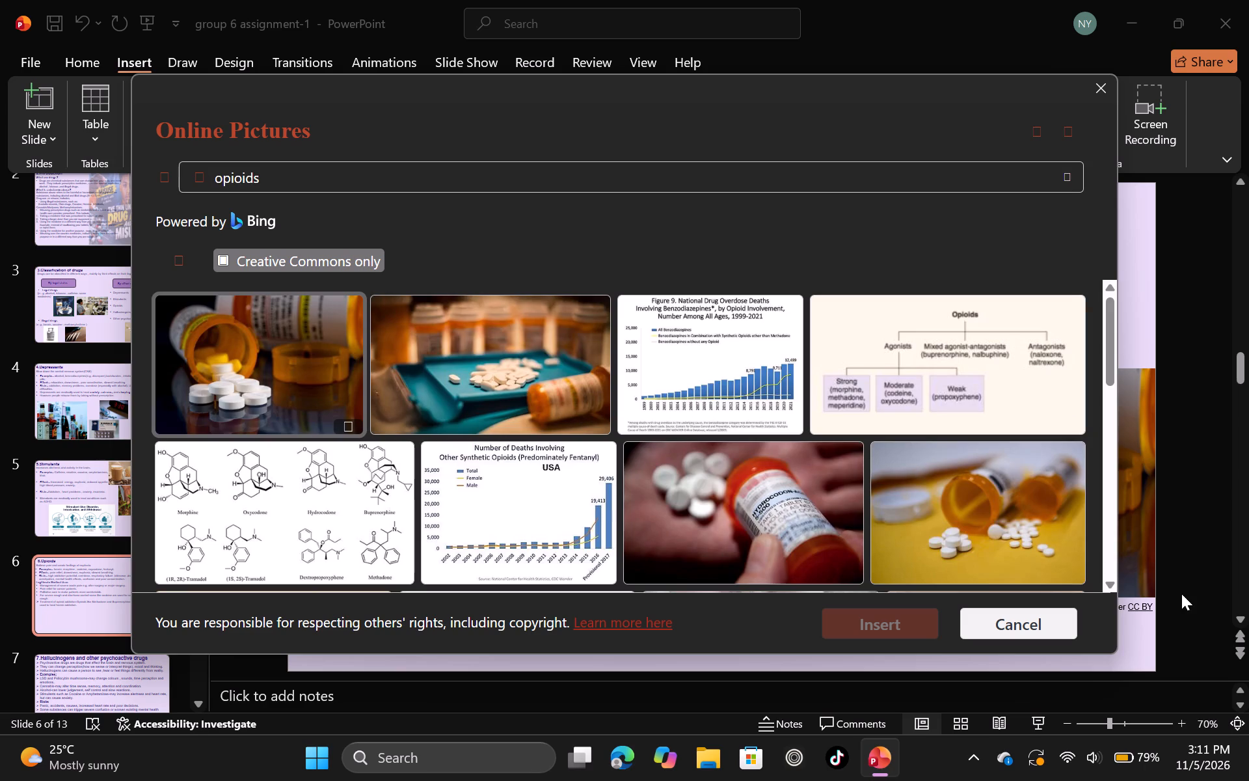
Look through the "opioids" picture results from the first to the last for an image that suits the slide.
{"action": "triple_click", "coordinate": [1108, 582]}
{"action": "double_click", "coordinate": [1108, 582]}
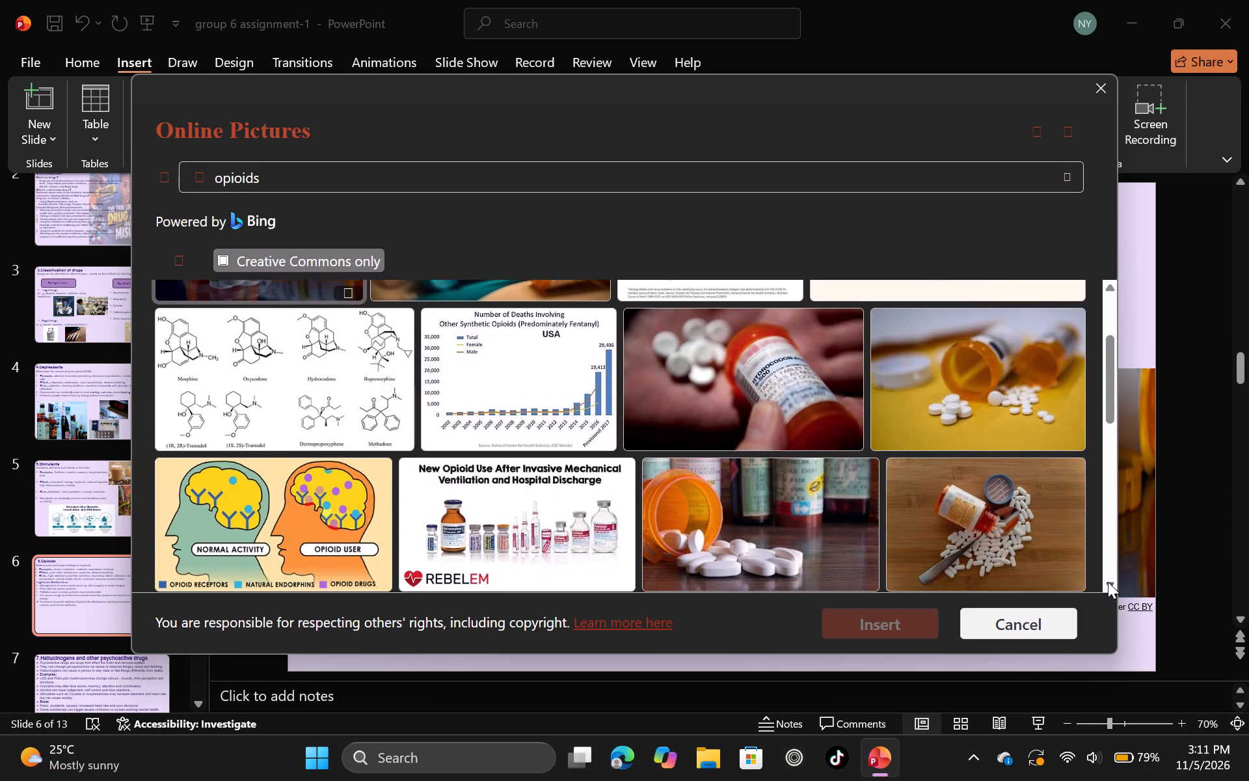
{"action": "left_click", "coordinate": [1108, 582]}
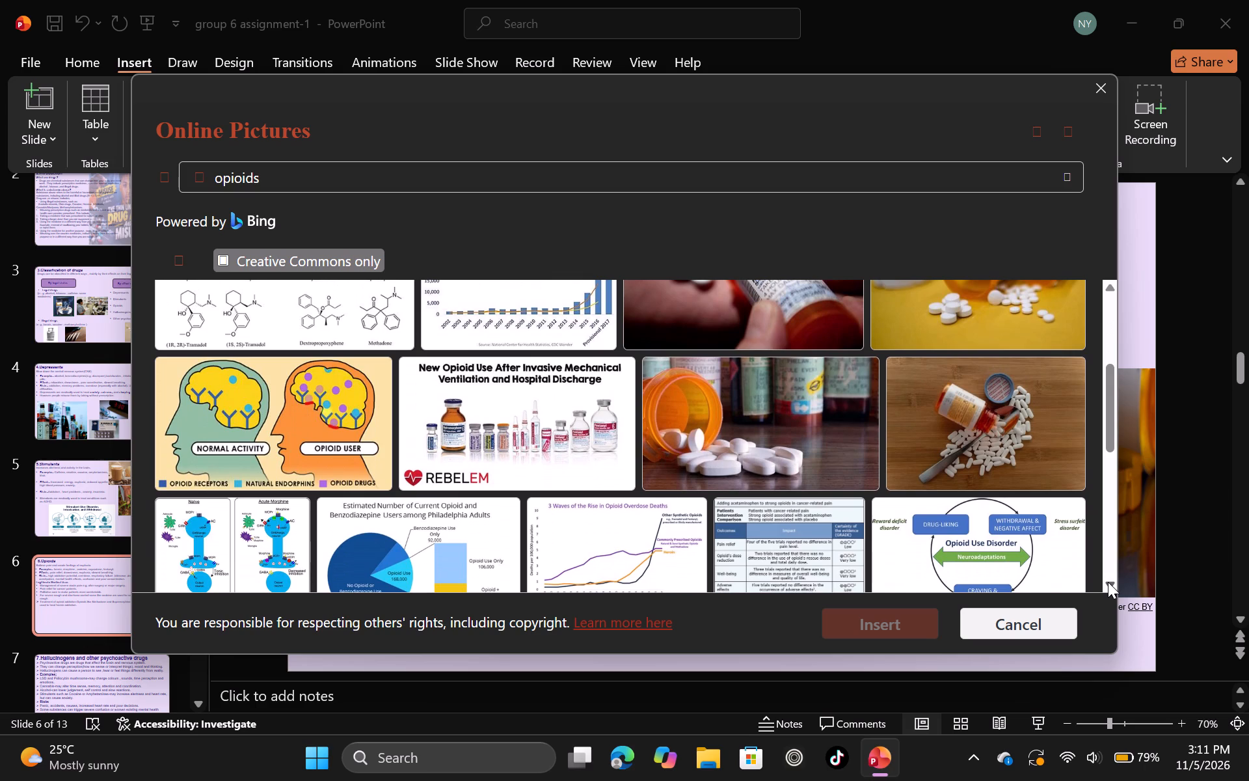
{"action": "triple_click", "coordinate": [1108, 582]}
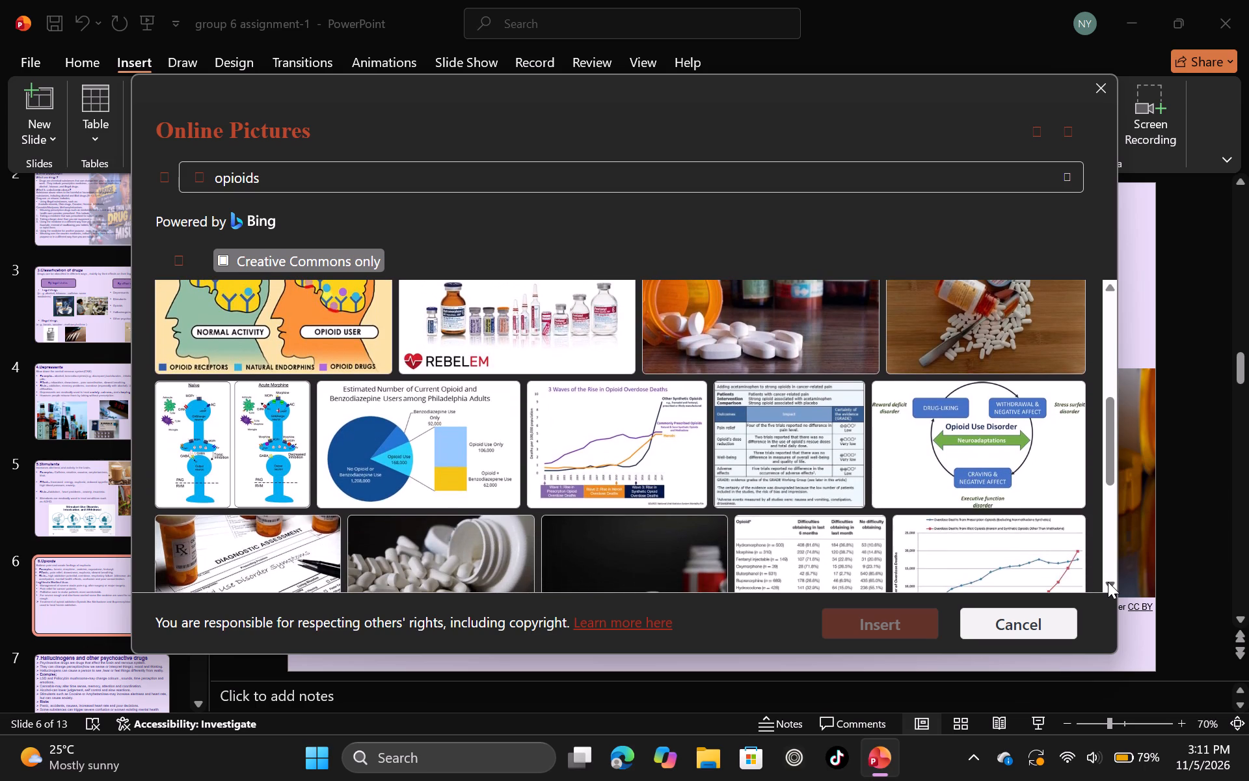
{"action": "triple_click", "coordinate": [1108, 582]}
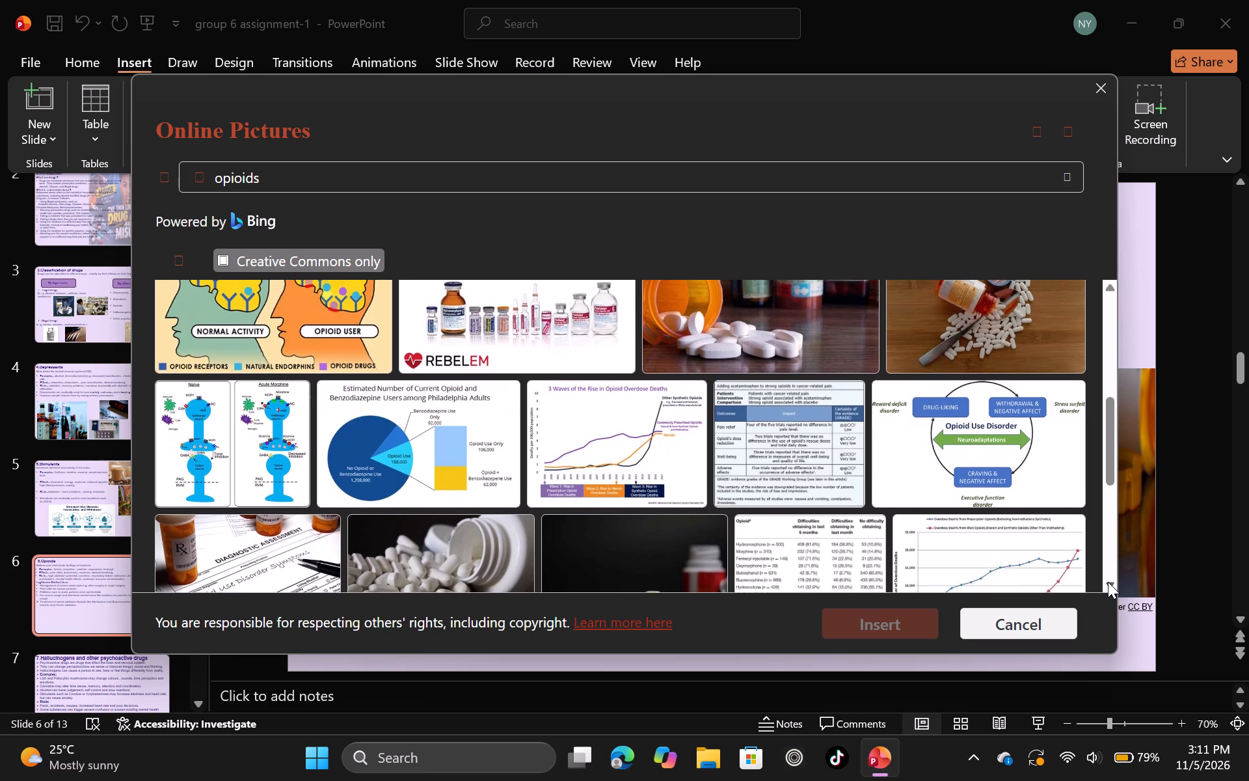
{"action": "double_click", "coordinate": [1108, 582]}
{"action": "double_click", "coordinate": [1108, 582]}
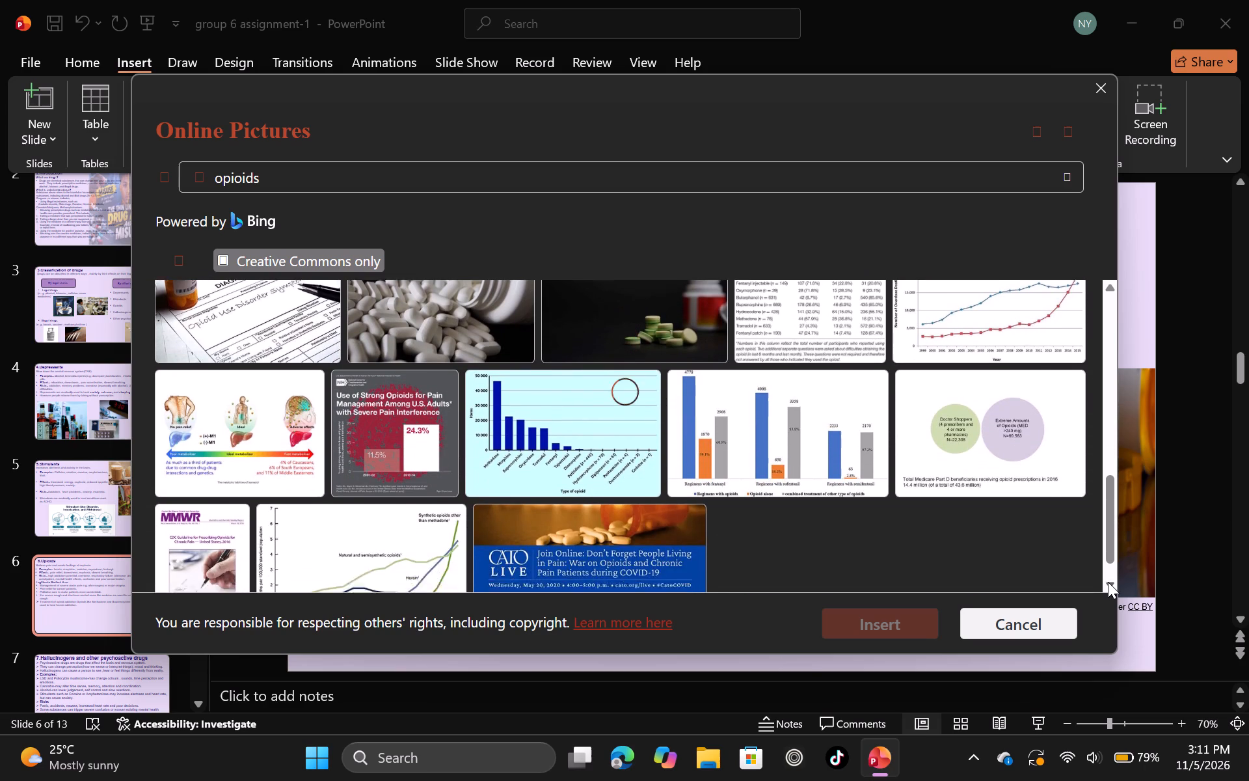
{"action": "left_click", "coordinate": [1108, 582]}
{"action": "left_click", "coordinate": [1108, 582]}
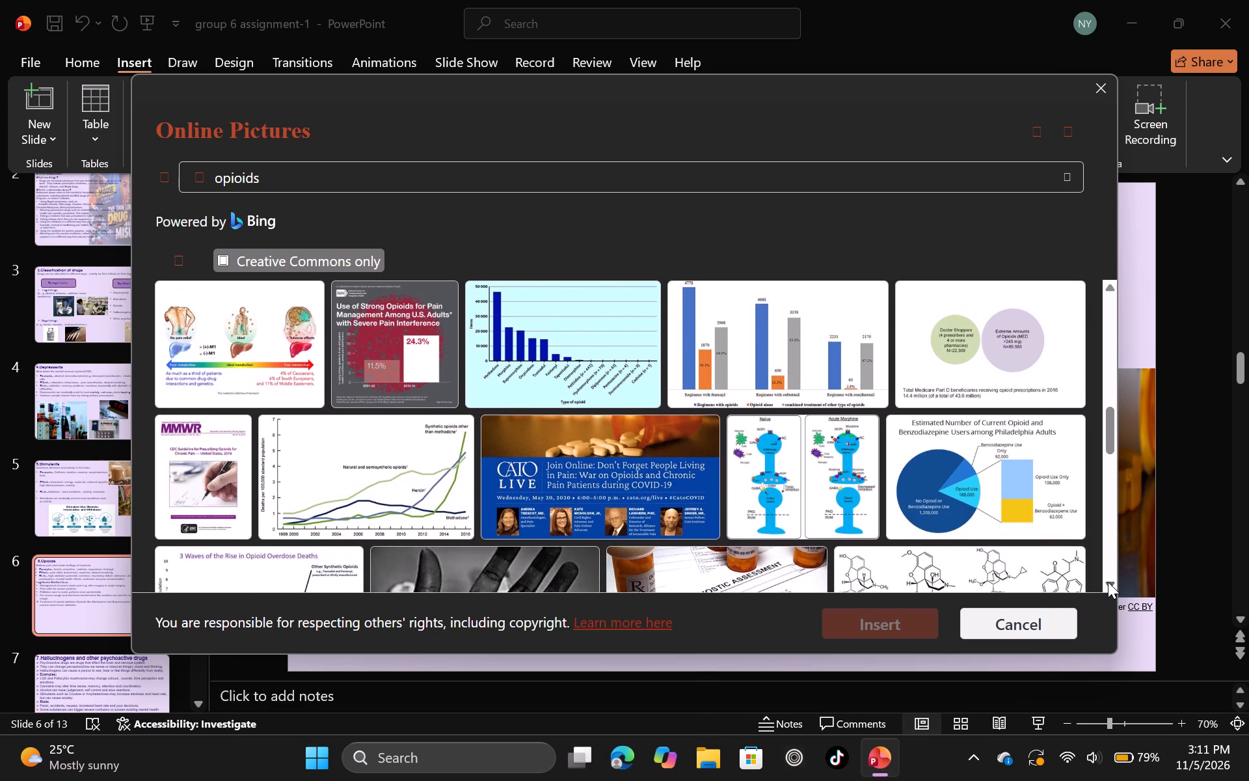
{"action": "left_click", "coordinate": [1108, 582]}
{"action": "left_click", "coordinate": [1108, 582]}
{"action": "left_click", "coordinate": [1108, 582]}
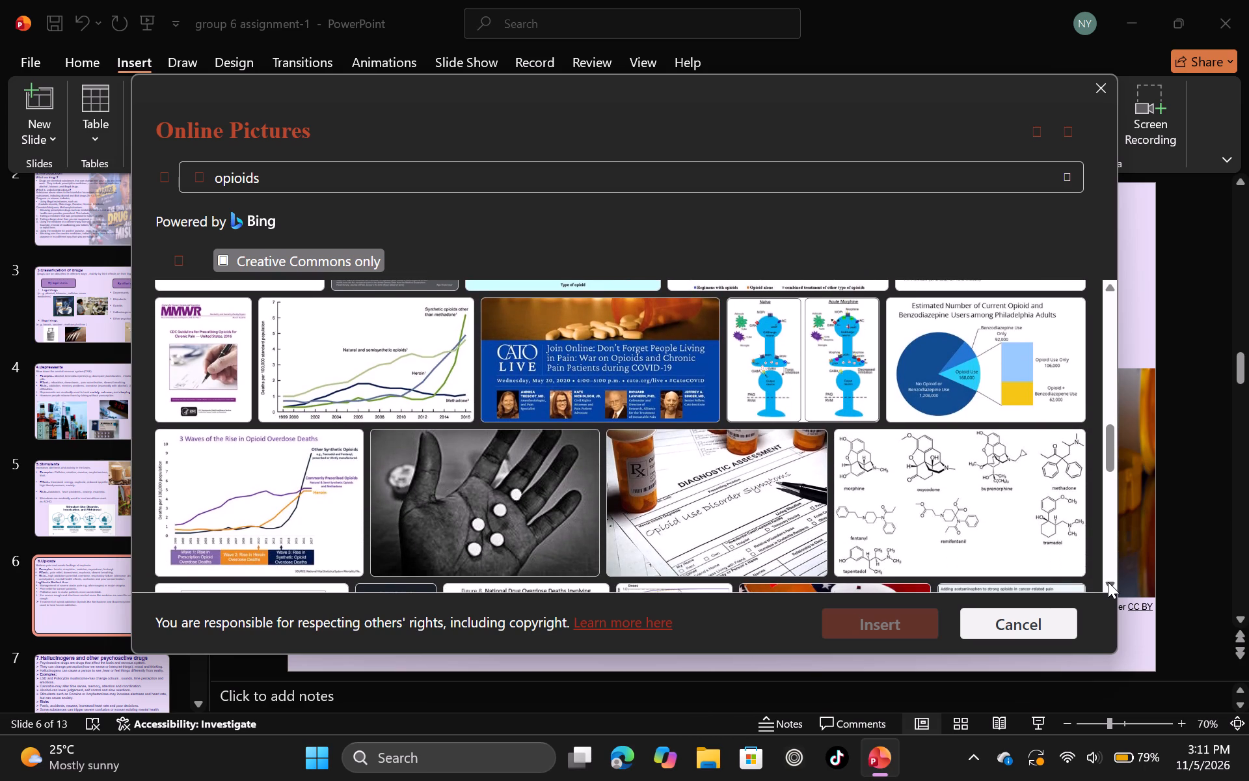
{"action": "triple_click", "coordinate": [1108, 582]}
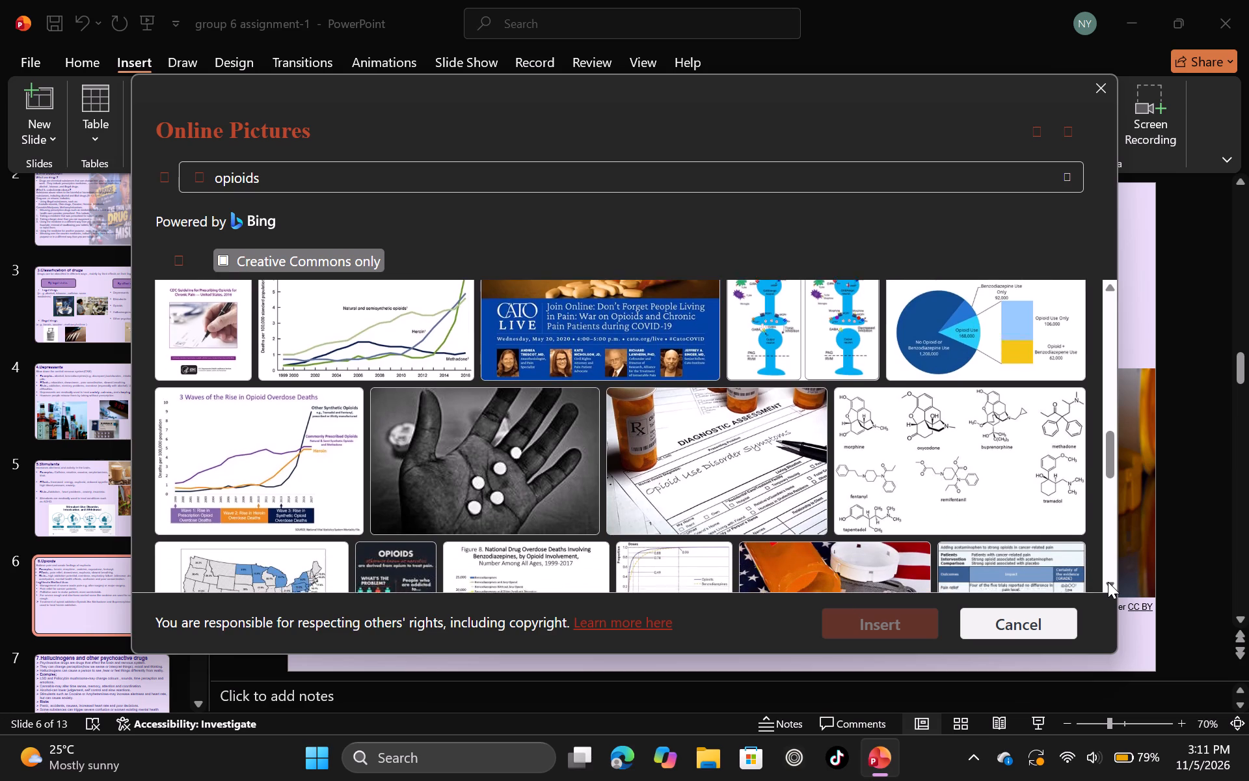
{"action": "double_click", "coordinate": [1108, 582]}
{"action": "left_click", "coordinate": [1108, 582]}
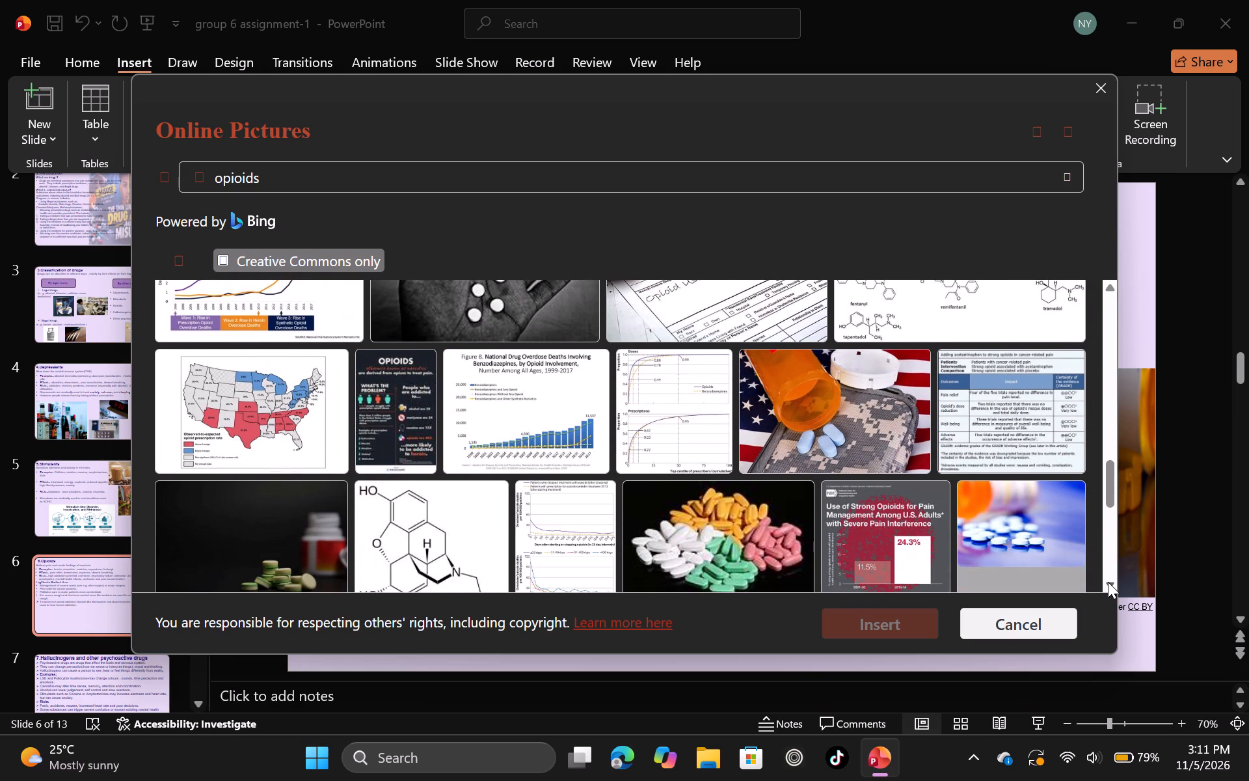
{"action": "triple_click", "coordinate": [1108, 582]}
{"action": "triple_click", "coordinate": [1108, 582]}
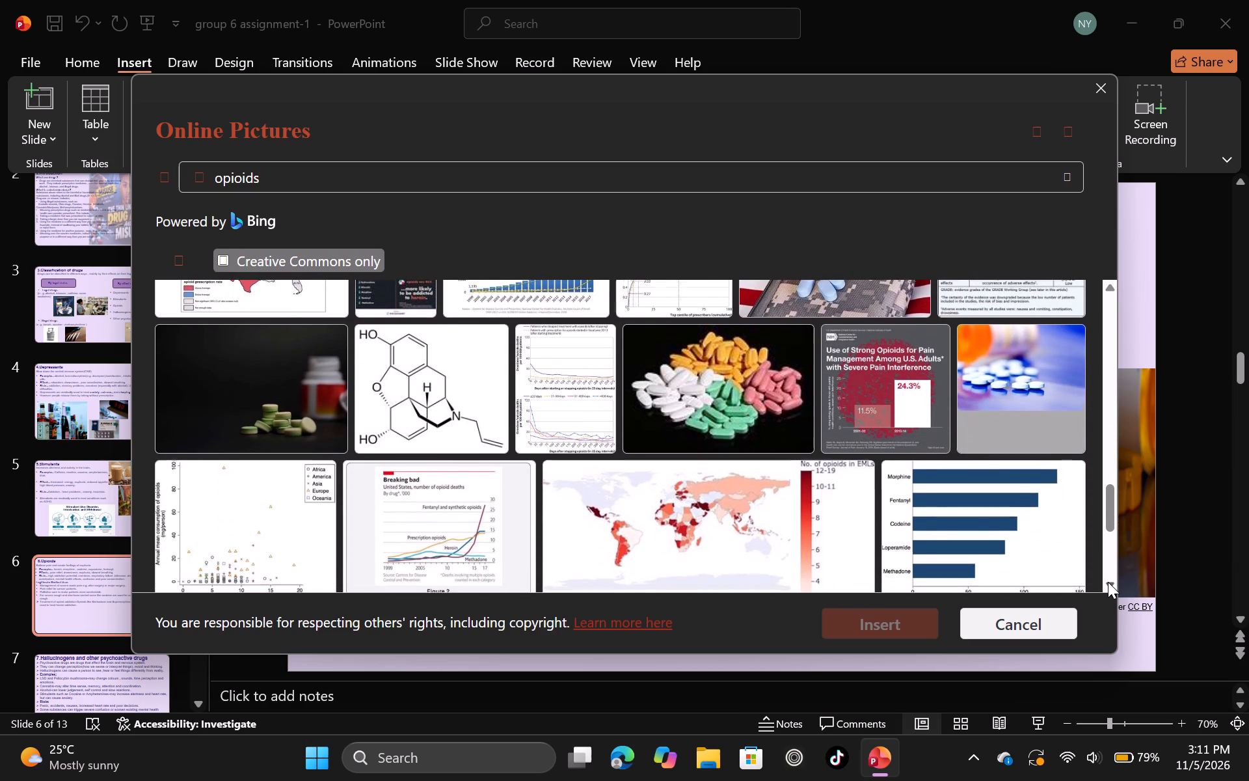
{"action": "double_click", "coordinate": [1108, 582]}
{"action": "left_click", "coordinate": [1108, 582]}
{"action": "left_click", "coordinate": [1108, 582]}
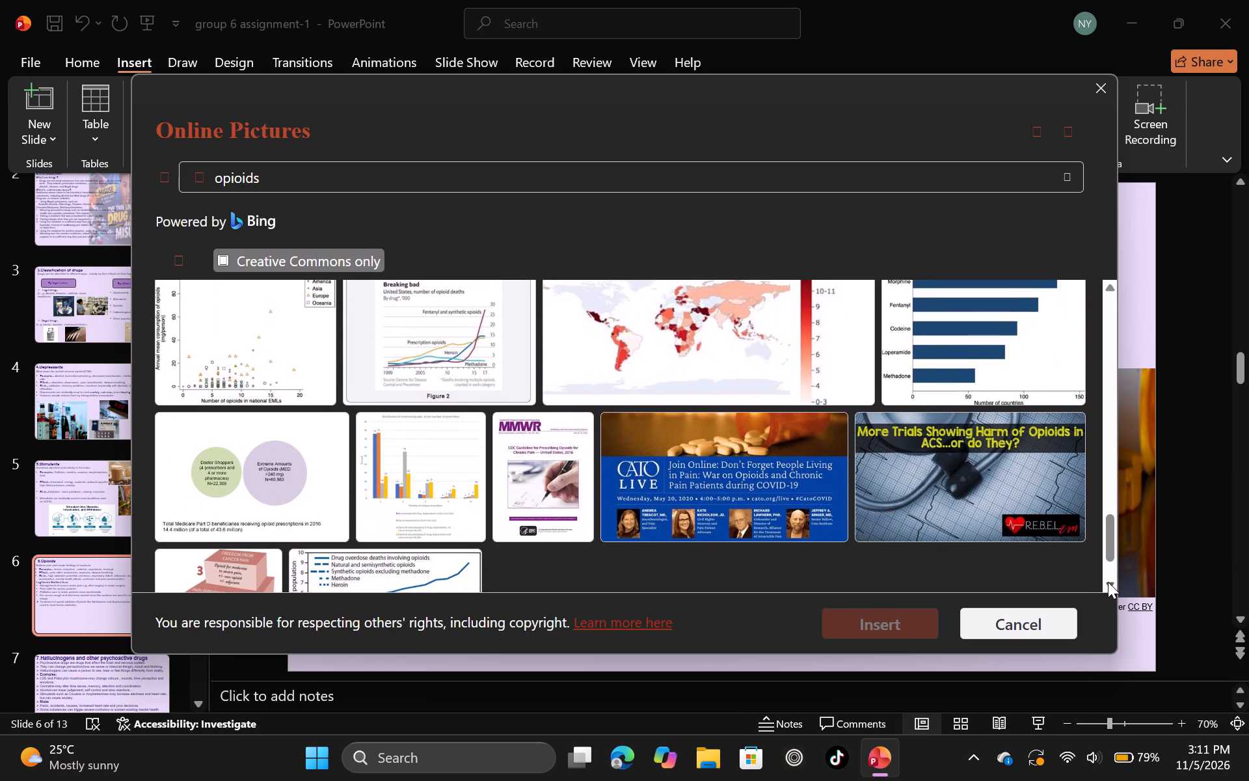
{"action": "triple_click", "coordinate": [1108, 582]}
{"action": "triple_click", "coordinate": [1108, 582]}
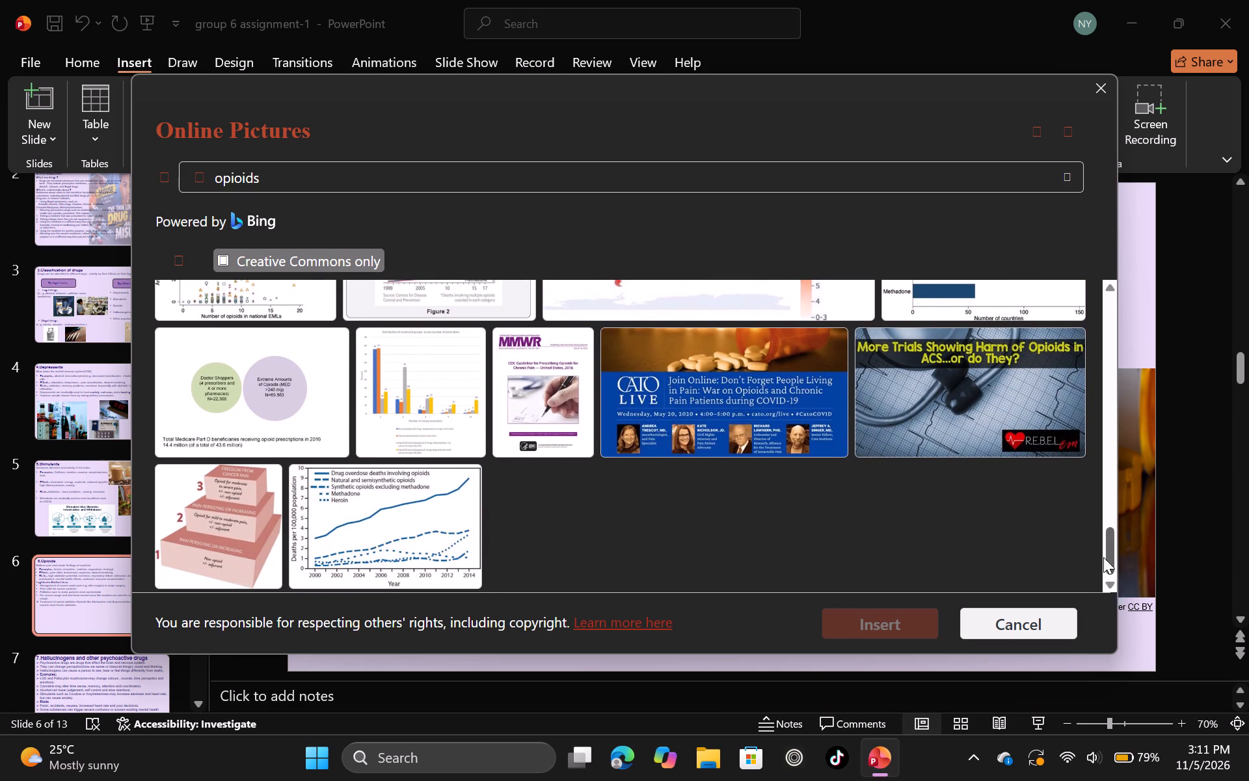
Review the "opioids" picture results again from the last back to the first, then close the online picture search without inserting any.
{"action": "triple_click", "coordinate": [1108, 286]}
{"action": "triple_click", "coordinate": [1108, 286]}
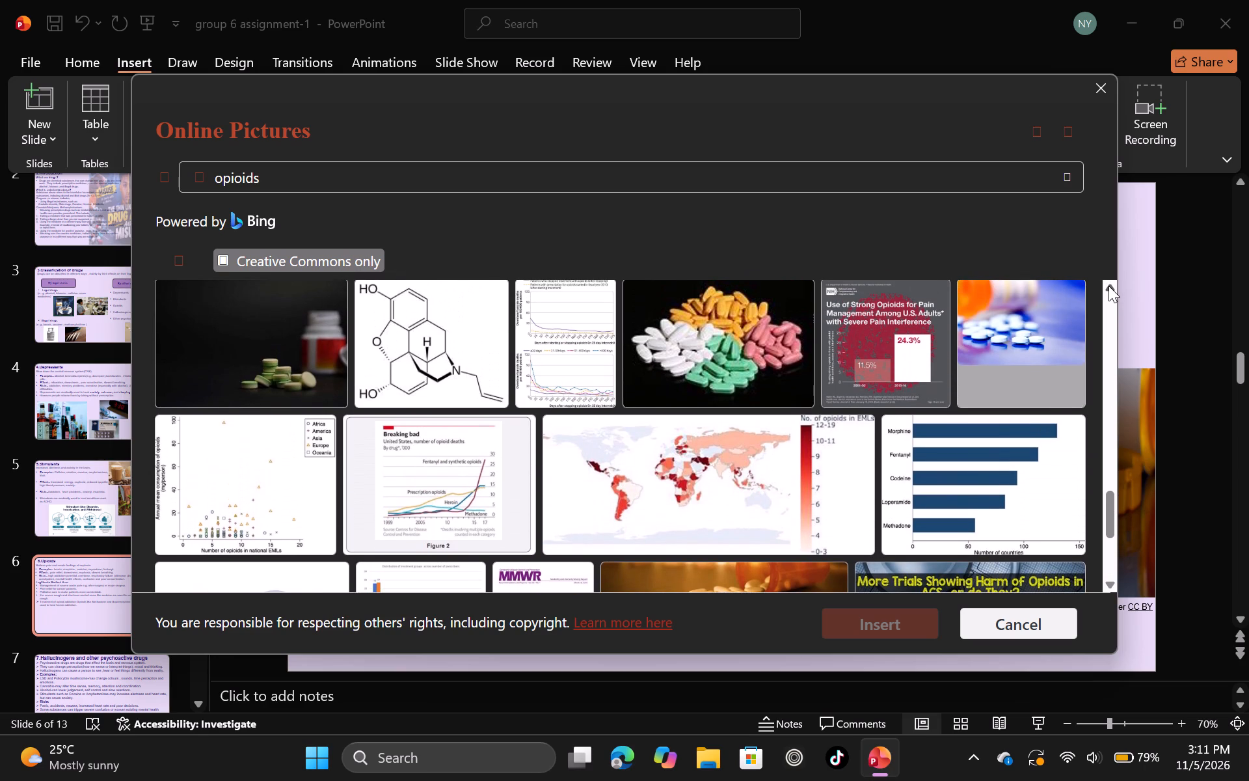
{"action": "triple_click", "coordinate": [1108, 286]}
{"action": "triple_click", "coordinate": [1108, 286]}
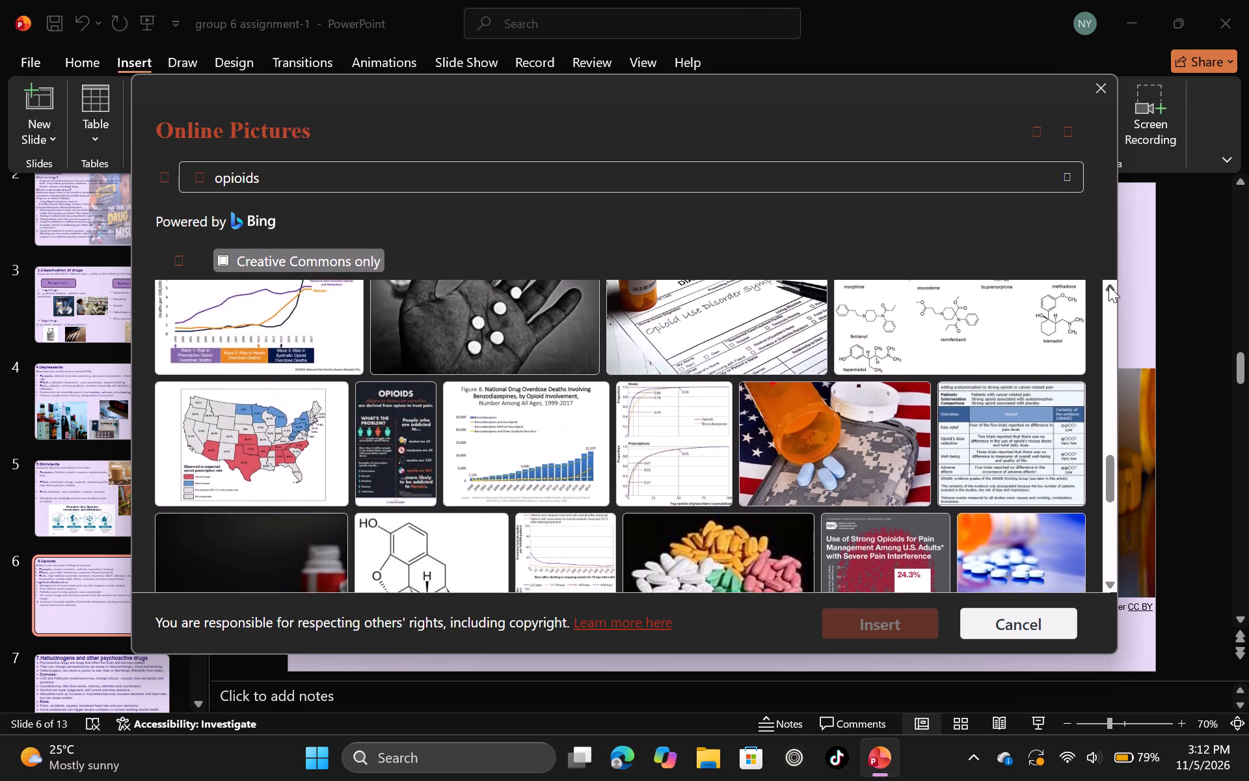
{"action": "triple_click", "coordinate": [1108, 286]}
{"action": "double_click", "coordinate": [1108, 286]}
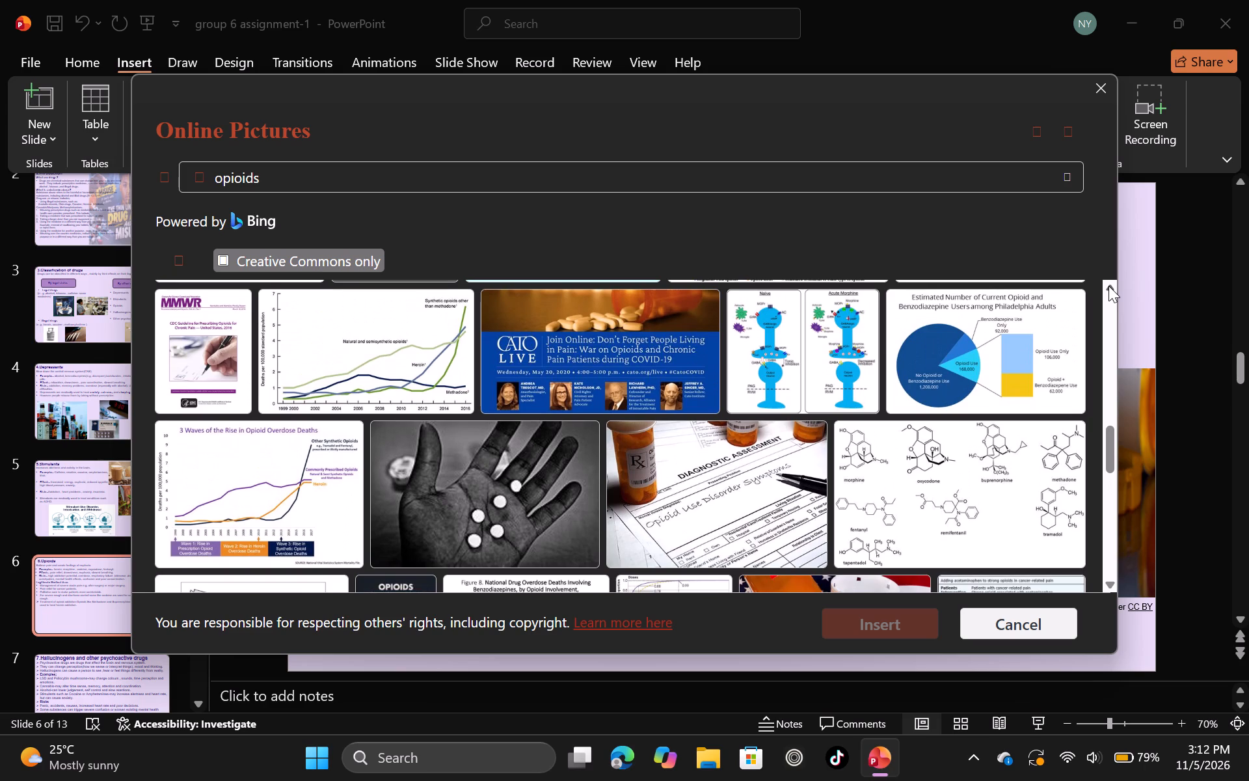
{"action": "left_click", "coordinate": [1108, 286]}
{"action": "triple_click", "coordinate": [1108, 286]}
{"action": "left_click", "coordinate": [1108, 286]}
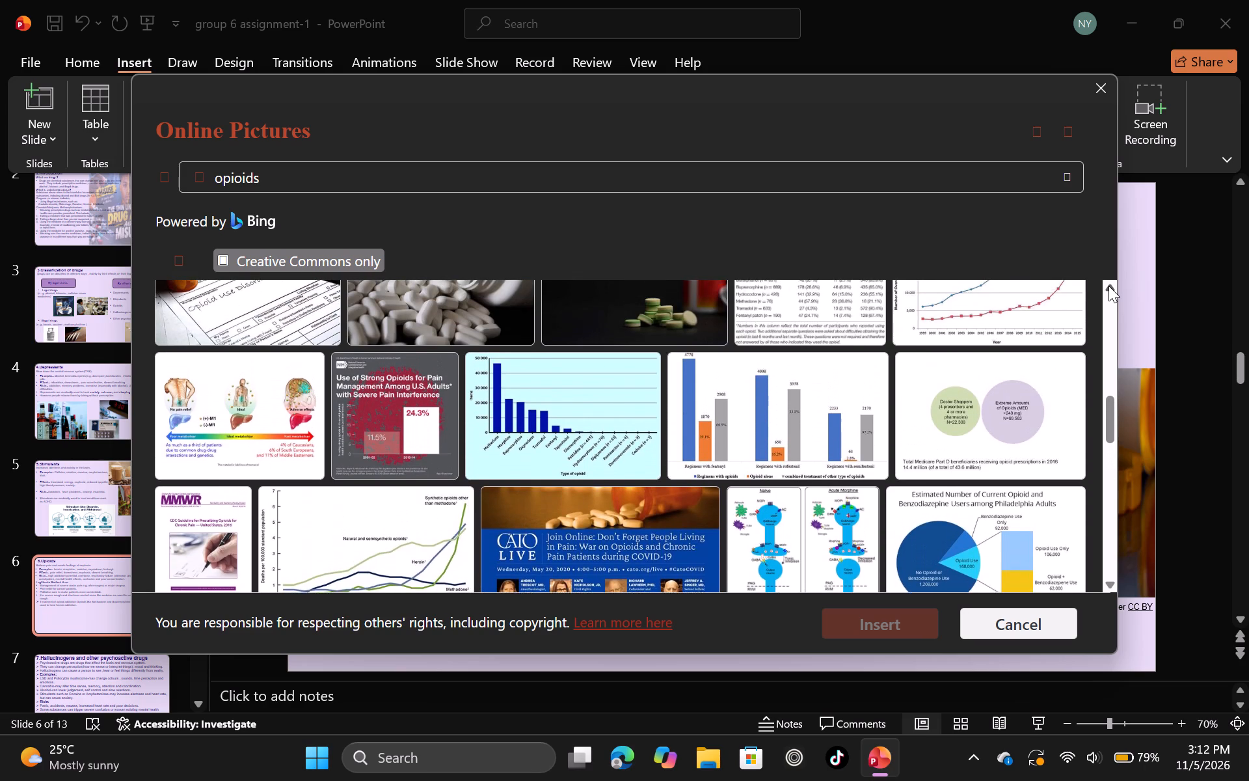
{"action": "left_click", "coordinate": [1108, 286]}
{"action": "left_click", "coordinate": [1108, 286]}
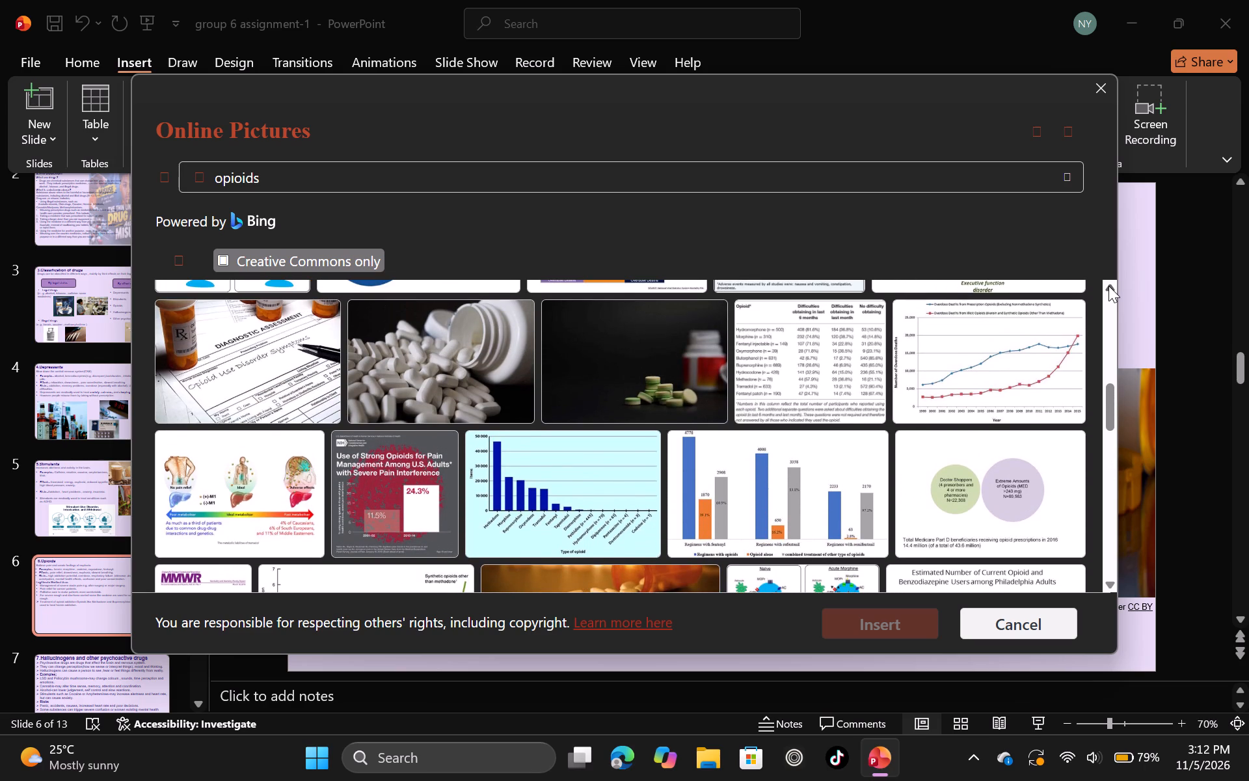
{"action": "double_click", "coordinate": [1108, 286]}
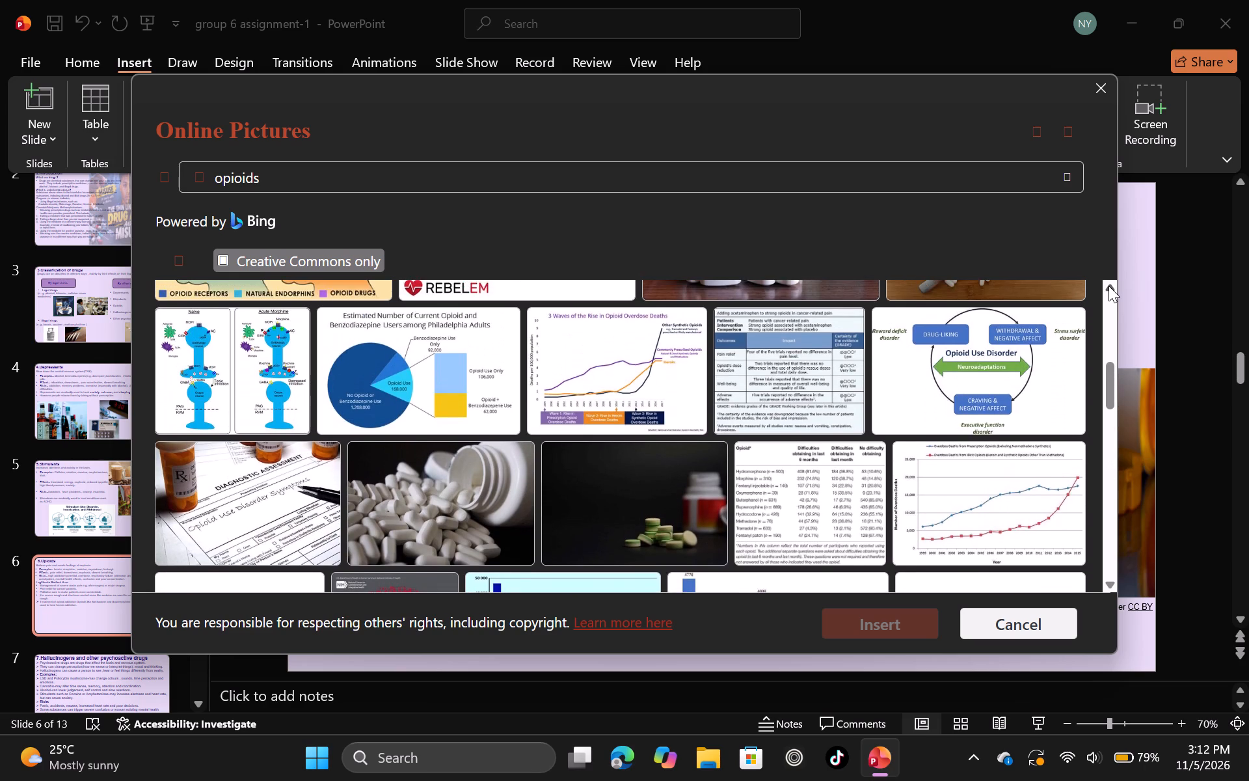
{"action": "left_click", "coordinate": [1108, 286]}
{"action": "left_click", "coordinate": [1108, 286]}
{"action": "left_click", "coordinate": [1108, 286]}
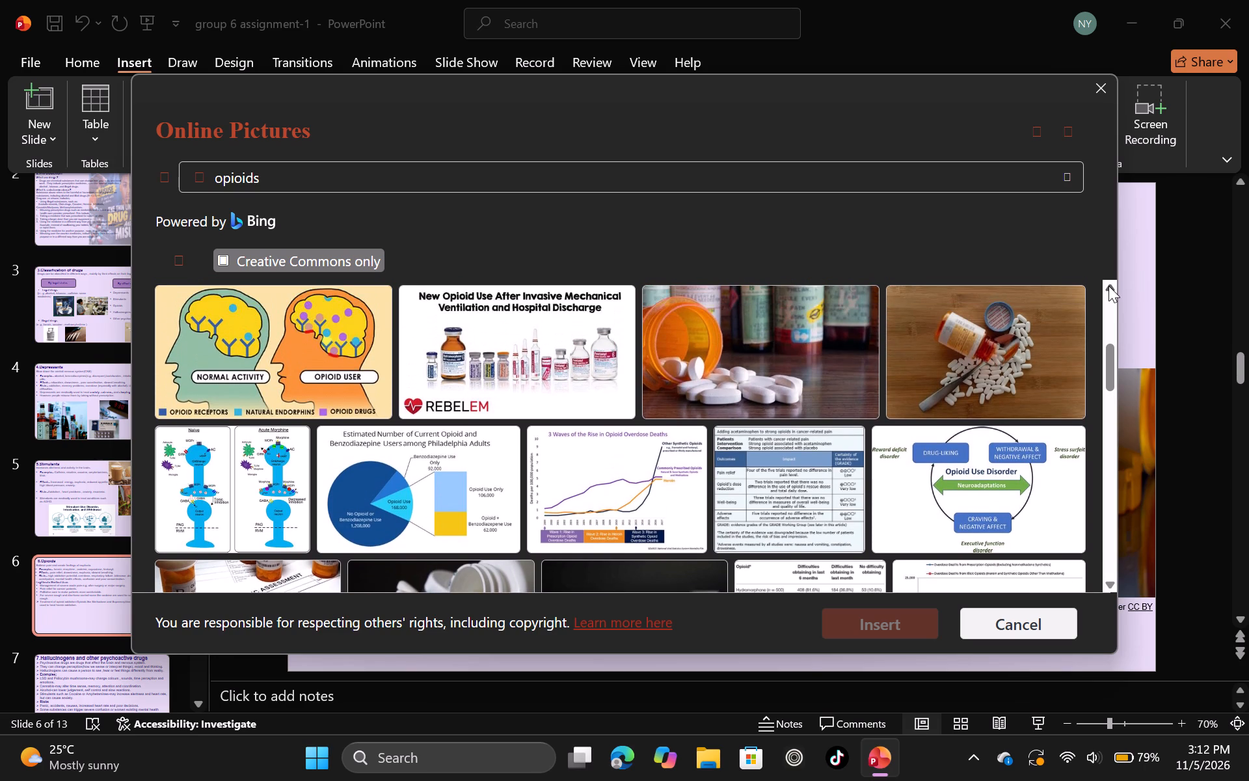
{"action": "triple_click", "coordinate": [1108, 286]}
{"action": "triple_click", "coordinate": [1108, 286]}
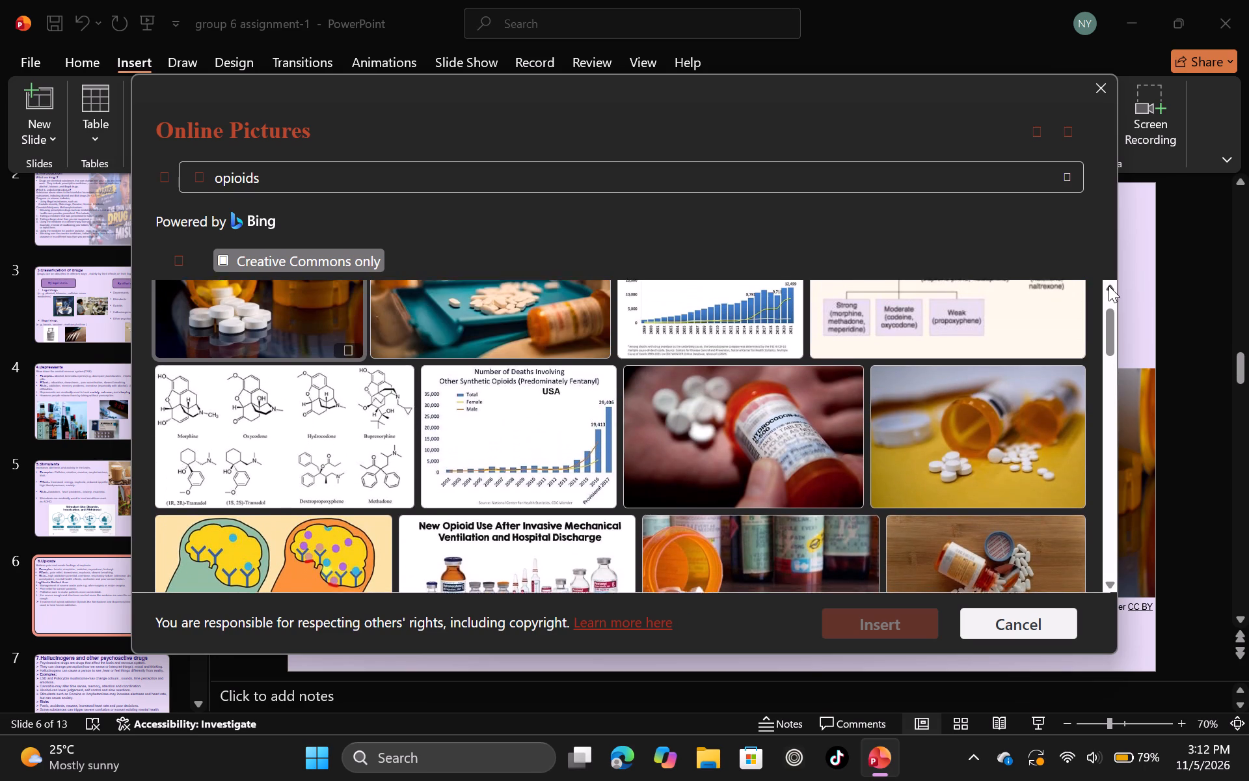
{"action": "triple_click", "coordinate": [1108, 286]}
{"action": "triple_click", "coordinate": [1108, 286]}
{"action": "triple_click", "coordinate": [1108, 286]}
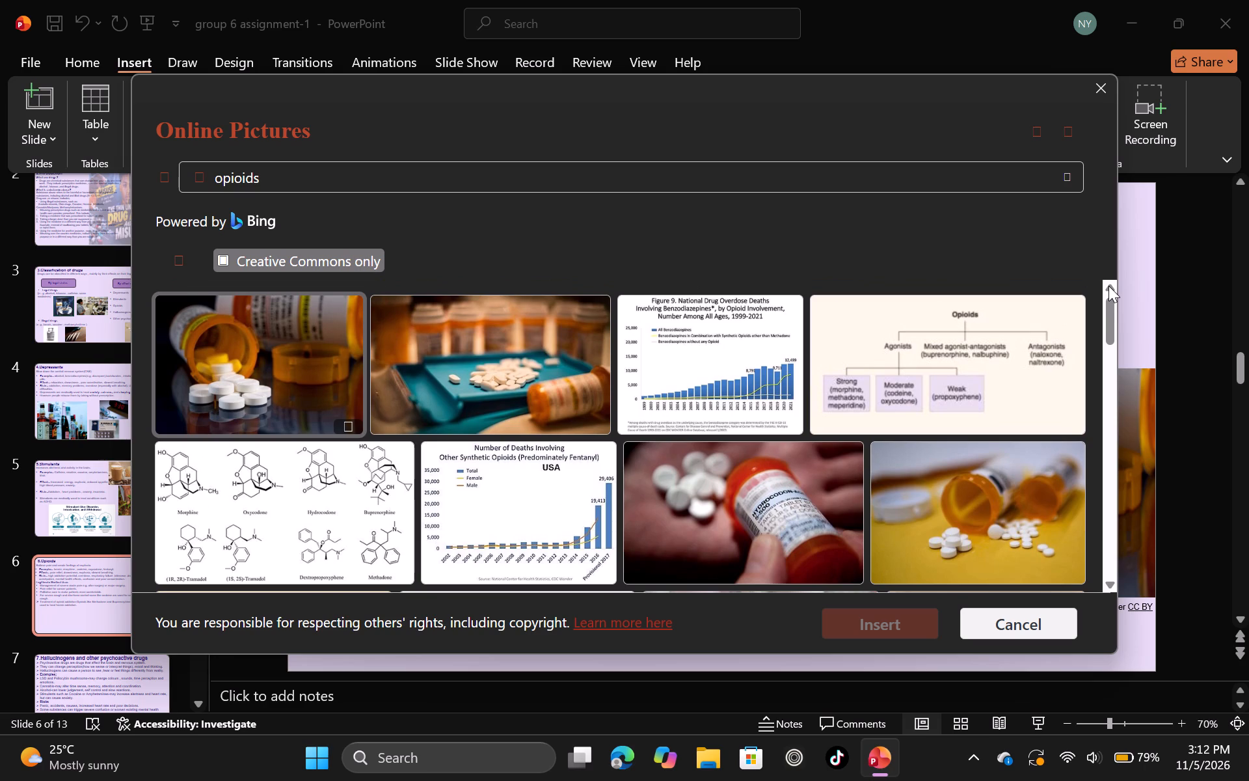
{"action": "double_click", "coordinate": [1108, 286]}
{"action": "left_click", "coordinate": [1099, 82]}
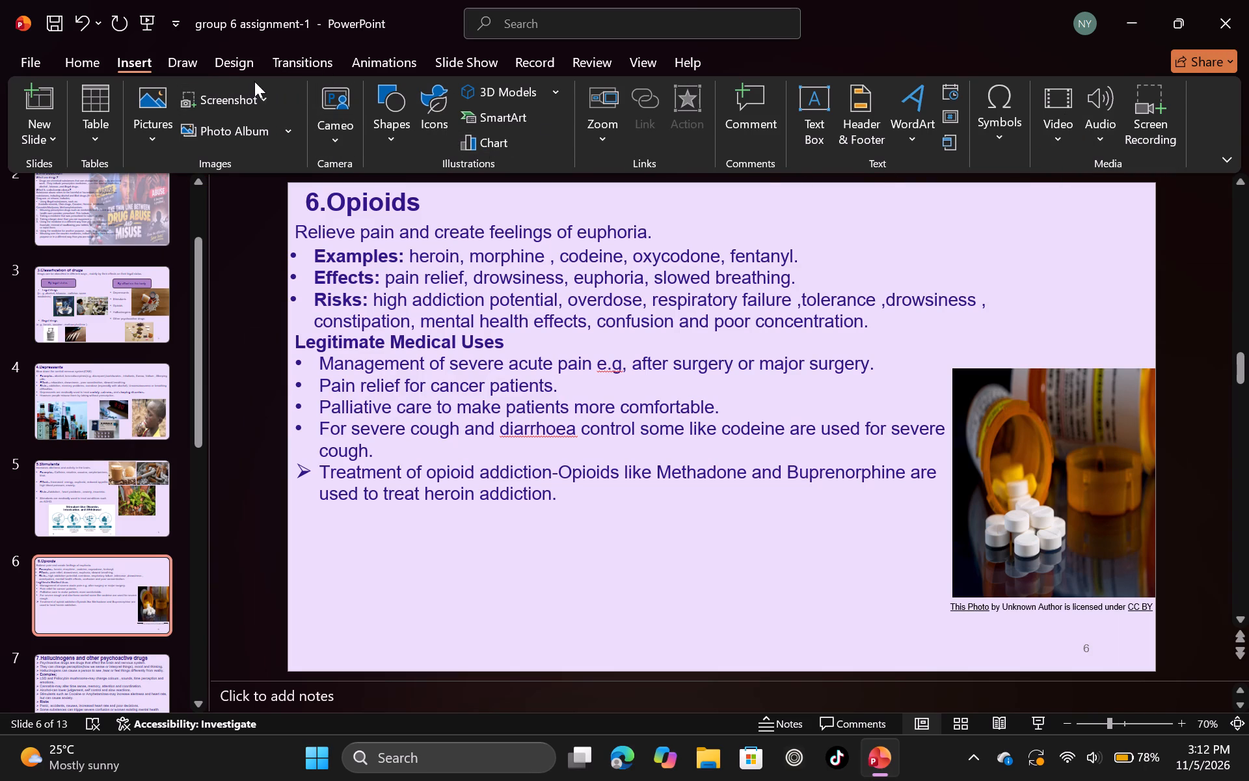
Search Bing's online pictures for "morphine" to find another image for the Opioids slide.
{"action": "left_click", "coordinate": [139, 57]}
{"action": "left_click", "coordinate": [155, 140]}
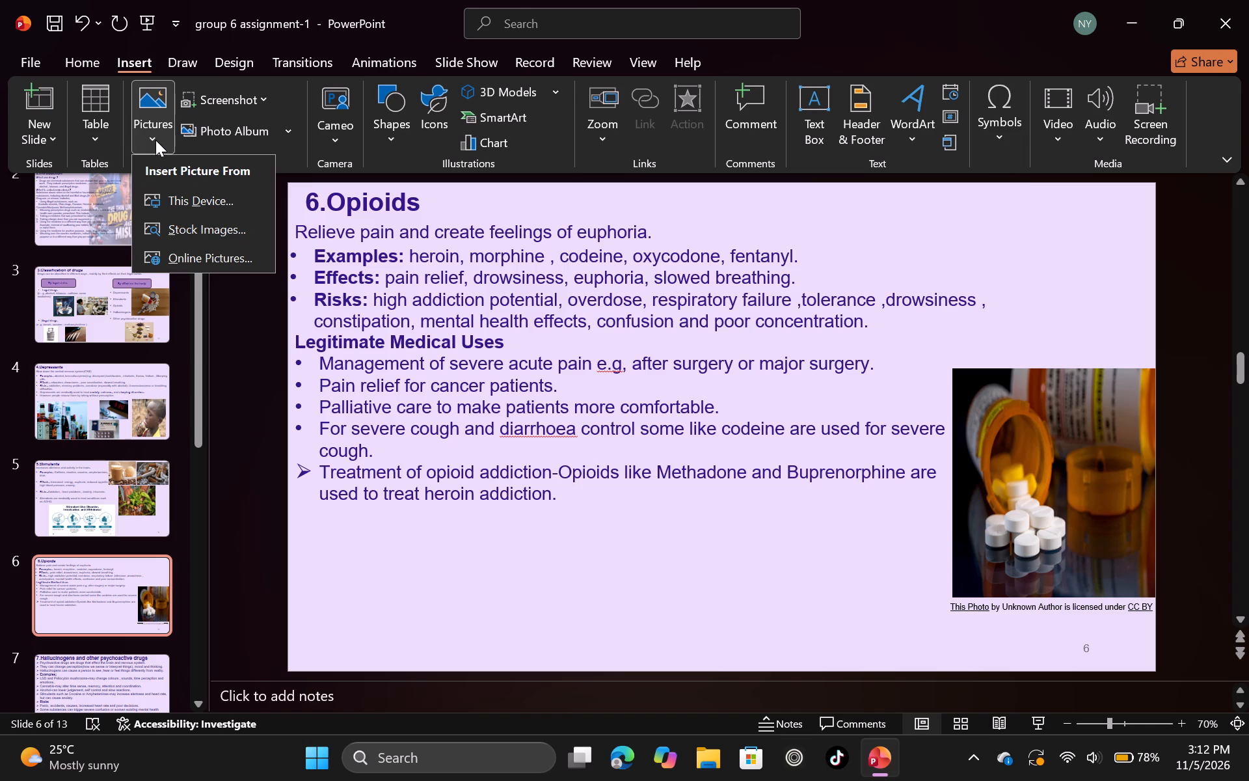
{"action": "left_click", "coordinate": [198, 263]}
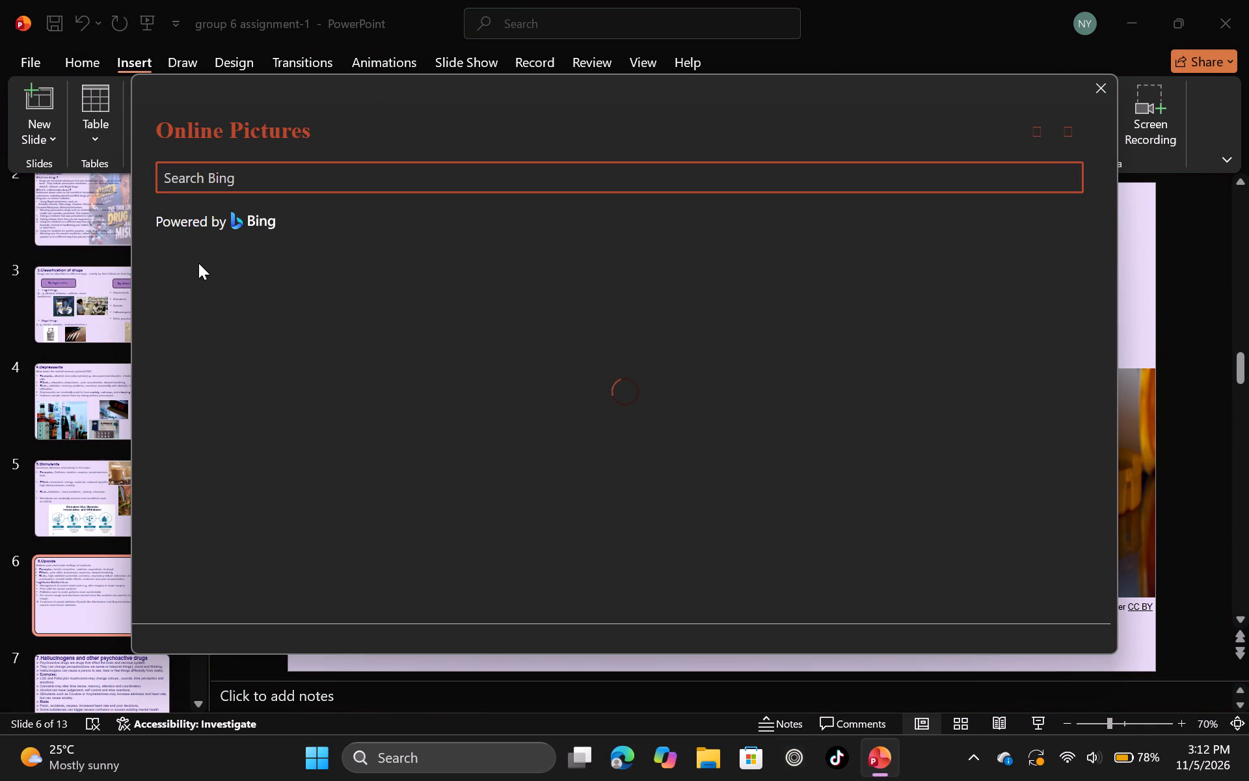
{"action": "type", "text": "morp"}
{"action": "type", "text": "hine"}
{"action": "key", "text": "Return"}
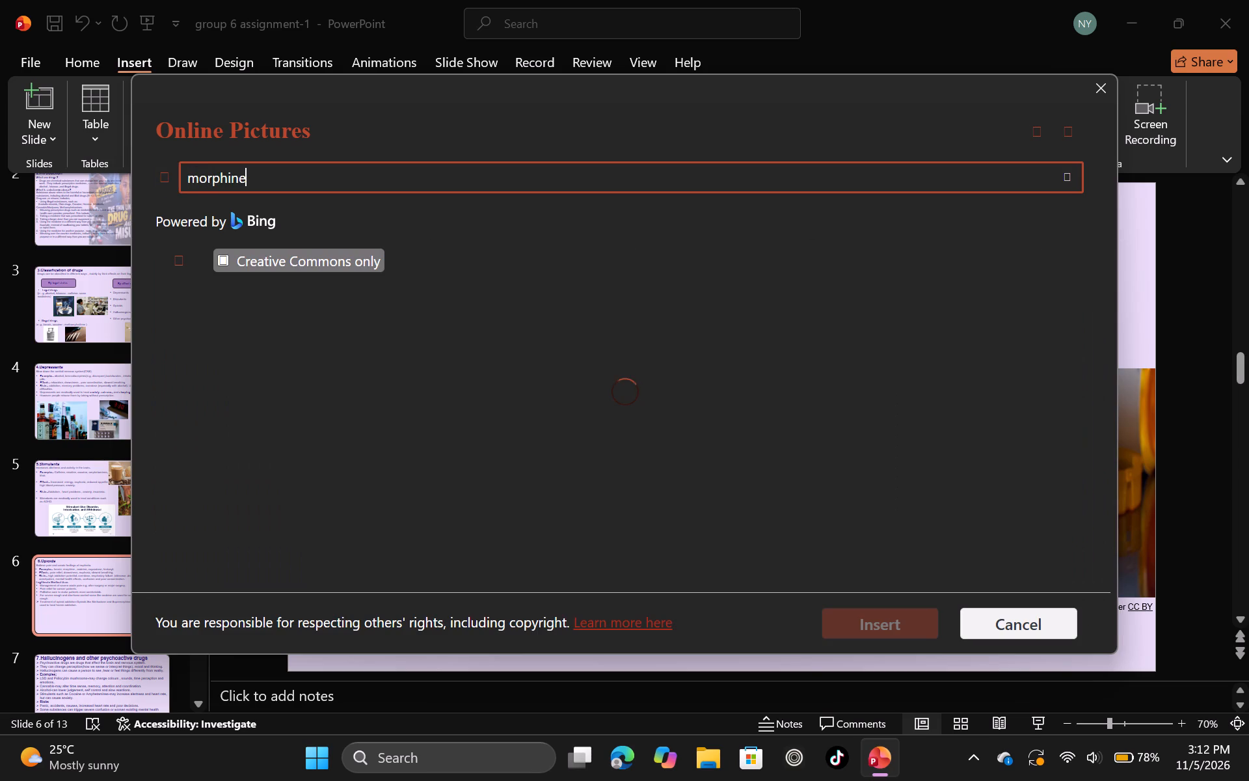